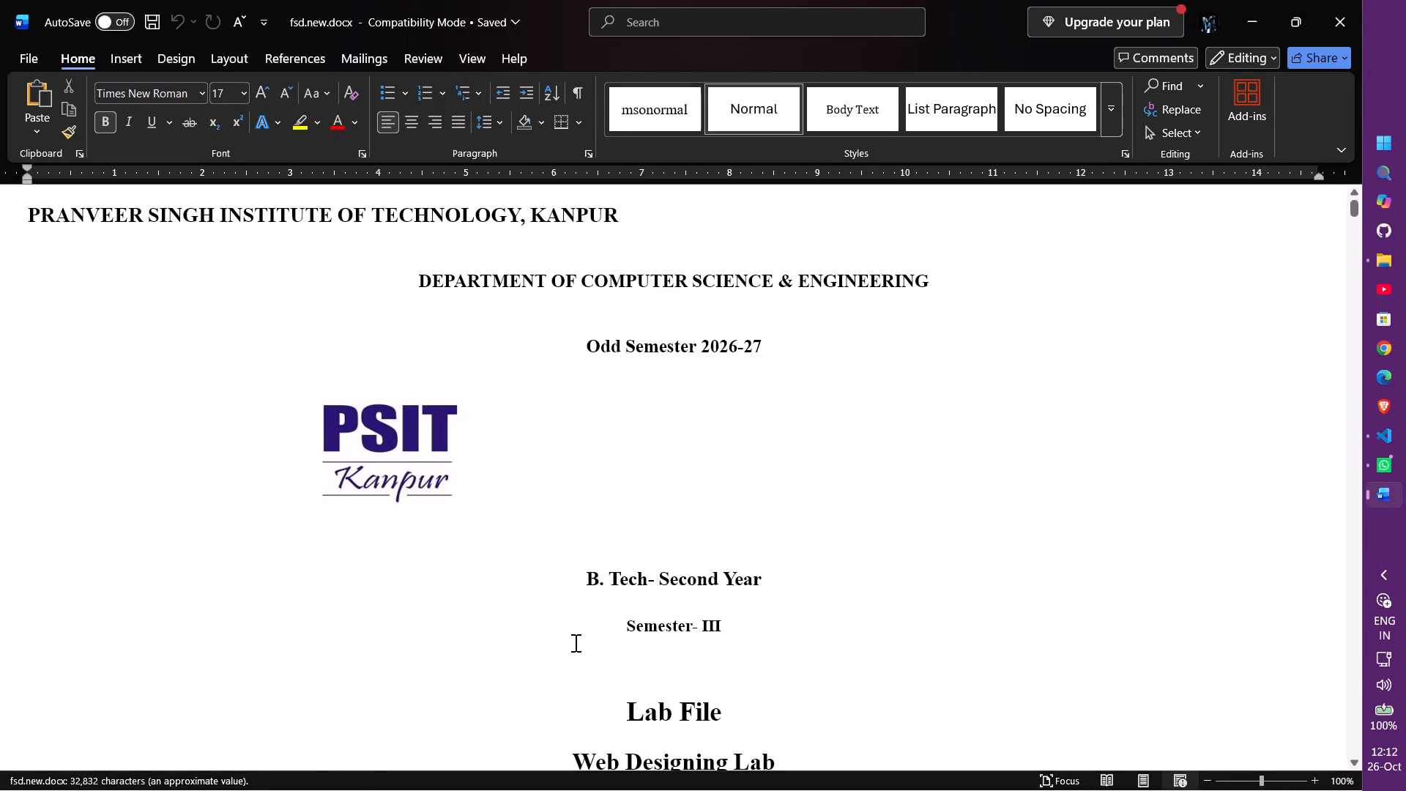
# Look through the lab file from the cover page down to the index table with the Lab Experiment column.
pyautogui.scroll(-2, 699, 620)
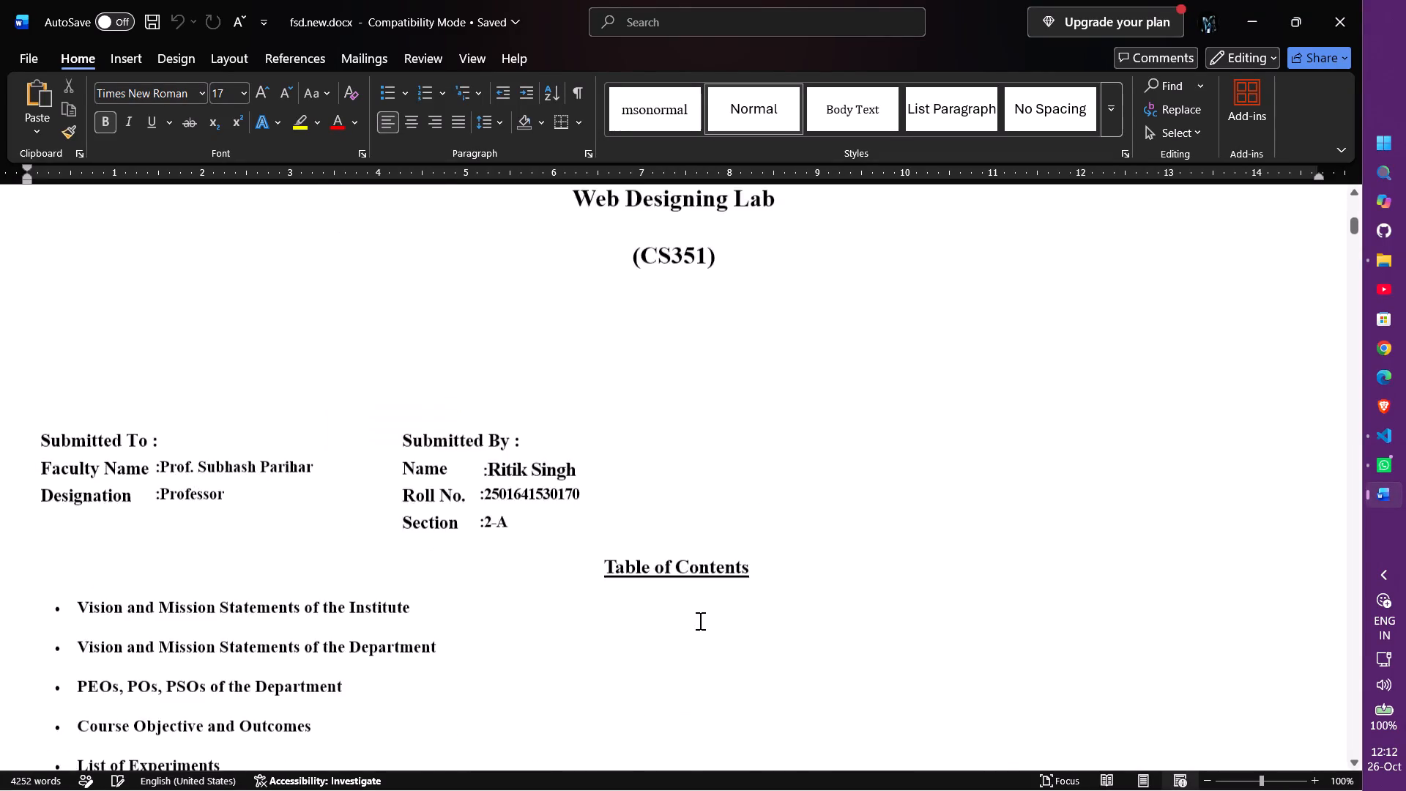
pyautogui.scroll(-2, 699, 620)
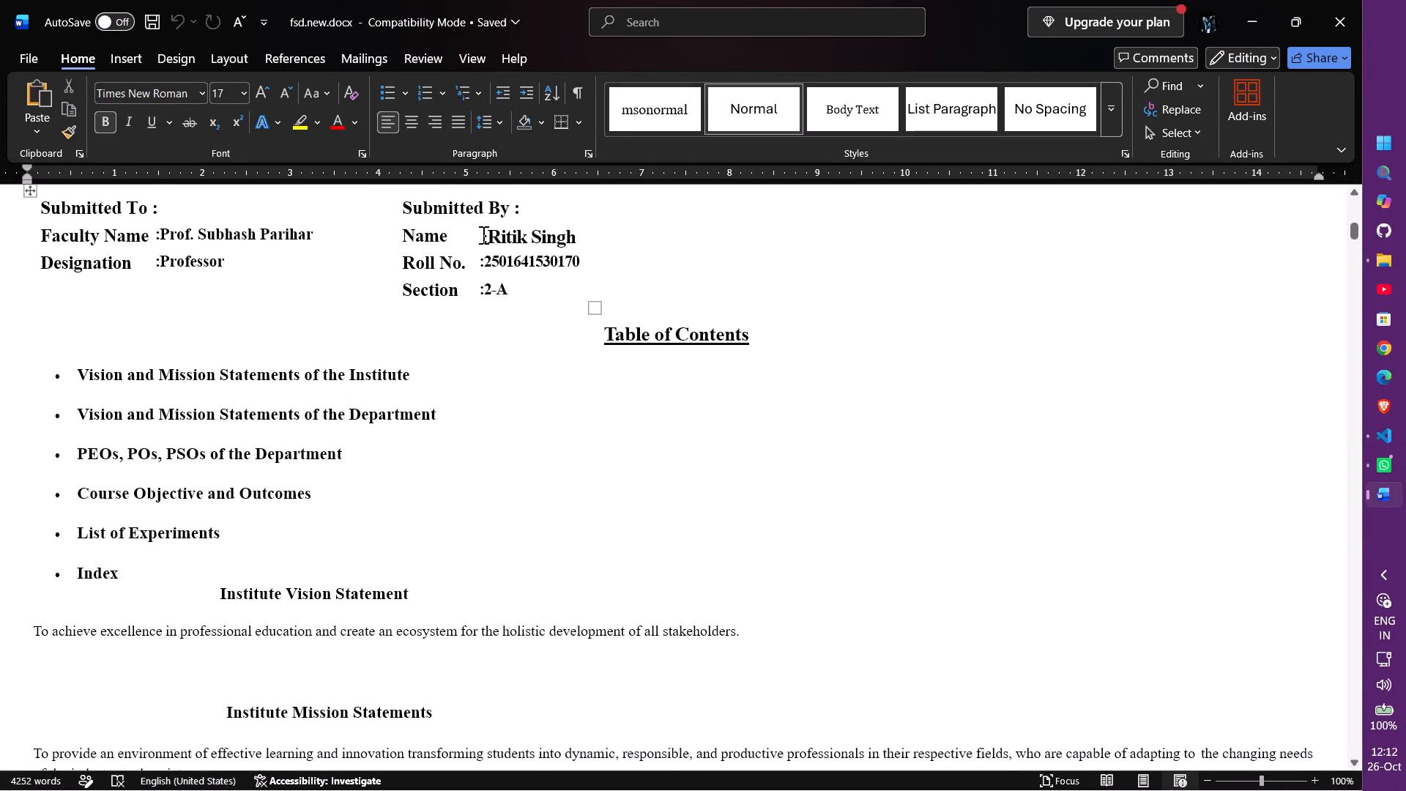
pyautogui.scroll(-6, 308, 350)
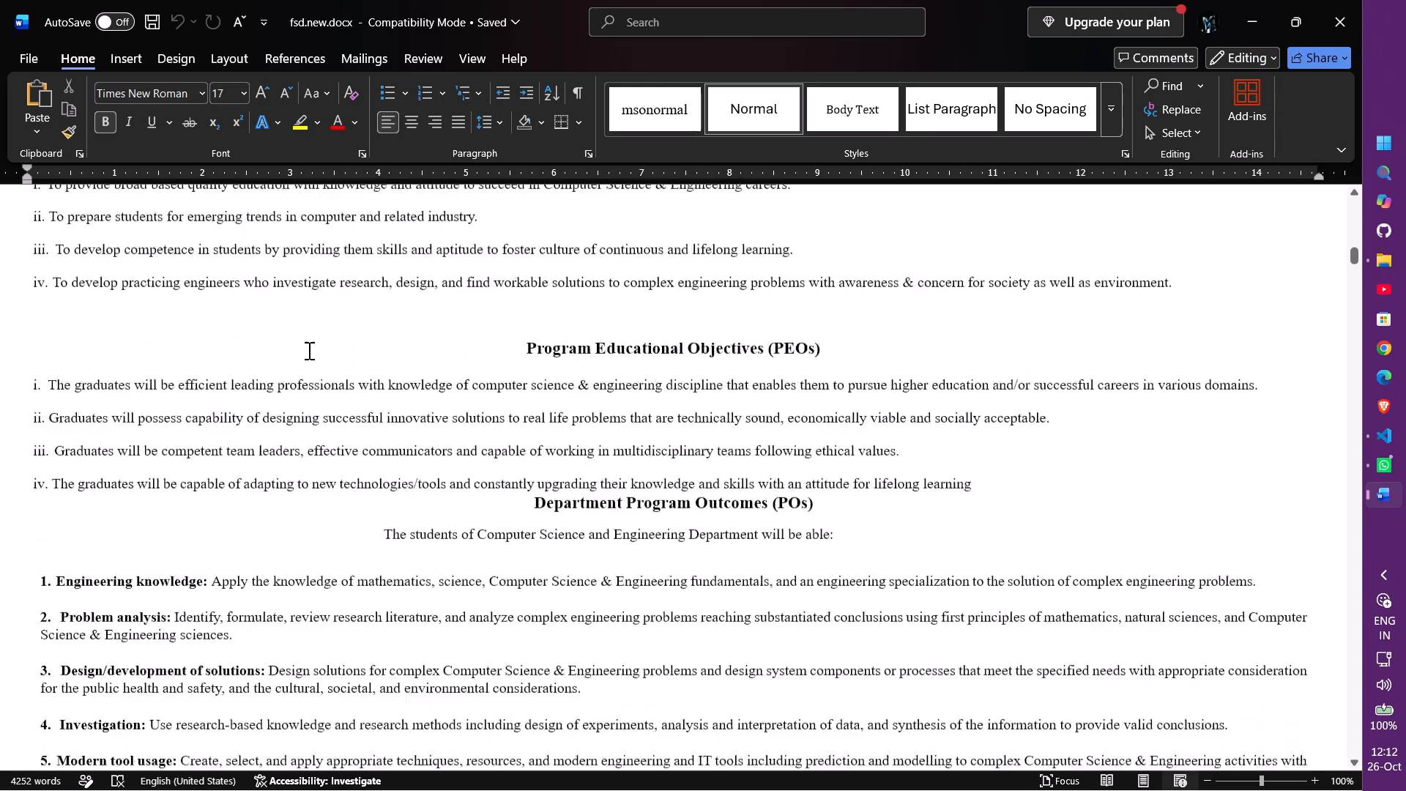
pyautogui.scroll(-4, 308, 350)
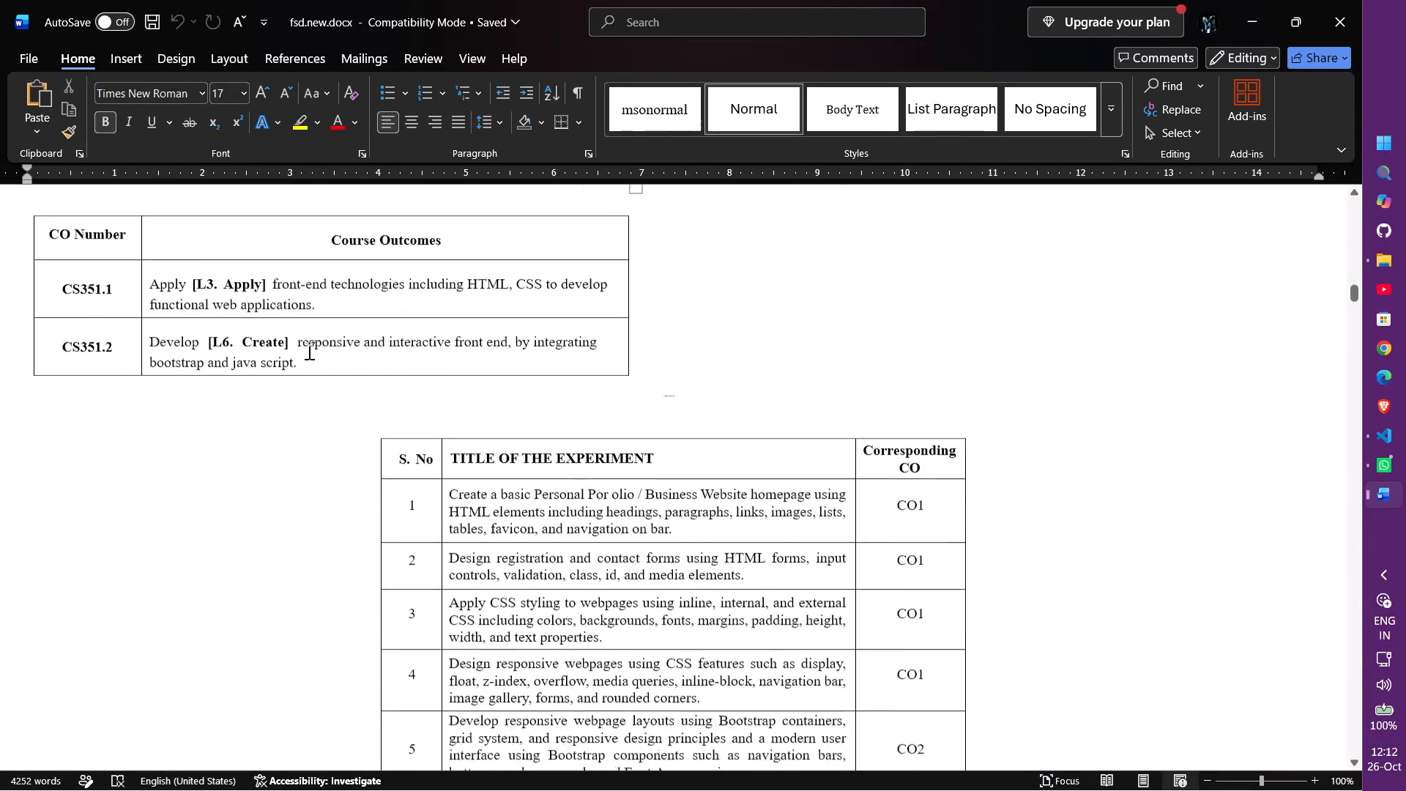
pyautogui.scroll(-3, 308, 350)
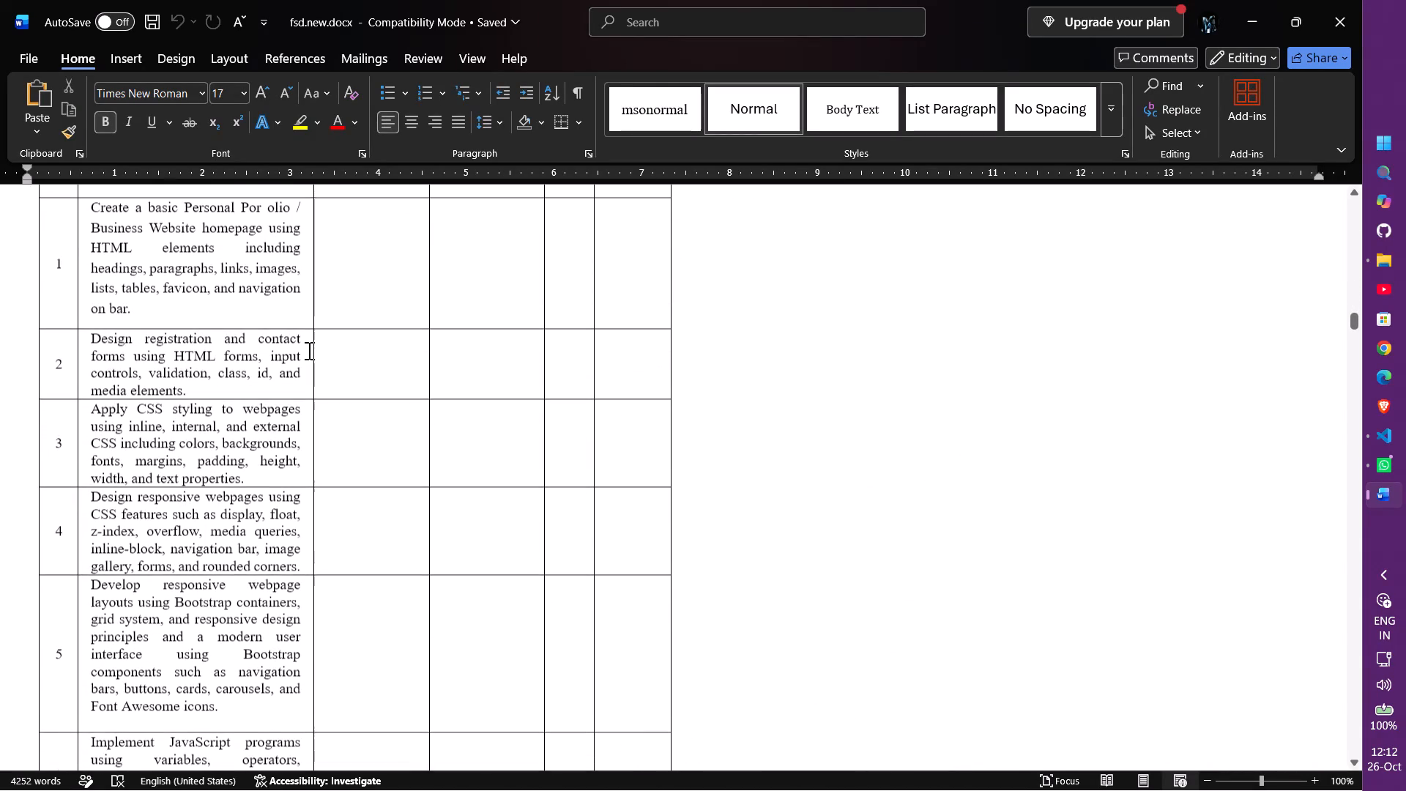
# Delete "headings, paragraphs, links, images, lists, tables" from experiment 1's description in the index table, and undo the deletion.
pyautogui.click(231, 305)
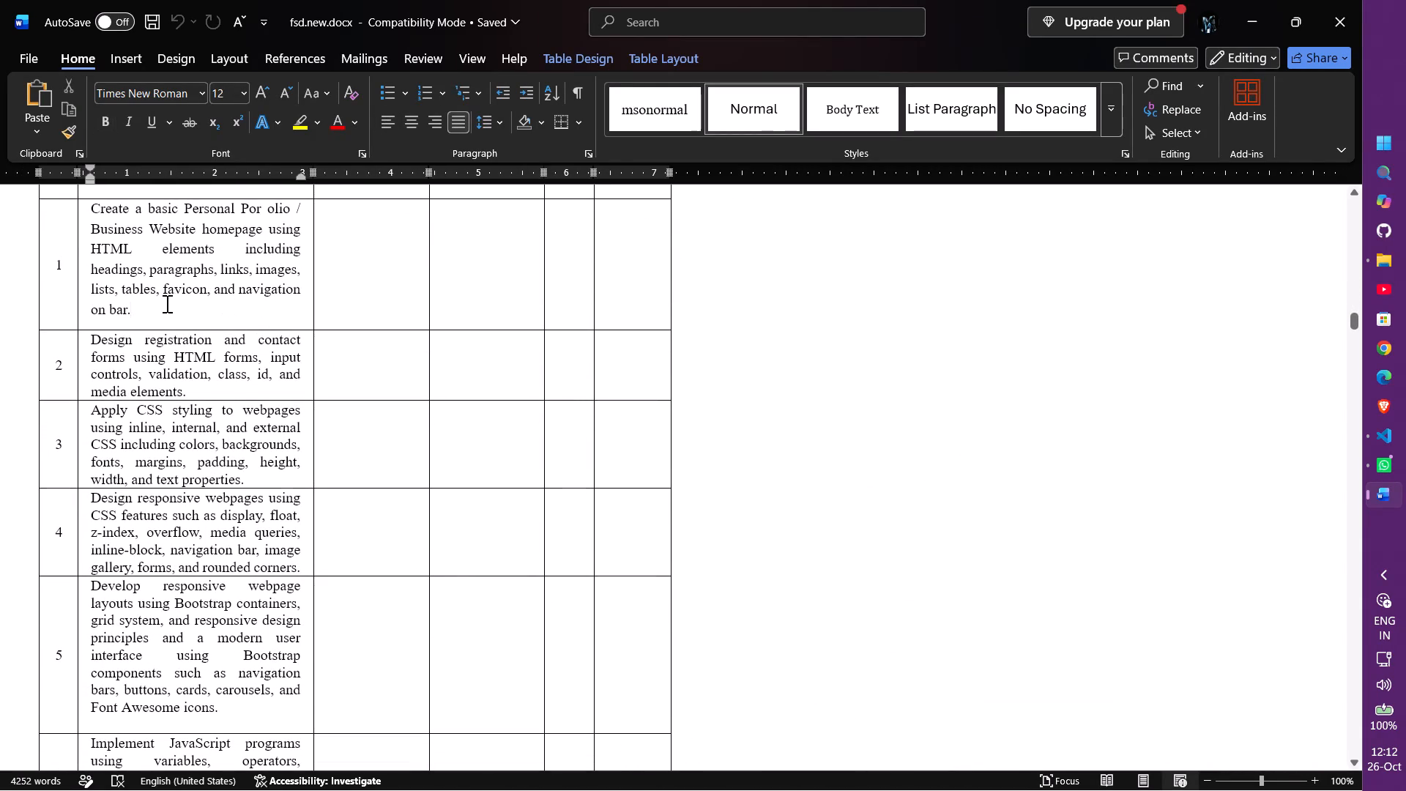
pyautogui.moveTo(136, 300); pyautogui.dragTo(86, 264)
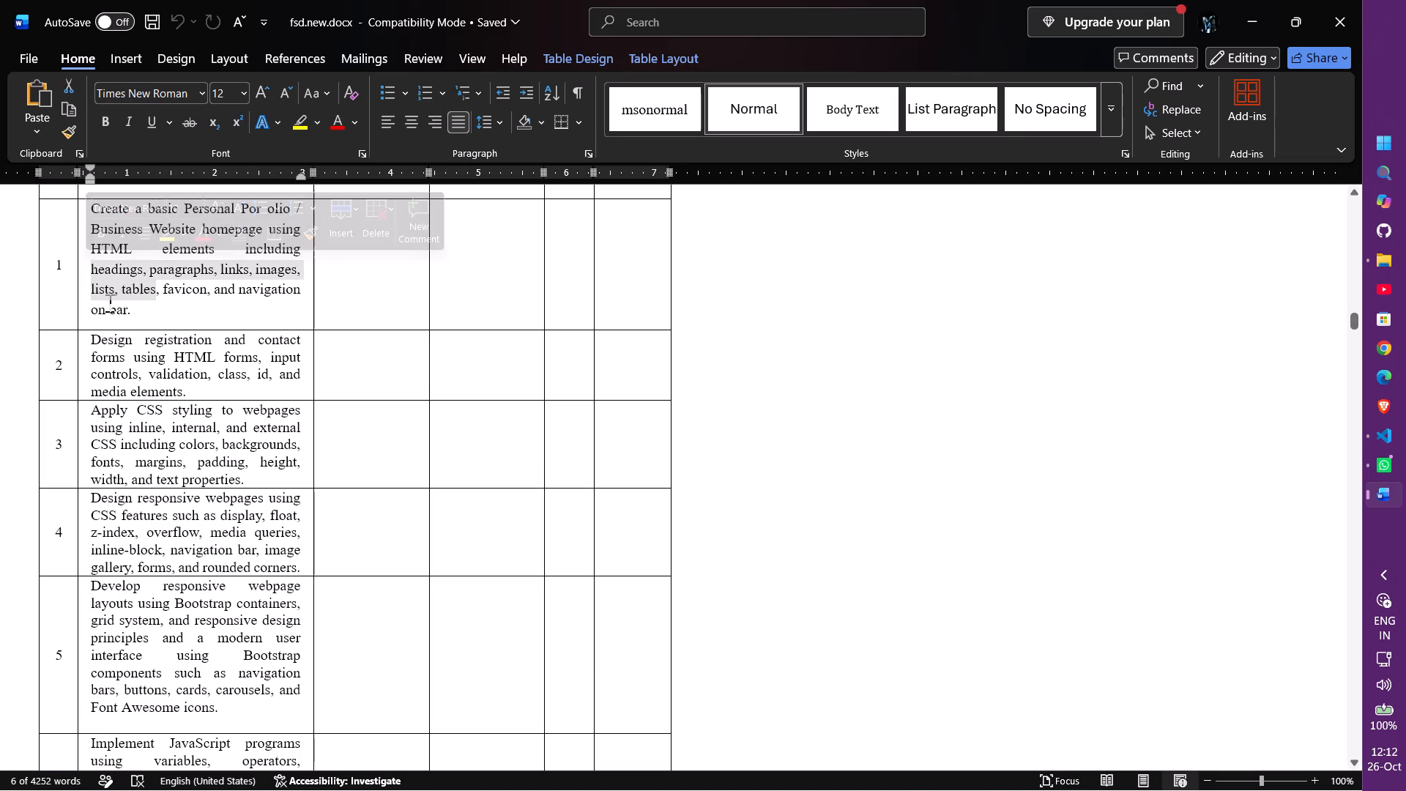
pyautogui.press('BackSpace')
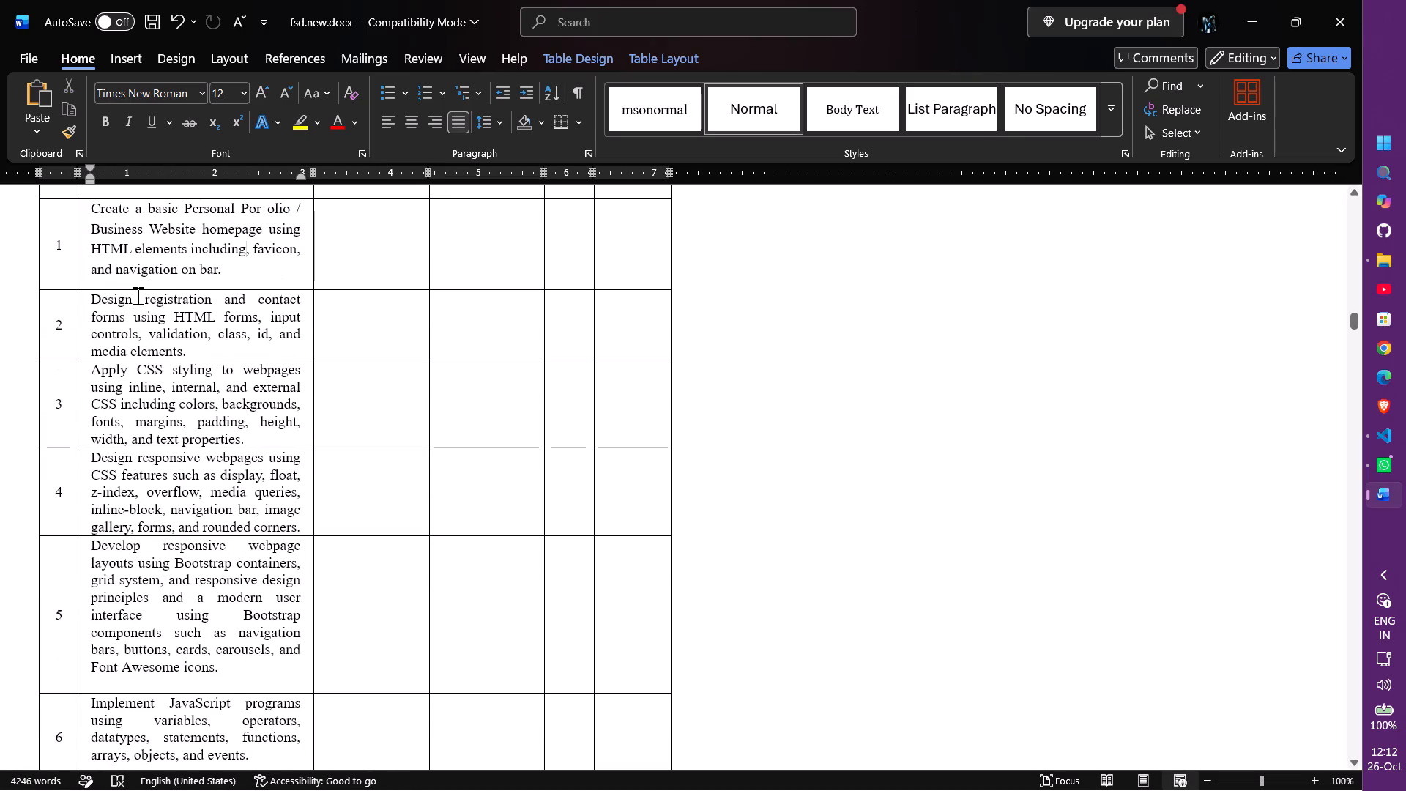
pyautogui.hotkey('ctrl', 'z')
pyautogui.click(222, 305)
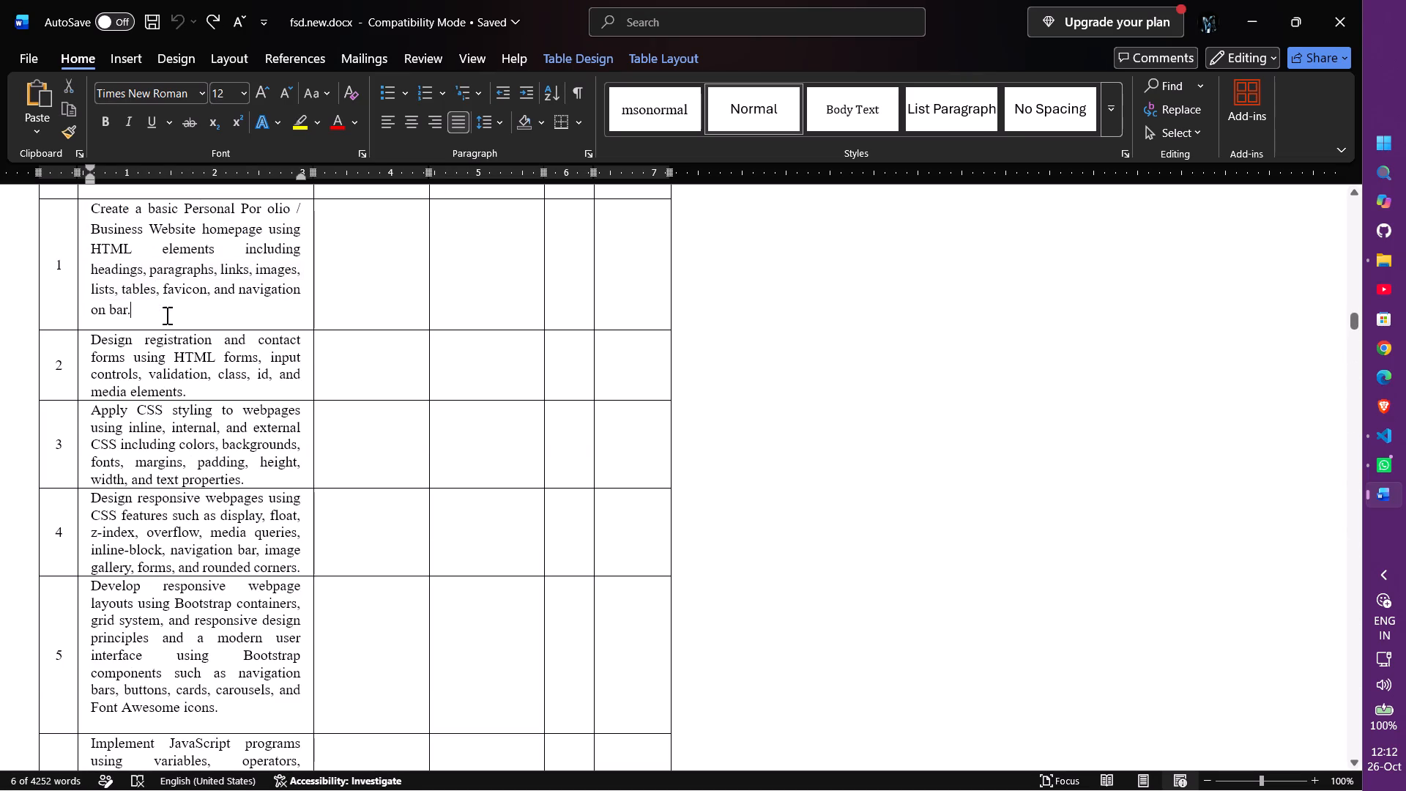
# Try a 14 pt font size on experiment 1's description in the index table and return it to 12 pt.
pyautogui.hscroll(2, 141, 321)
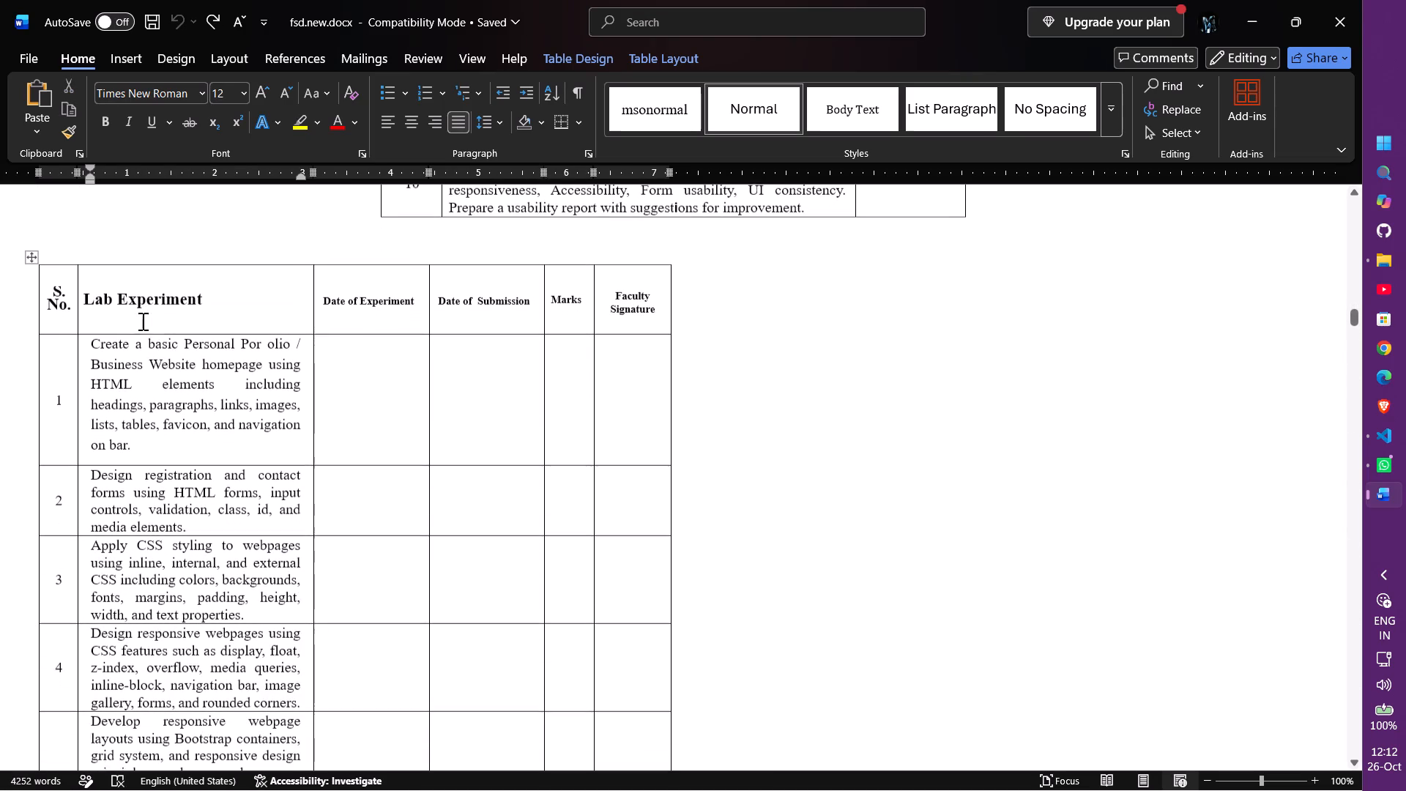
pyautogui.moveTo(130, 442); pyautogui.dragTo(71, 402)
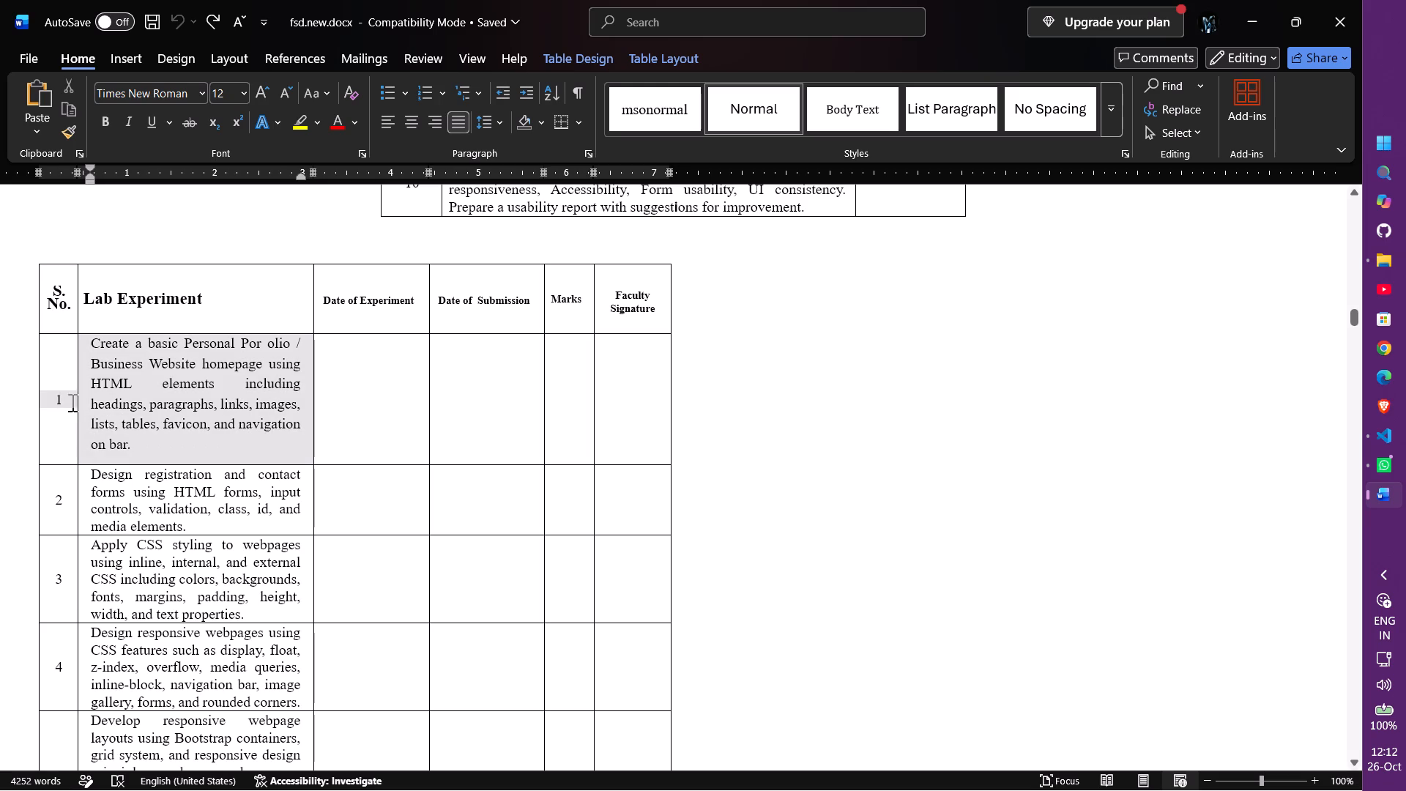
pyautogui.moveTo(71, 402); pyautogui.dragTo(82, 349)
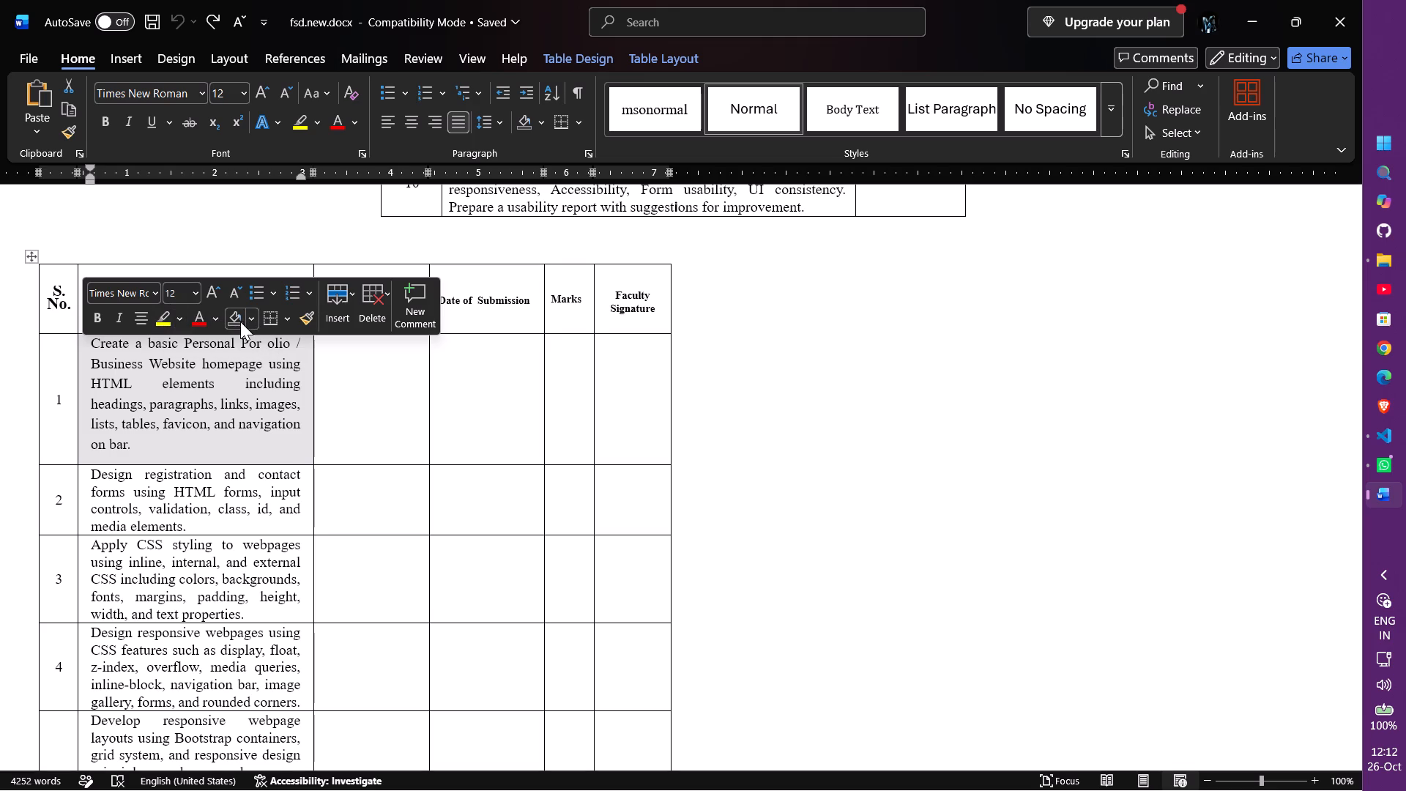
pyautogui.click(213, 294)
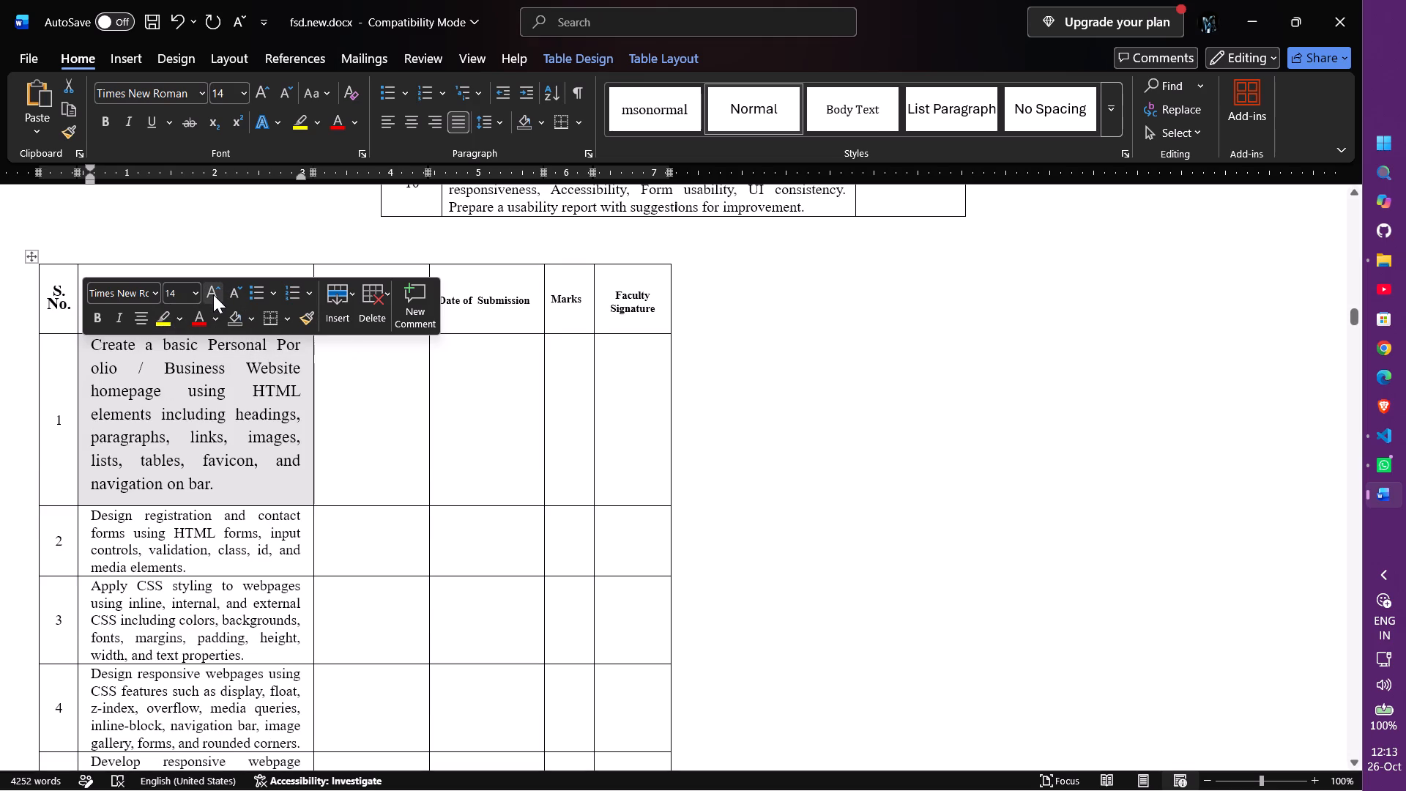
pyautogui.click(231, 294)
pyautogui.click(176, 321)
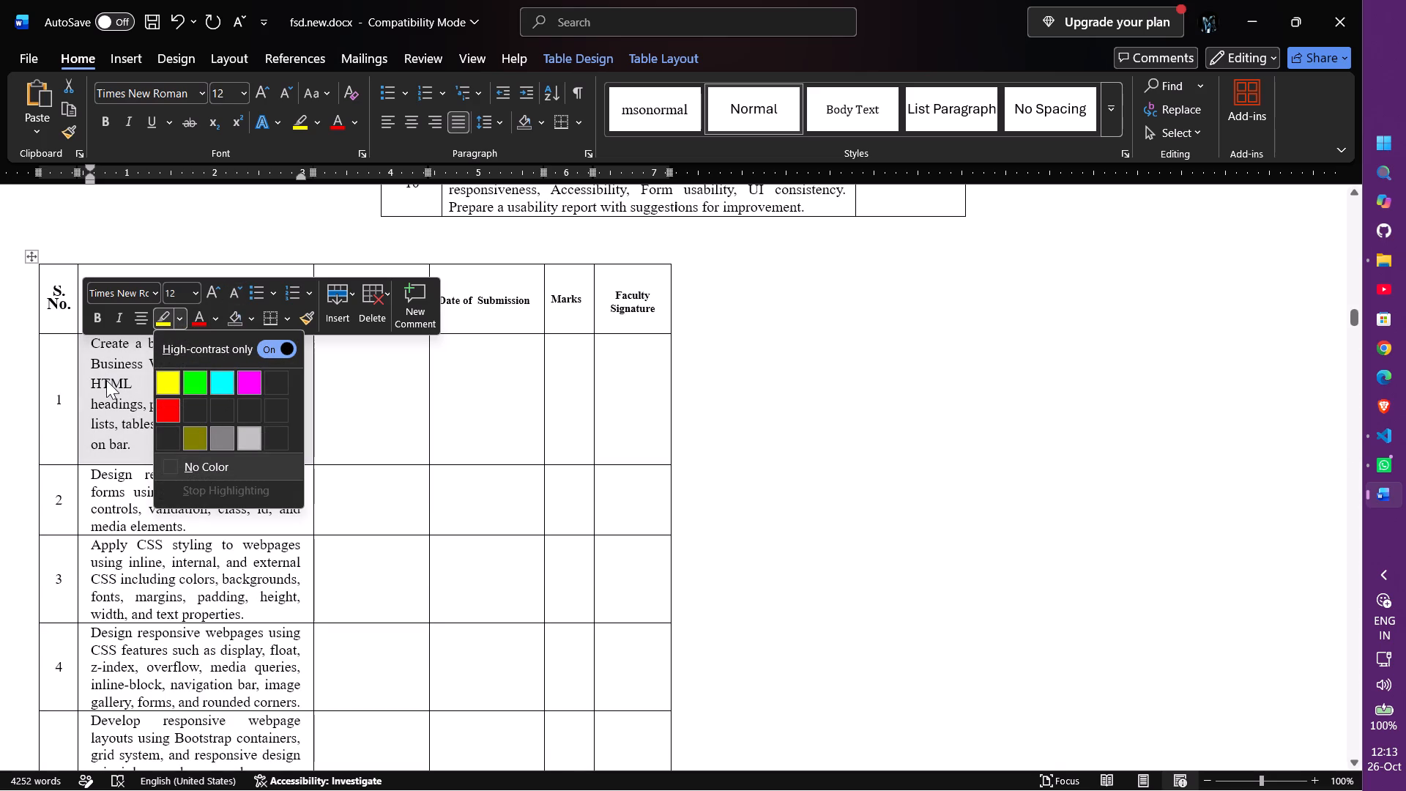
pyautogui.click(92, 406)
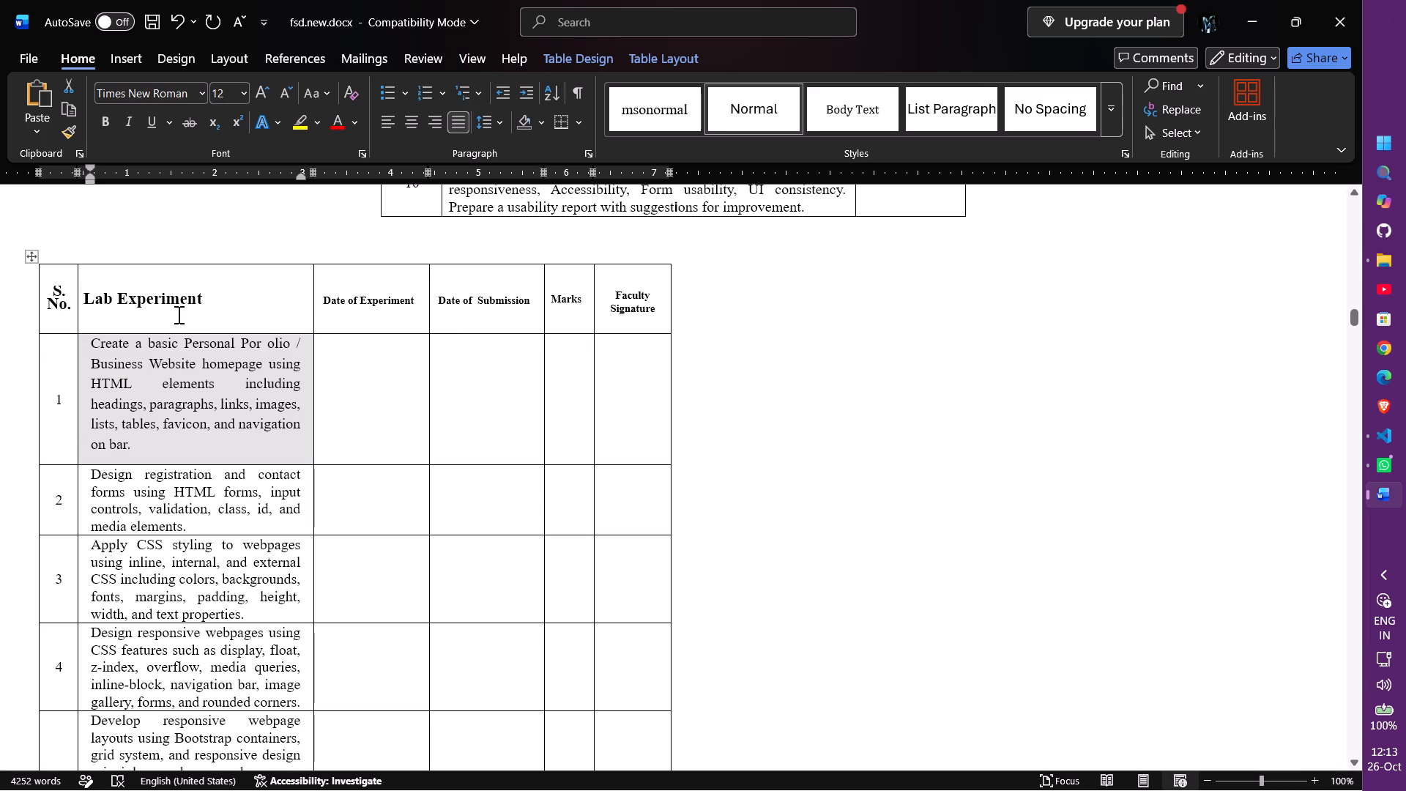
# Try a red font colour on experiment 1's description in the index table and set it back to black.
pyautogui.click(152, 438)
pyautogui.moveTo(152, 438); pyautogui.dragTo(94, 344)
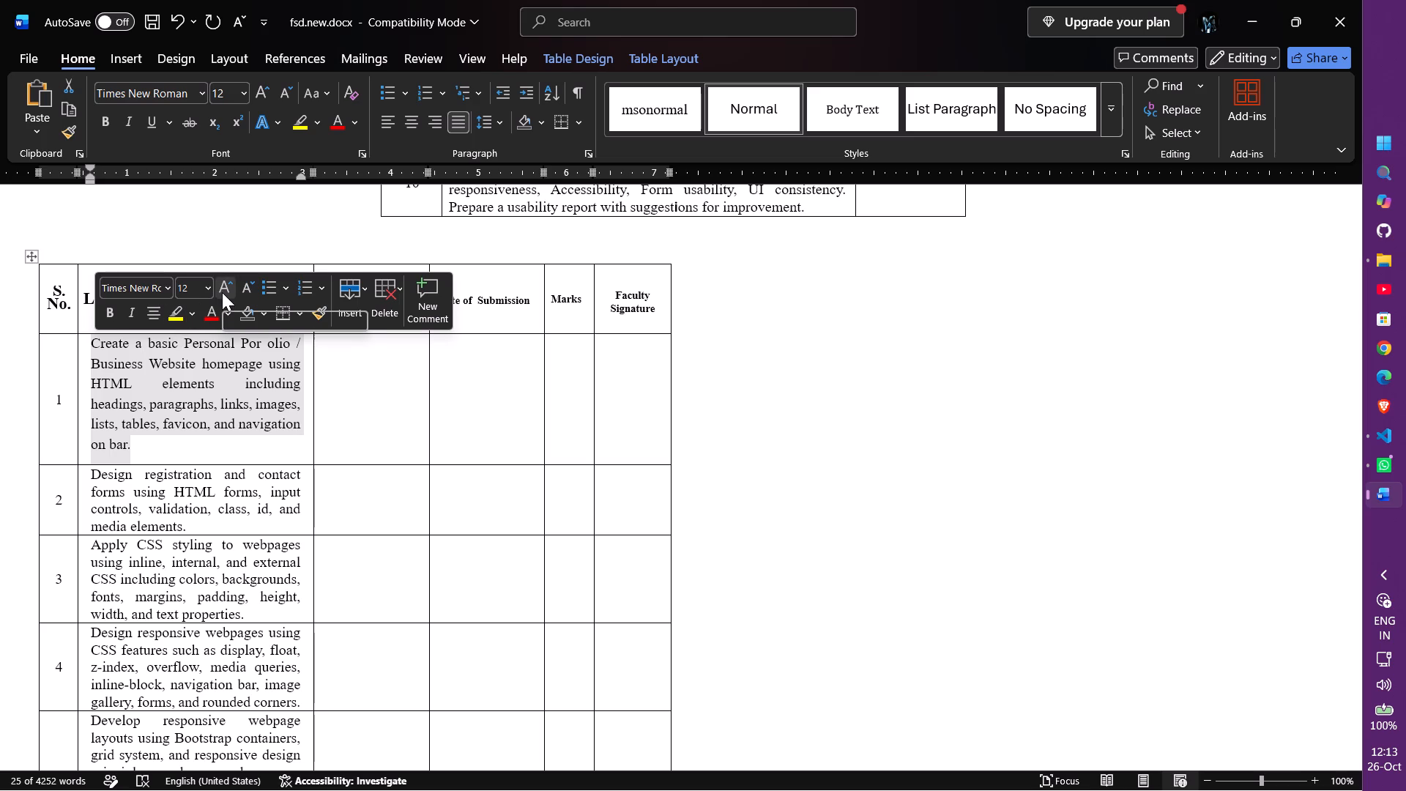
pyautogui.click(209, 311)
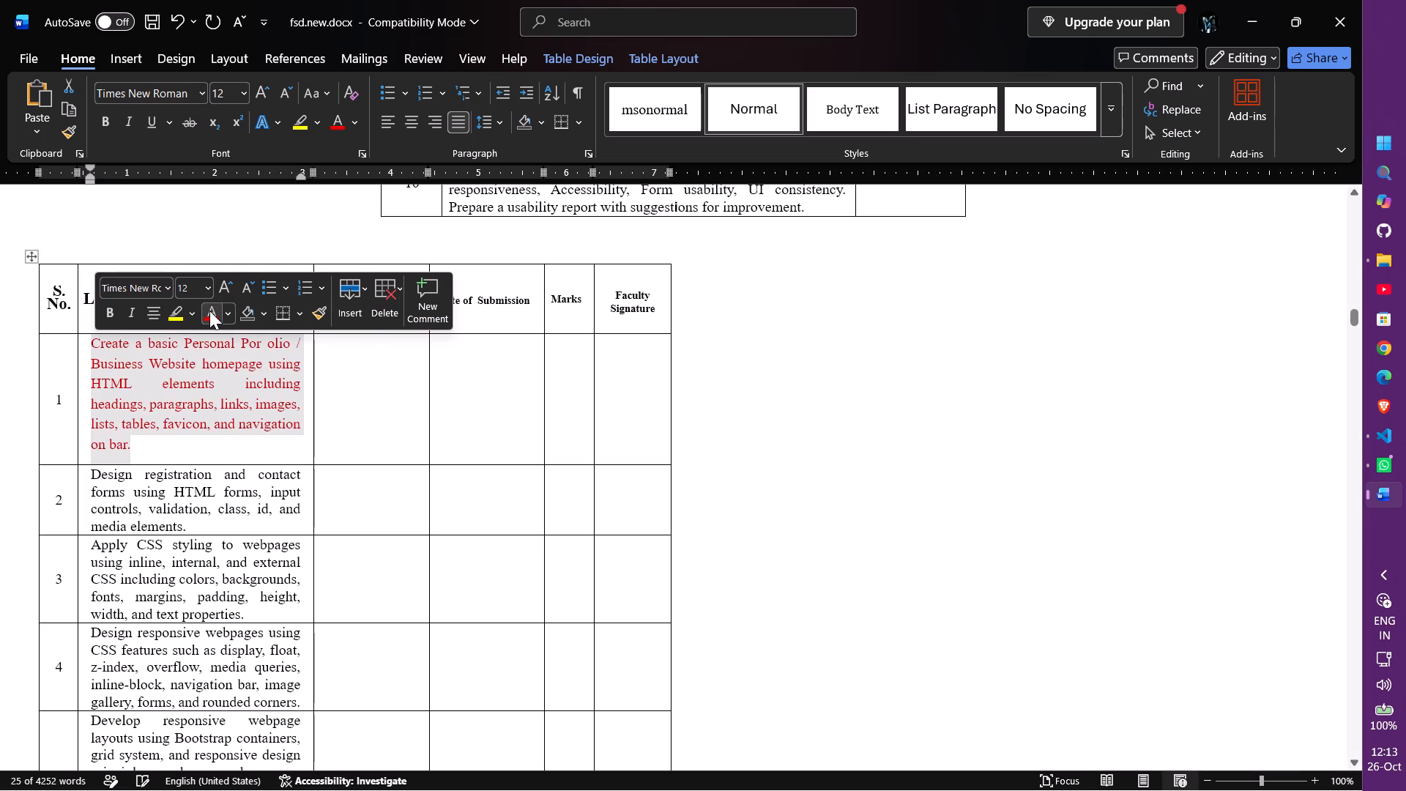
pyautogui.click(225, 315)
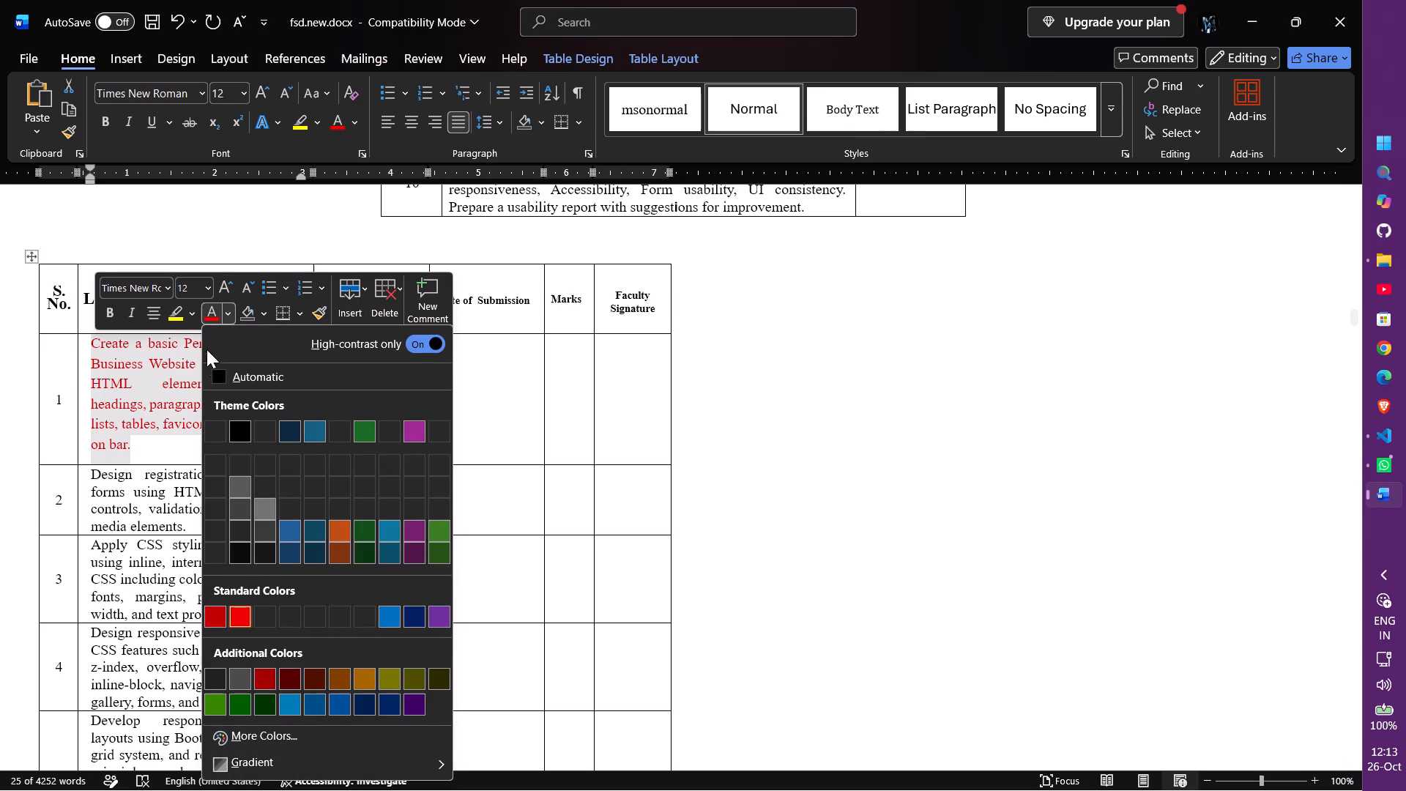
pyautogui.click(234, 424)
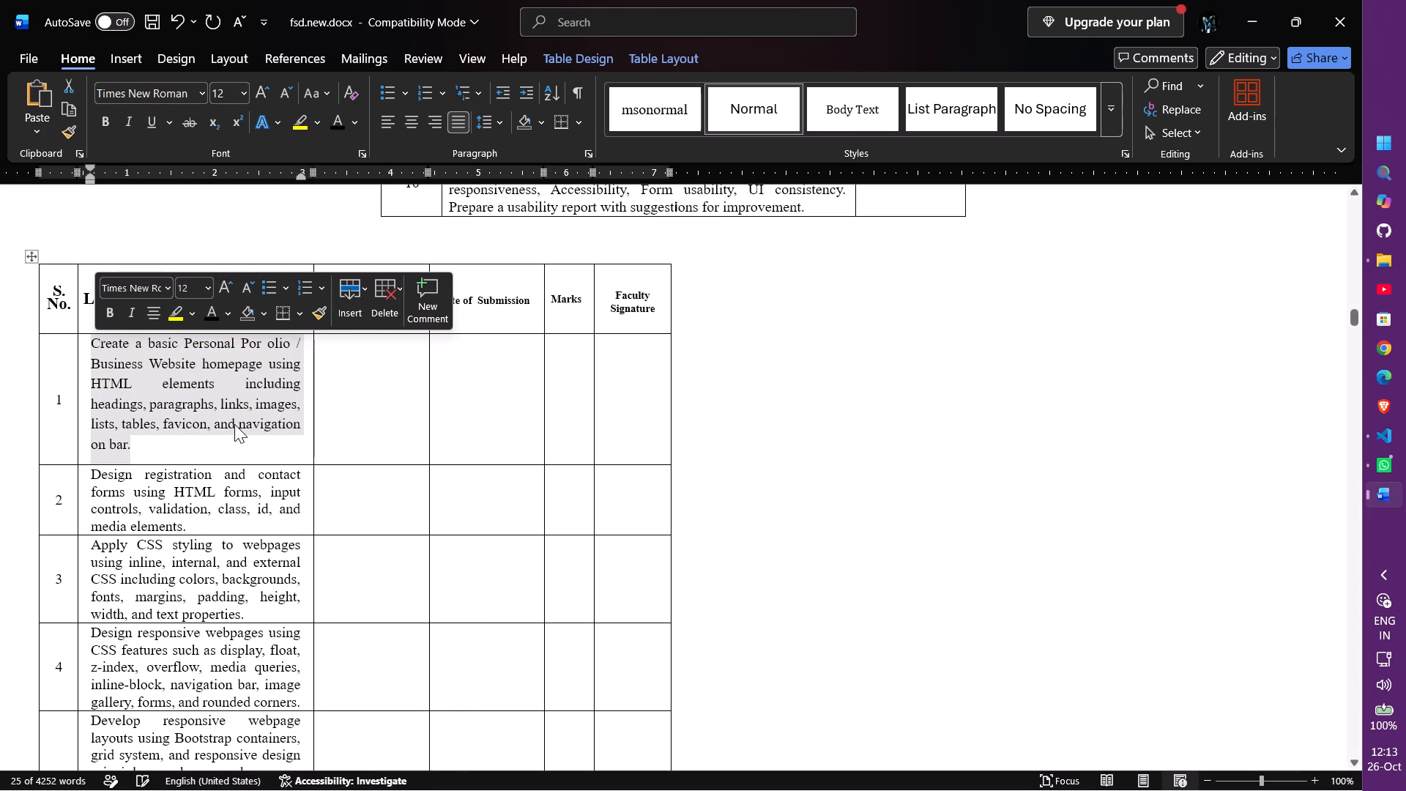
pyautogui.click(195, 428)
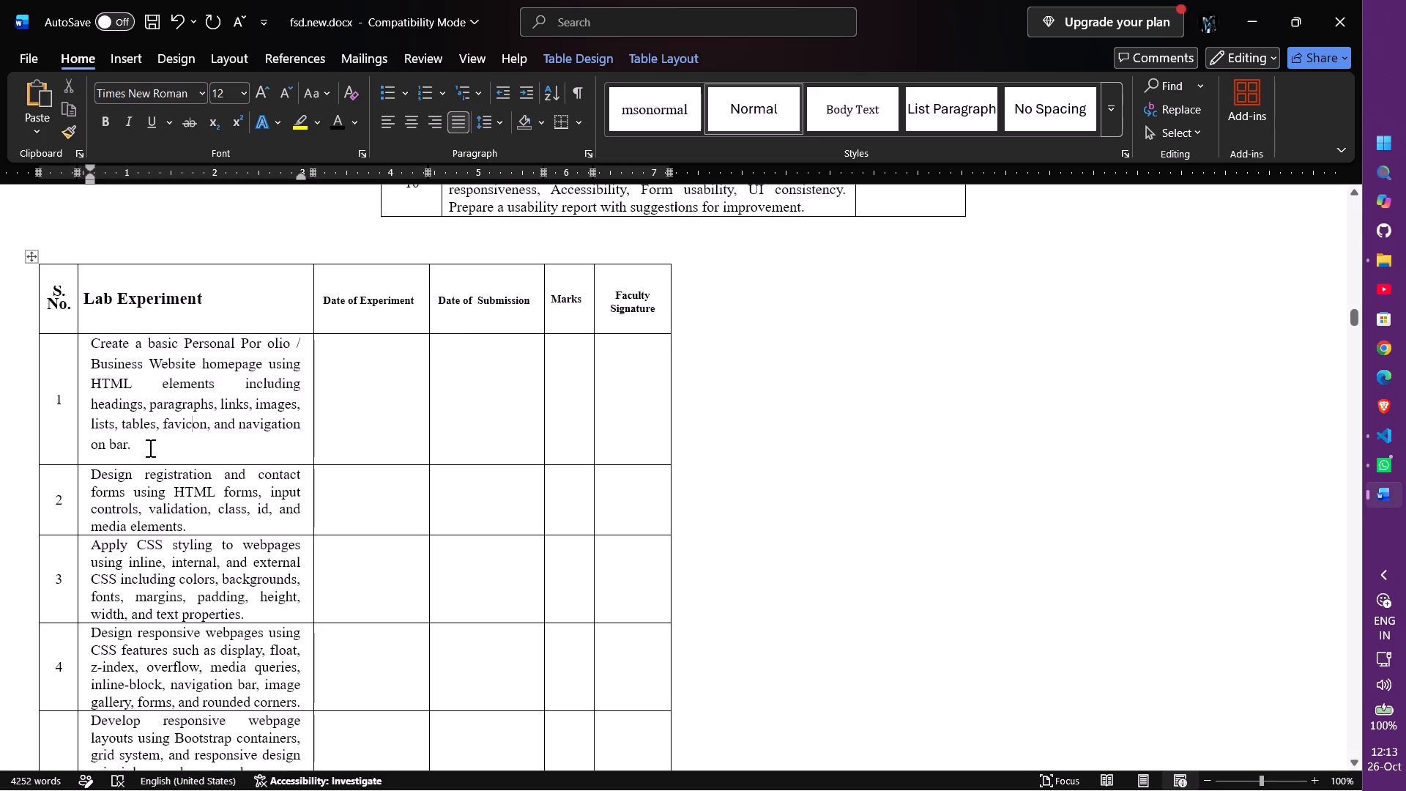
# Make the descriptions of experiments 1, 2 and 3 bold in the index table's Lab Experiment column.
pyautogui.moveTo(149, 448); pyautogui.dragTo(116, 390)
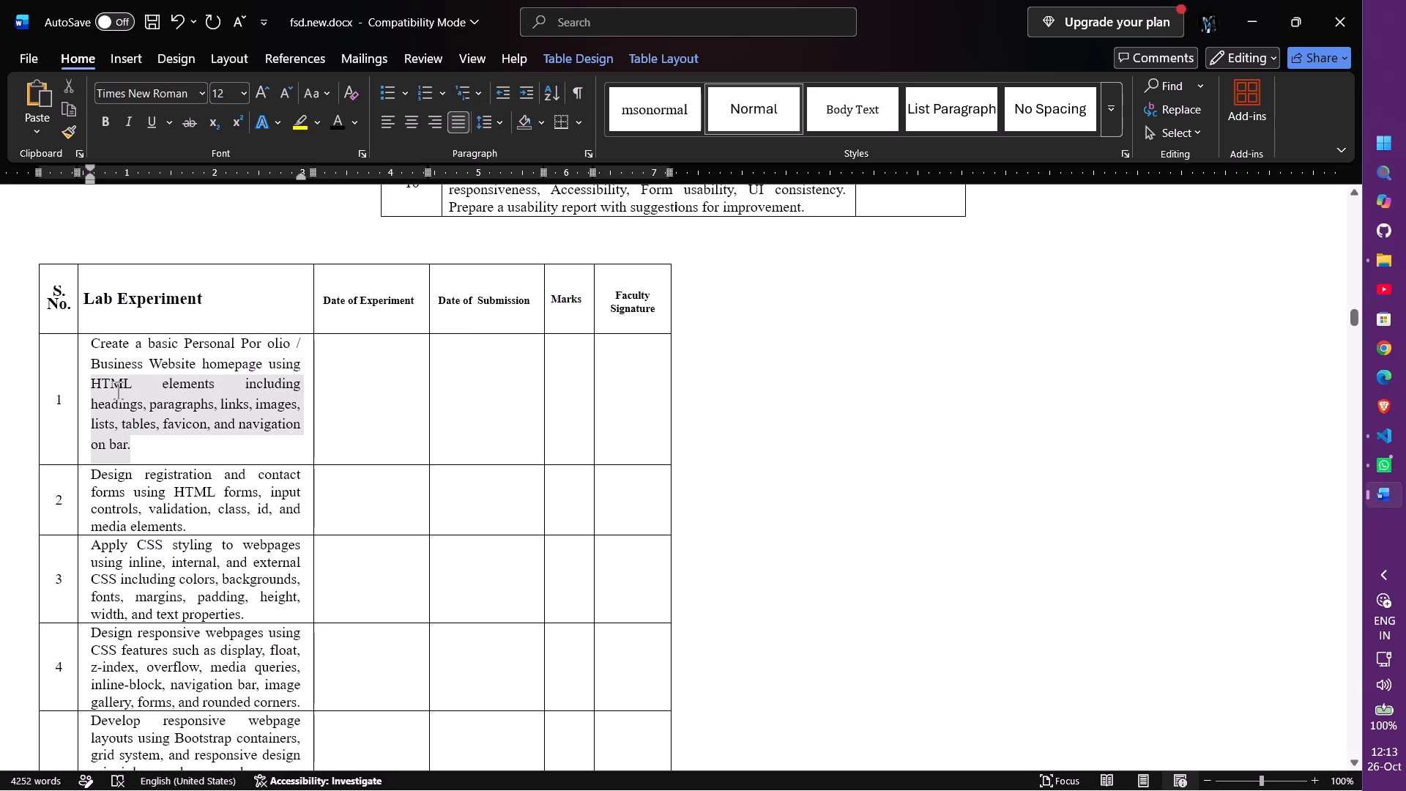
pyautogui.moveTo(116, 390); pyautogui.dragTo(99, 347)
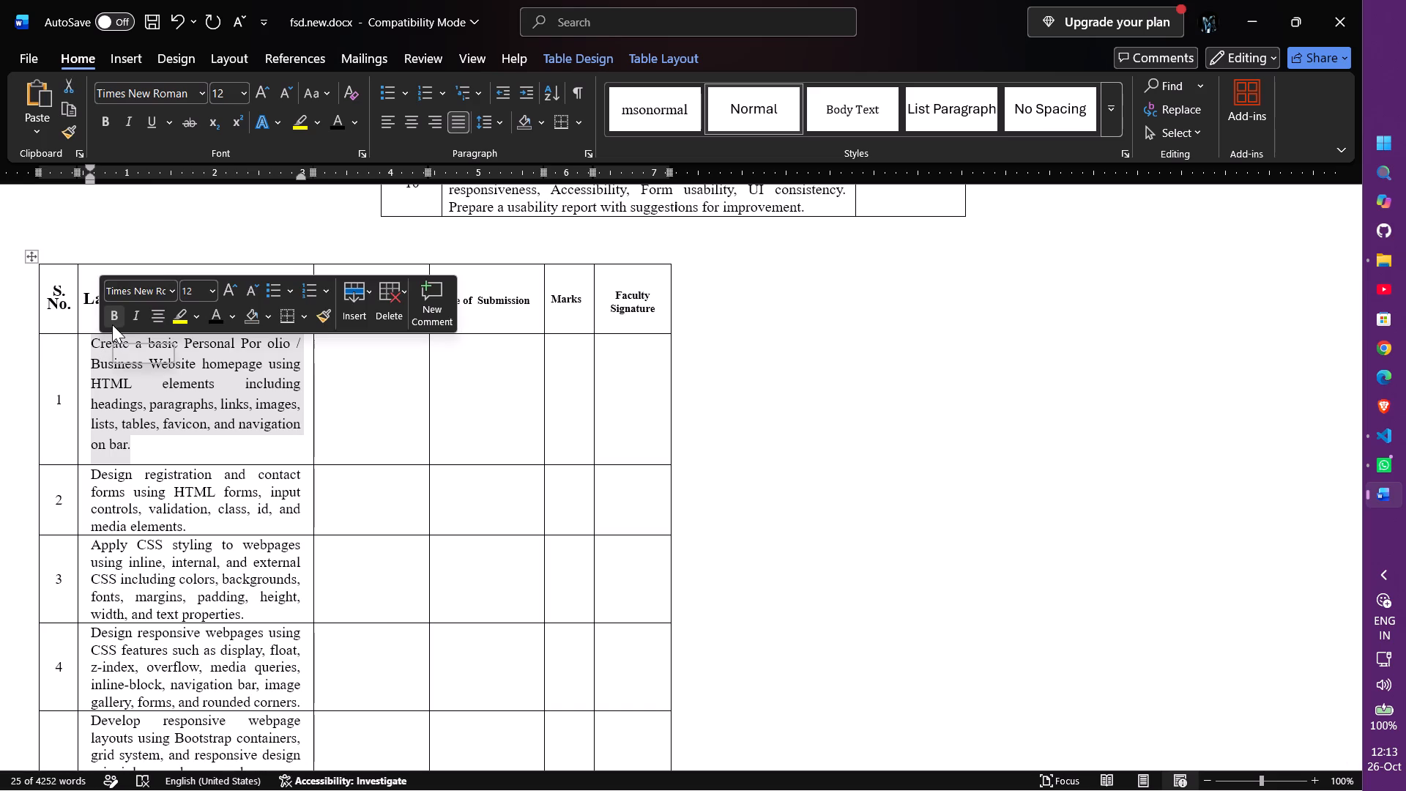
pyautogui.click(112, 324)
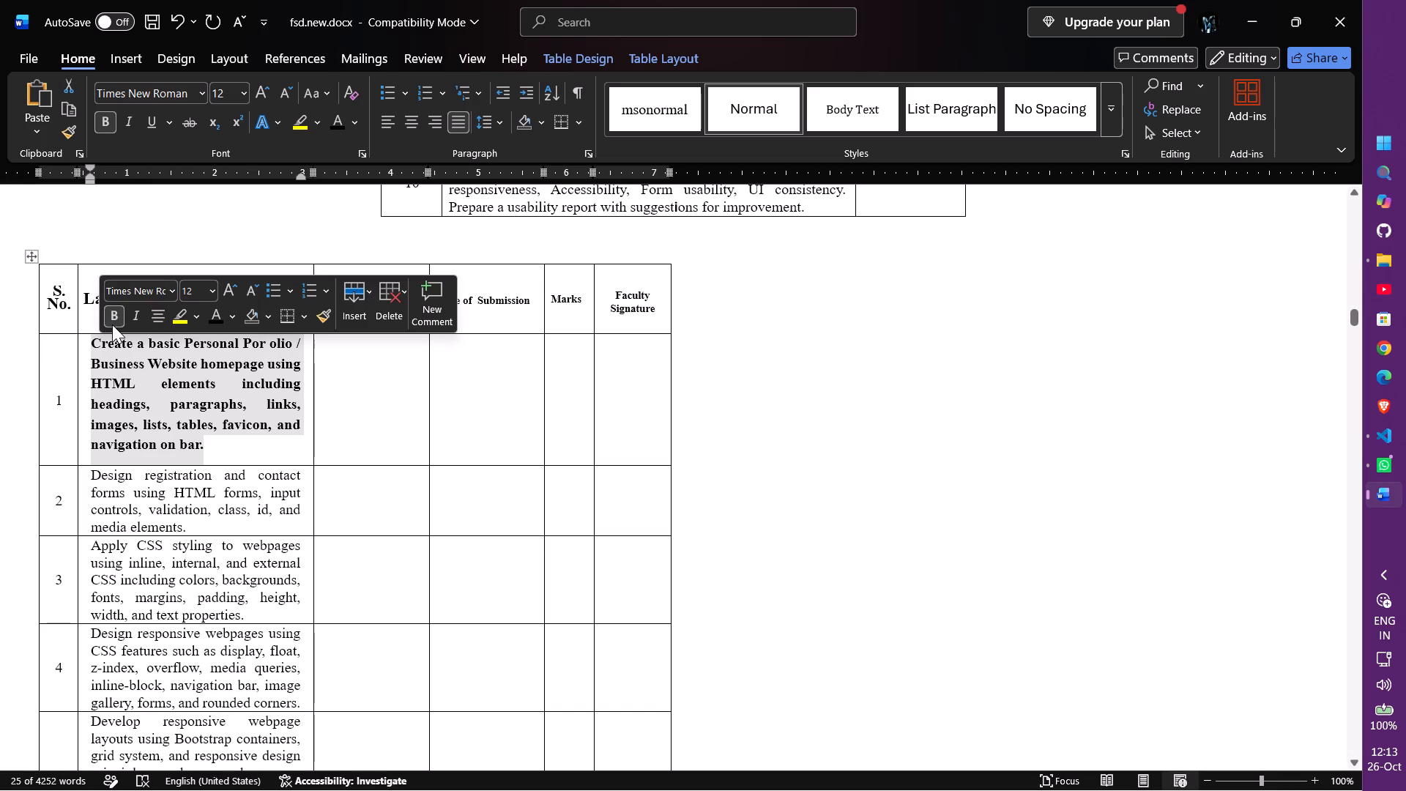
pyautogui.click(190, 521)
pyautogui.moveTo(190, 521); pyautogui.dragTo(92, 473)
pyautogui.click(104, 448)
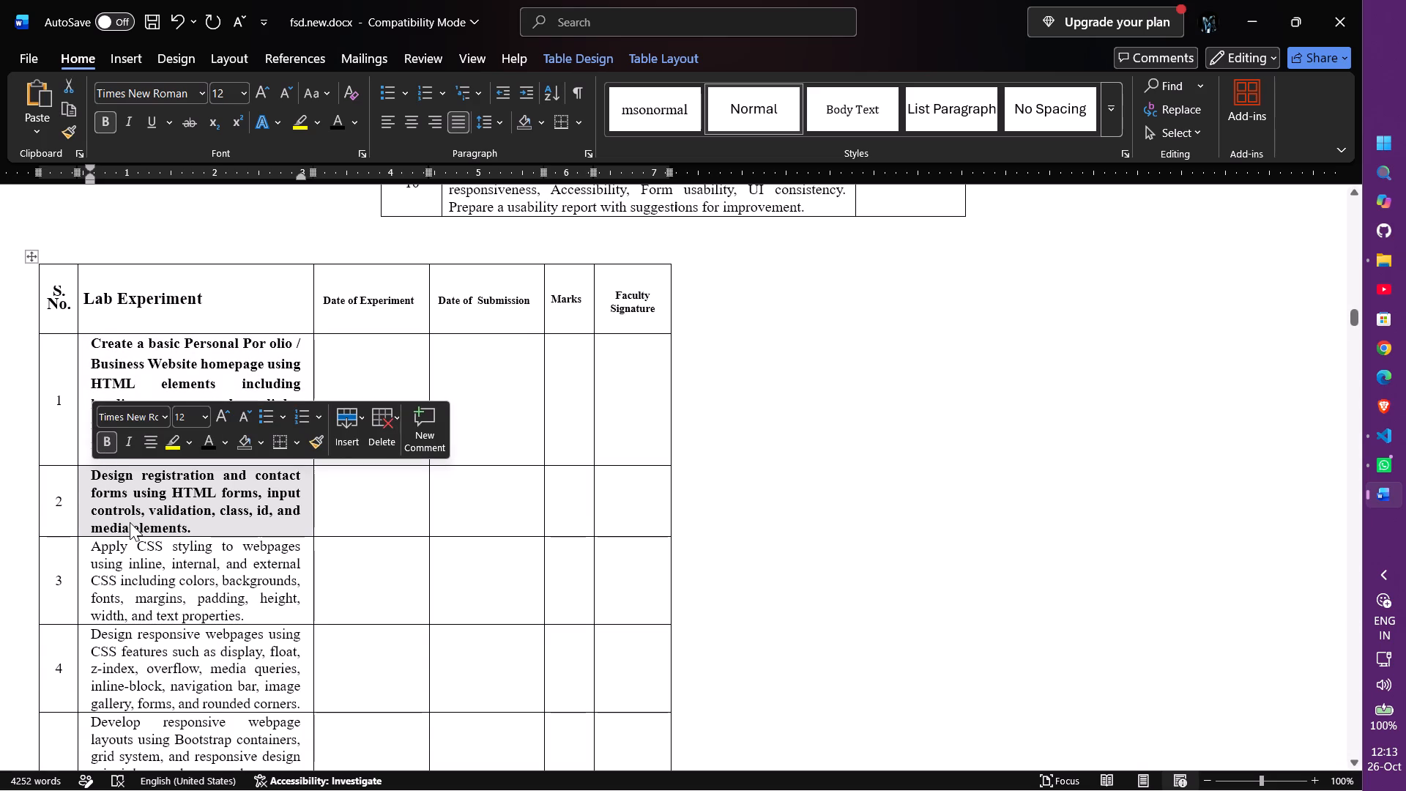
pyautogui.click(165, 583)
pyautogui.doubleClick(165, 583)
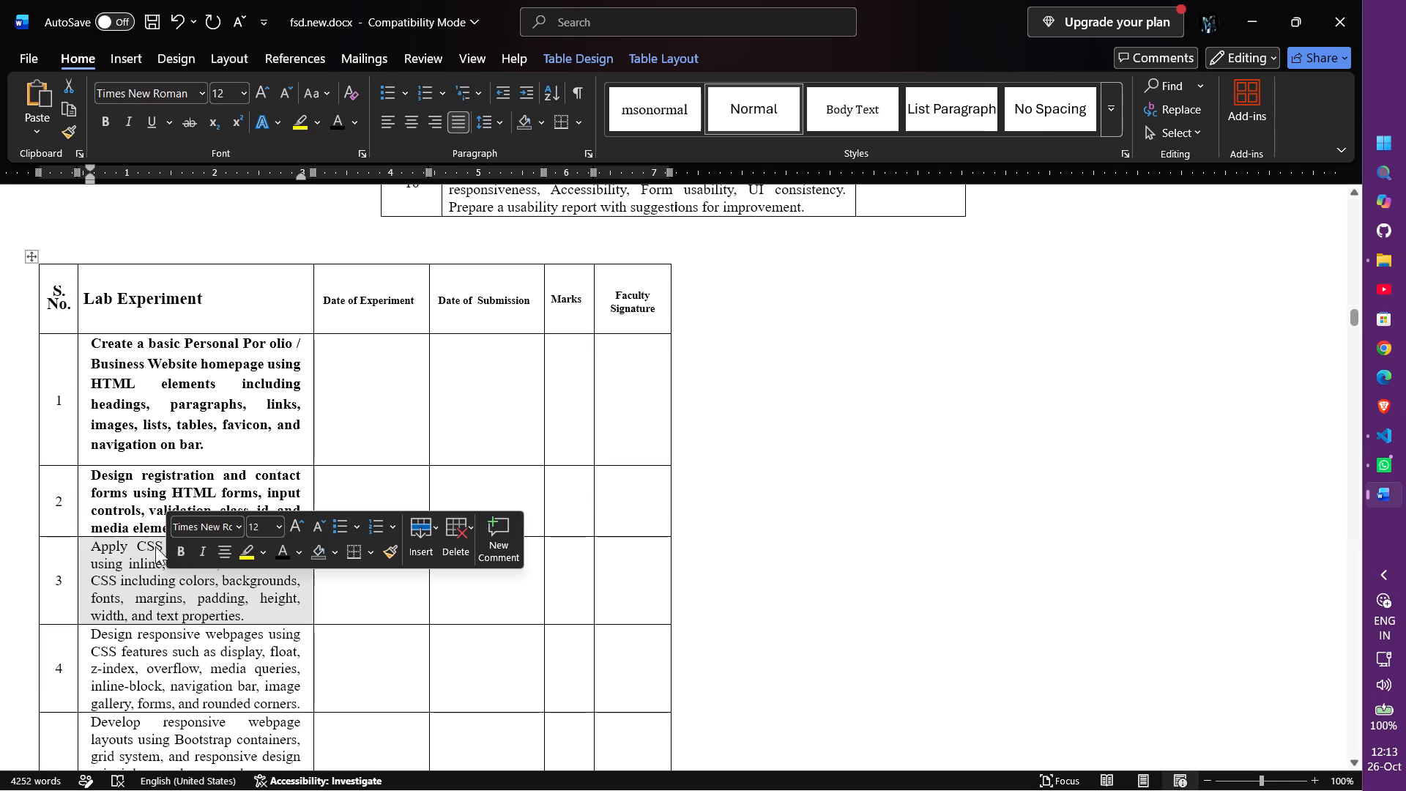
pyautogui.click(182, 557)
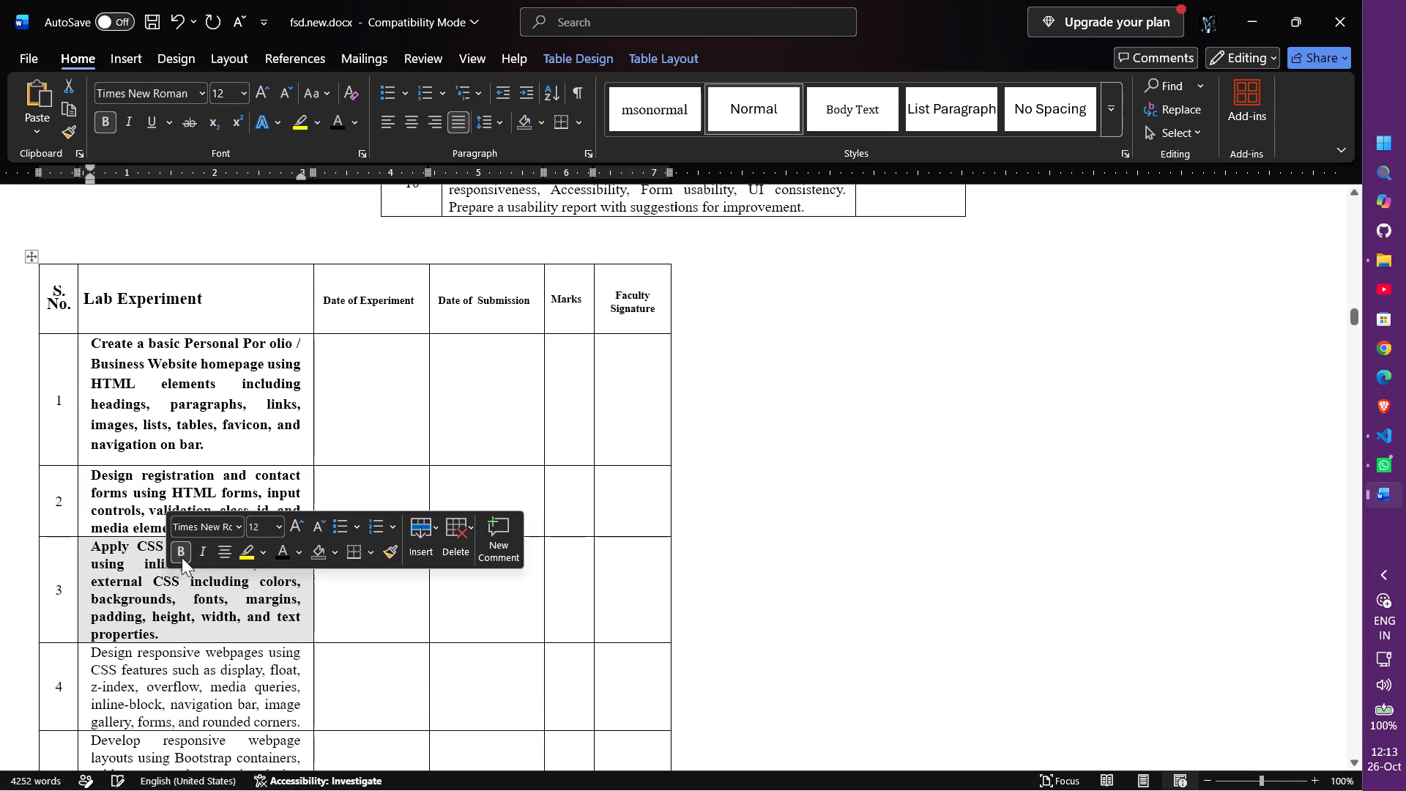
# Enlarge the "Date of Experiment" column heading to 14 pt and centre it in its cell.
pyautogui.click(419, 302)
pyautogui.moveTo(419, 302); pyautogui.dragTo(332, 287)
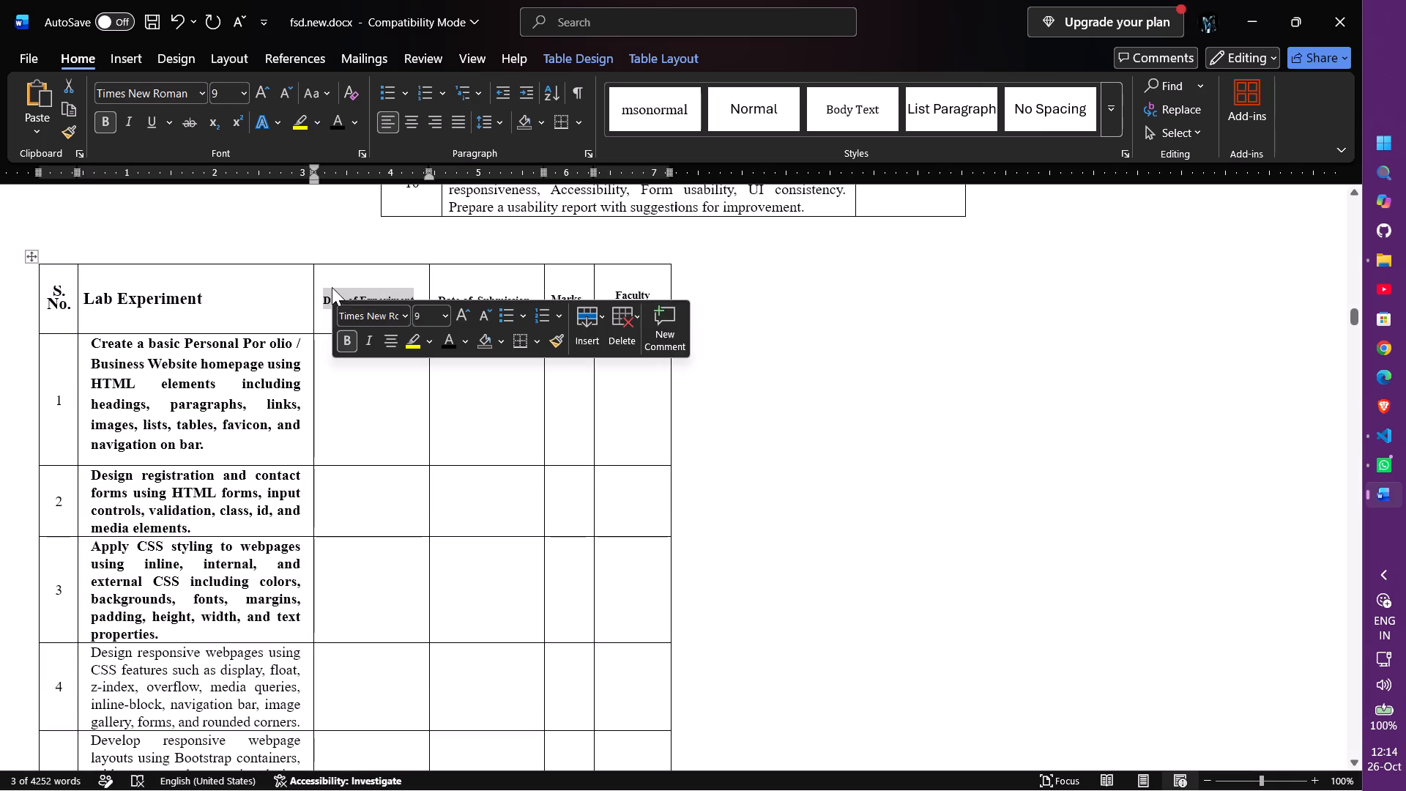
pyautogui.tripleClick(454, 312)
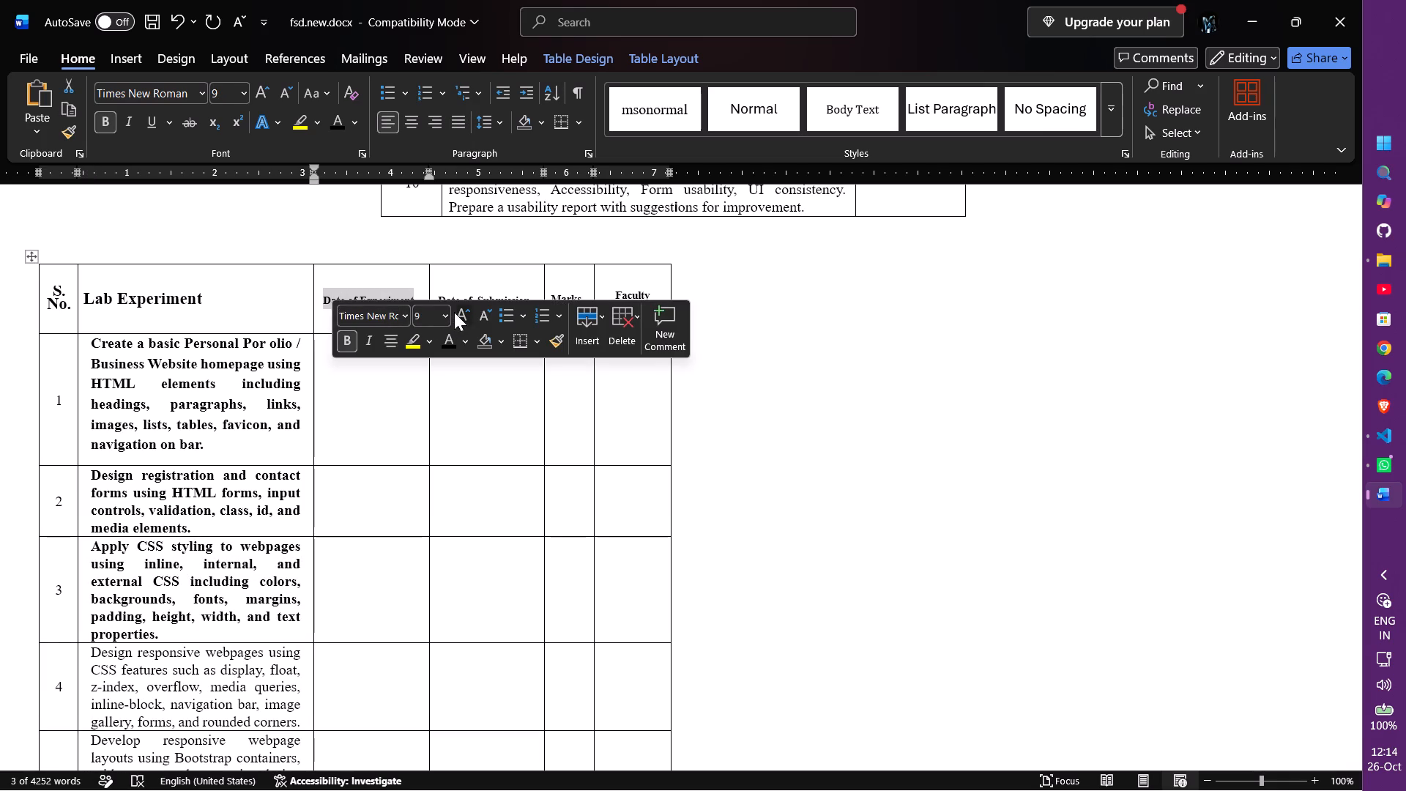
pyautogui.click(454, 312)
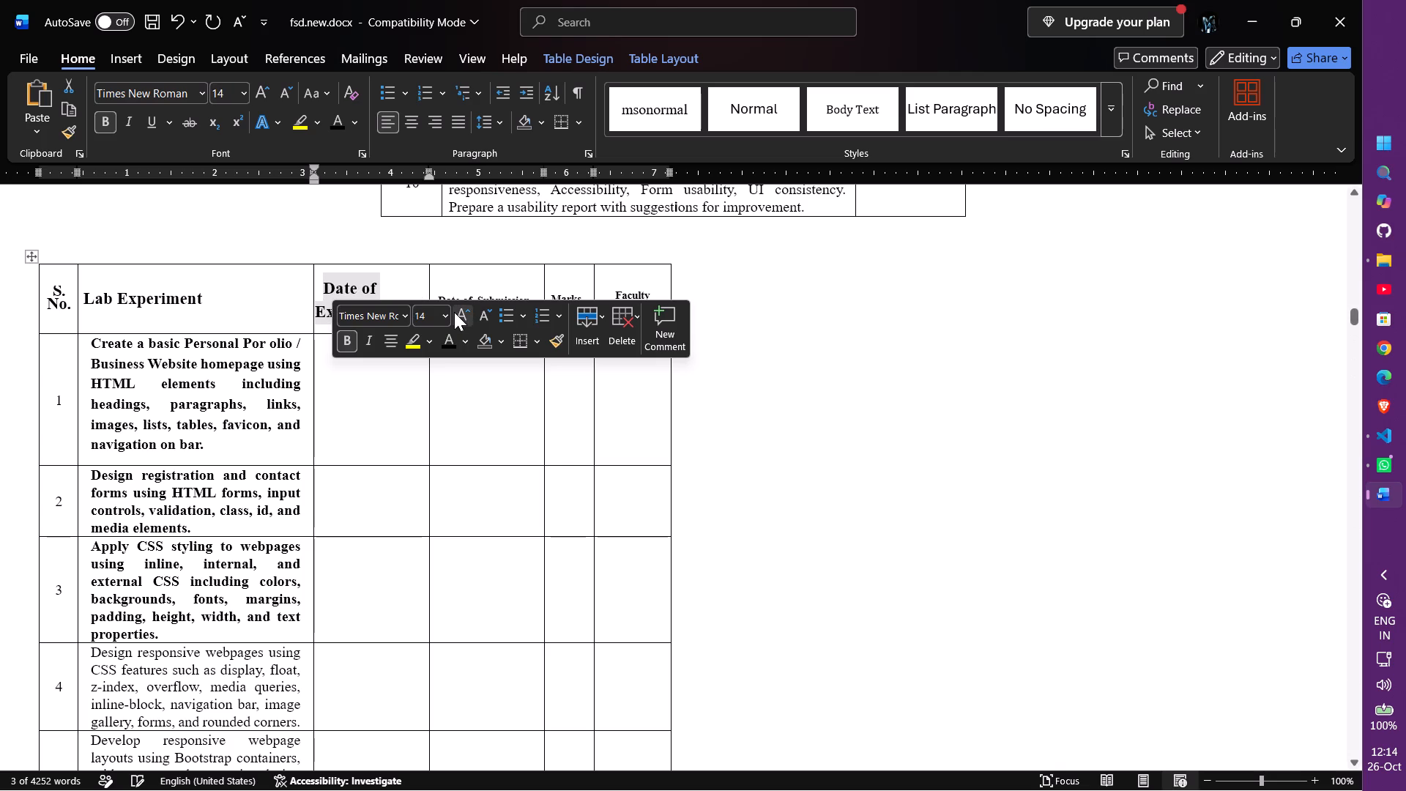
pyautogui.click(391, 346)
# Centre the "Lab Experiment" column heading in its cell of the index table.
pyautogui.click(284, 291)
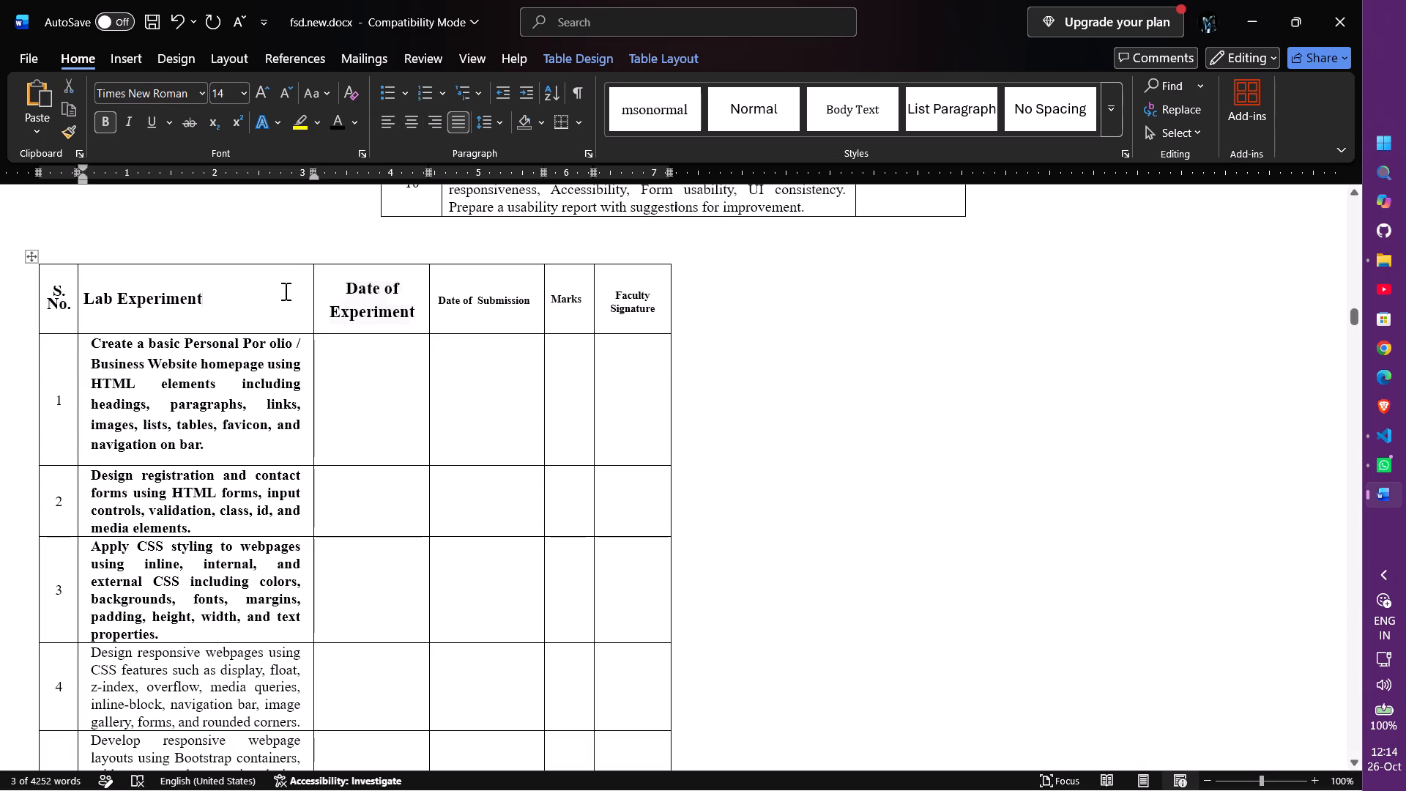
pyautogui.moveTo(226, 292); pyautogui.dragTo(89, 286)
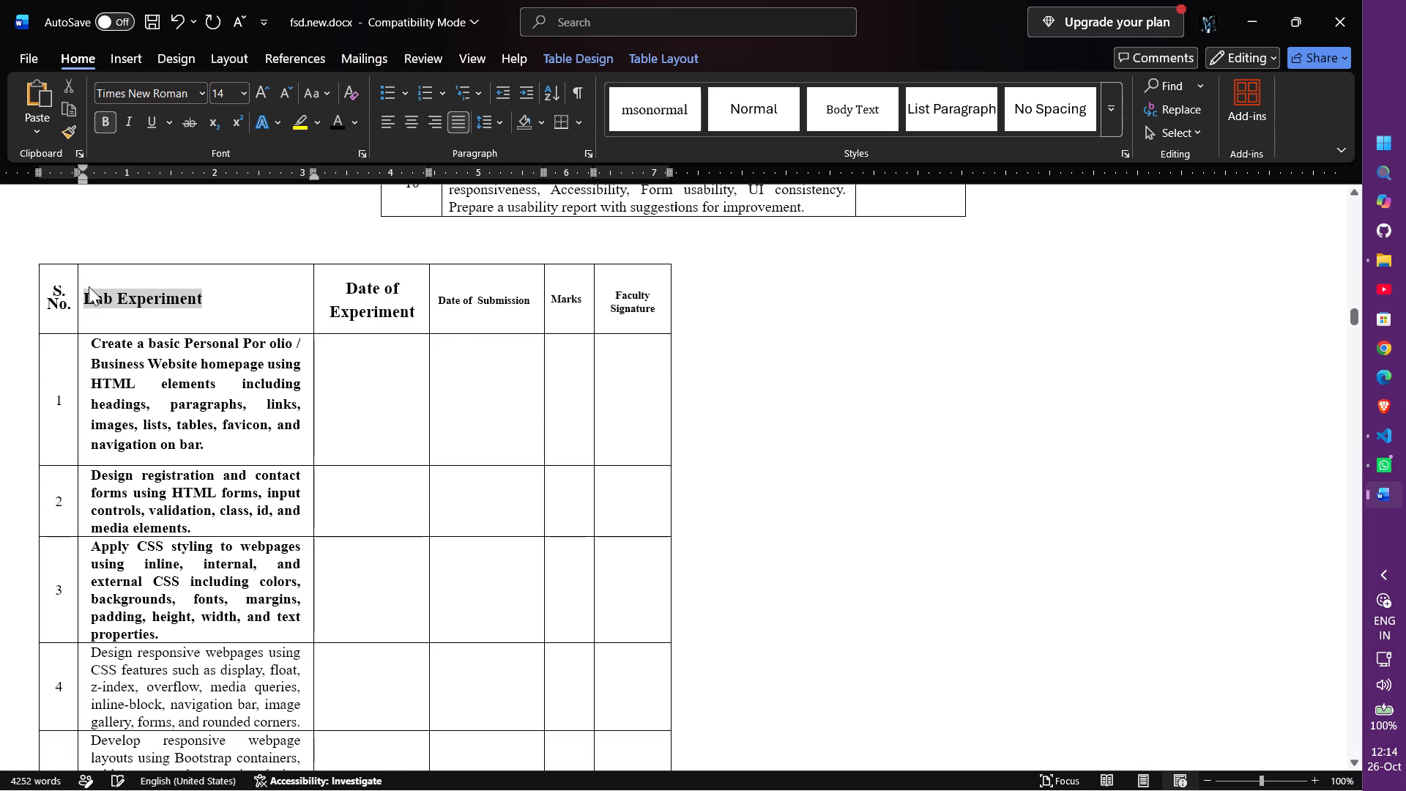
pyautogui.moveTo(89, 286); pyautogui.dragTo(89, 287)
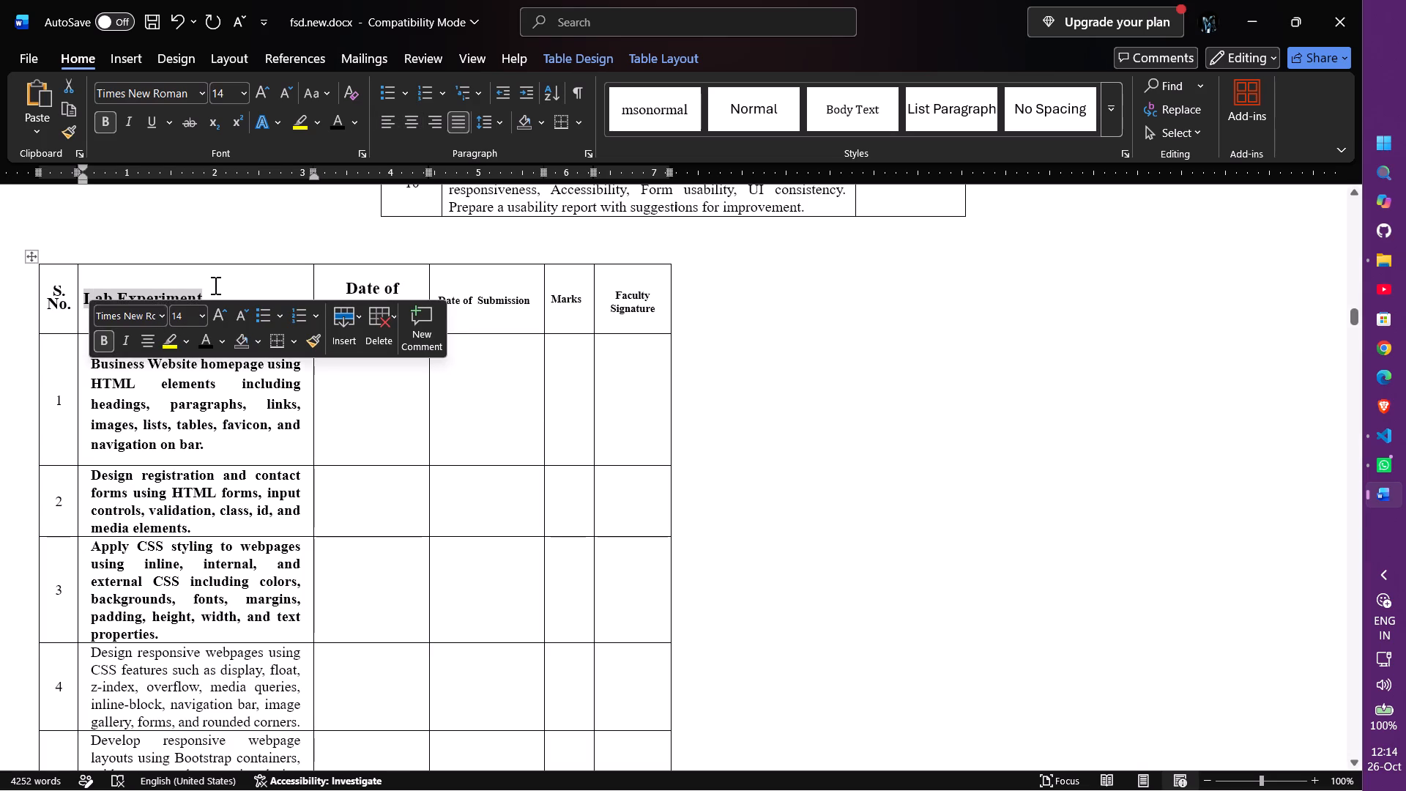
pyautogui.click(214, 285)
pyautogui.moveTo(199, 298); pyautogui.dragTo(181, 291)
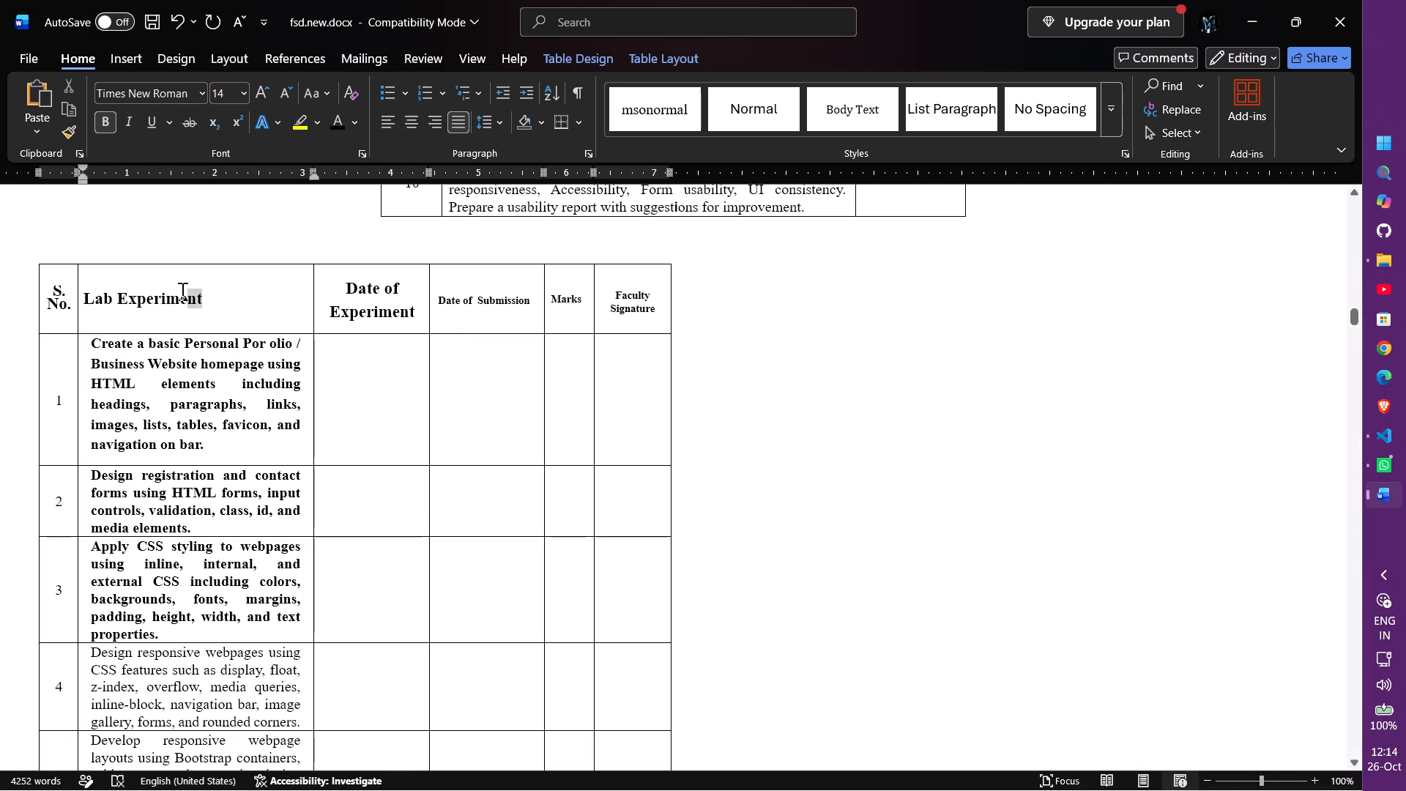
pyautogui.moveTo(181, 291); pyautogui.dragTo(89, 294)
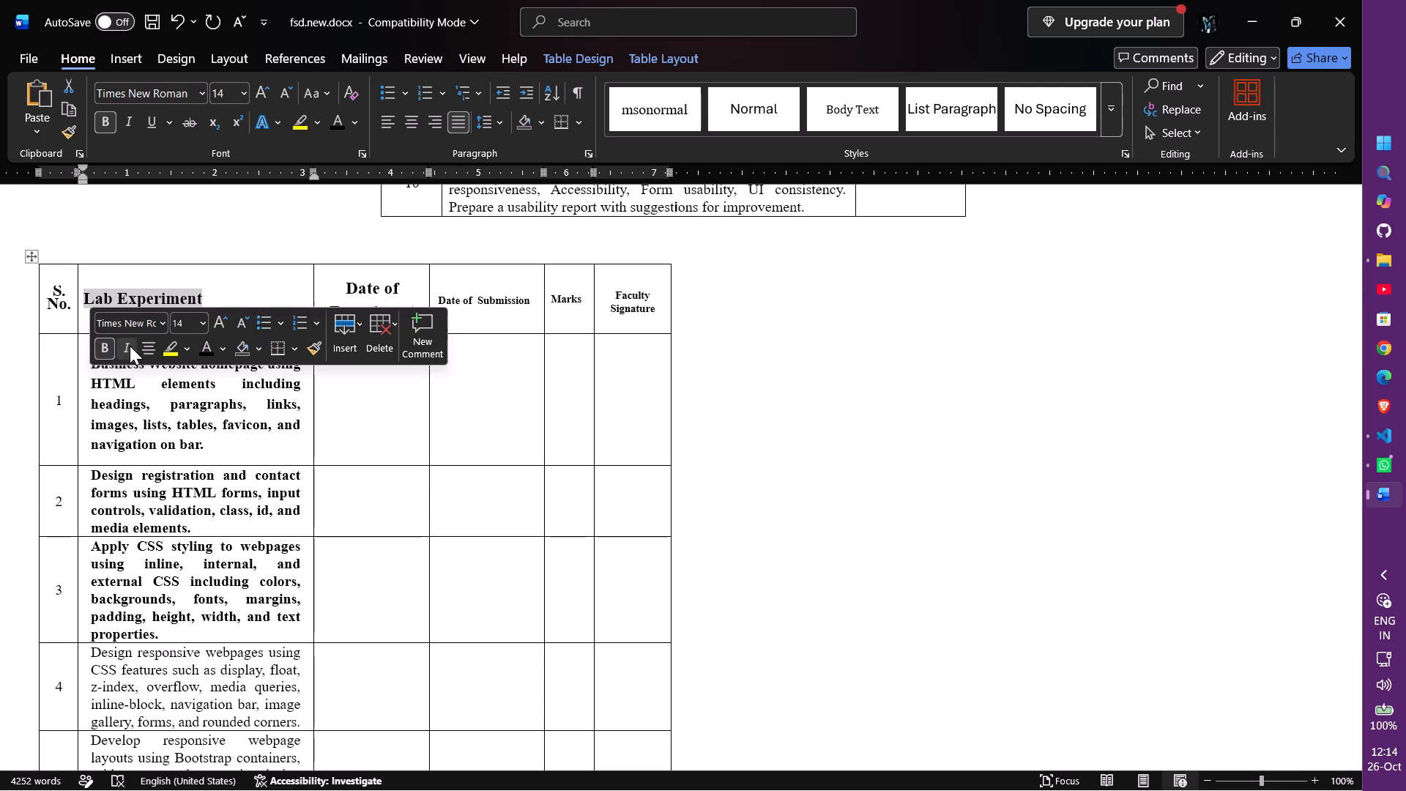
pyautogui.click(140, 349)
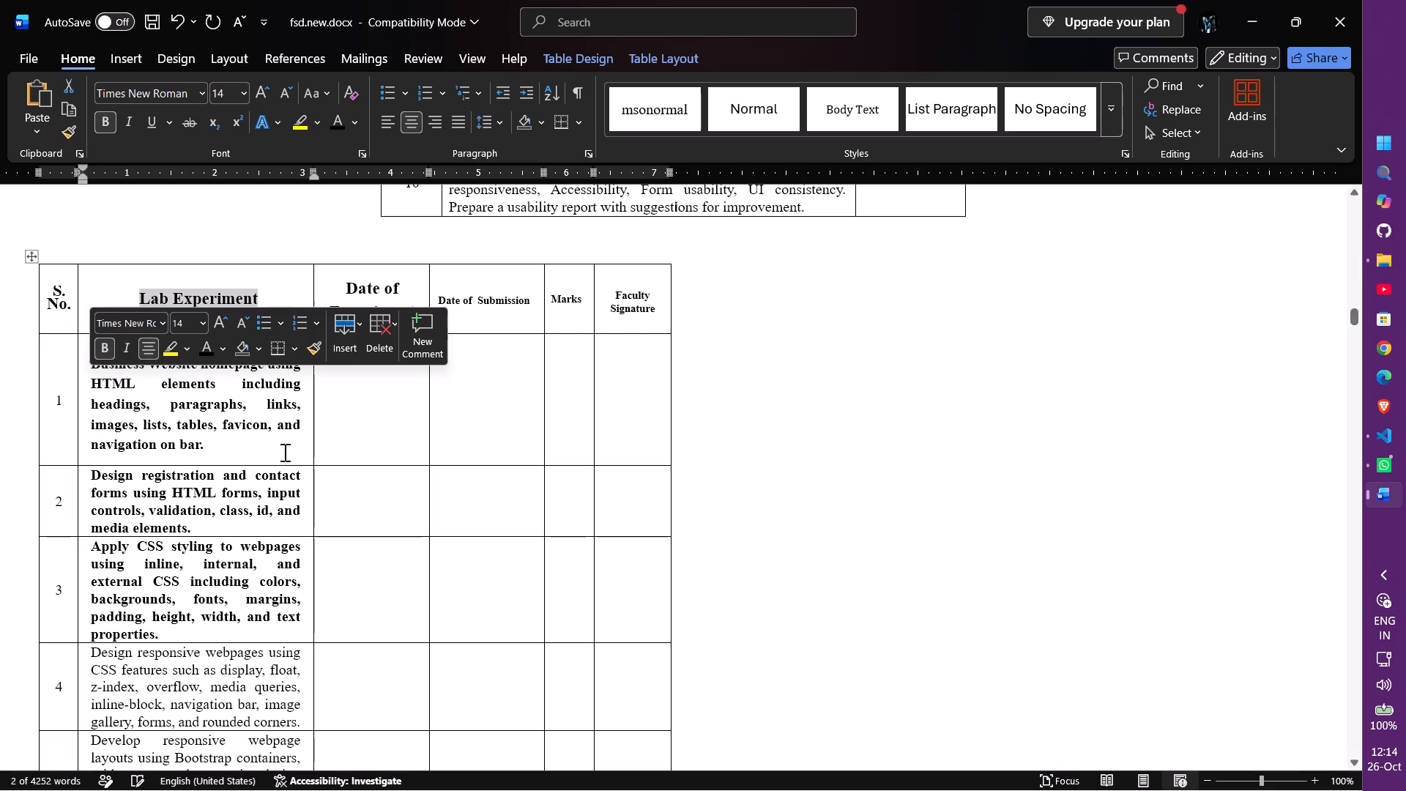
pyautogui.click(340, 426)
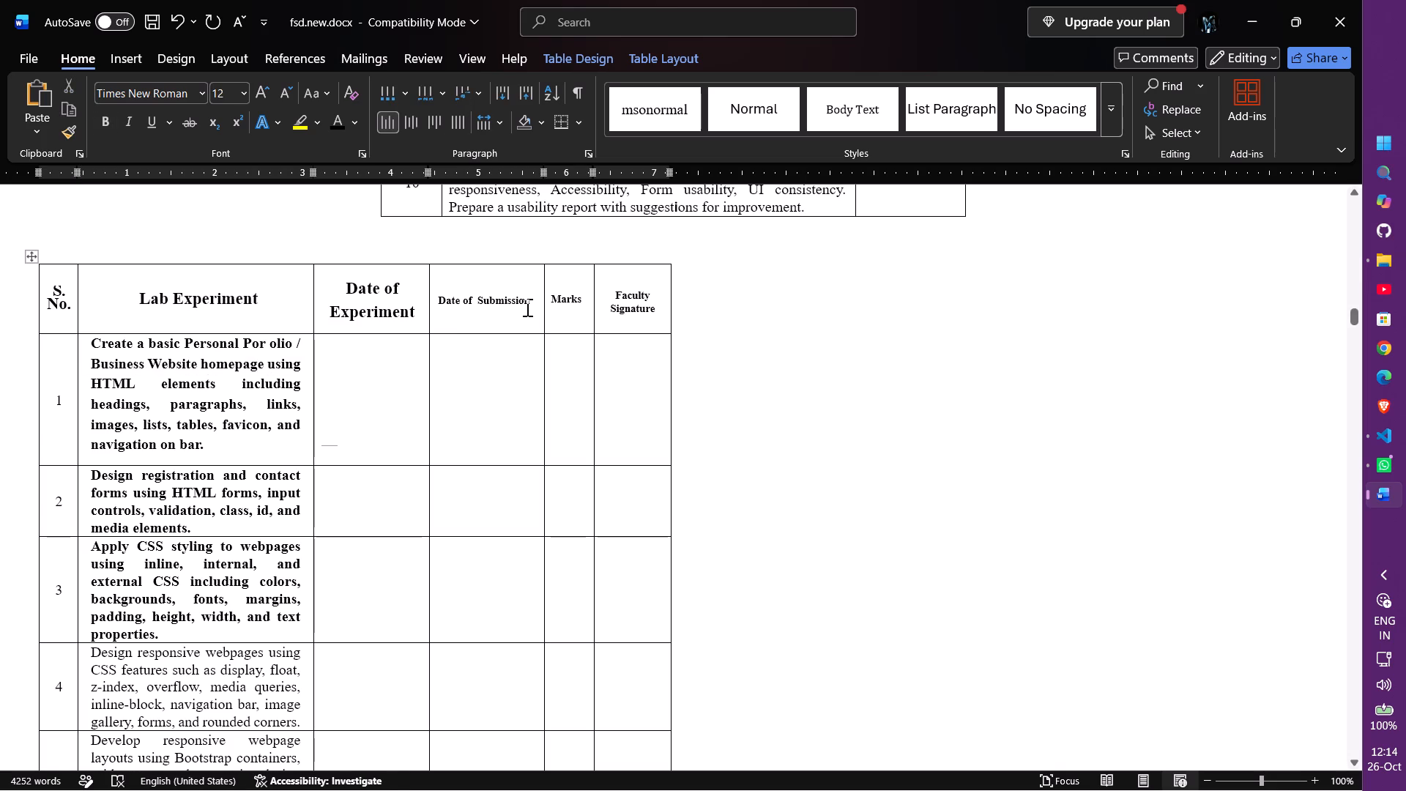
# Centre the "Date of Submission" column heading in its cell and enlarge it to 14 pt.
pyautogui.rightClick(508, 302)
pyautogui.tripleClick(508, 302)
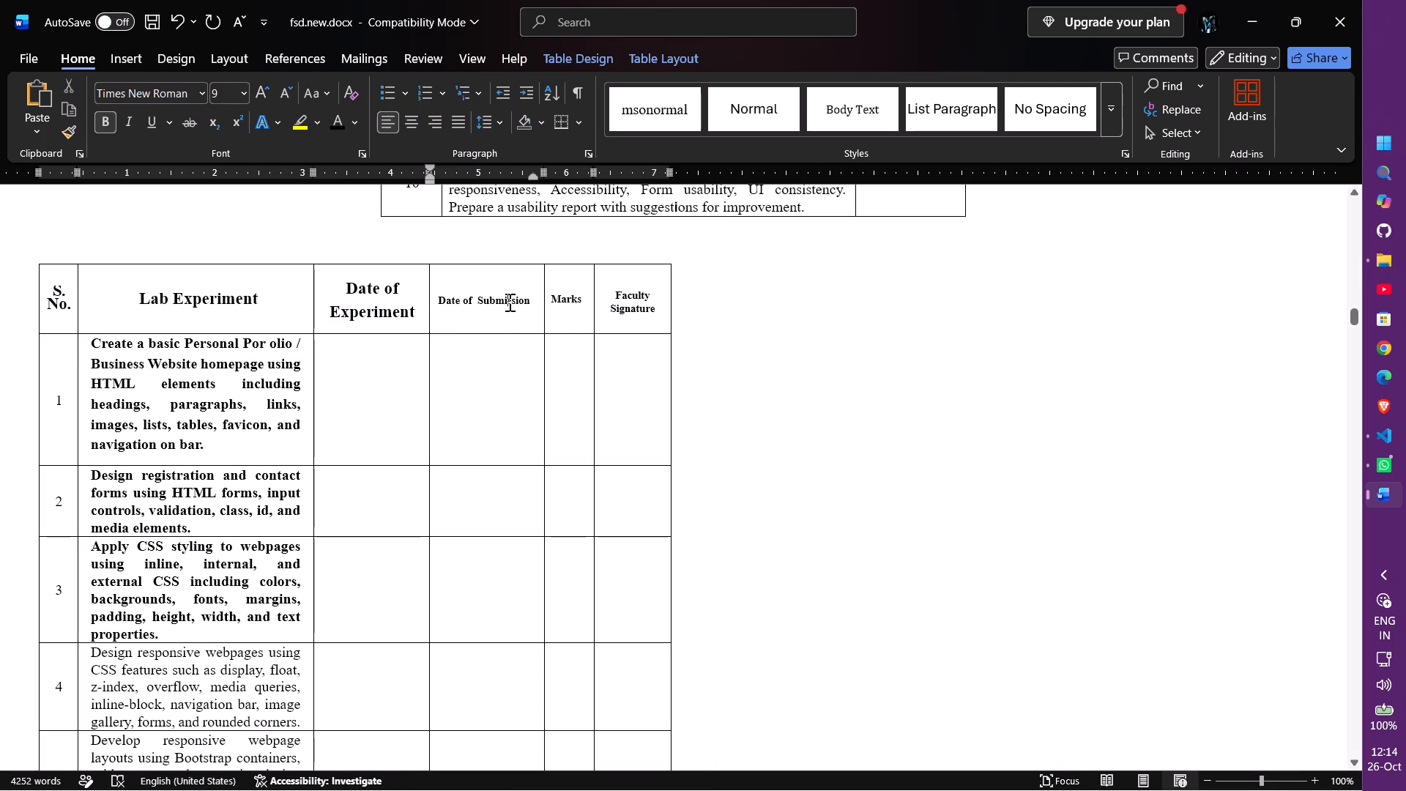
pyautogui.click(508, 302)
pyautogui.click(508, 302)
pyautogui.doubleClick(508, 302)
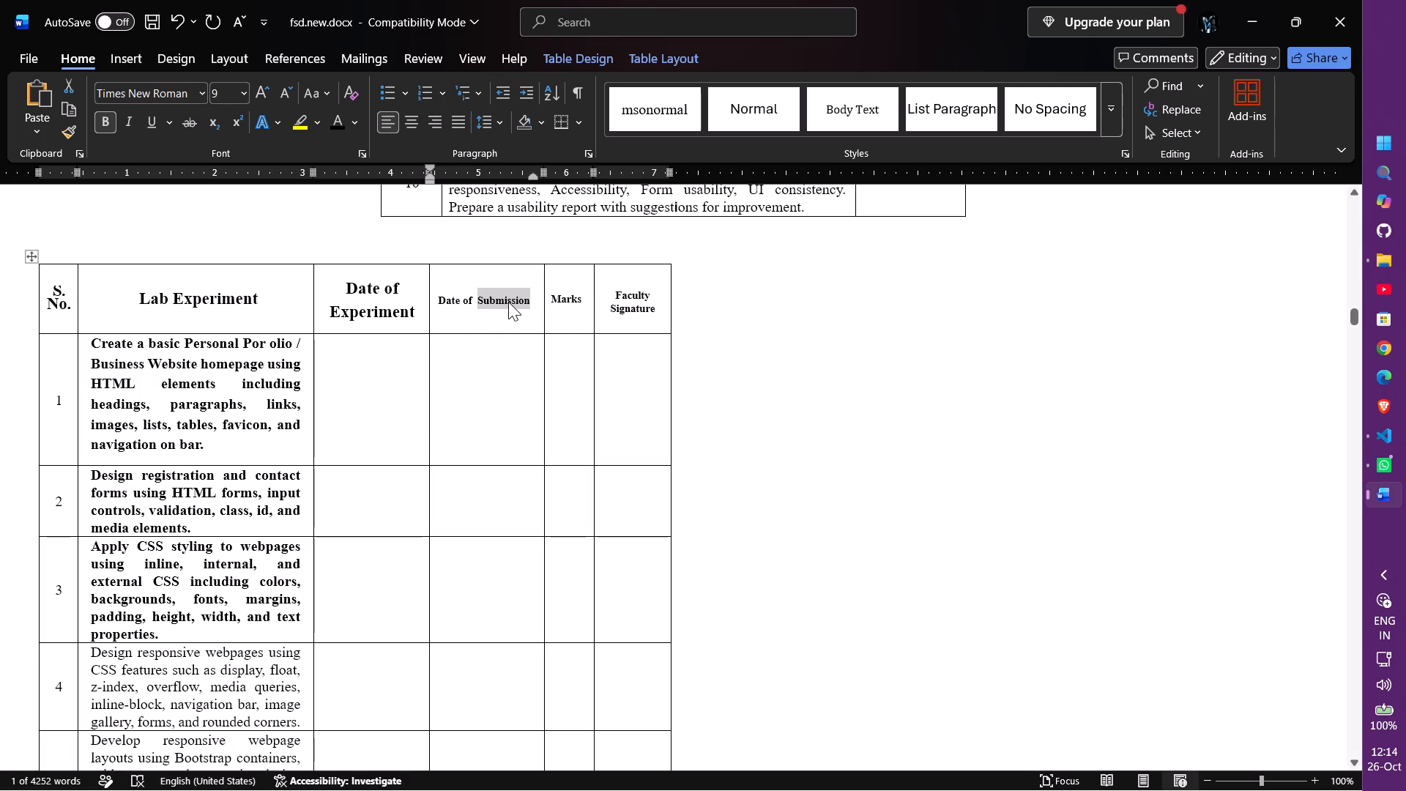
pyautogui.click(508, 302)
pyautogui.doubleClick(508, 302)
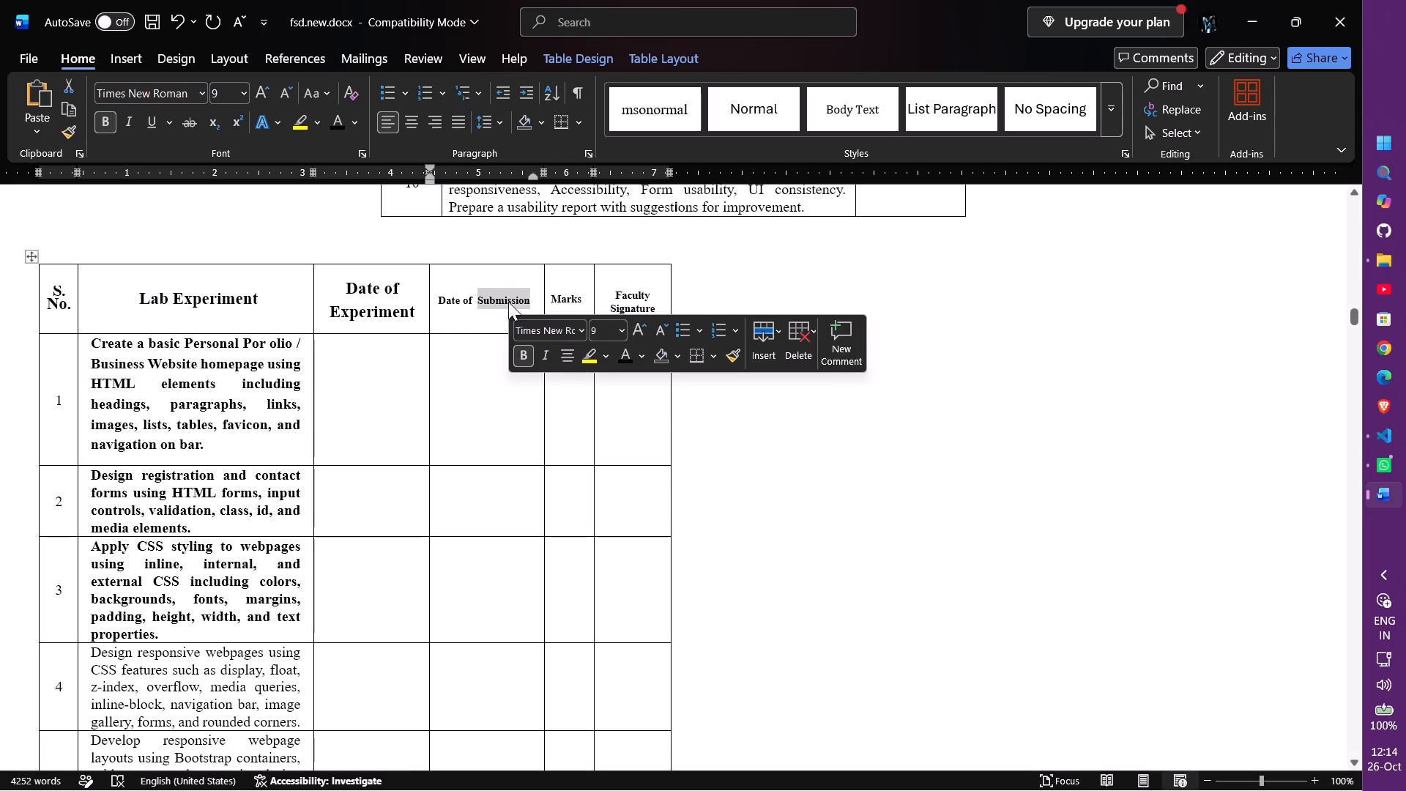
pyautogui.click(508, 302)
pyautogui.tripleClick(508, 302)
pyautogui.doubleClick(508, 302)
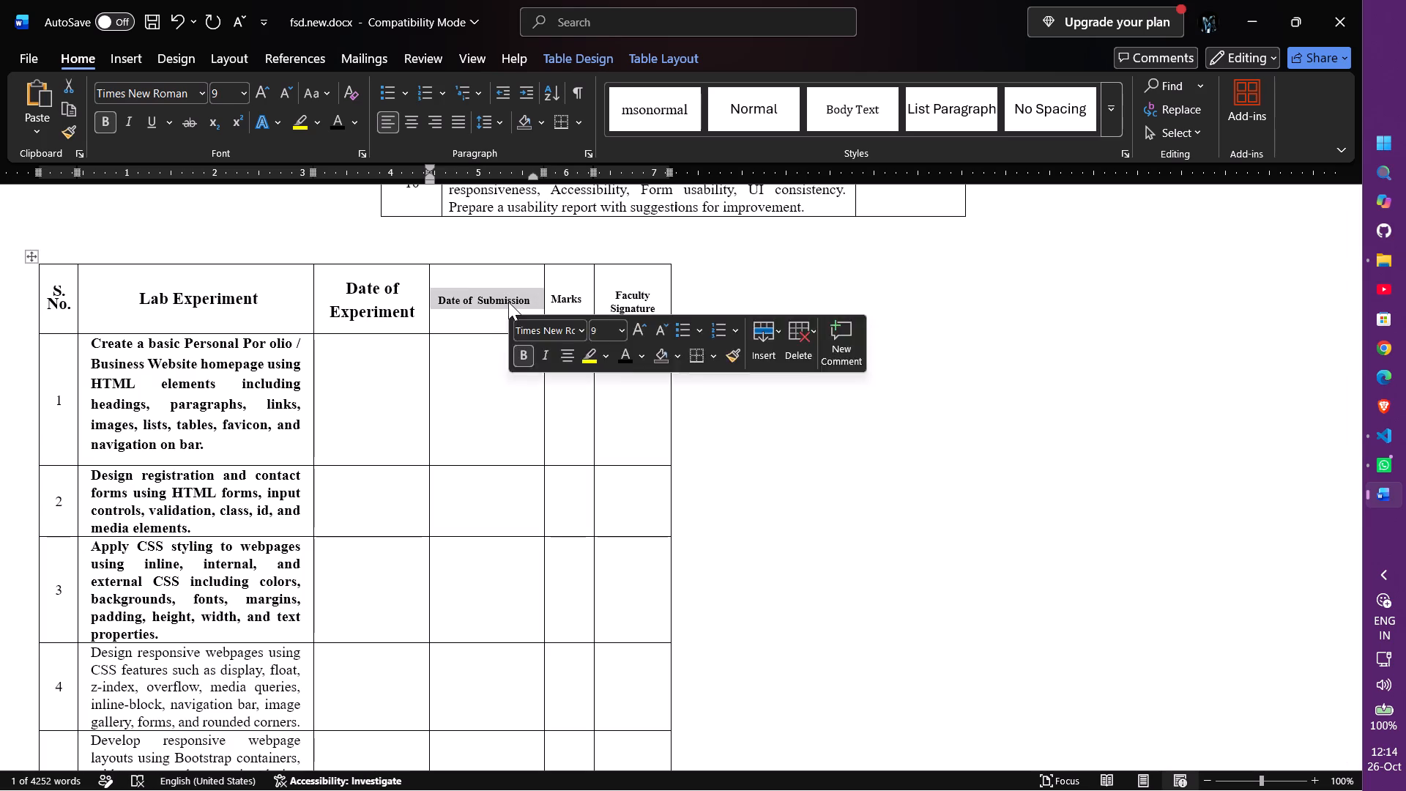
pyautogui.click(565, 350)
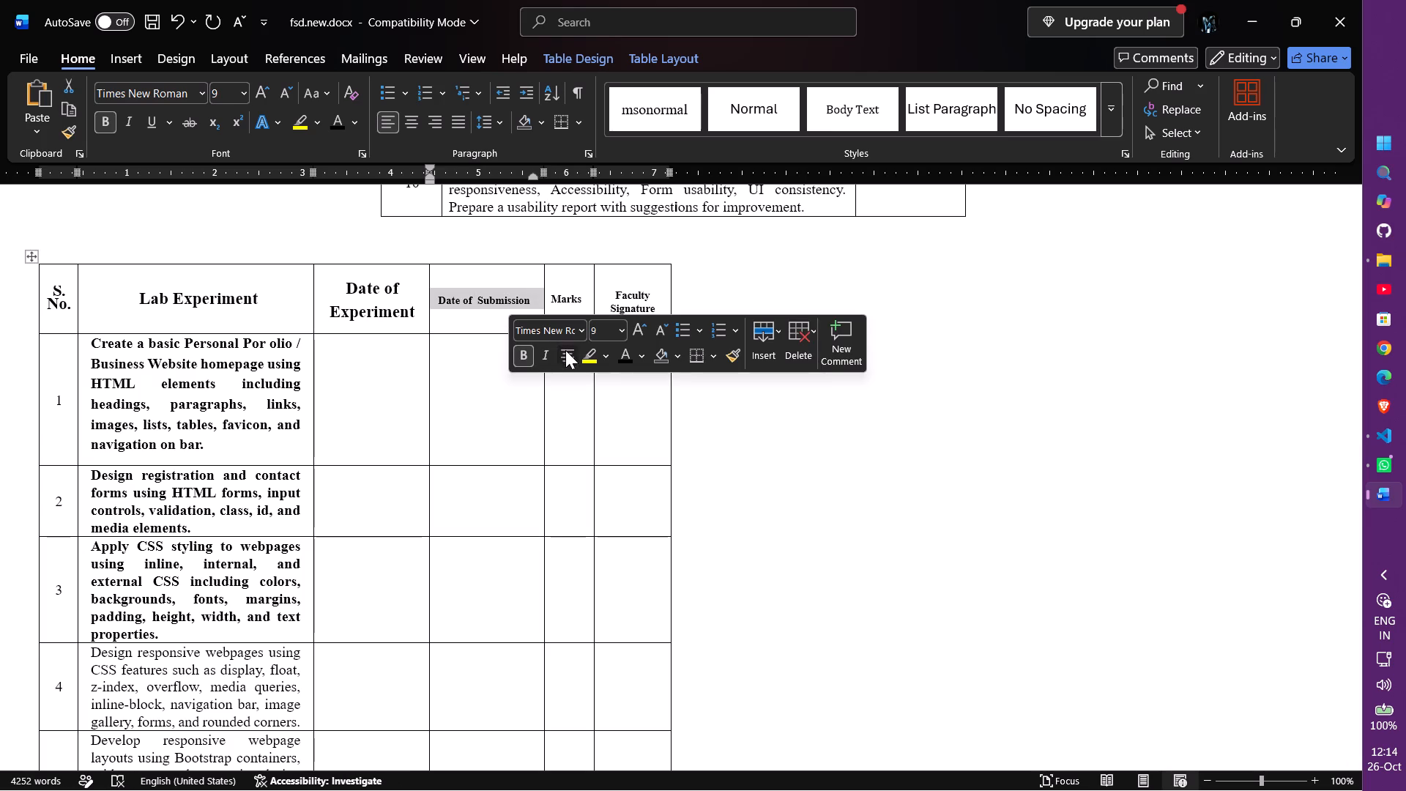
pyautogui.click(601, 330)
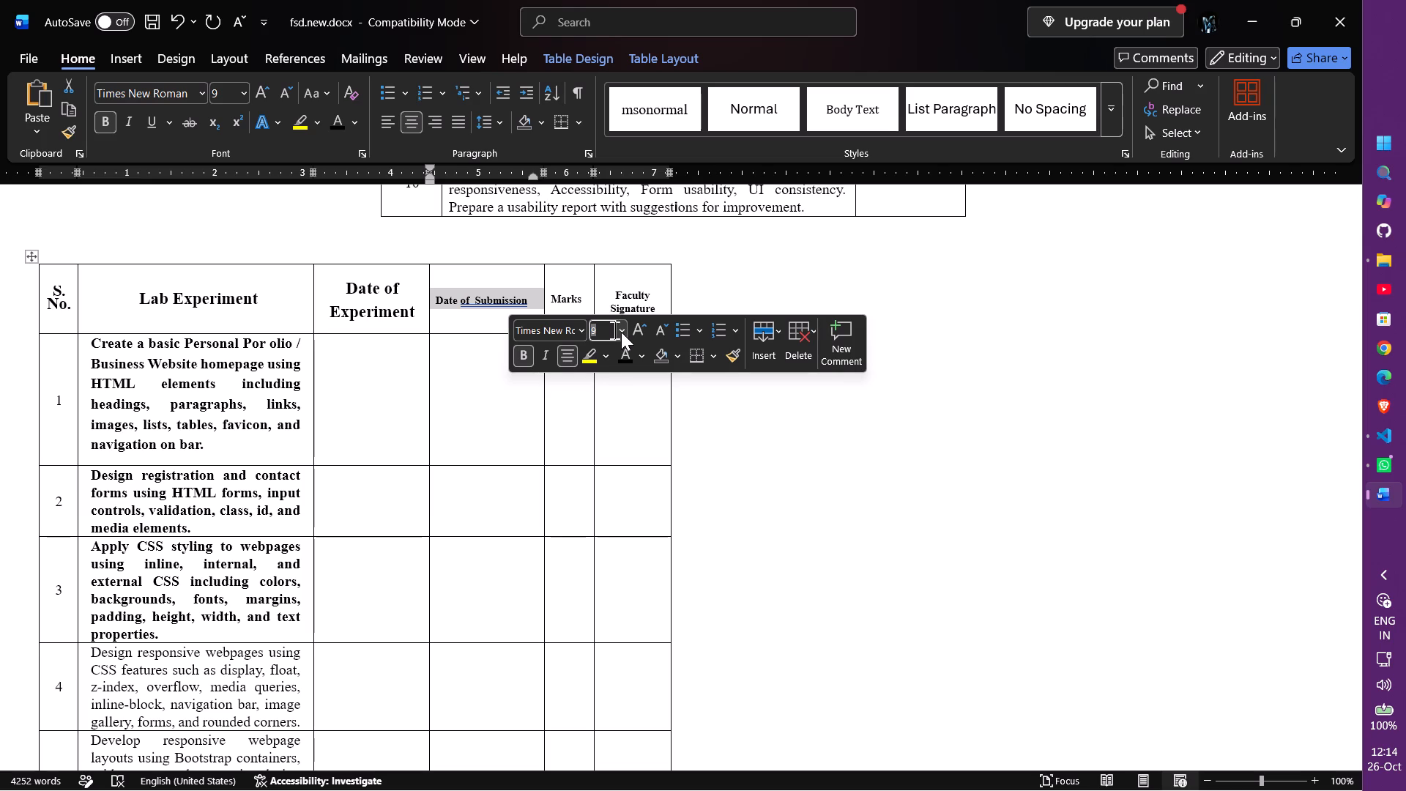
pyautogui.click(624, 333)
pyautogui.click(620, 464)
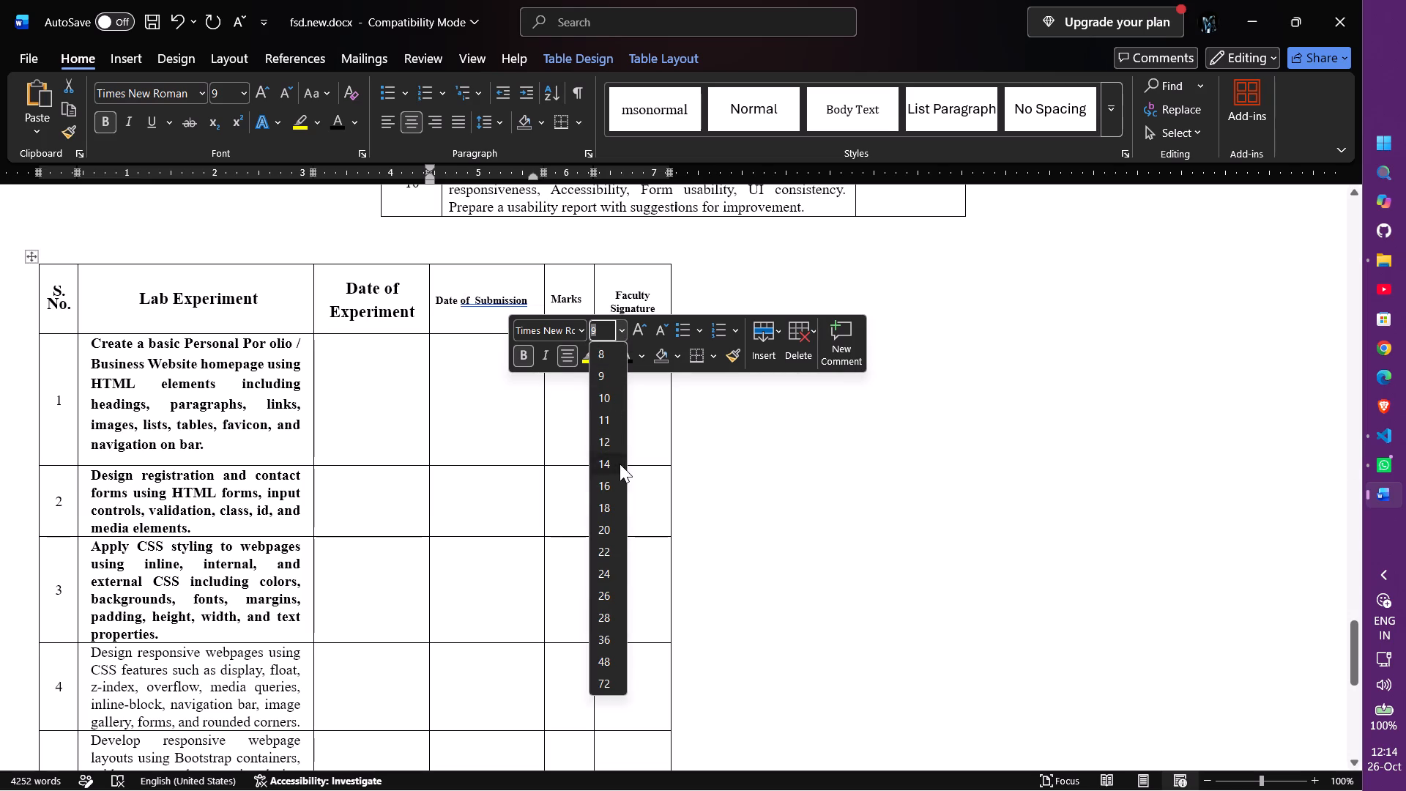
pyautogui.click(529, 423)
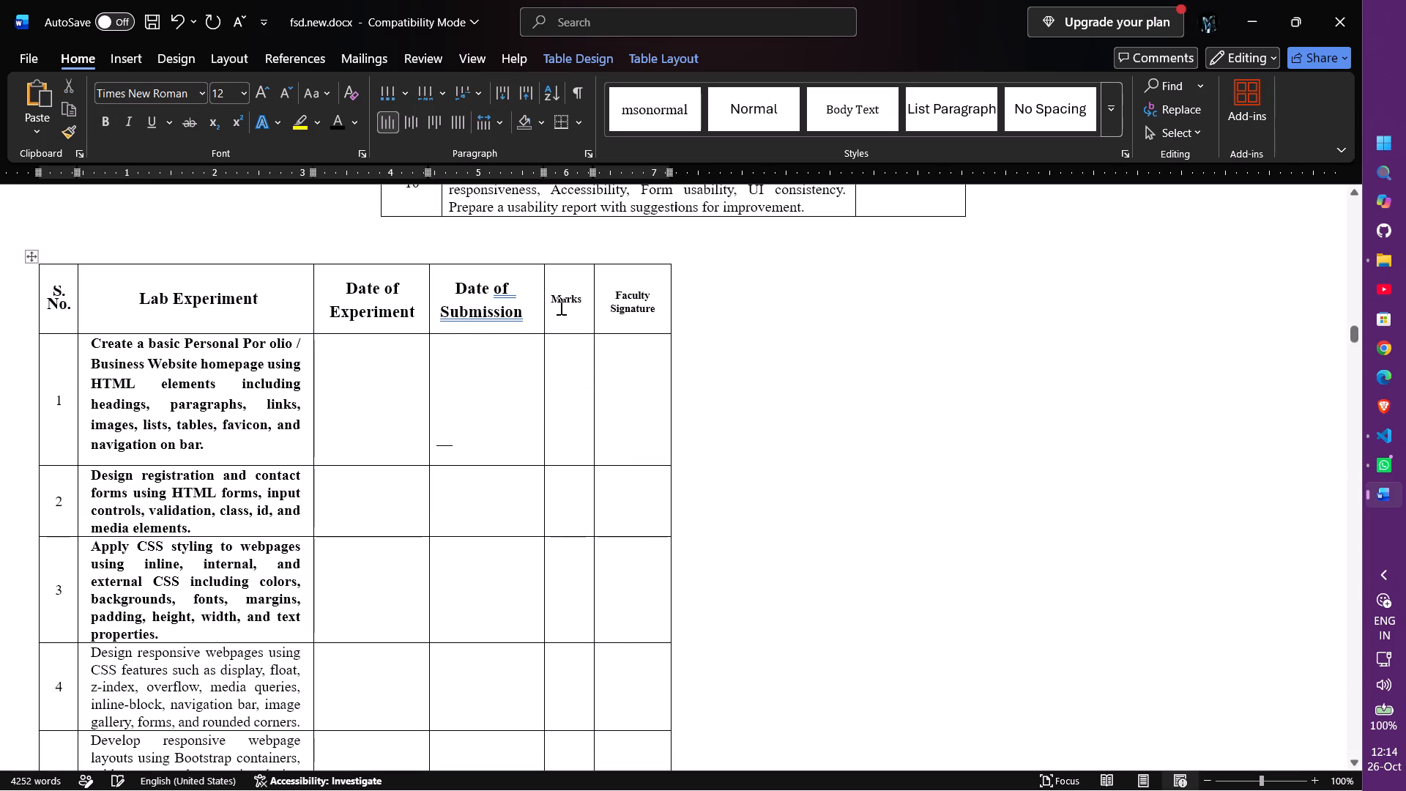
# Centre the "Marks" column heading in its cell and enlarge it to 14 pt.
pyautogui.doubleClick(559, 307)
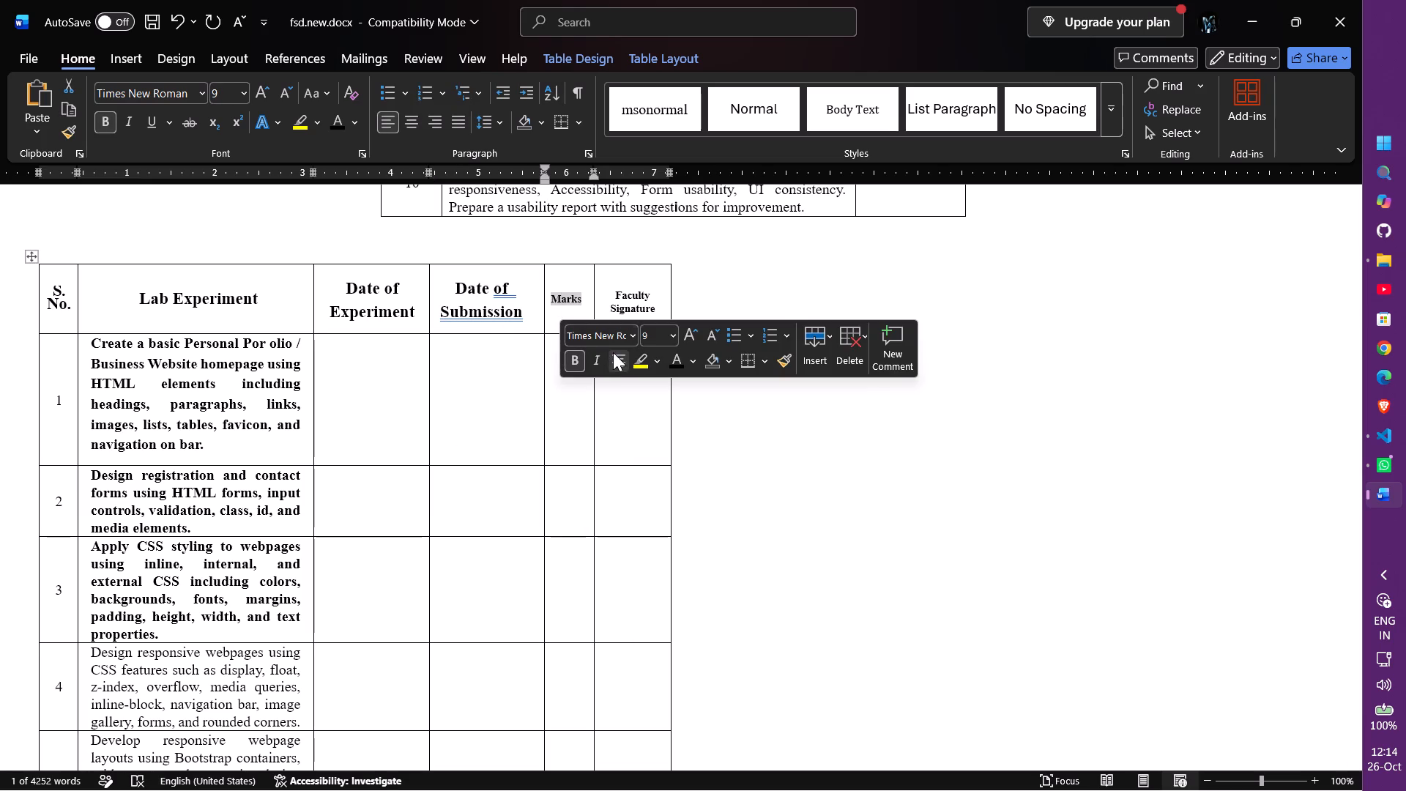
pyautogui.click(613, 356)
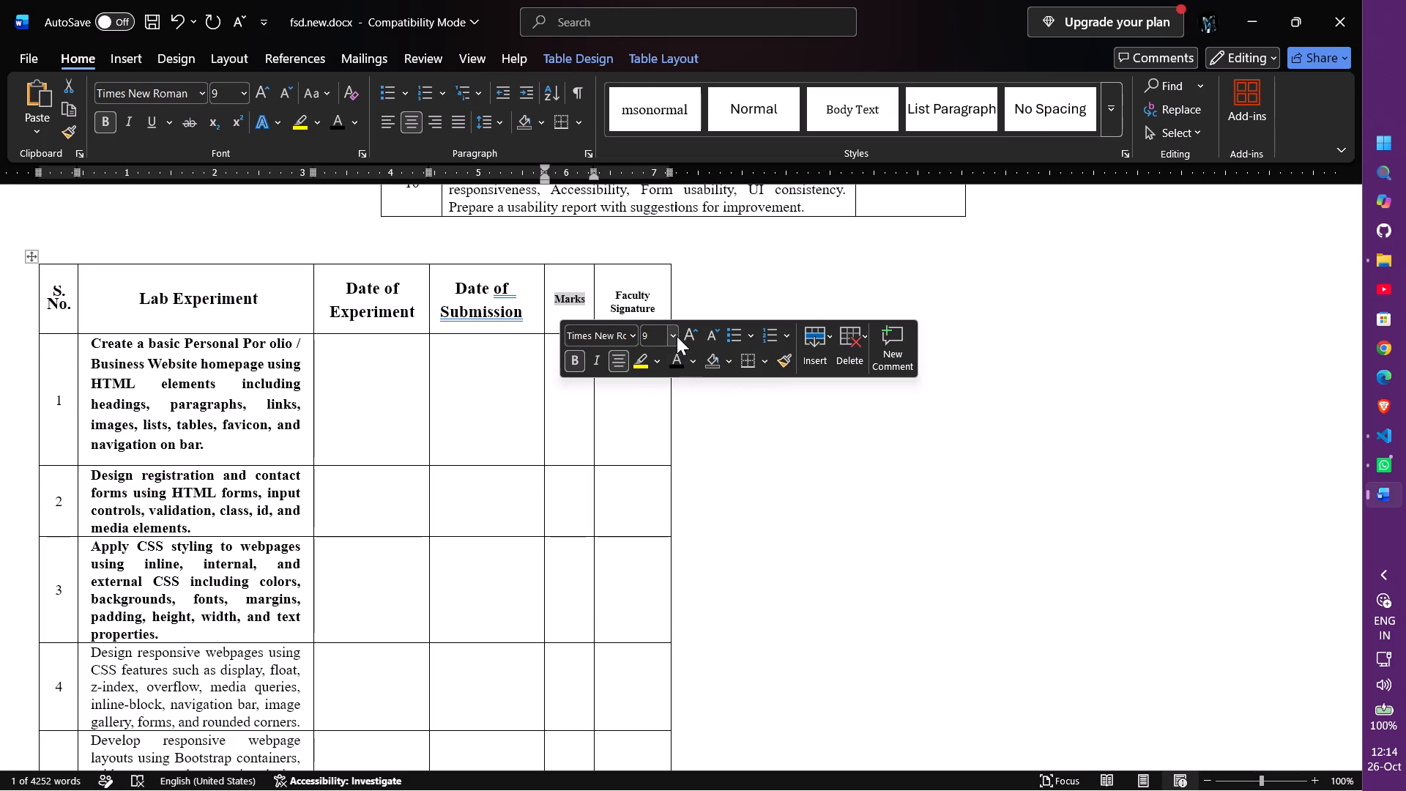
pyautogui.click(677, 336)
pyautogui.click(661, 469)
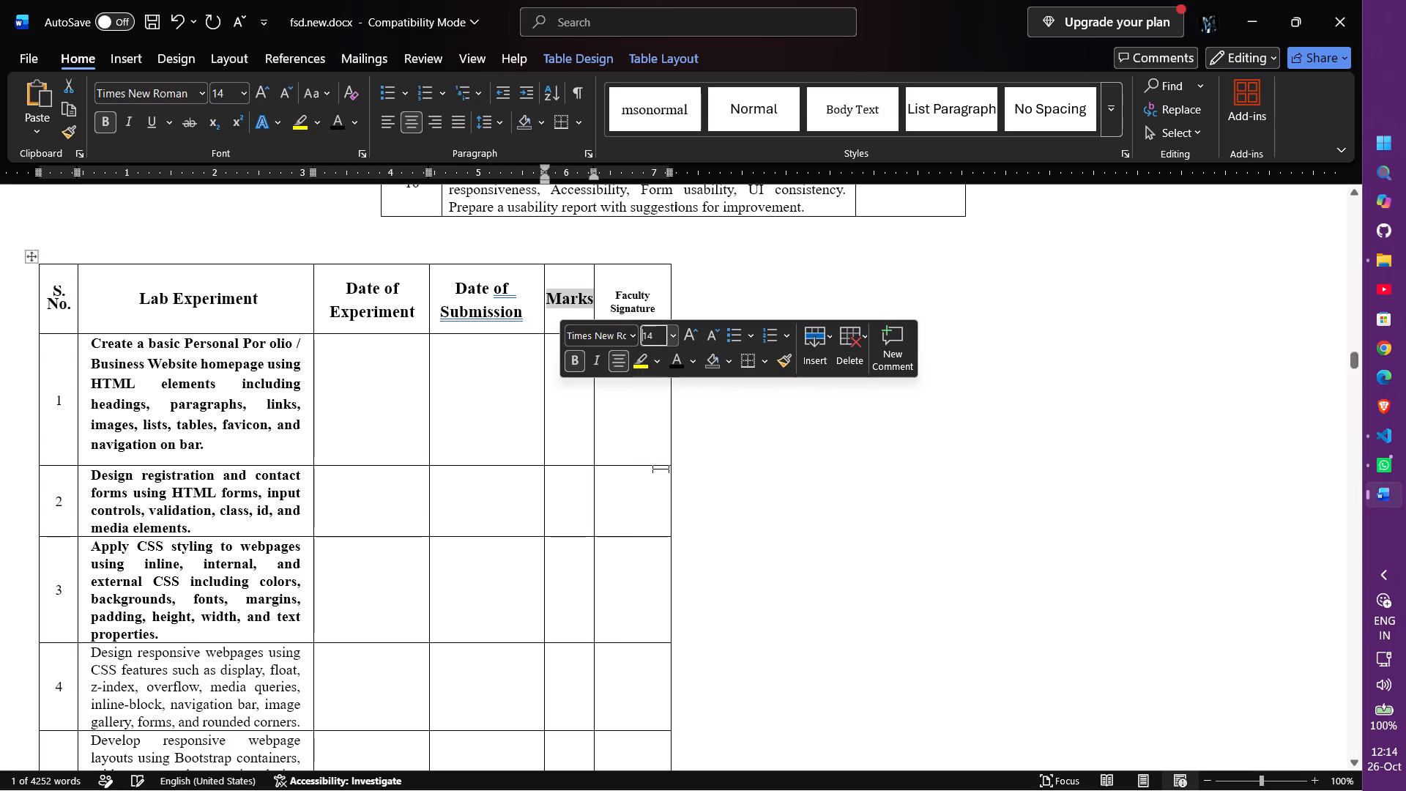
pyautogui.click(707, 455)
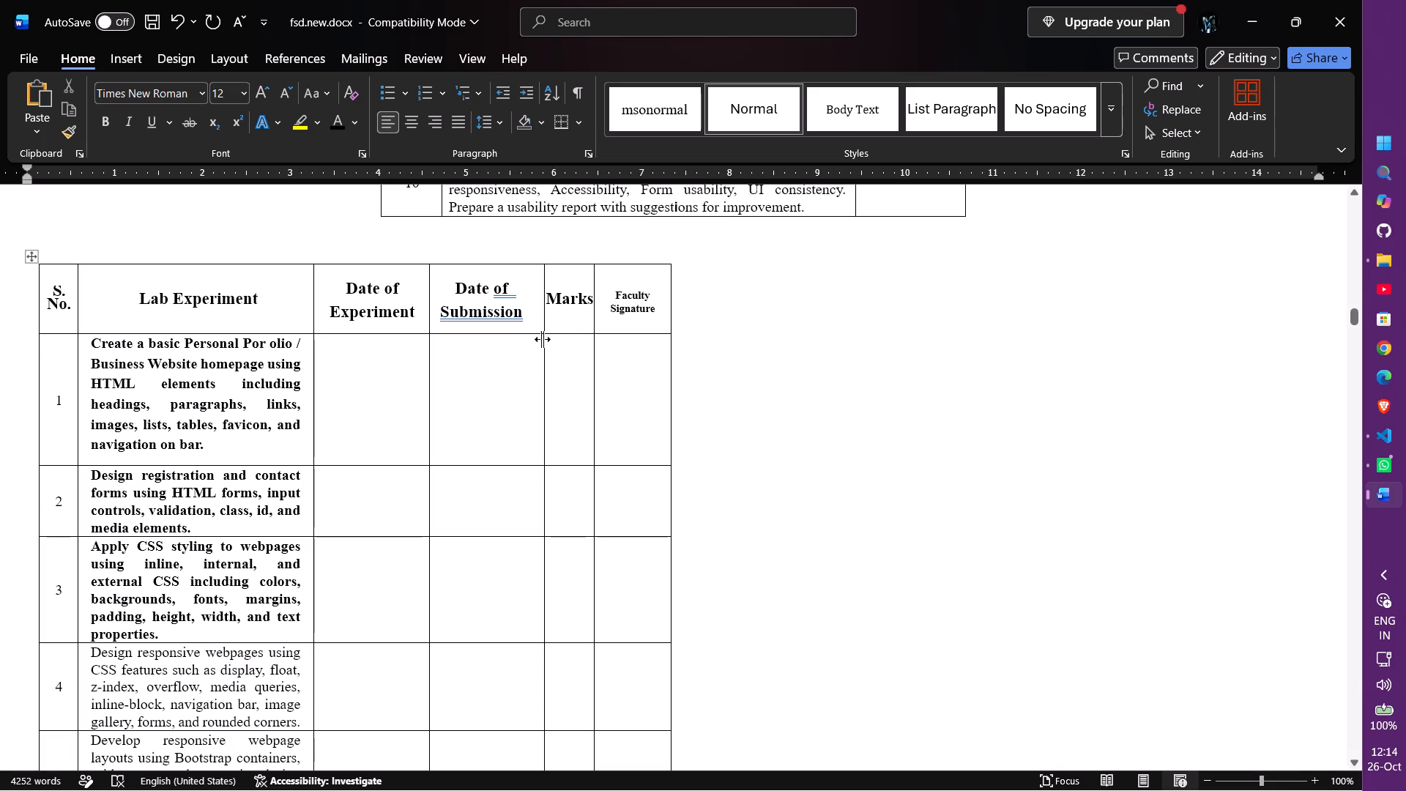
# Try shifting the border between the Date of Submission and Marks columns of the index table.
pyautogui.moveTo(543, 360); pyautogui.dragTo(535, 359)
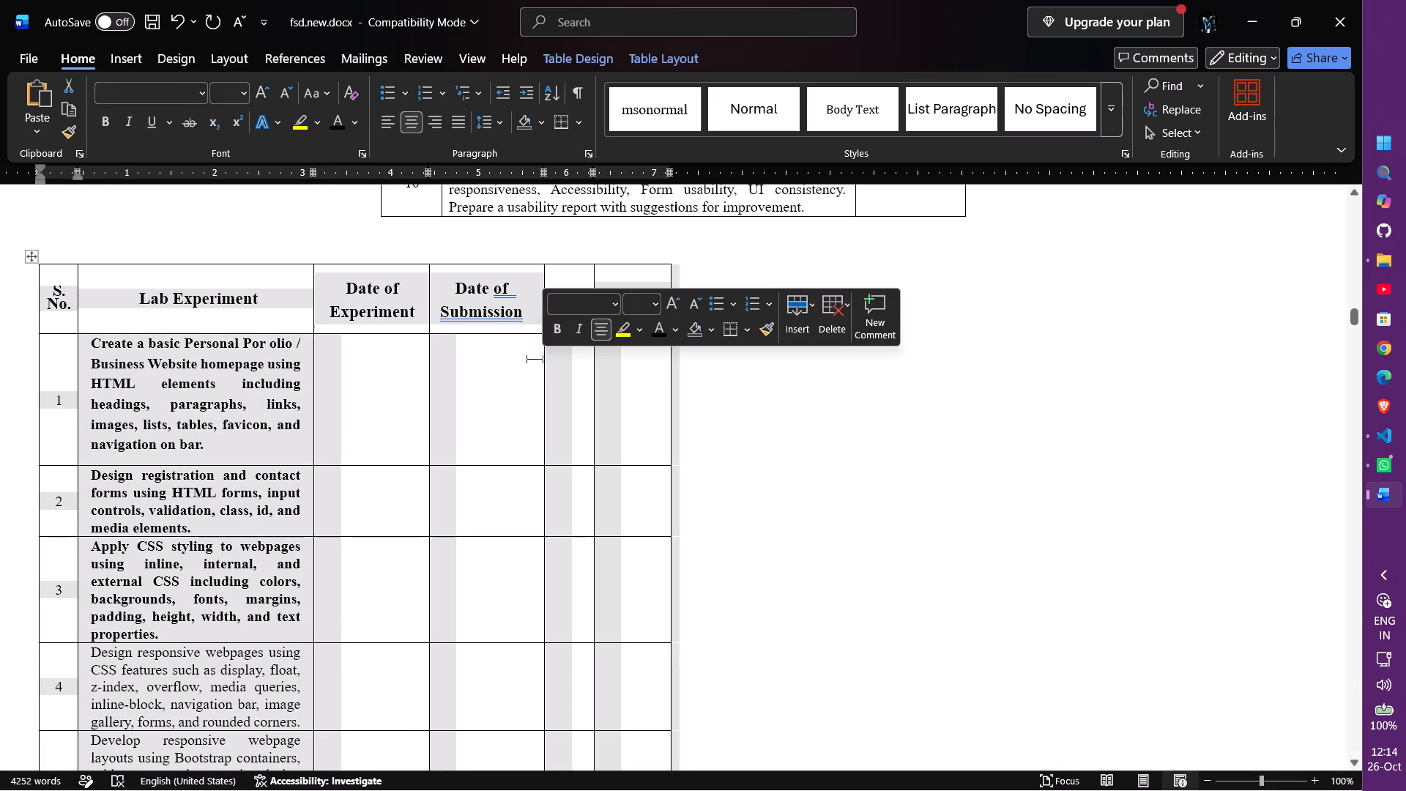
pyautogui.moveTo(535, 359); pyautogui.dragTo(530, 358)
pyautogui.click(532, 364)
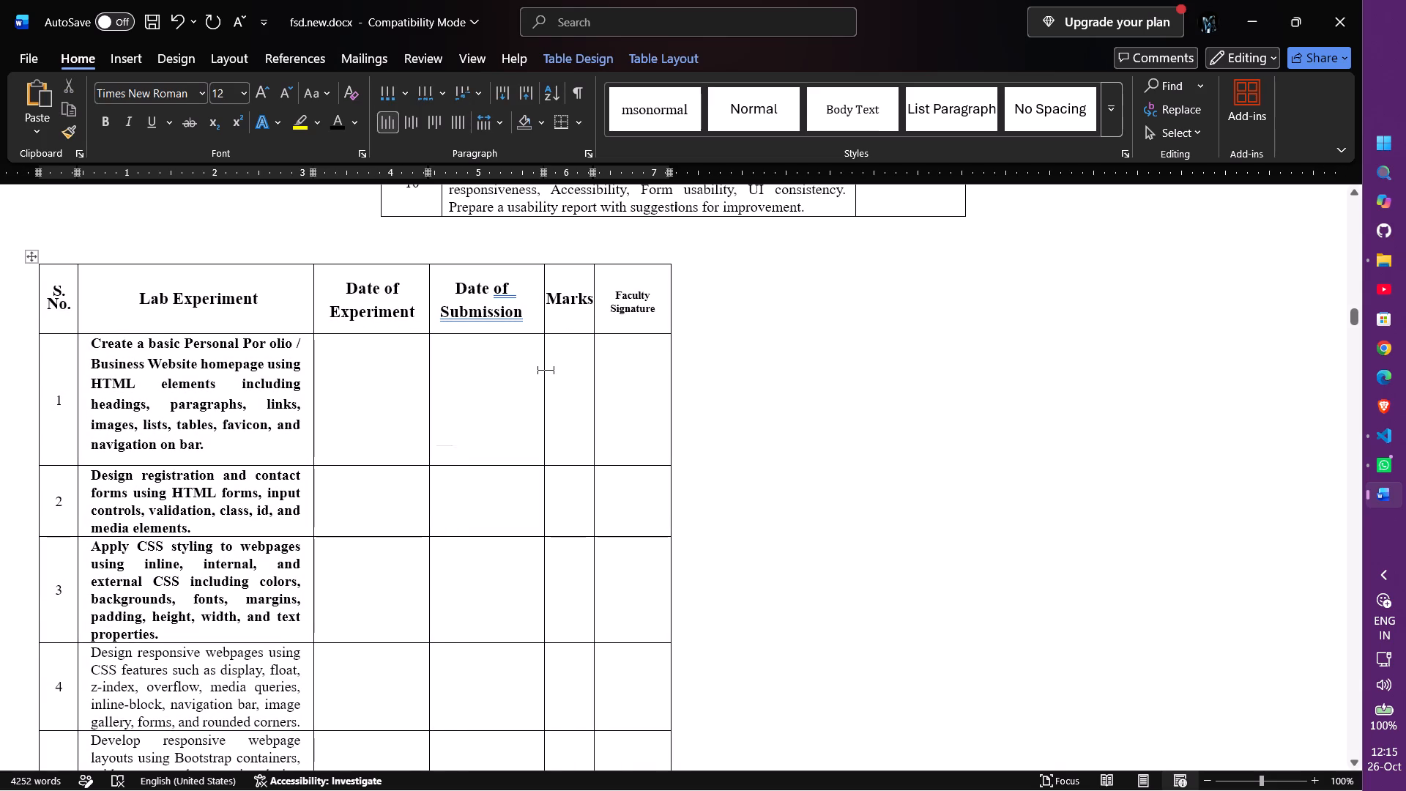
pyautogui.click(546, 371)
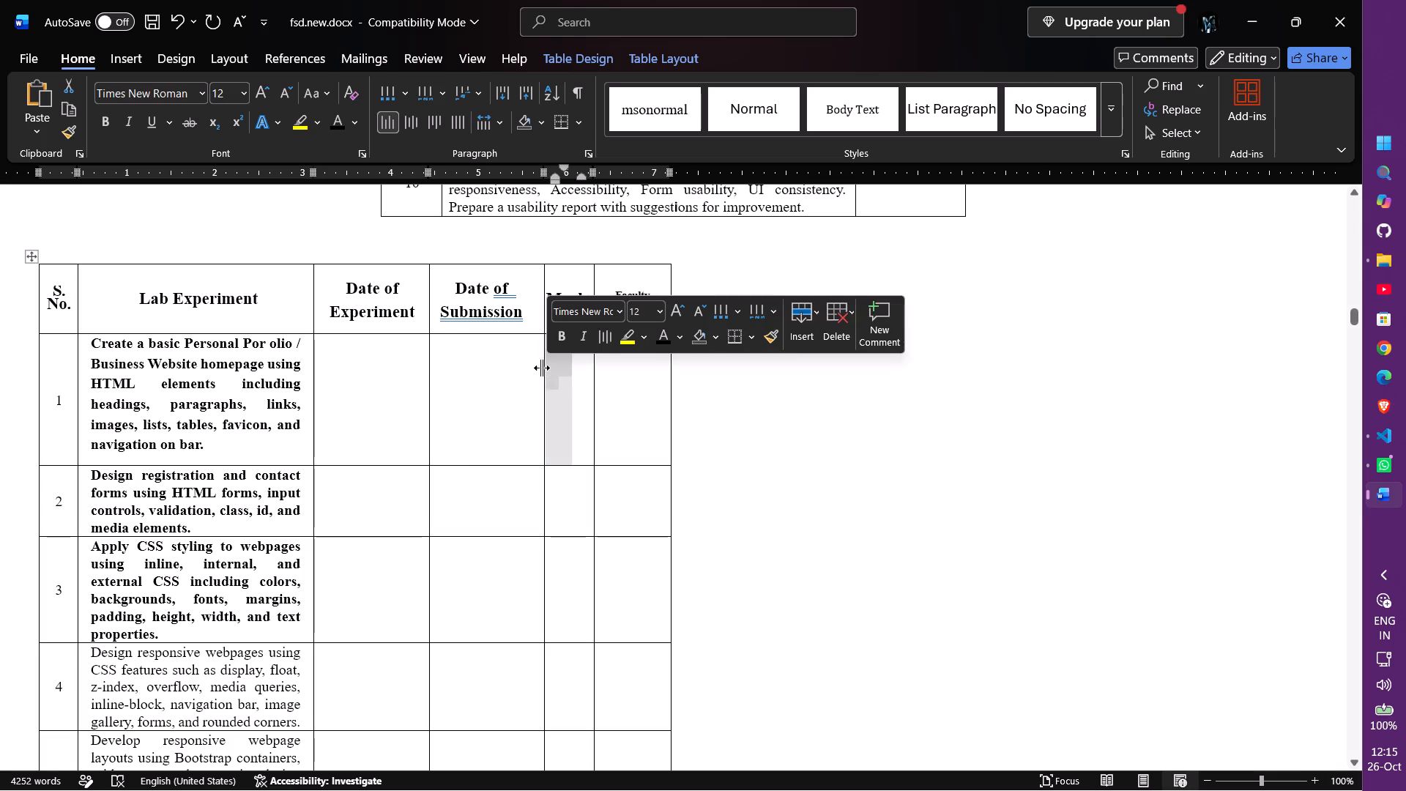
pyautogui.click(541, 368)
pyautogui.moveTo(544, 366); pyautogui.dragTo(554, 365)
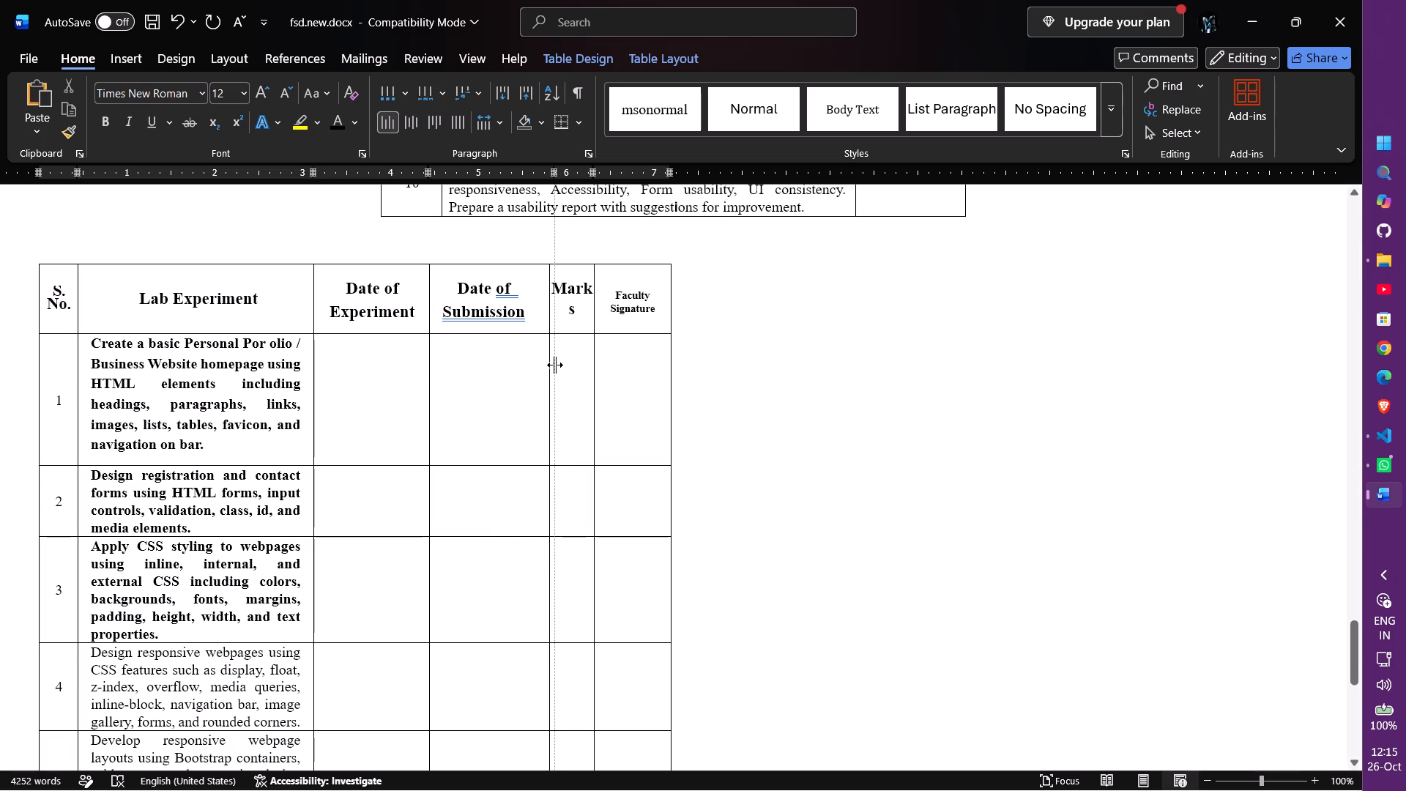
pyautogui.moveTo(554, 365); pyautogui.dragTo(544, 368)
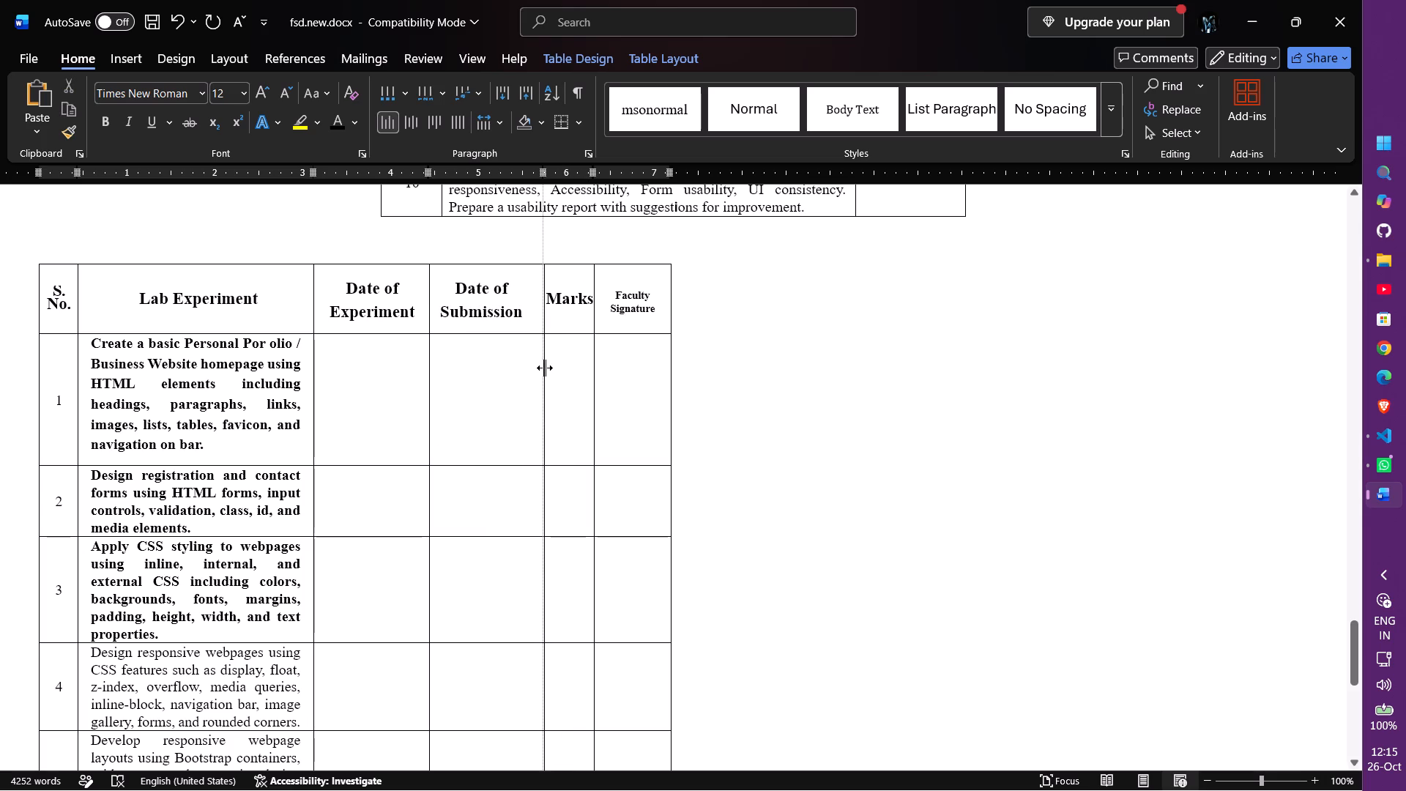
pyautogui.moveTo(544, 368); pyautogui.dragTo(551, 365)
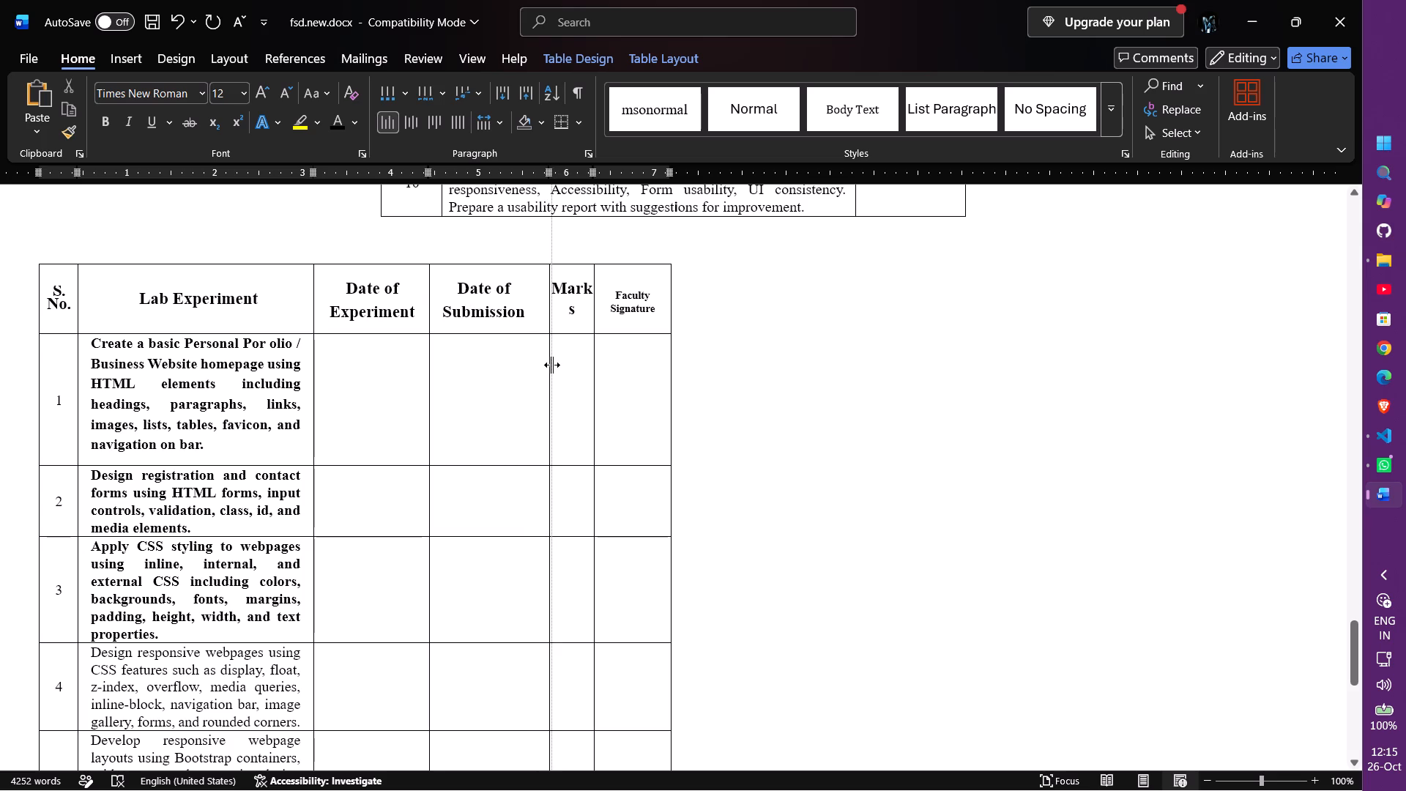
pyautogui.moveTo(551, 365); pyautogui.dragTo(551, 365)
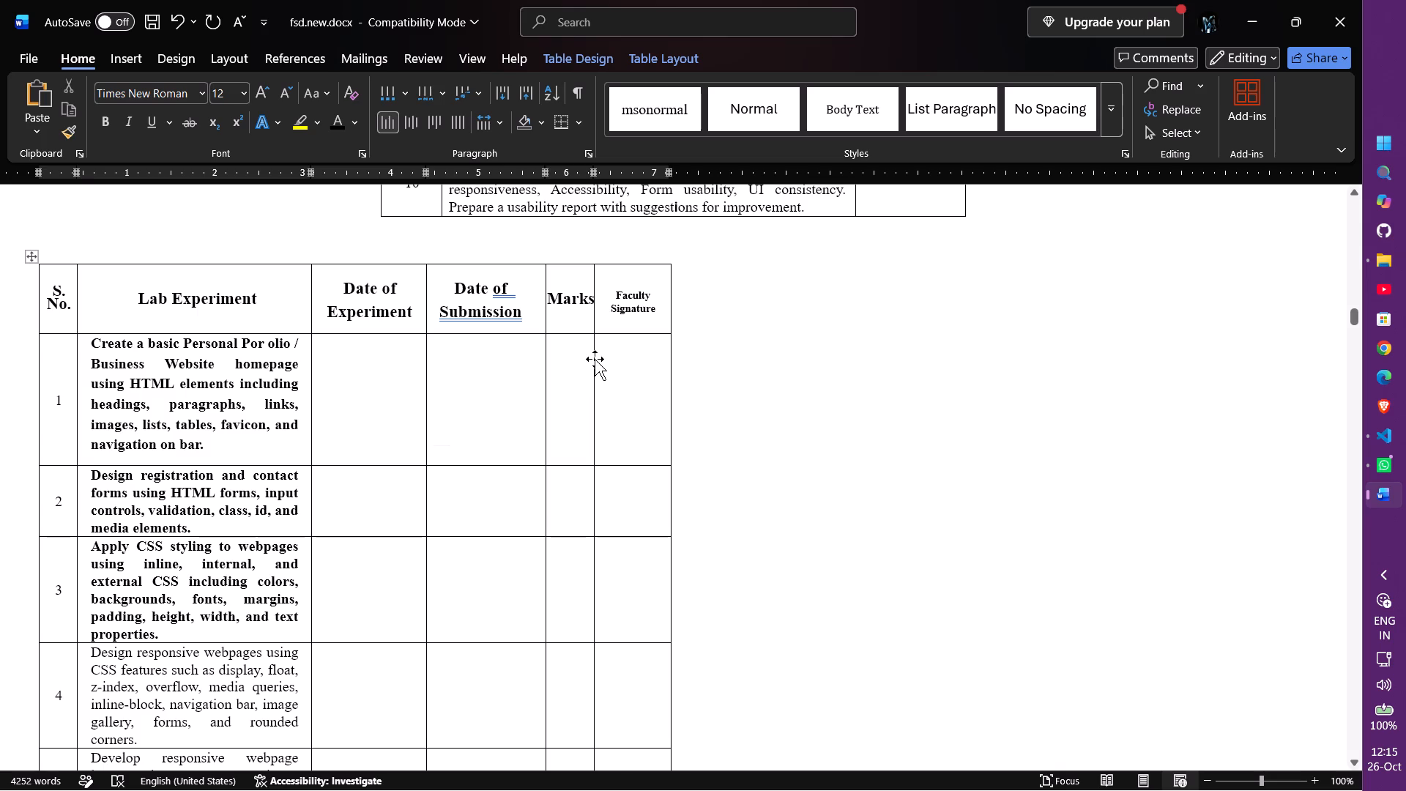
# Widen the Marks column to about 0.9 inch by moving its border with the Faculty Signature column.
pyautogui.click(595, 359)
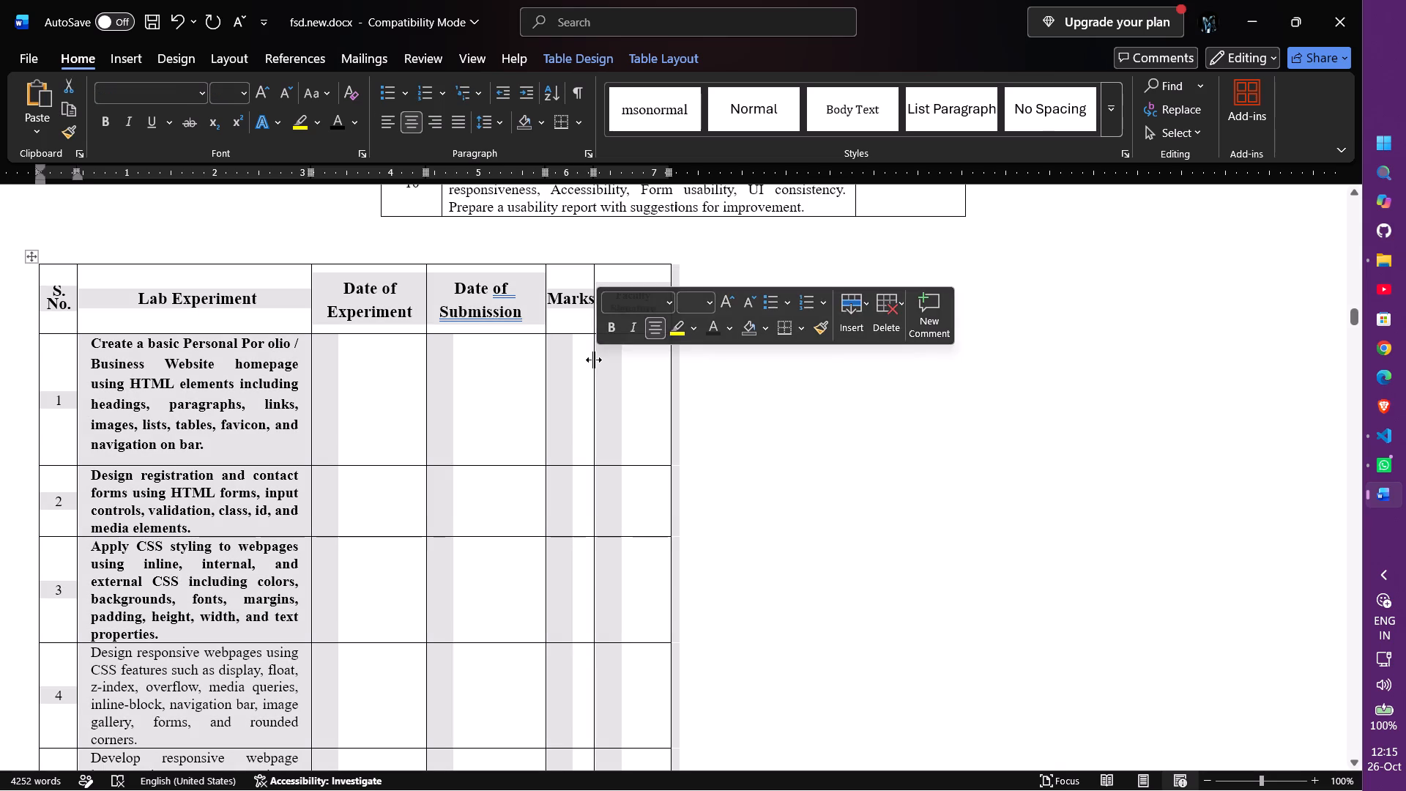
pyautogui.click(593, 360)
pyautogui.click(594, 400)
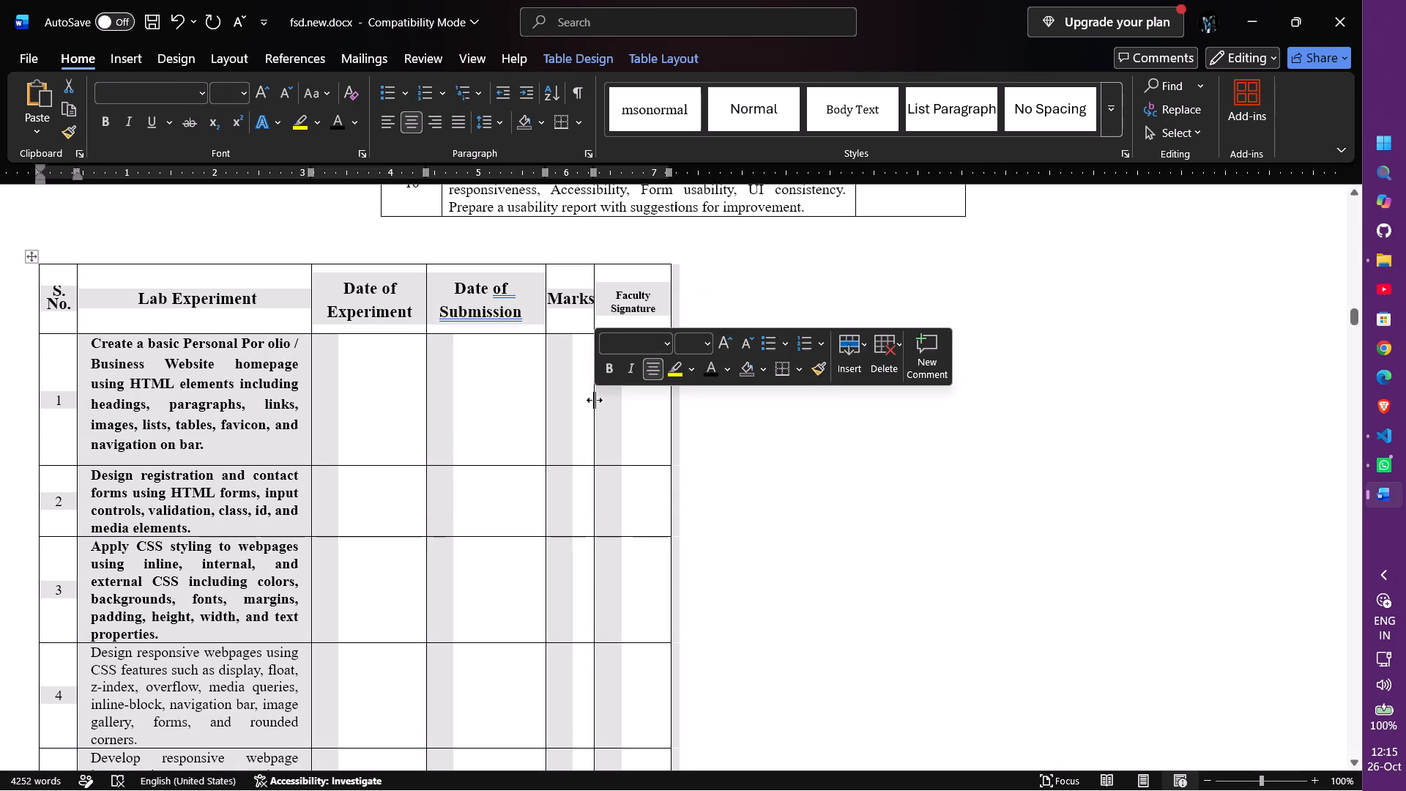
pyautogui.moveTo(594, 400); pyautogui.dragTo(625, 397)
pyautogui.click(704, 413)
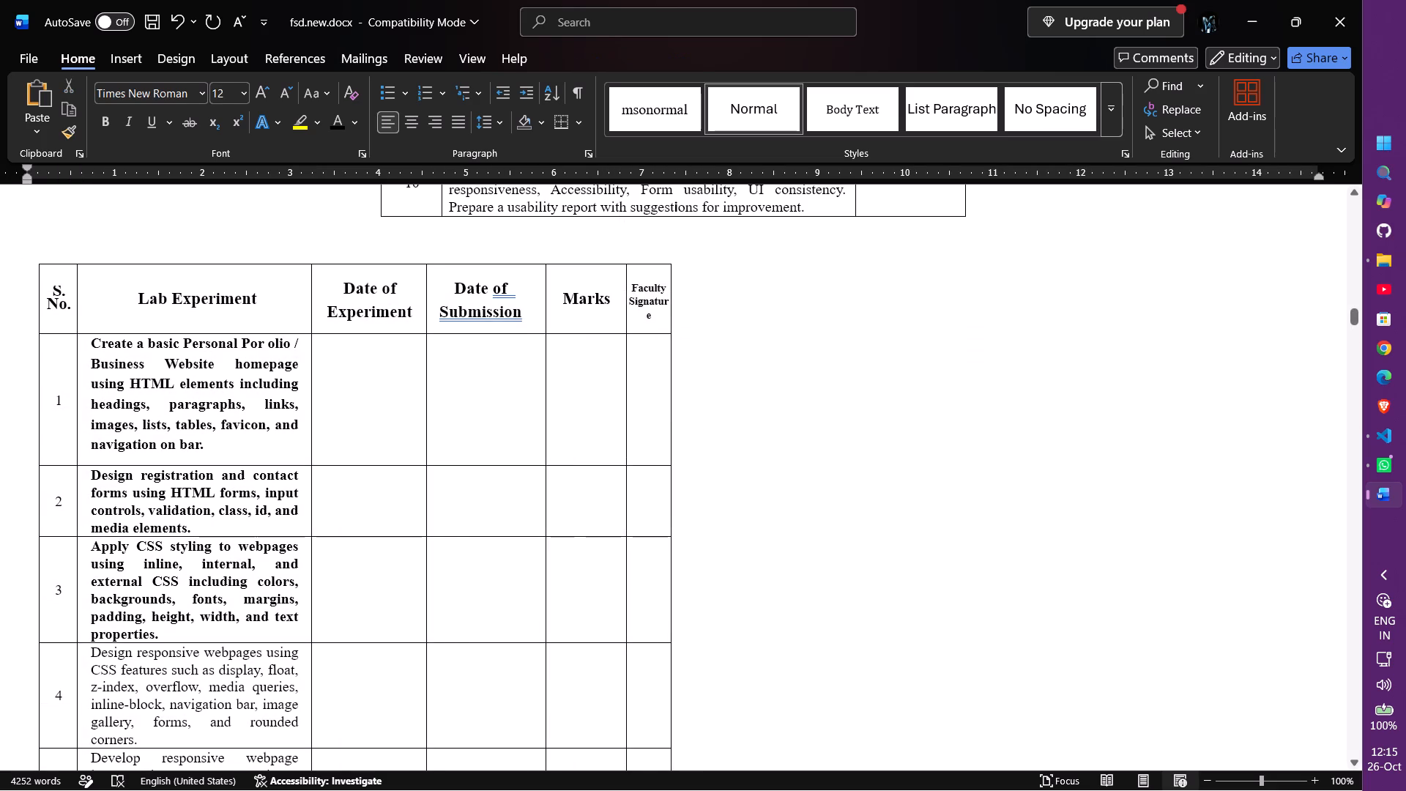
# Widen the Faculty Signature column by moving the table's outer edge outward until its heading fits on one line.
pyautogui.moveTo(670, 423); pyautogui.dragTo(686, 421)
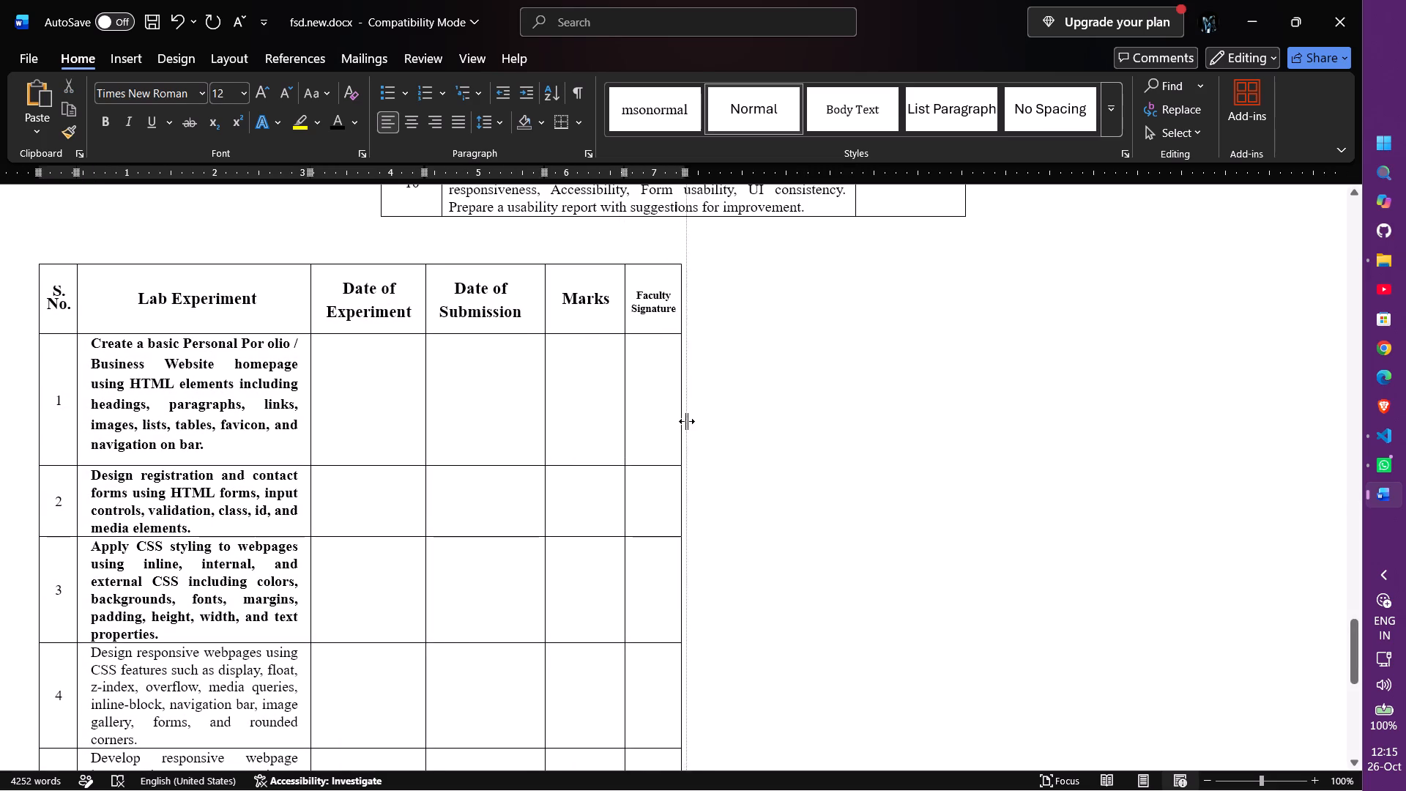
pyautogui.moveTo(686, 421); pyautogui.dragTo(709, 419)
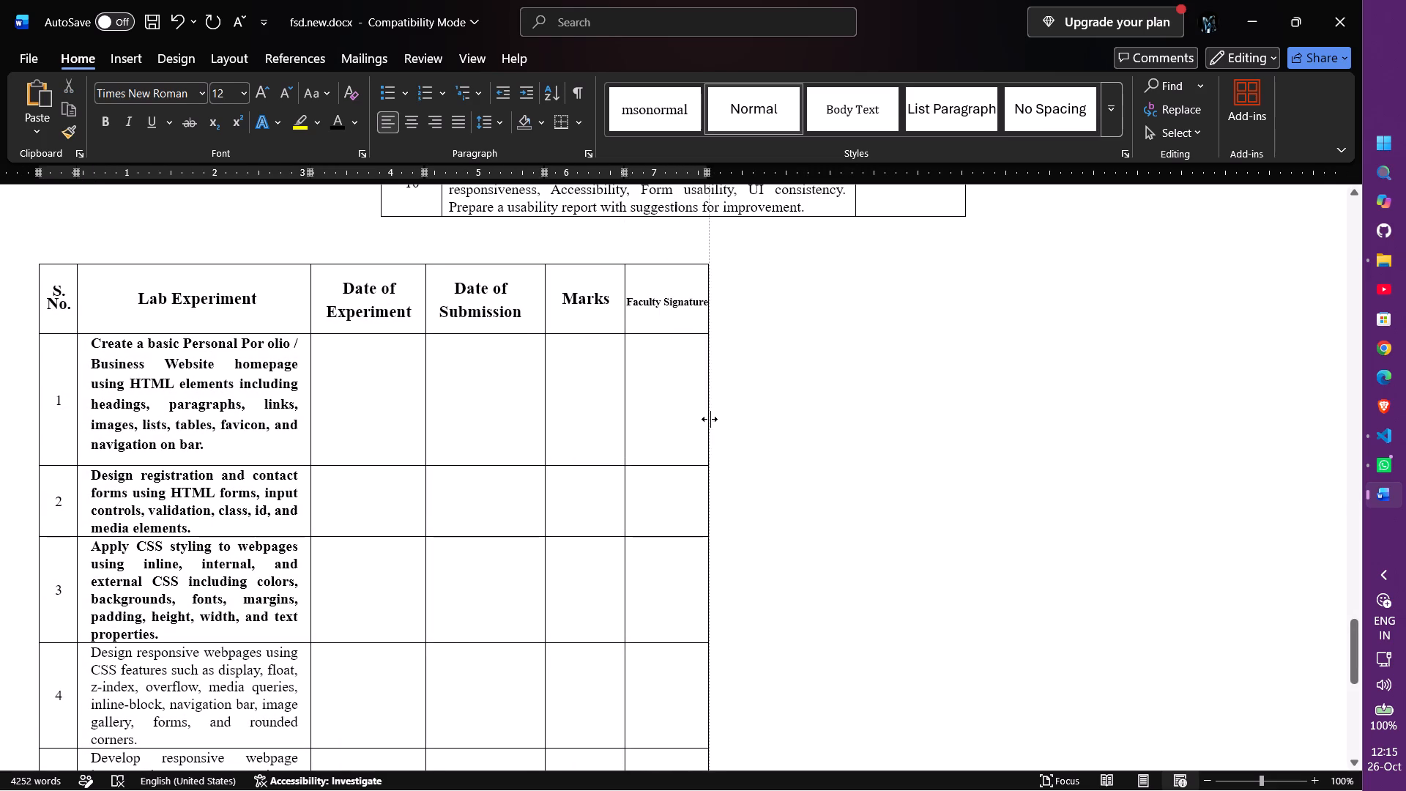
pyautogui.moveTo(709, 419); pyautogui.dragTo(710, 418)
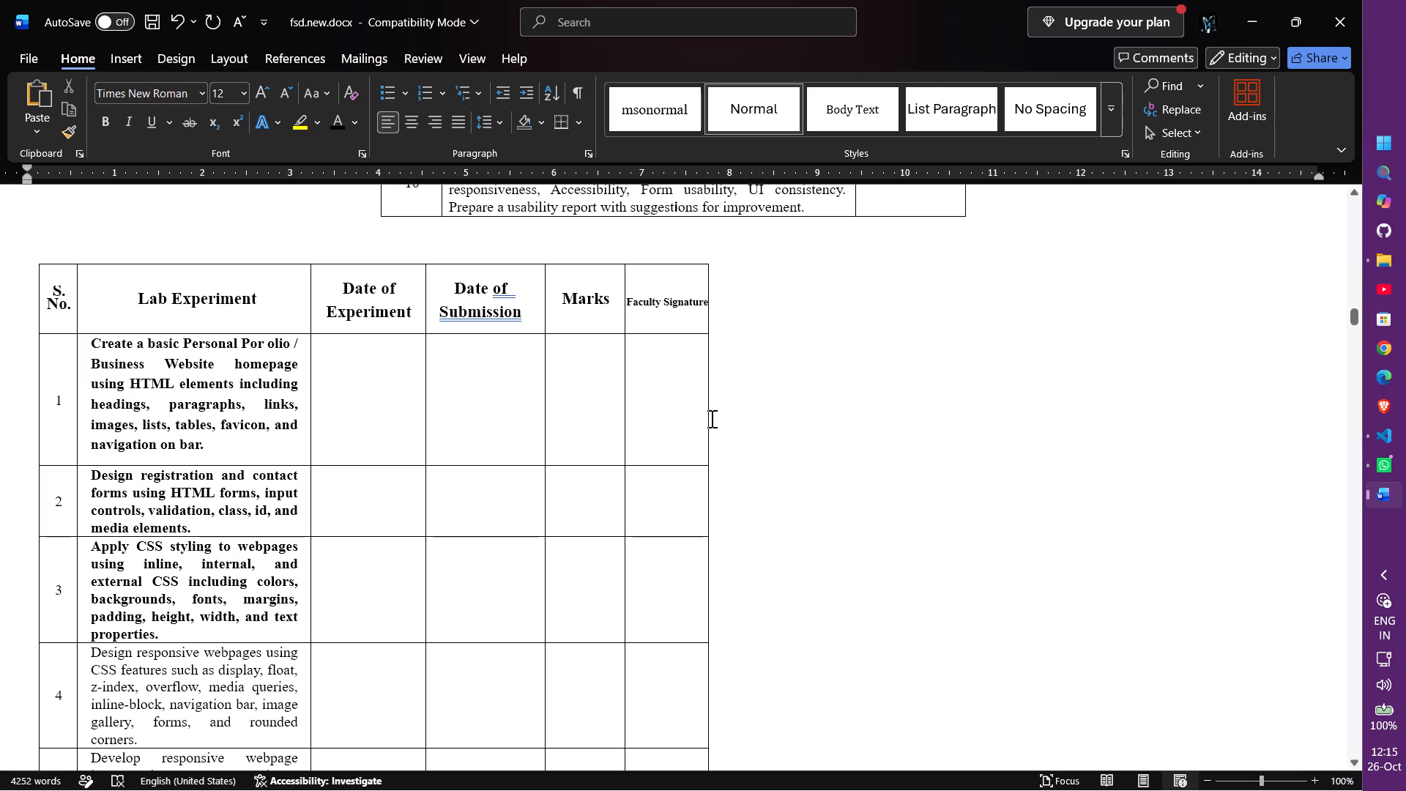
# Left-align the Faculty Signature column heading of the index table and enlarge it to 14 pt.
pyautogui.doubleClick(659, 294)
pyautogui.click(659, 294)
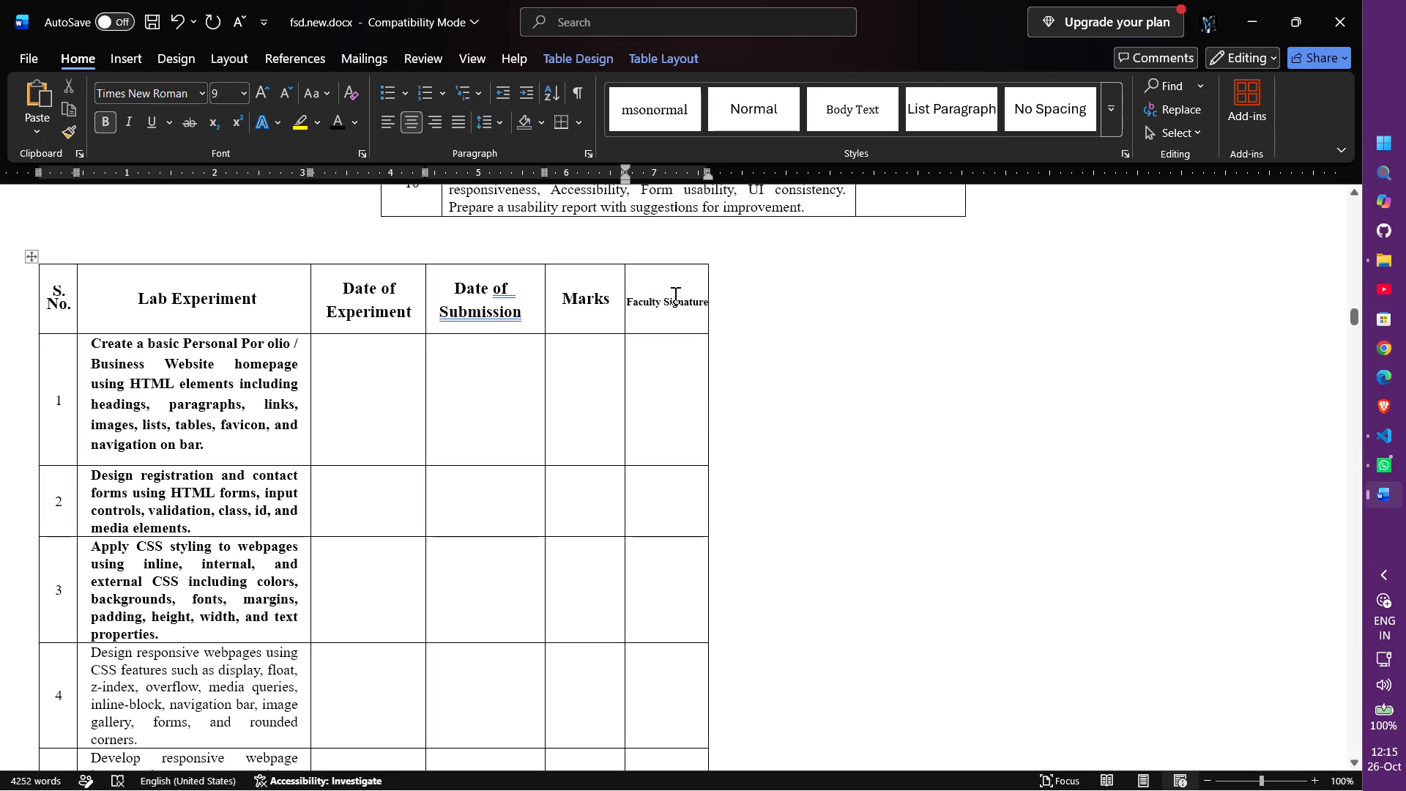
pyautogui.doubleClick(674, 295)
pyautogui.doubleClick(674, 295)
pyautogui.doubleClick(674, 295)
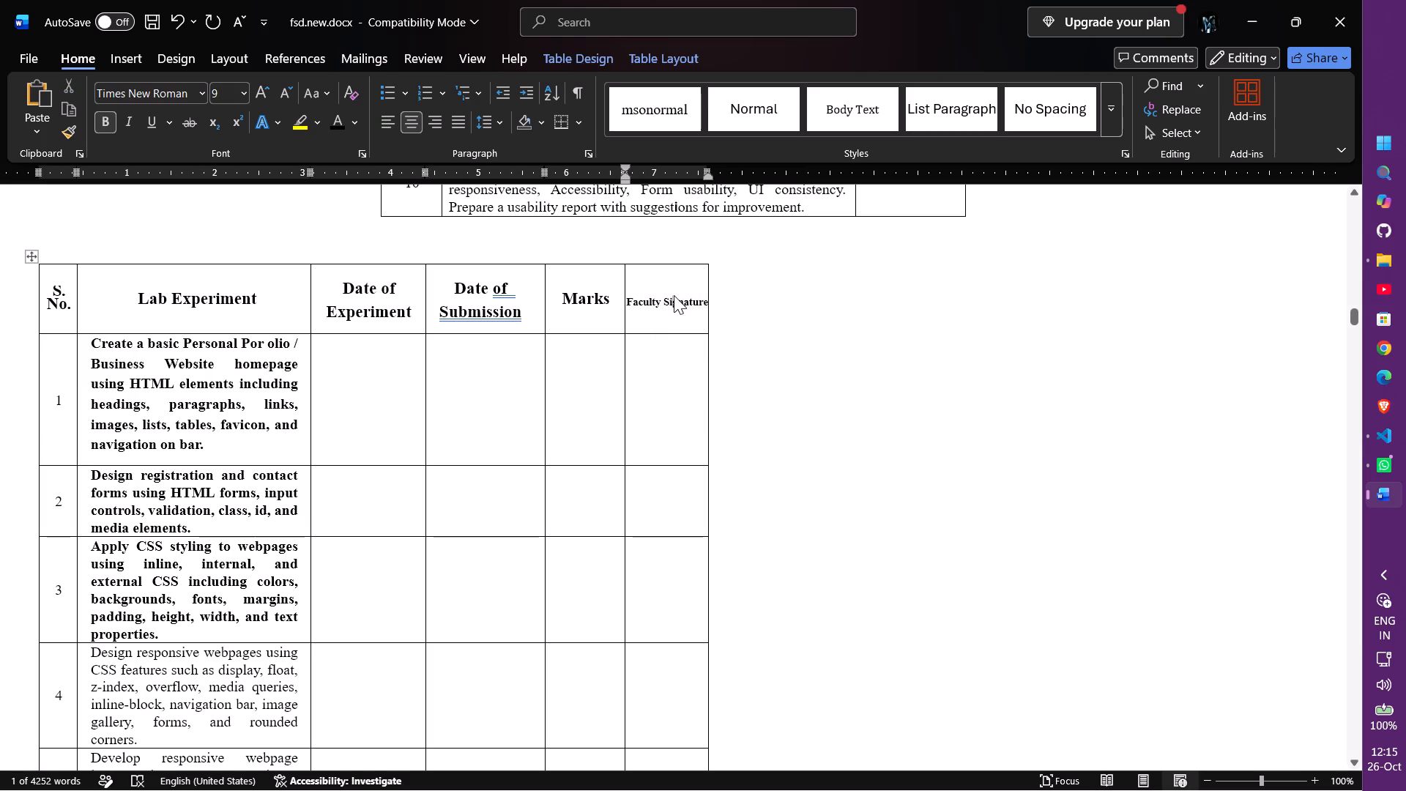
pyautogui.tripleClick(661, 298)
pyautogui.click(661, 298)
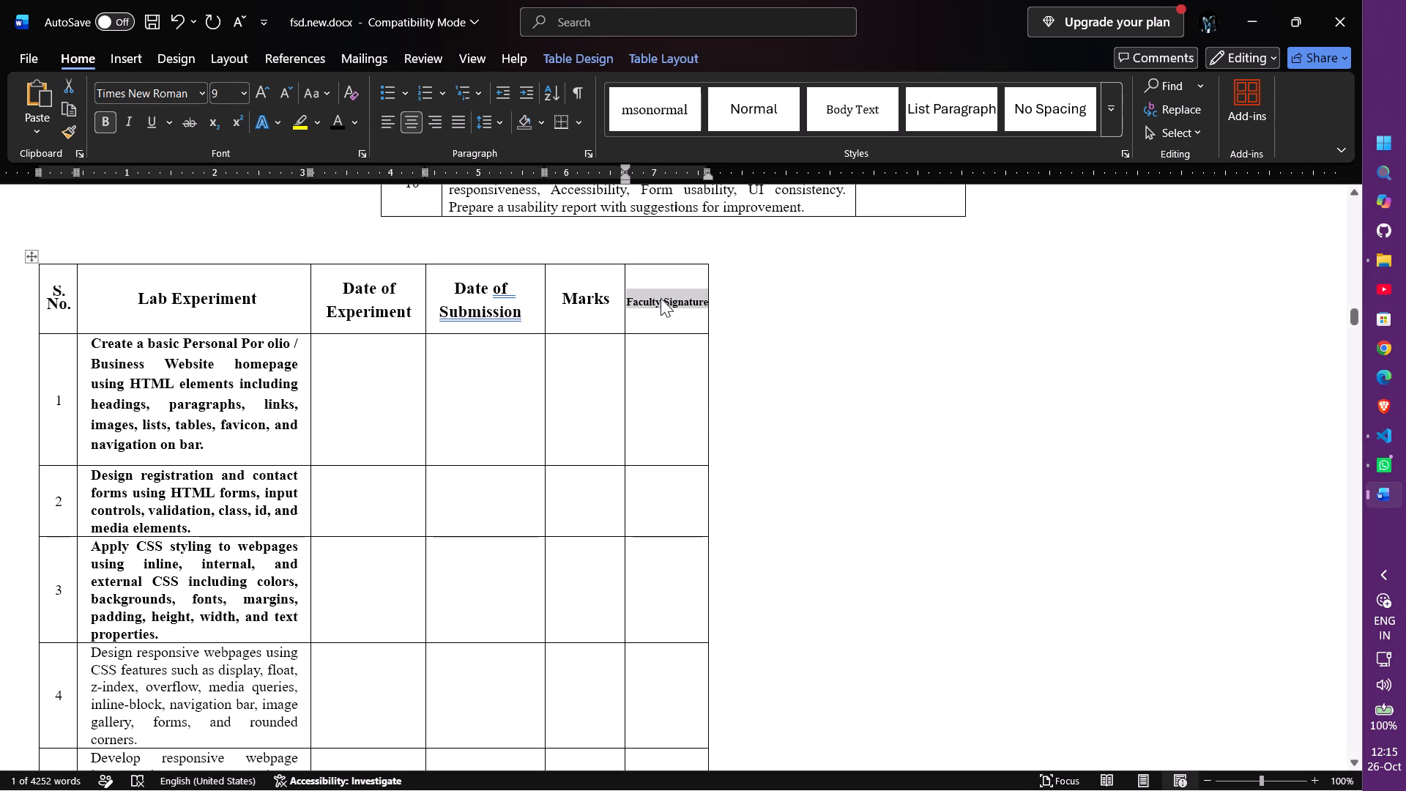
pyautogui.tripleClick(661, 298)
pyautogui.click(661, 298)
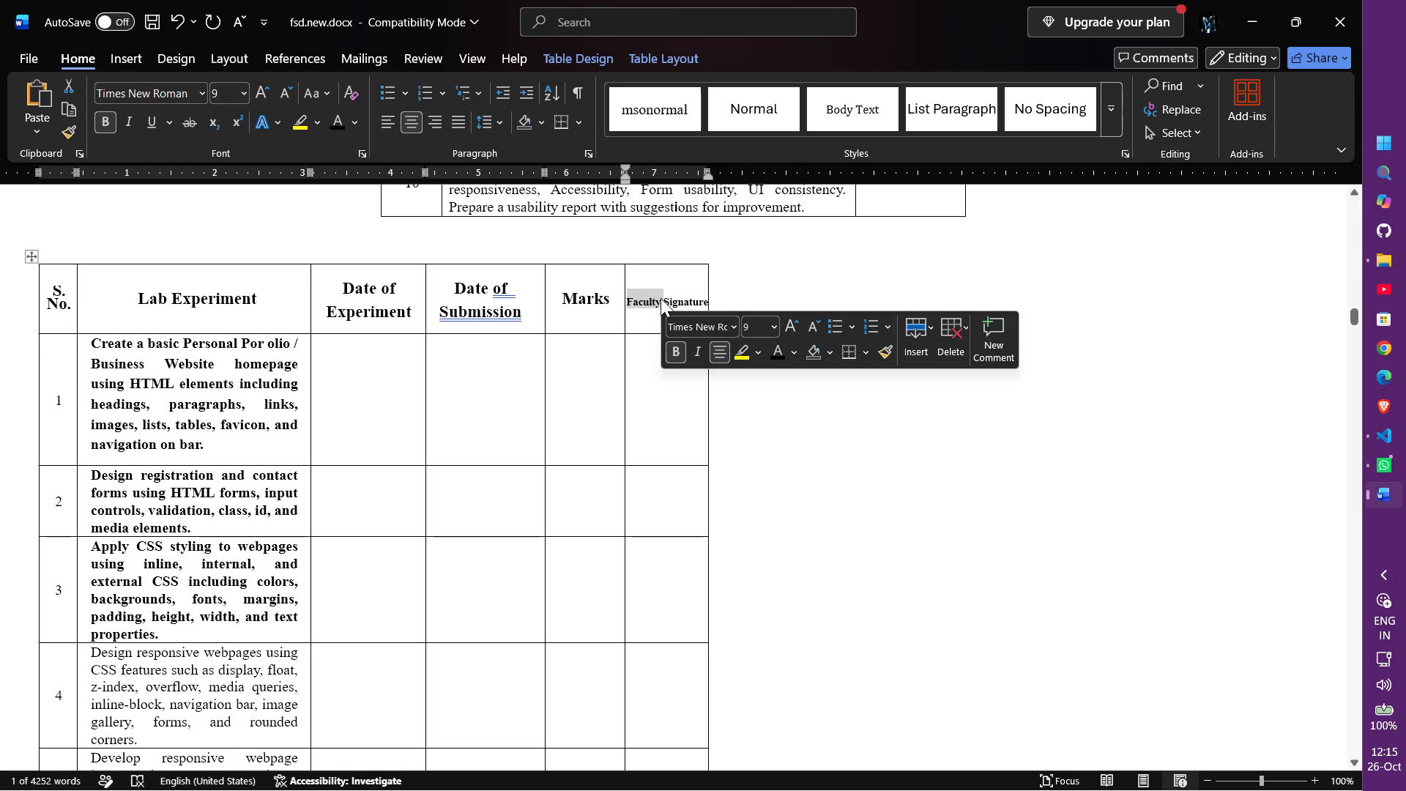
pyautogui.tripleClick(661, 298)
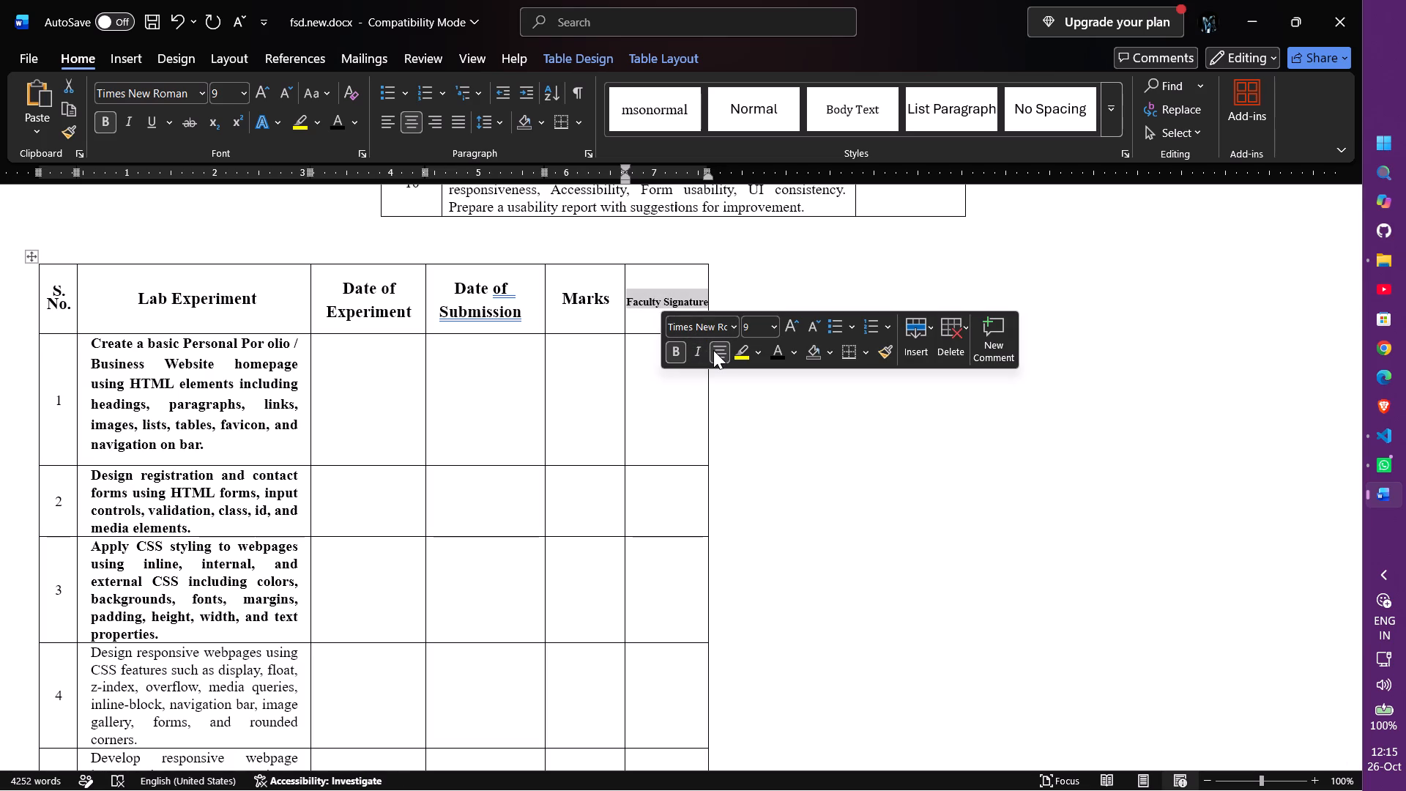
pyautogui.click(713, 350)
pyautogui.click(778, 327)
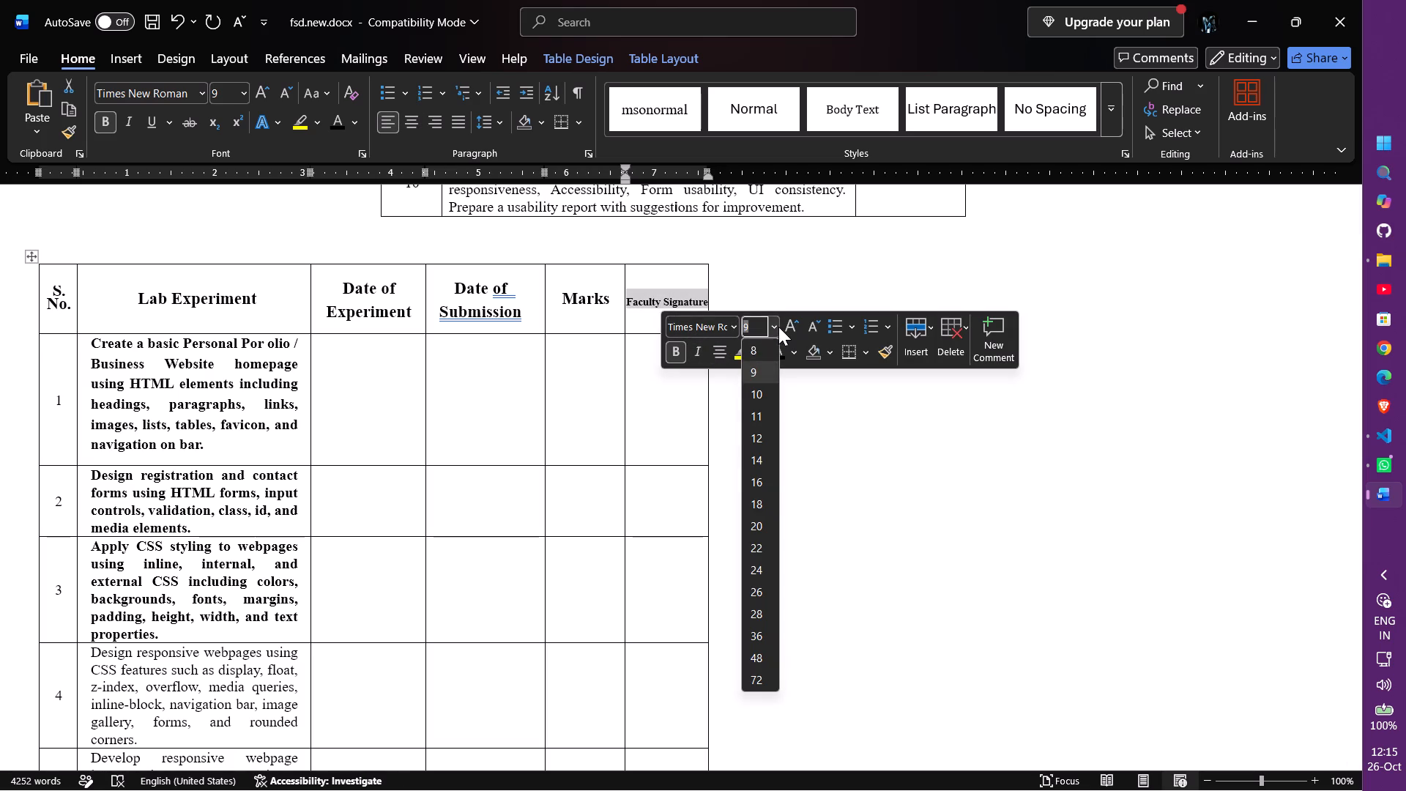
pyautogui.click(768, 460)
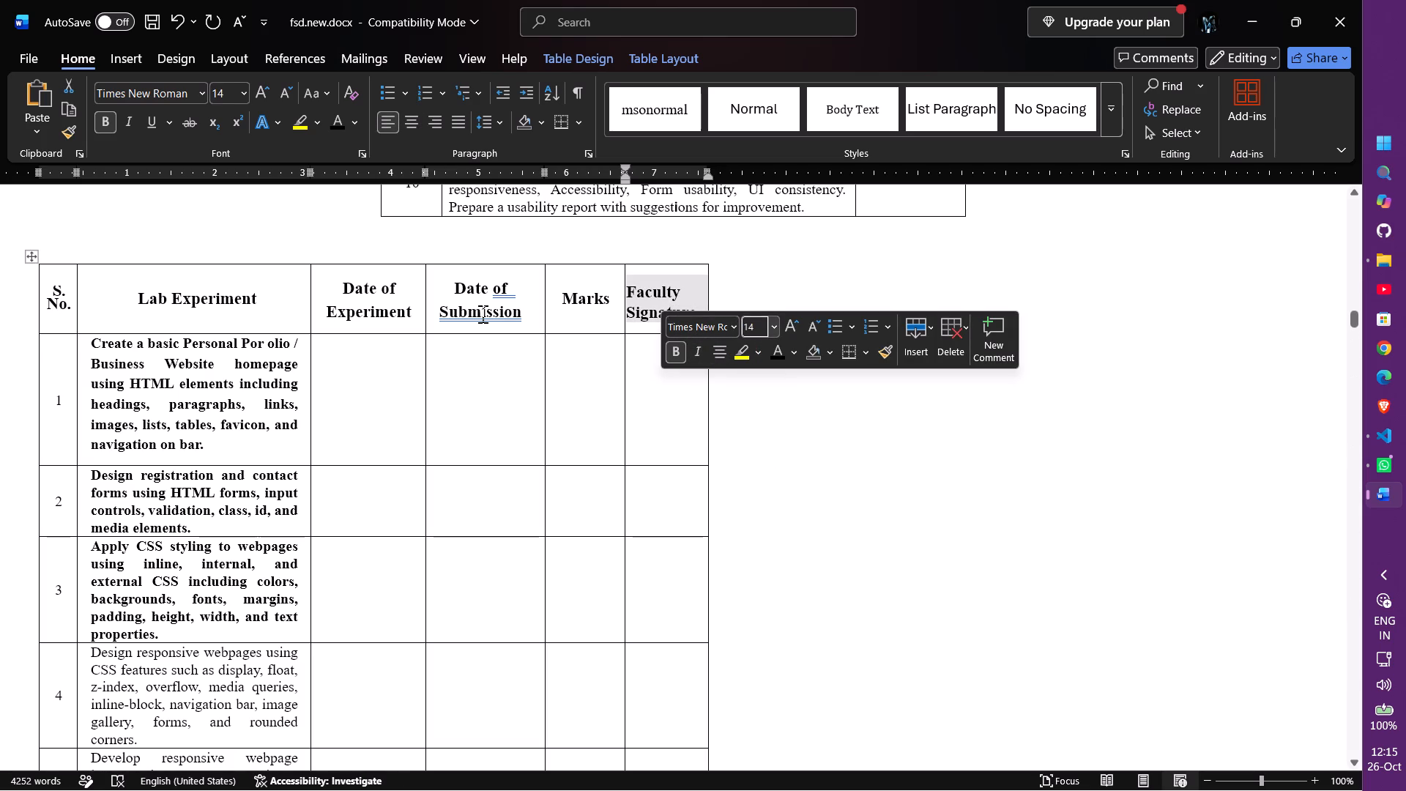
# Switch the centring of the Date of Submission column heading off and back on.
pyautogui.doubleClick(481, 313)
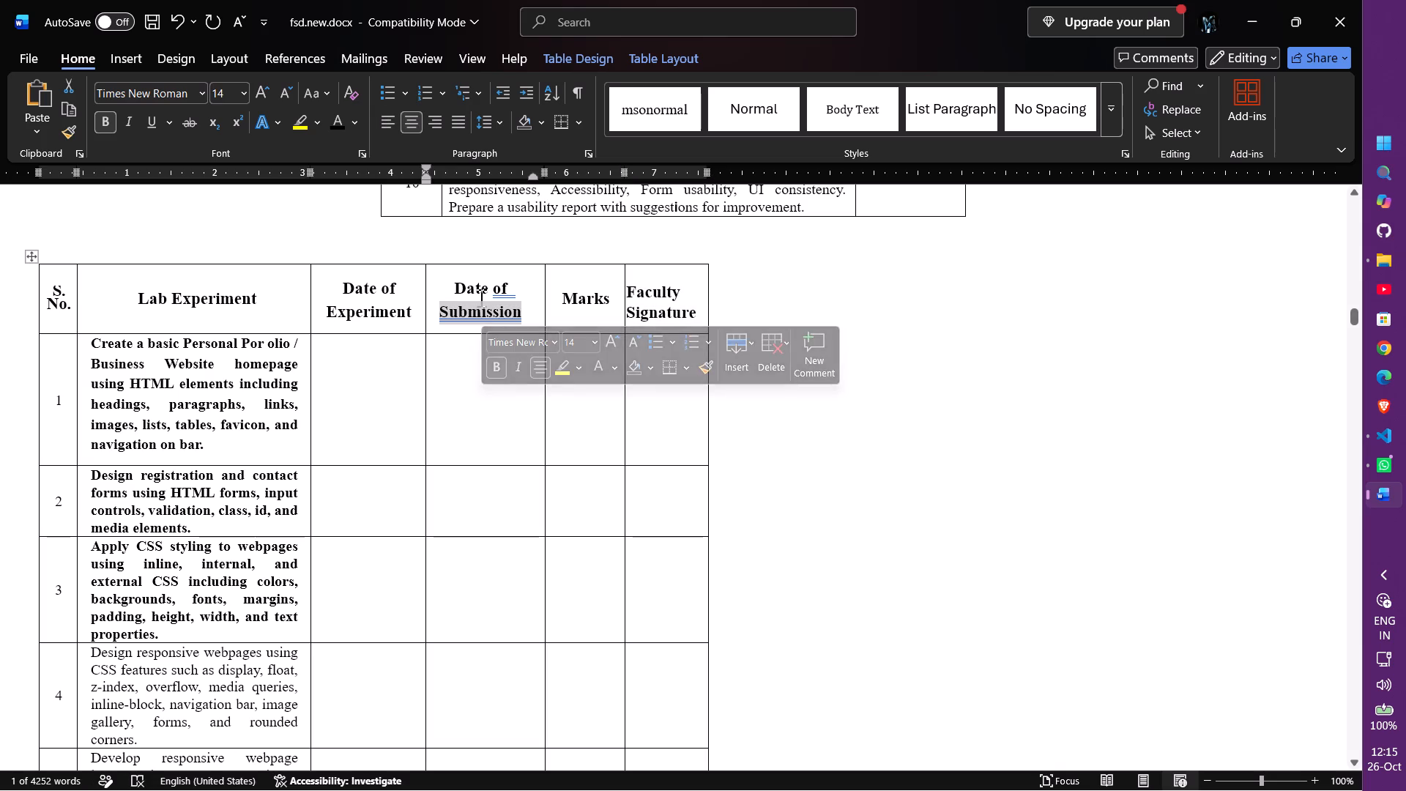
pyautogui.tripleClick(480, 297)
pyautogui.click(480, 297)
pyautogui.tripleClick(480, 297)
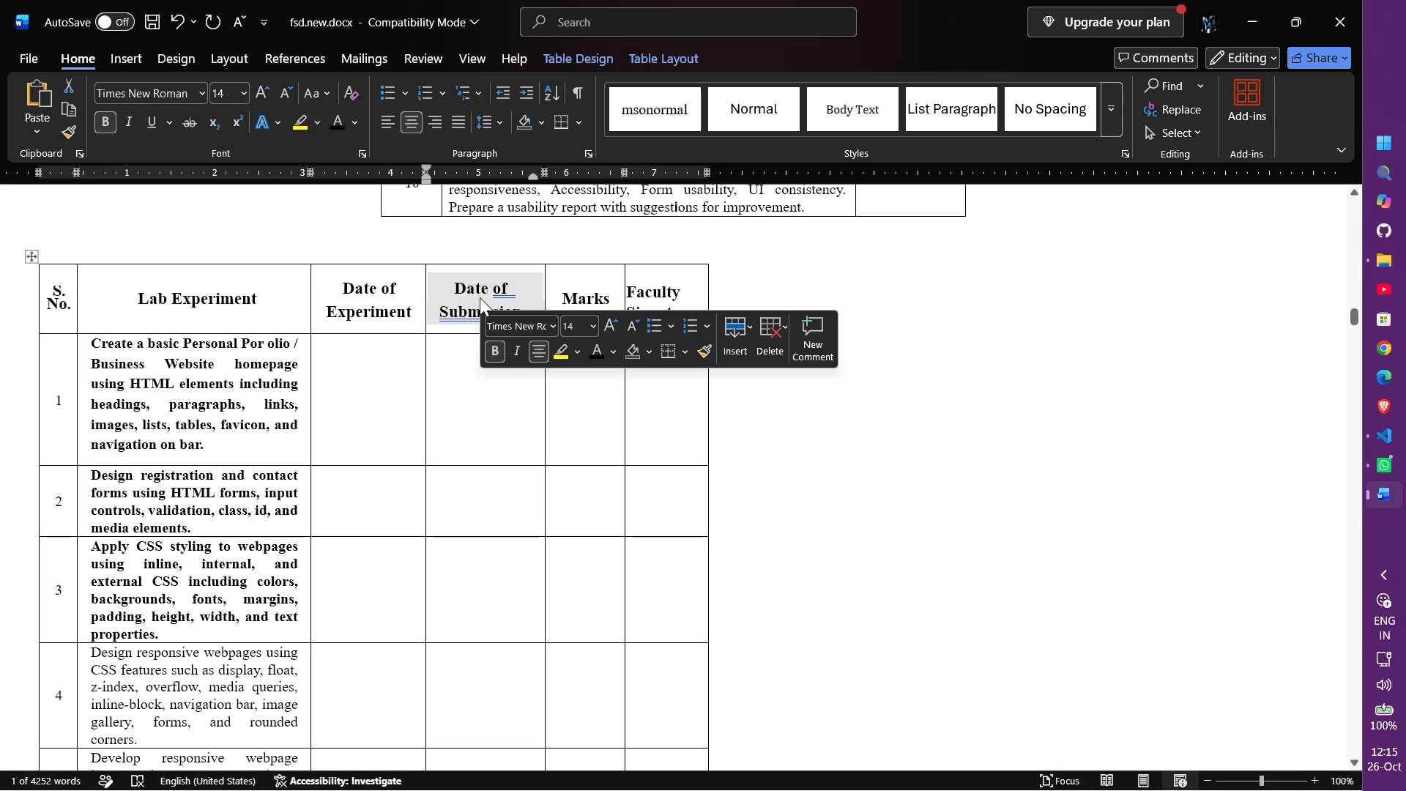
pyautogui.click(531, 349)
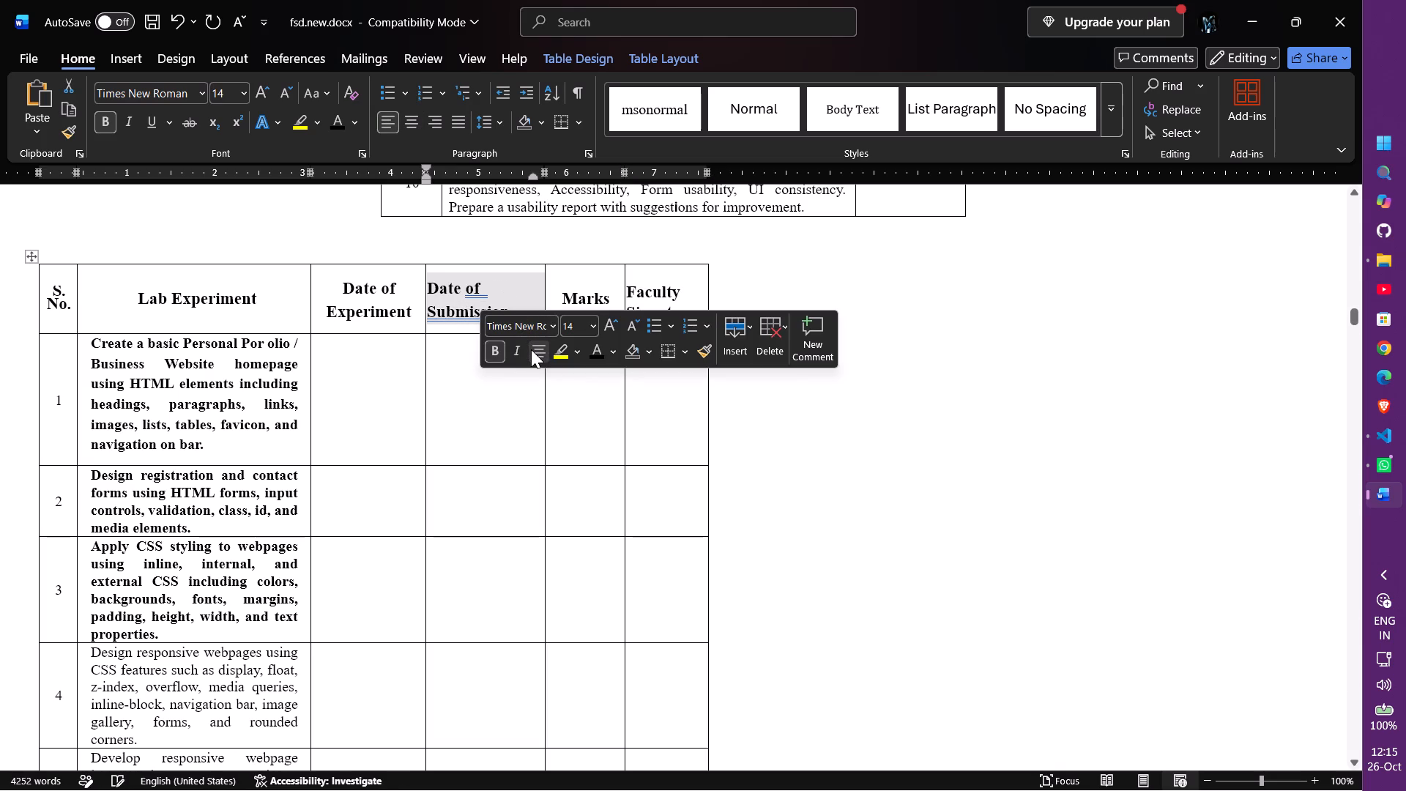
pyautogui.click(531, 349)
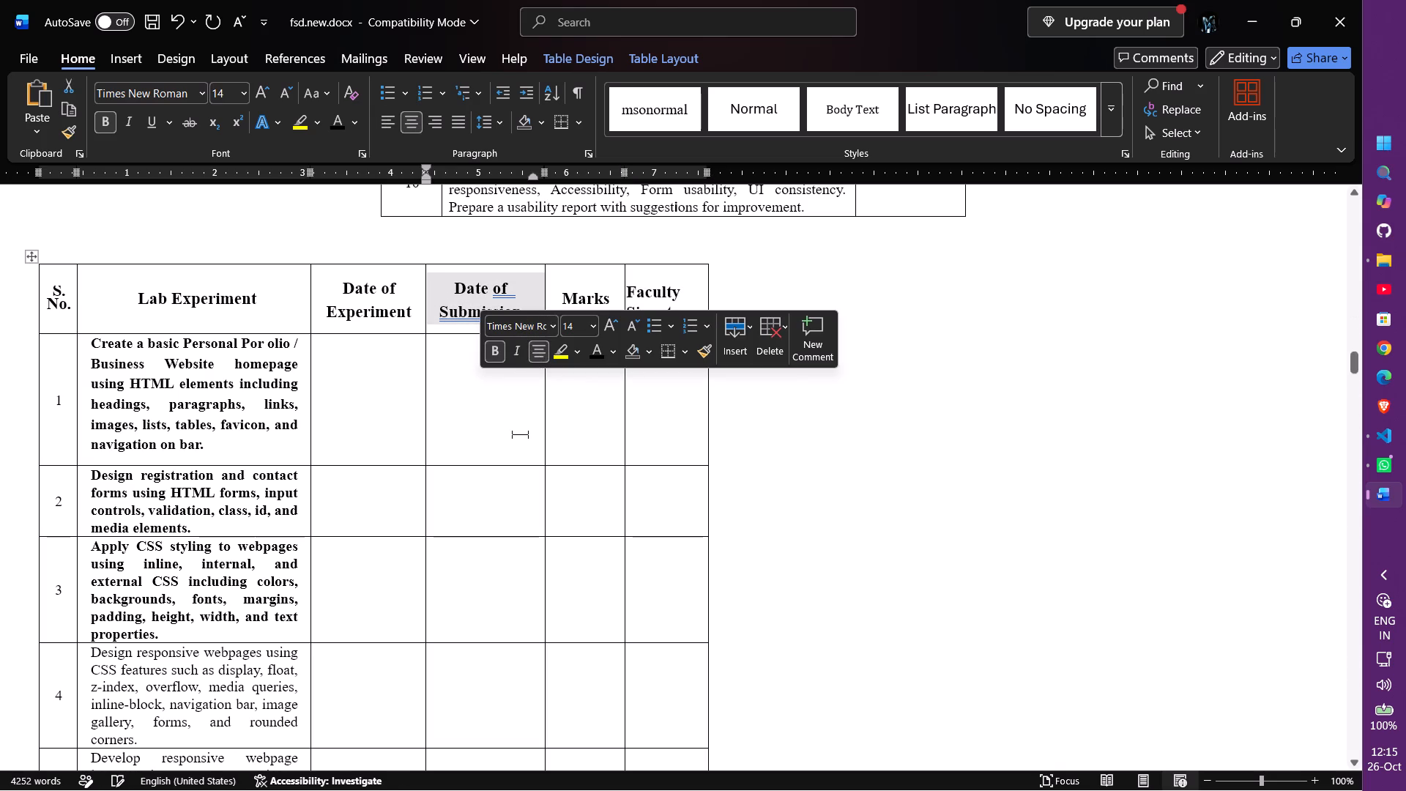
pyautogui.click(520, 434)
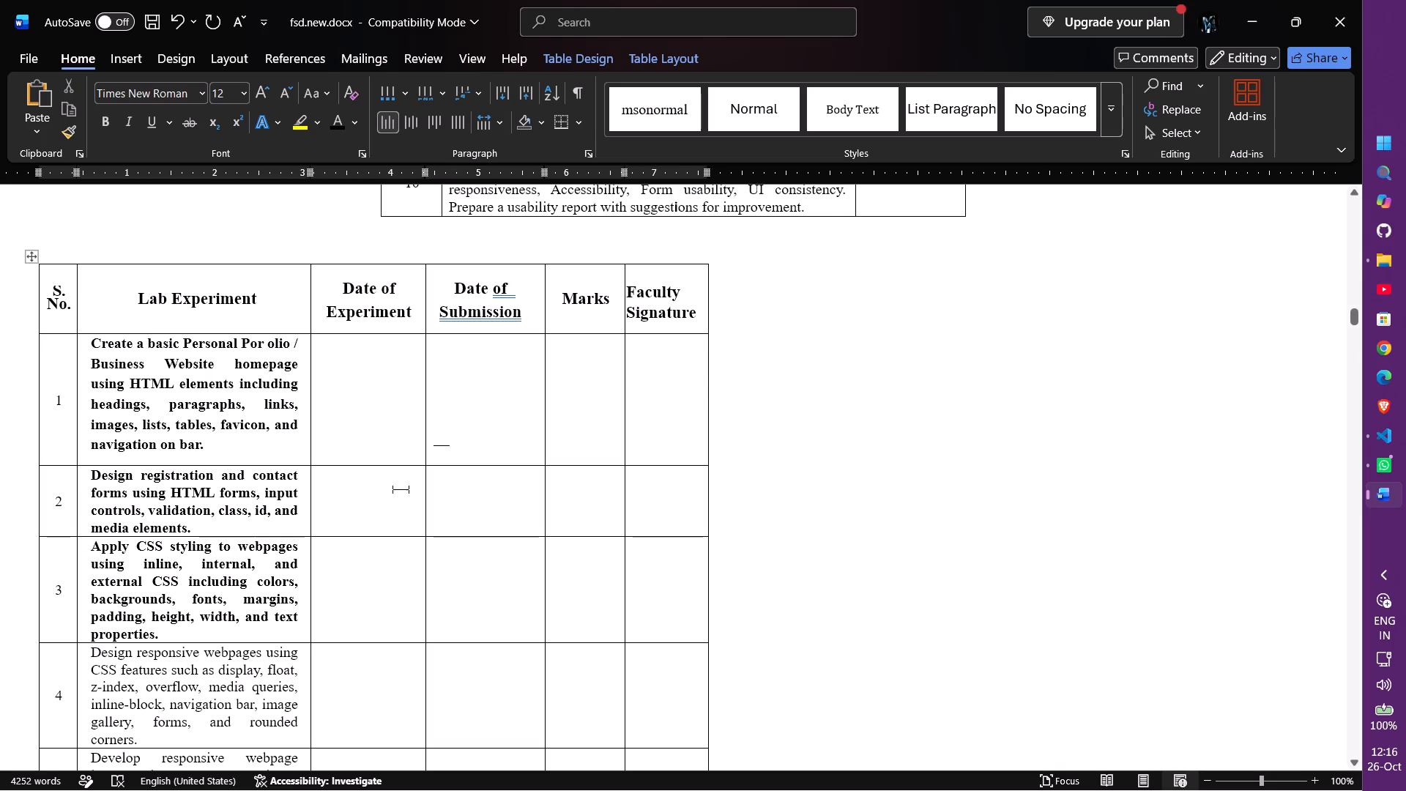
# Make the Lab Experiment descriptions in rows 4 and 5 of the index table bold.
pyautogui.scroll(-2, 401, 491)
pyautogui.scroll(1, 401, 491)
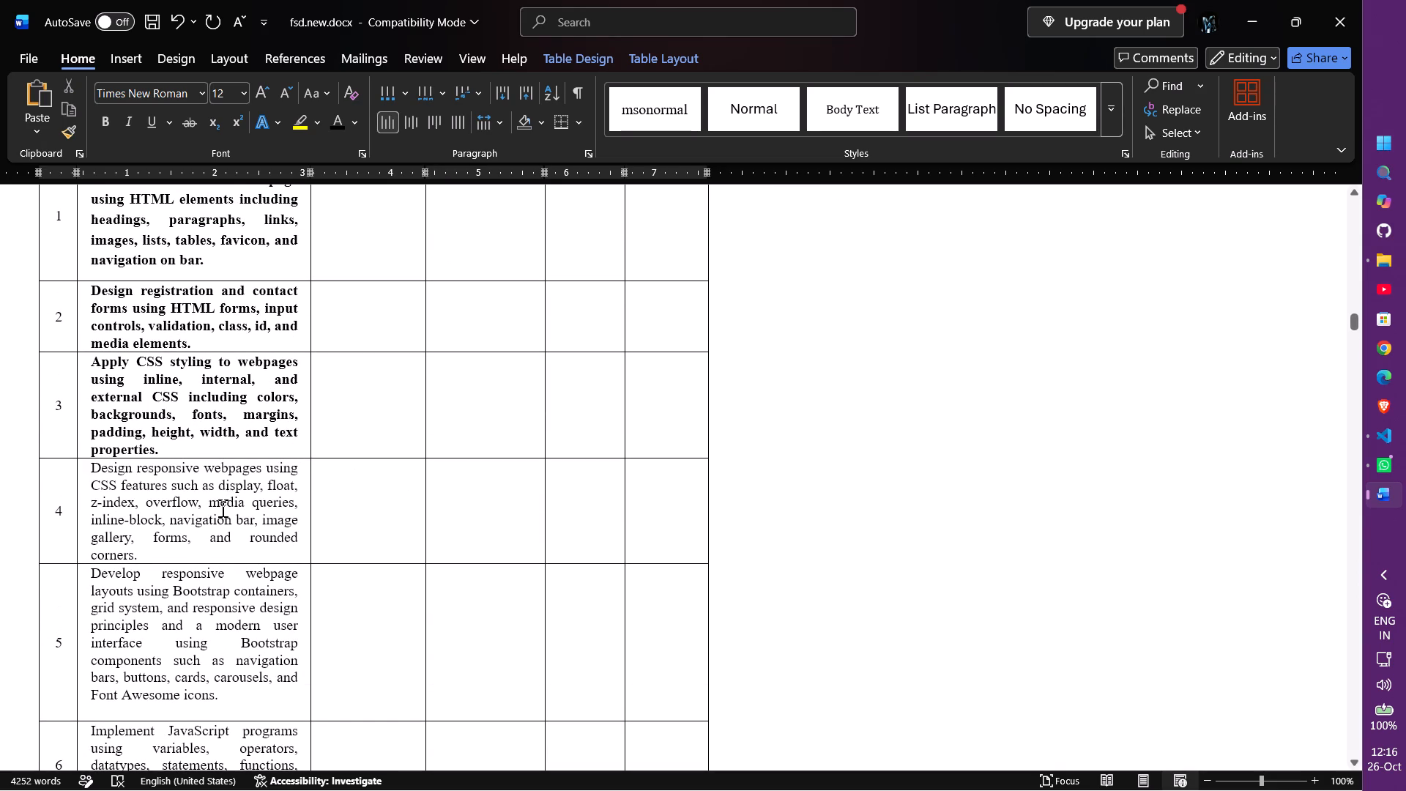
pyautogui.tripleClick(220, 509)
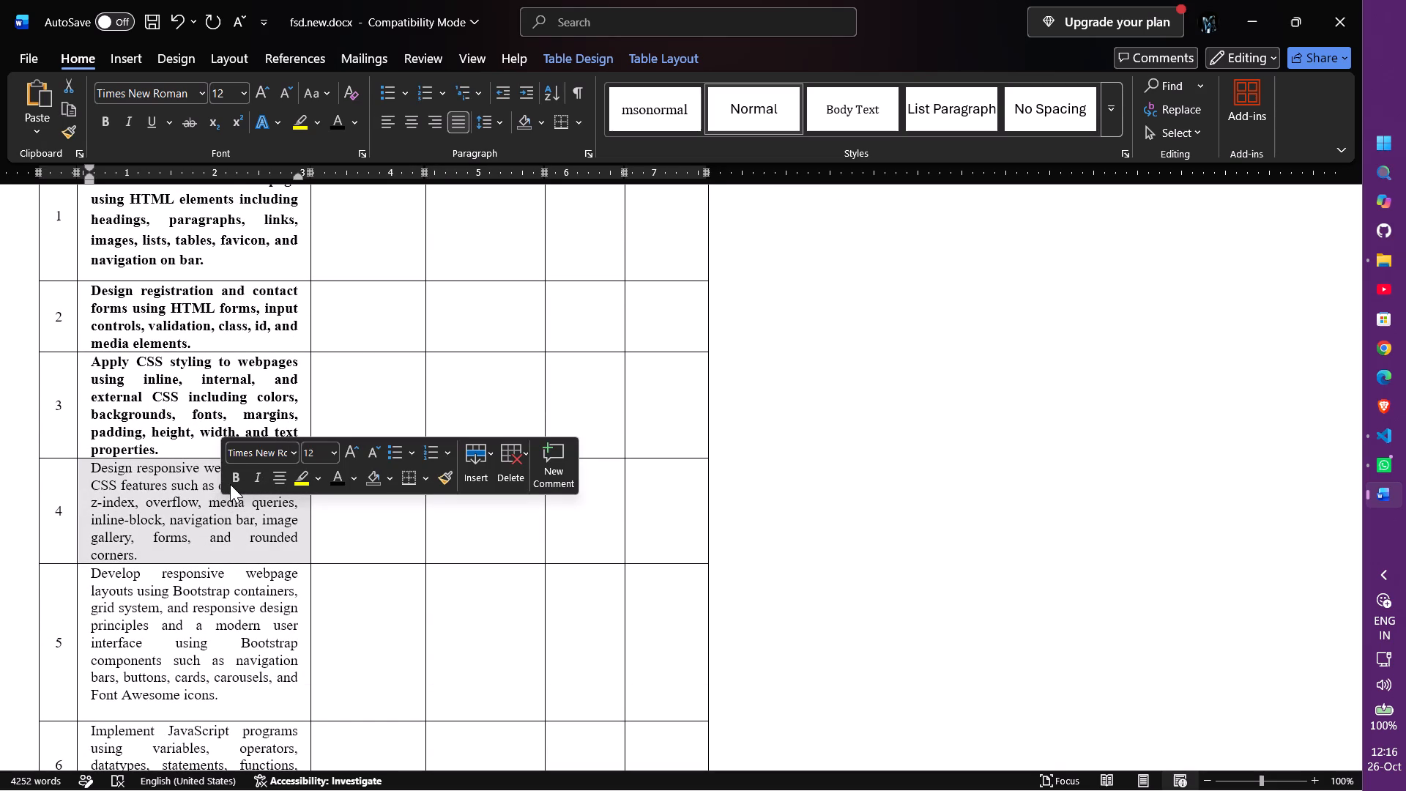
pyautogui.click(230, 484)
pyautogui.scroll(-1, 197, 567)
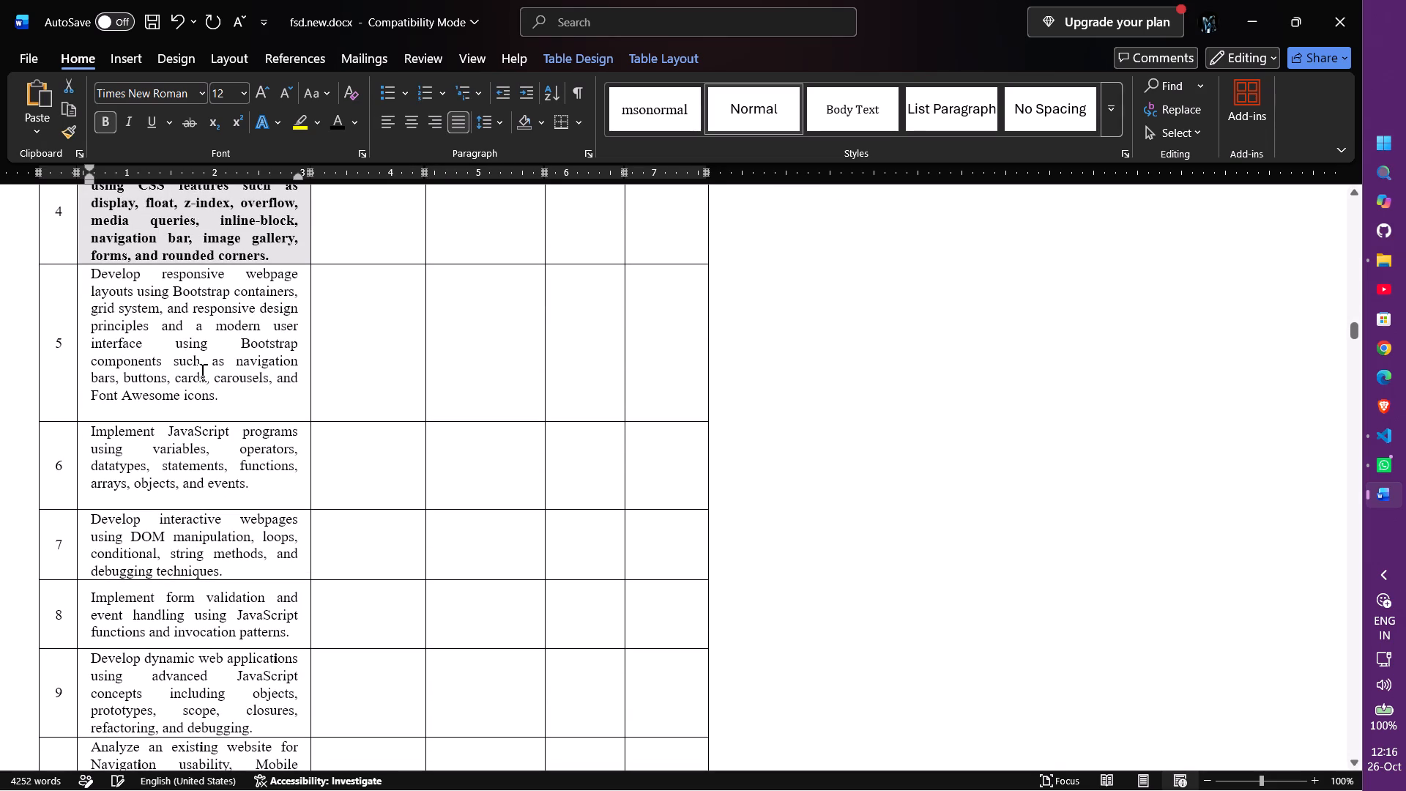
pyautogui.tripleClick(200, 372)
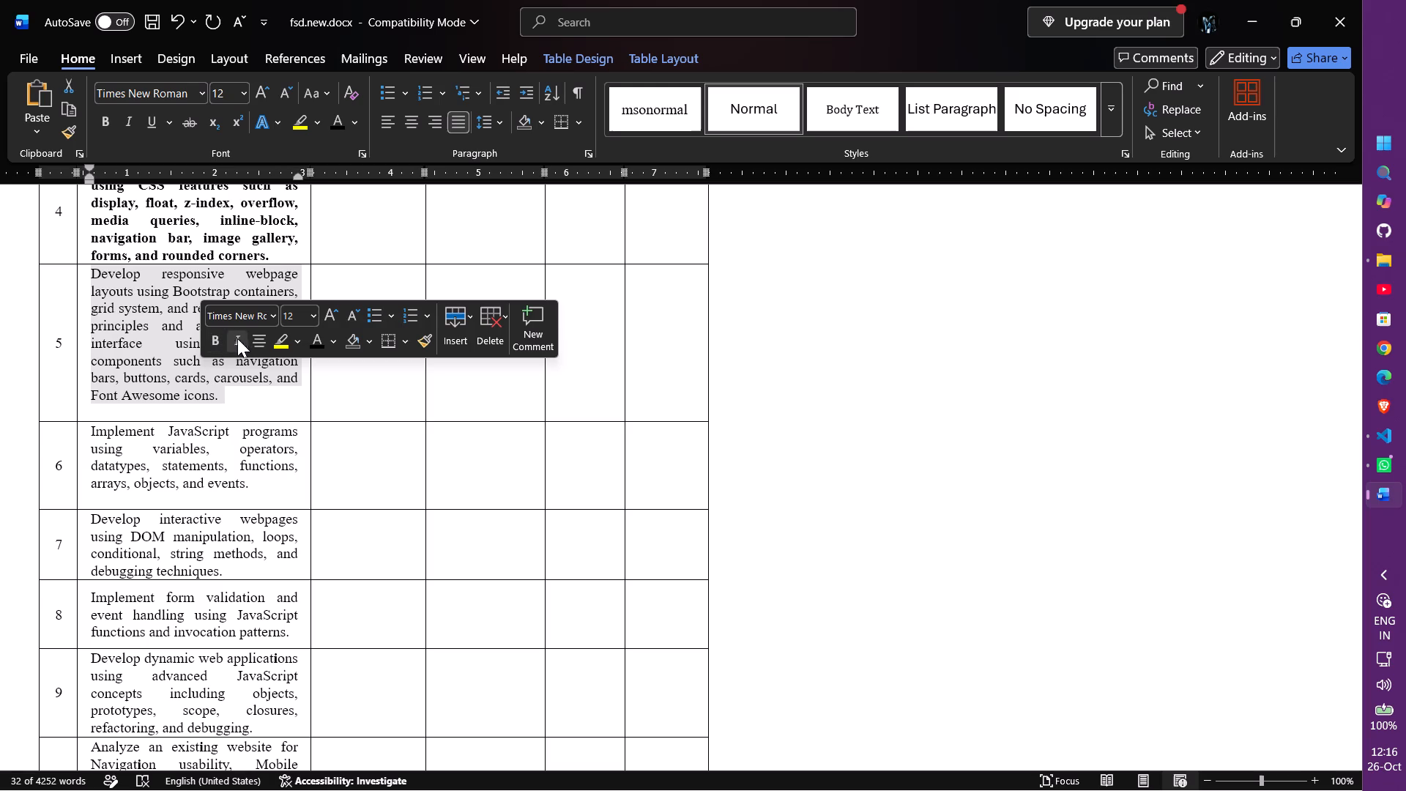
pyautogui.click(213, 346)
pyautogui.click(192, 438)
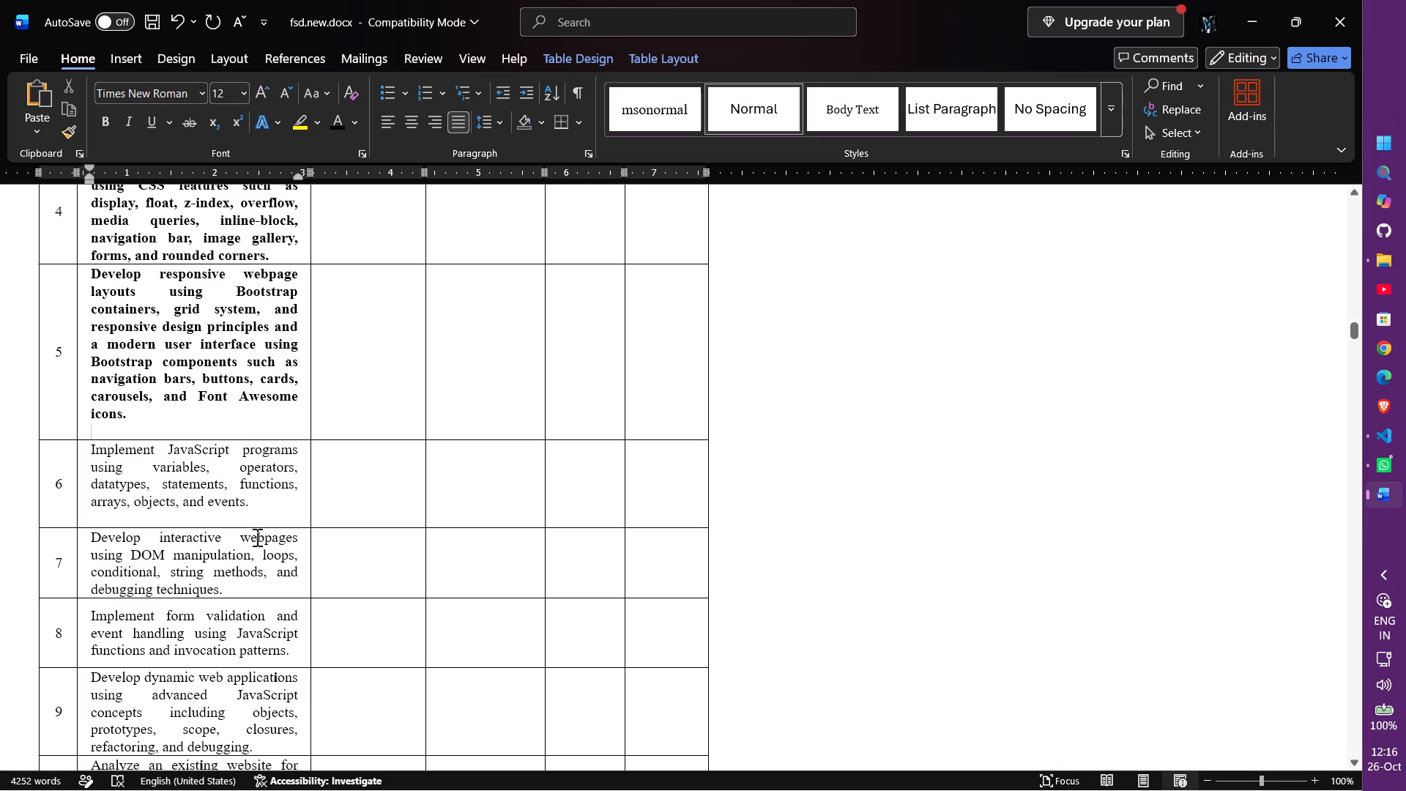
# Make the Lab Experiment descriptions in rows 6 and 7 of the index table bold.
pyautogui.scroll(-1, 250, 512)
pyautogui.doubleClick(215, 394)
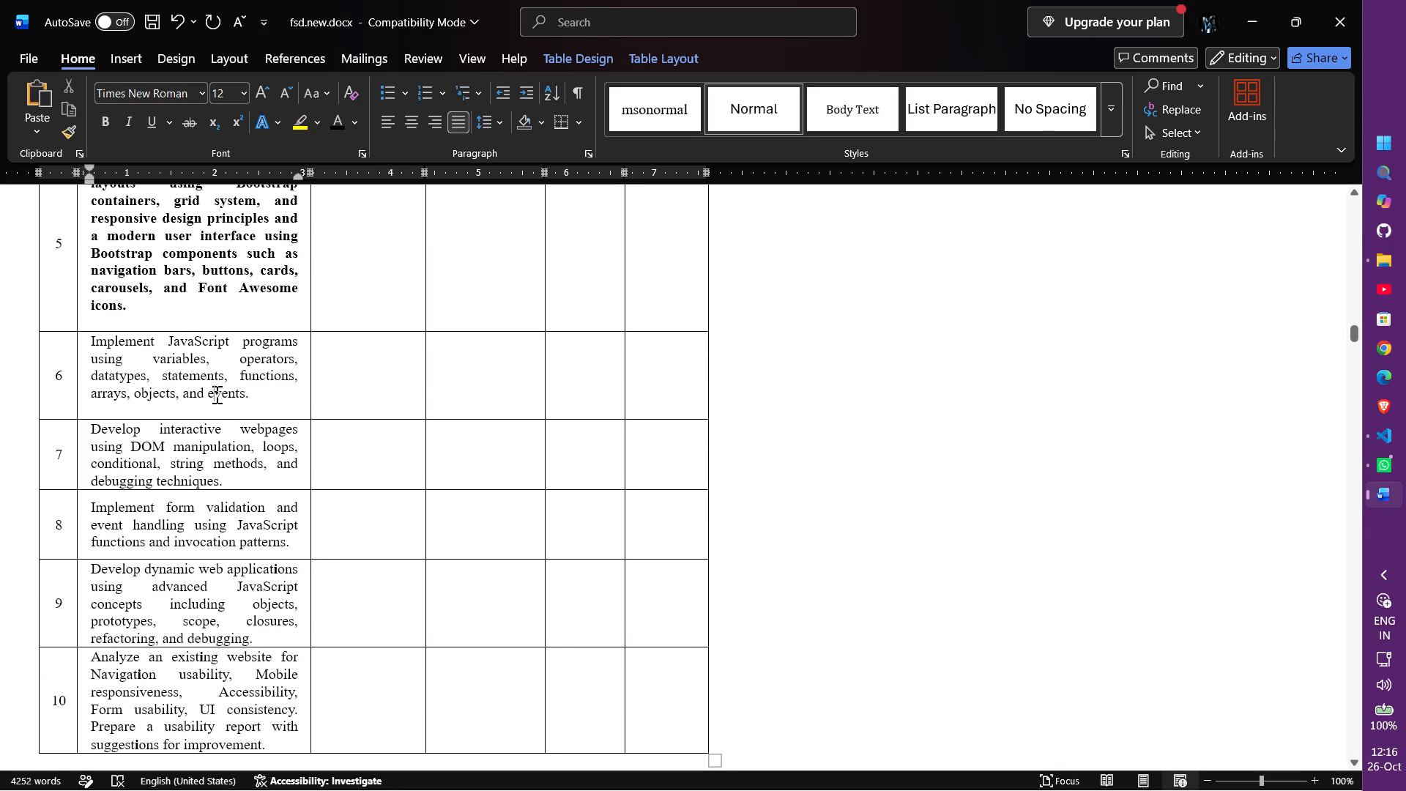
pyautogui.tripleClick(166, 362)
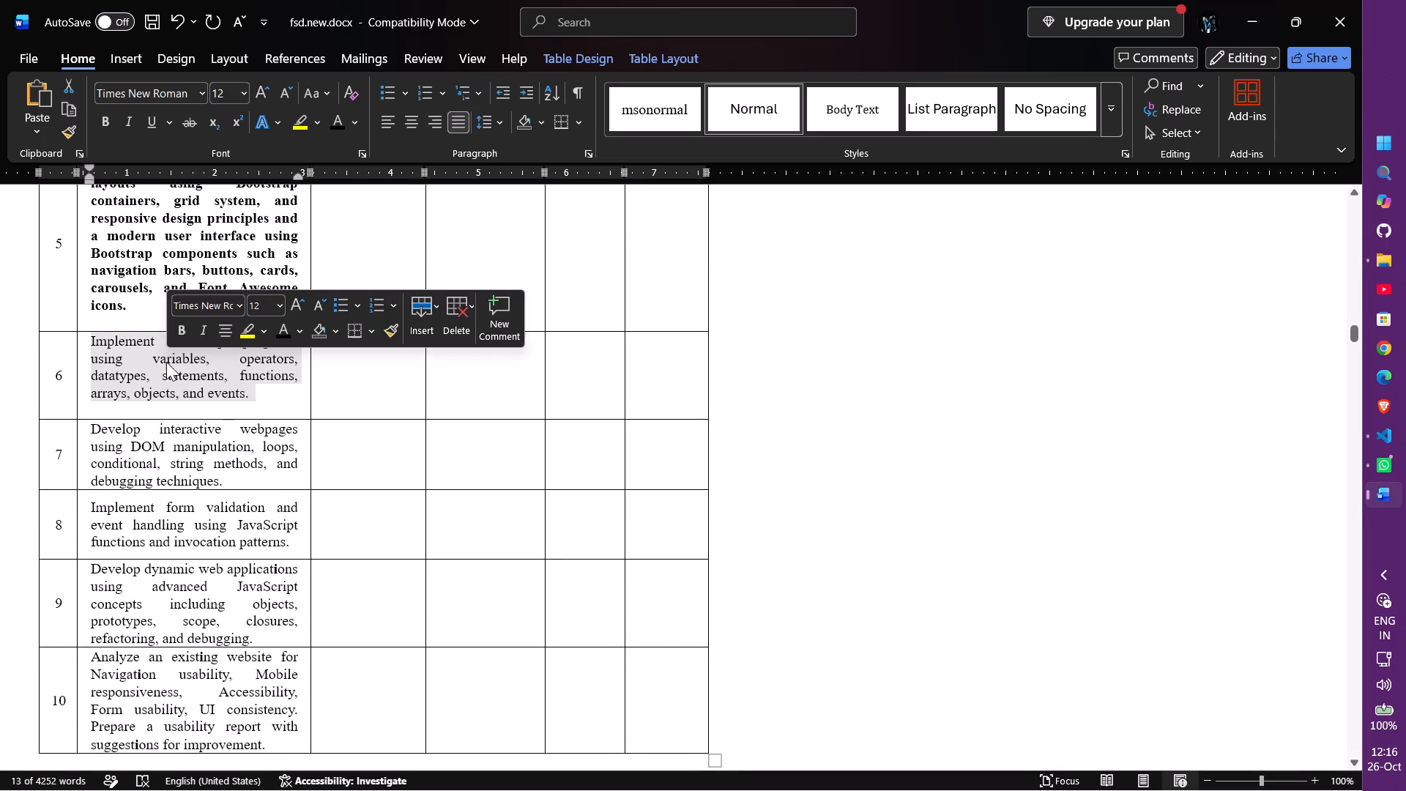
pyautogui.click(173, 324)
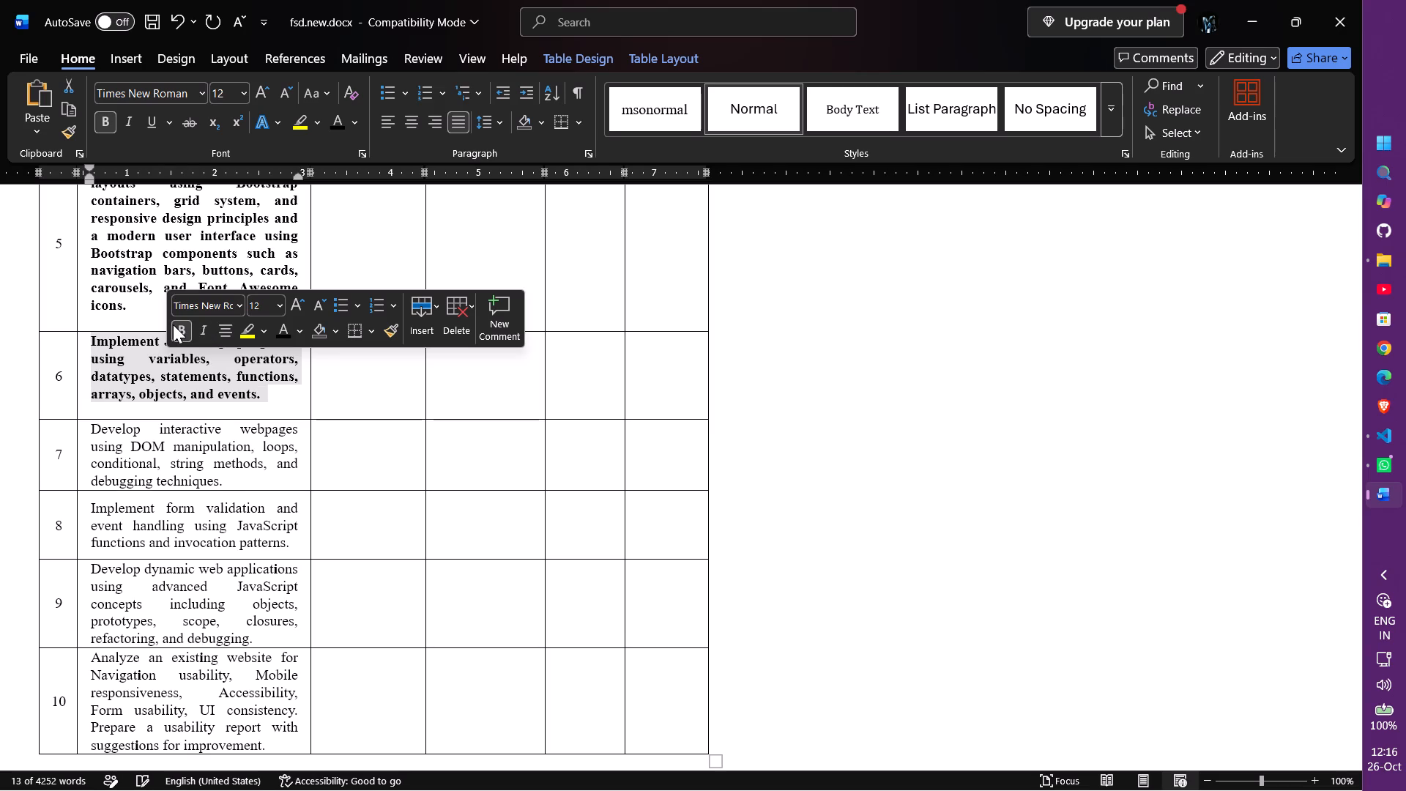
pyautogui.click(184, 430)
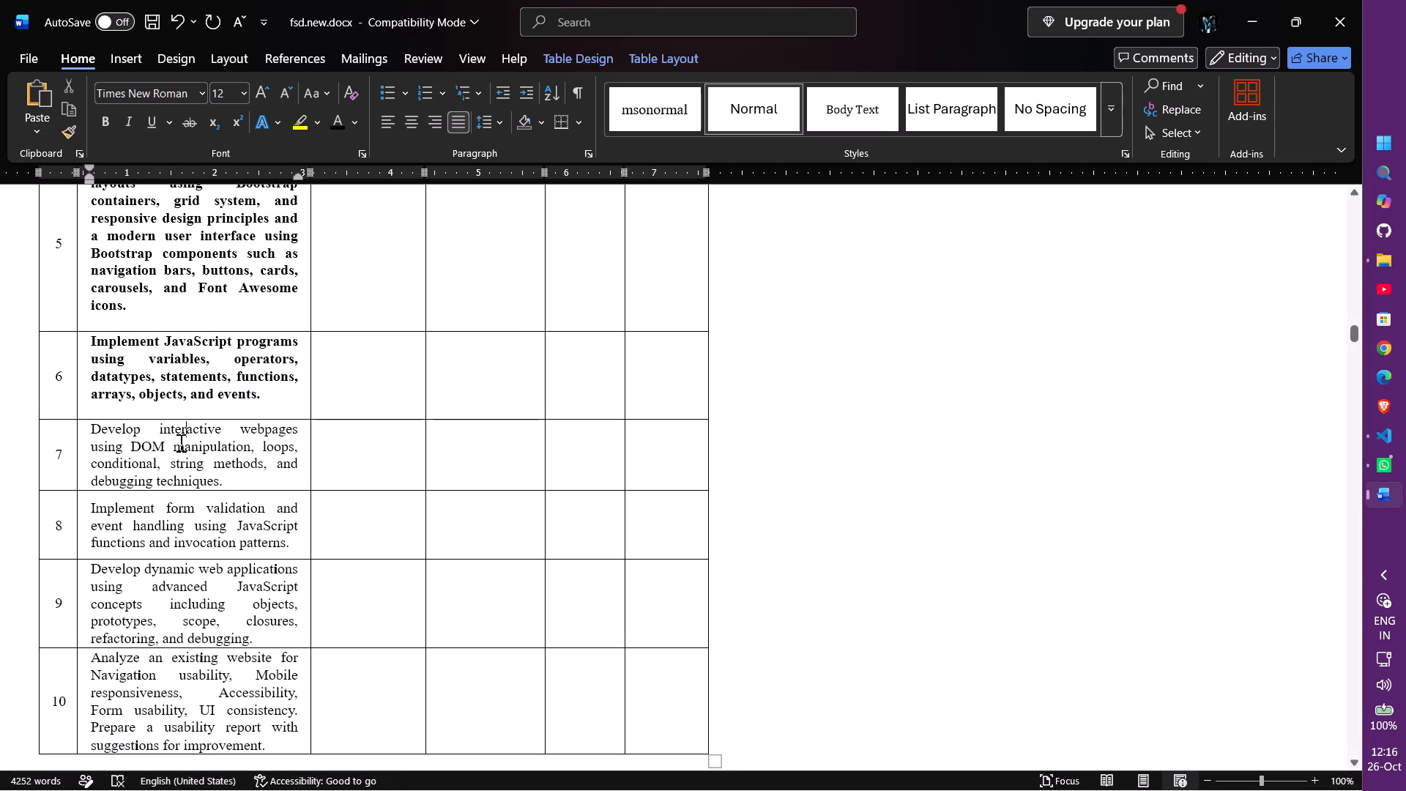
pyautogui.tripleClick(179, 442)
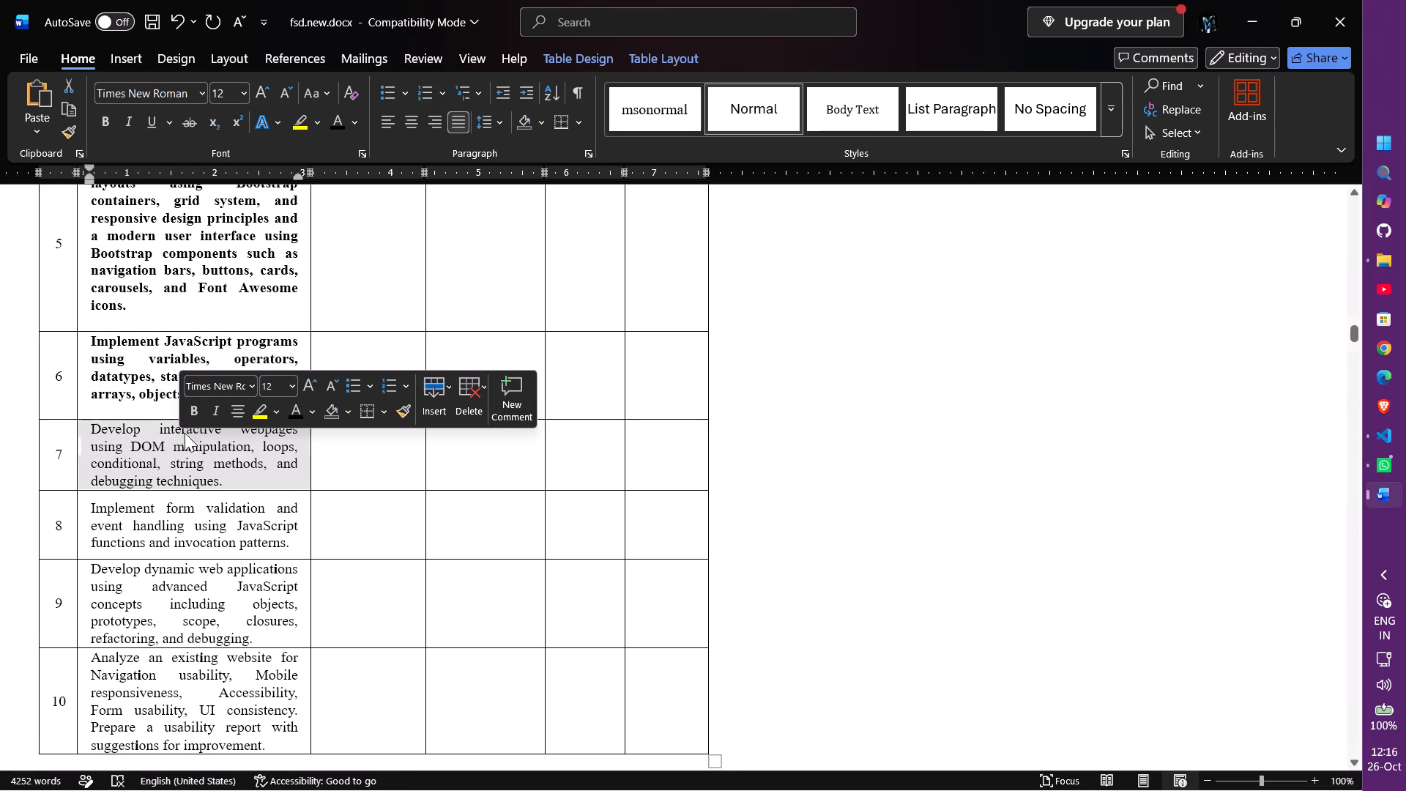
pyautogui.click(190, 409)
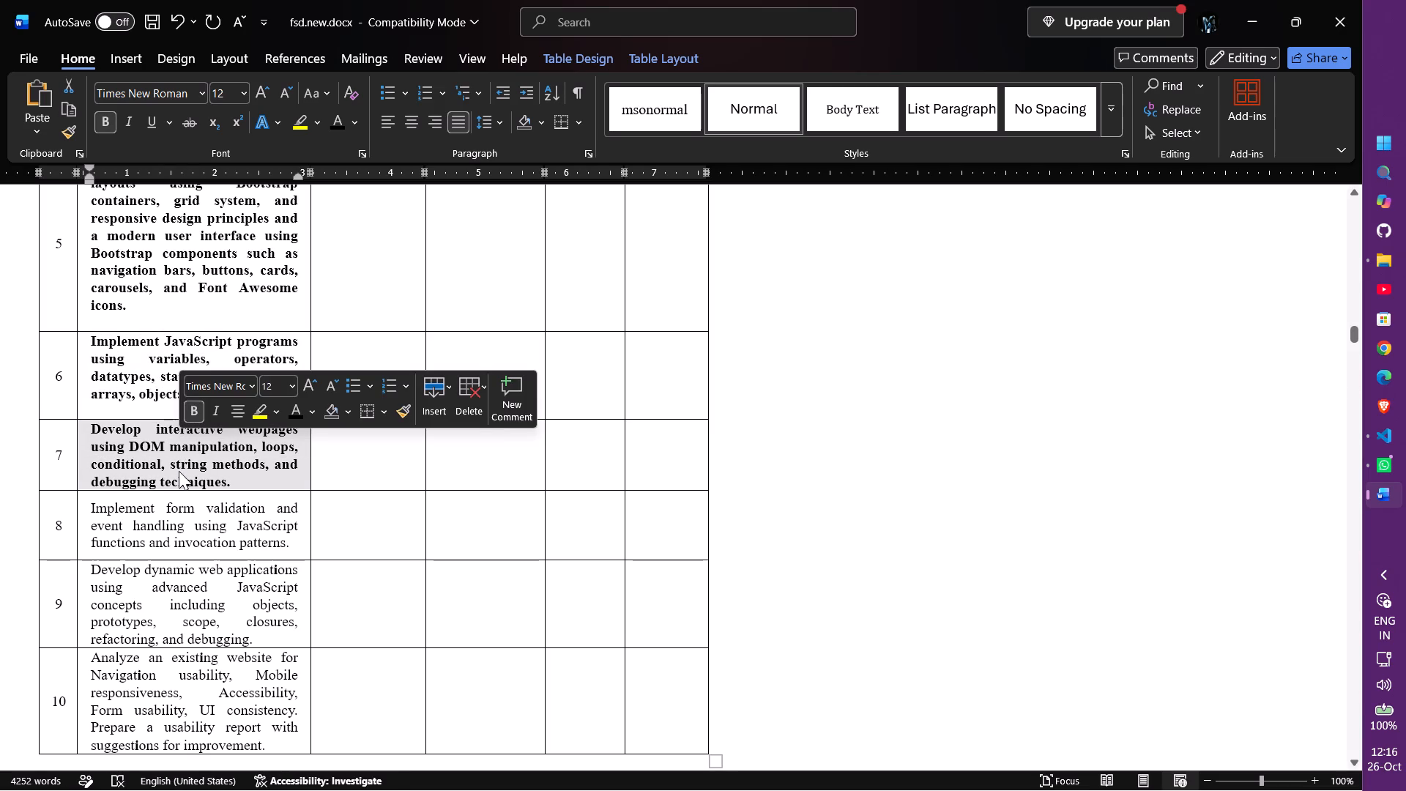
# Make the Lab Experiment descriptions in rows 8 and 9 of the index table bold.
pyautogui.scroll(-1, 179, 513)
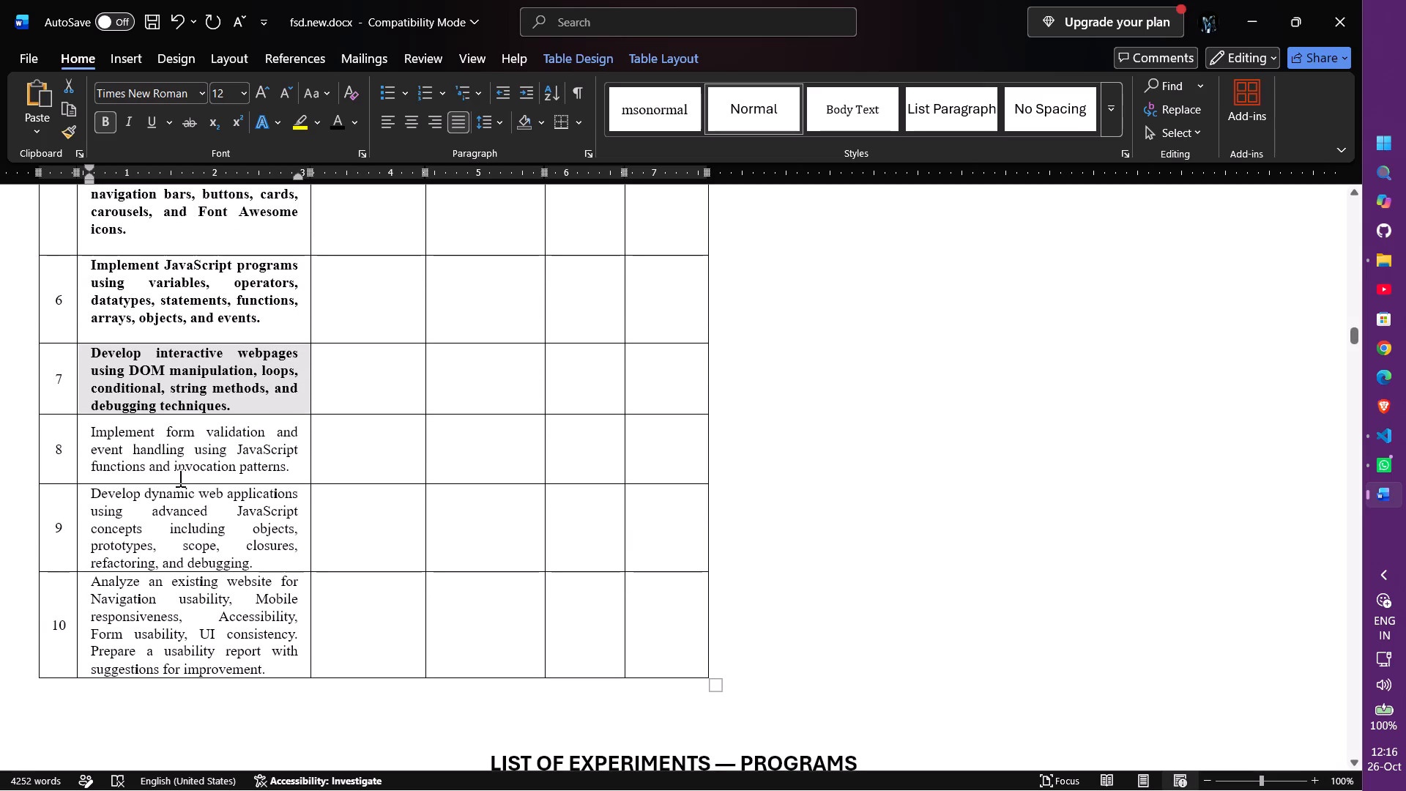
pyautogui.tripleClick(179, 461)
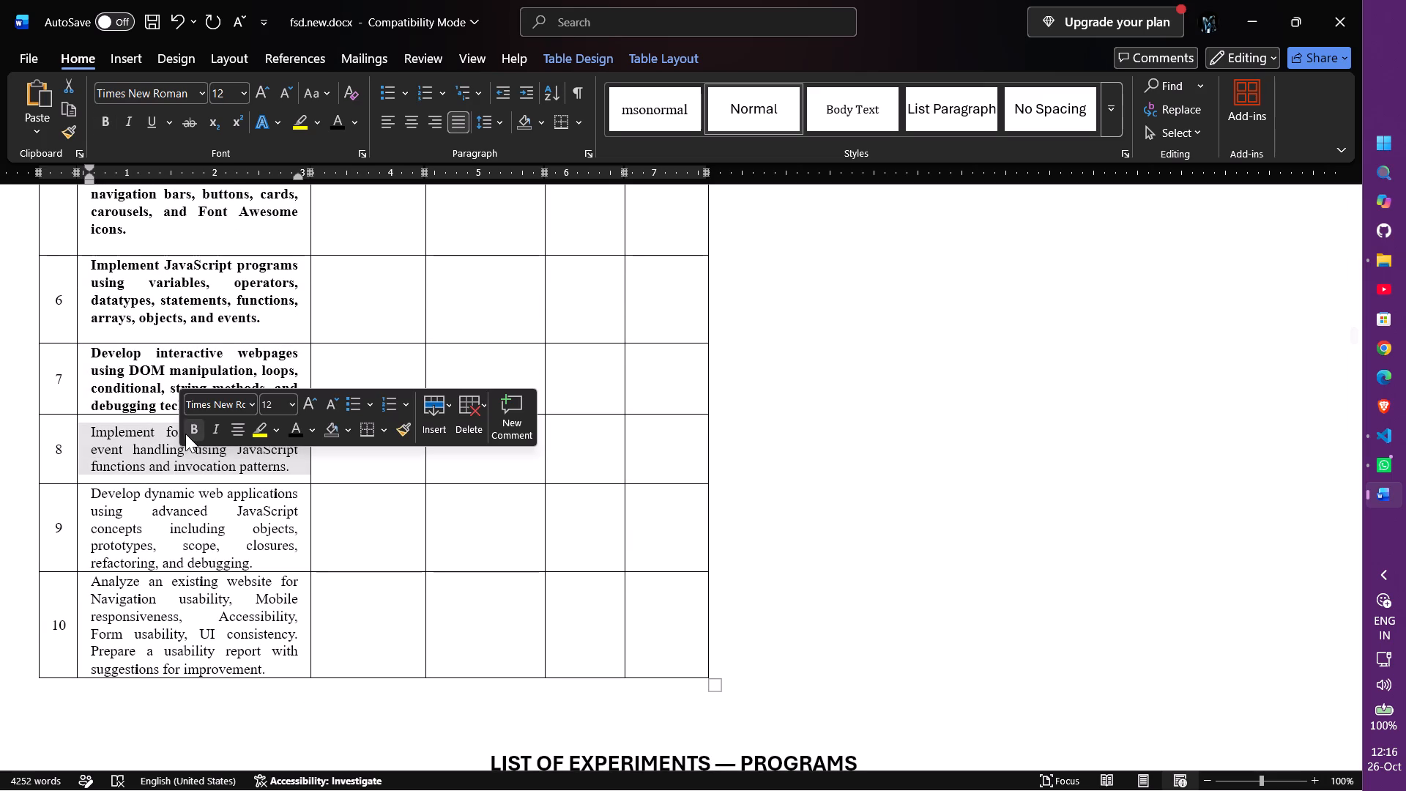
pyautogui.click(185, 434)
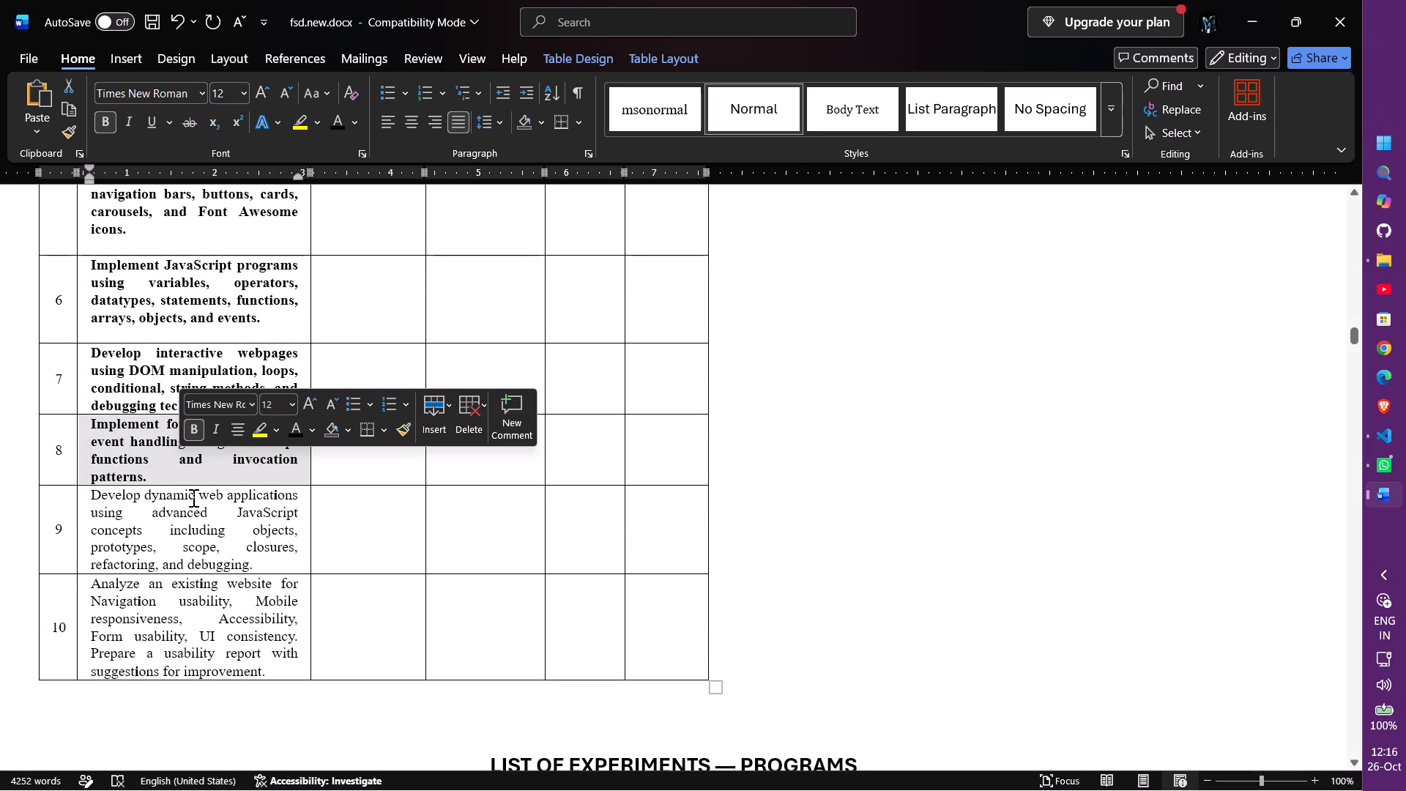
pyautogui.tripleClick(185, 527)
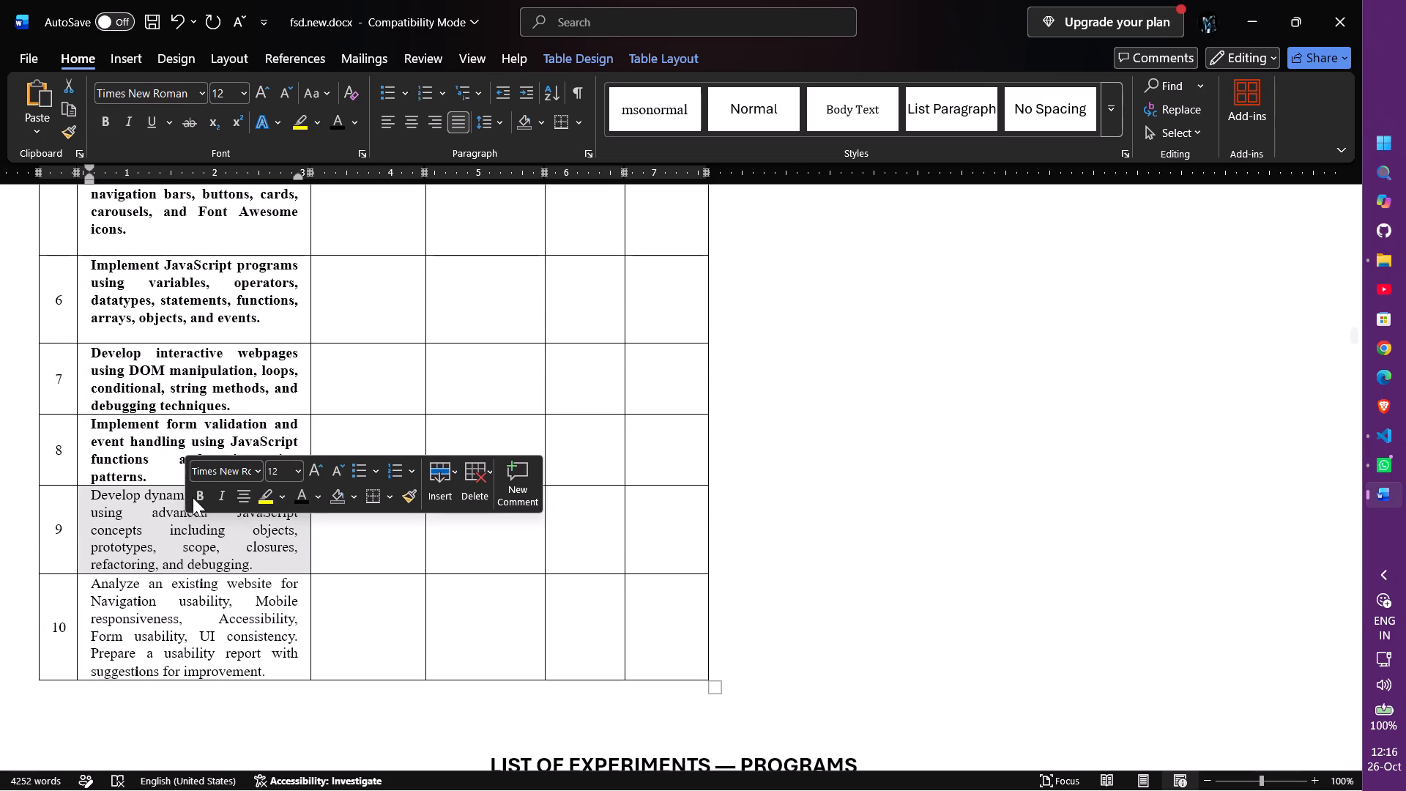
pyautogui.click(193, 497)
# Make the whole row 10 description about analysing a website's usability bold.
pyautogui.scroll(-1, 153, 600)
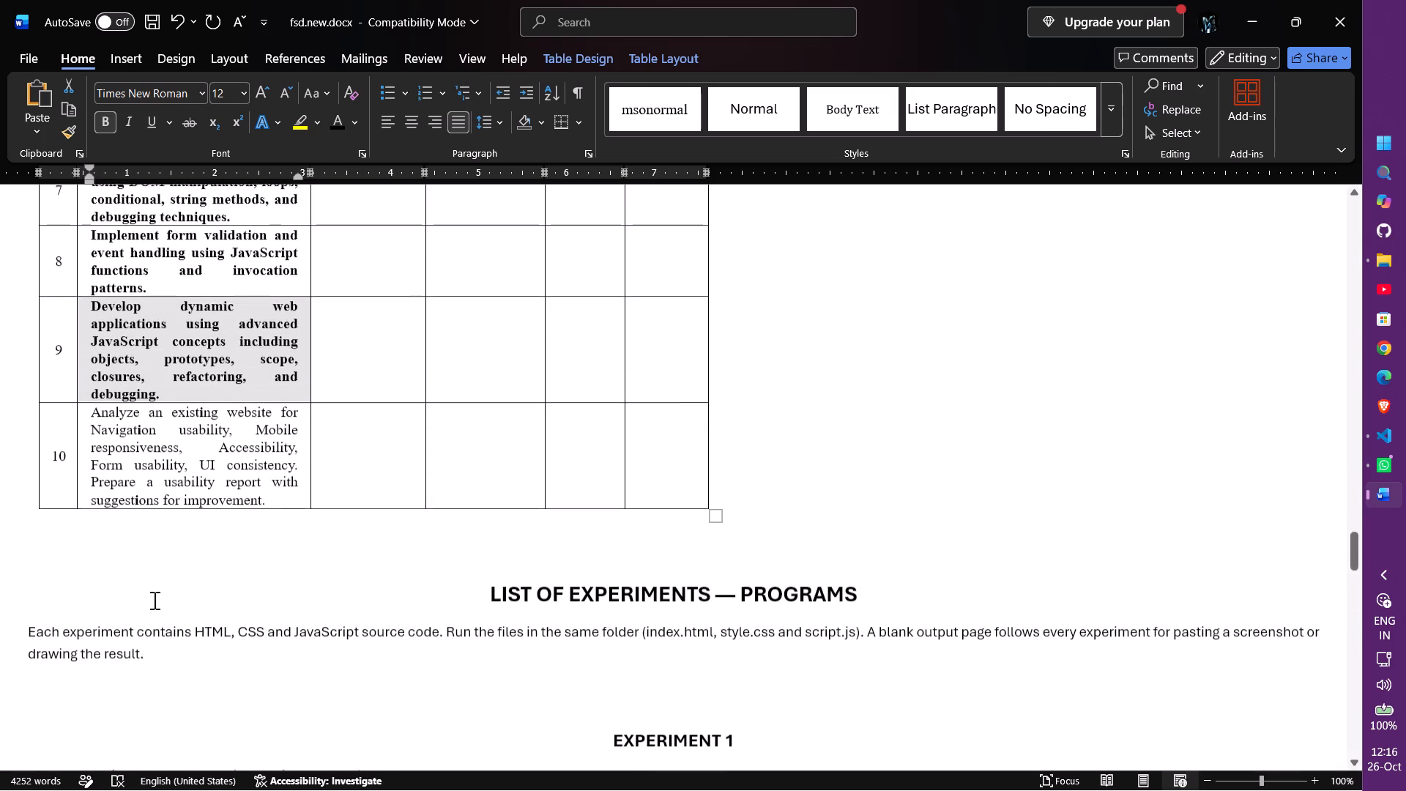
pyautogui.doubleClick(161, 473)
pyautogui.click(172, 445)
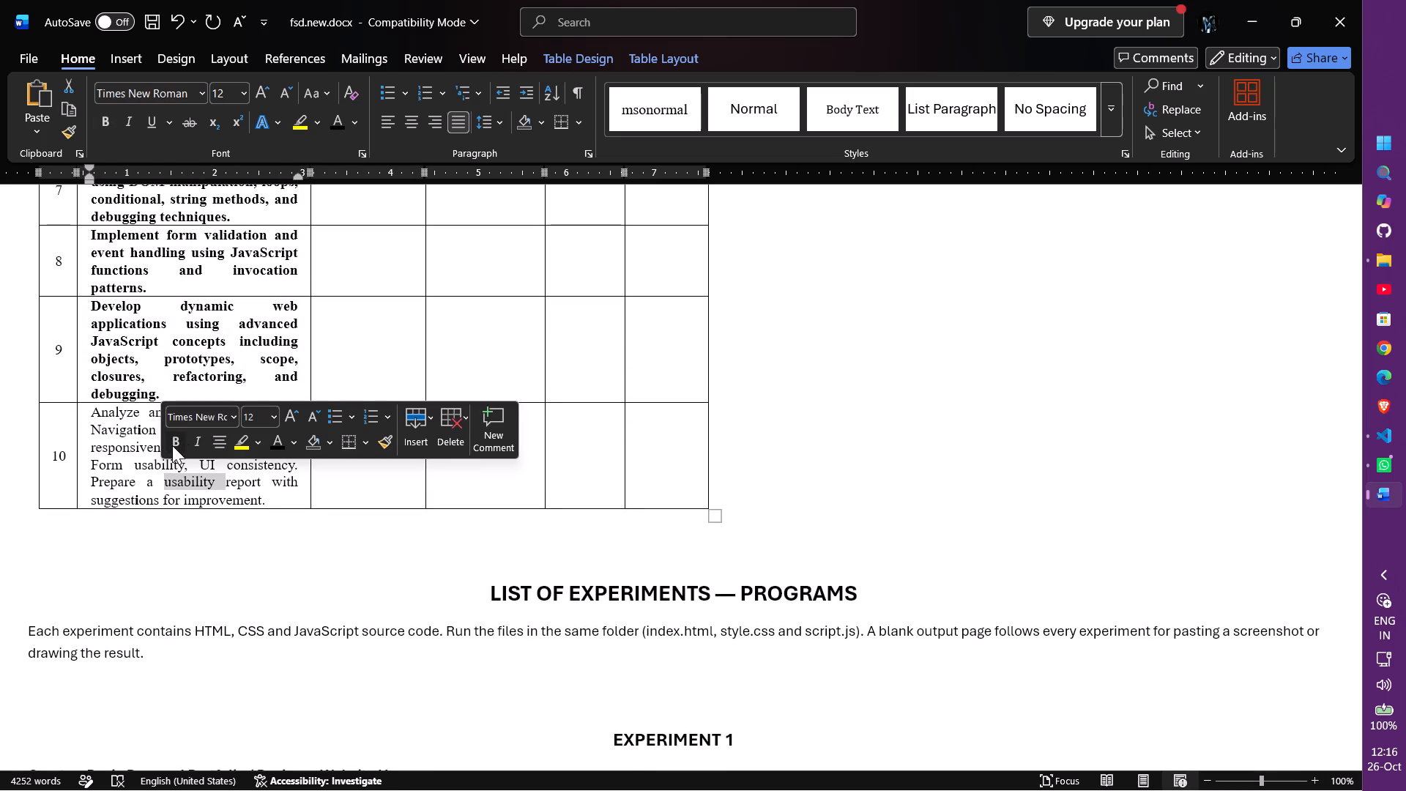
pyautogui.tripleClick(119, 453)
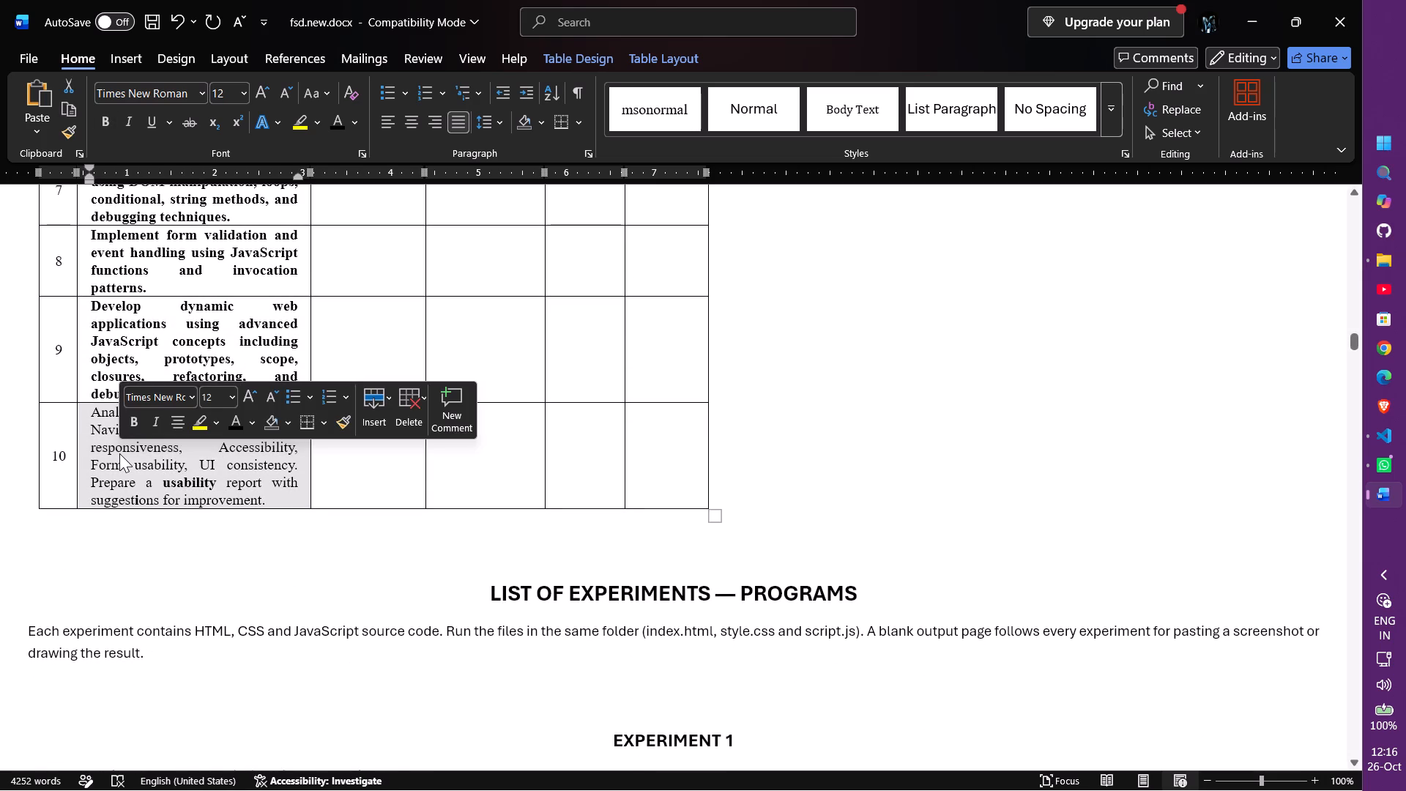
pyautogui.click(131, 421)
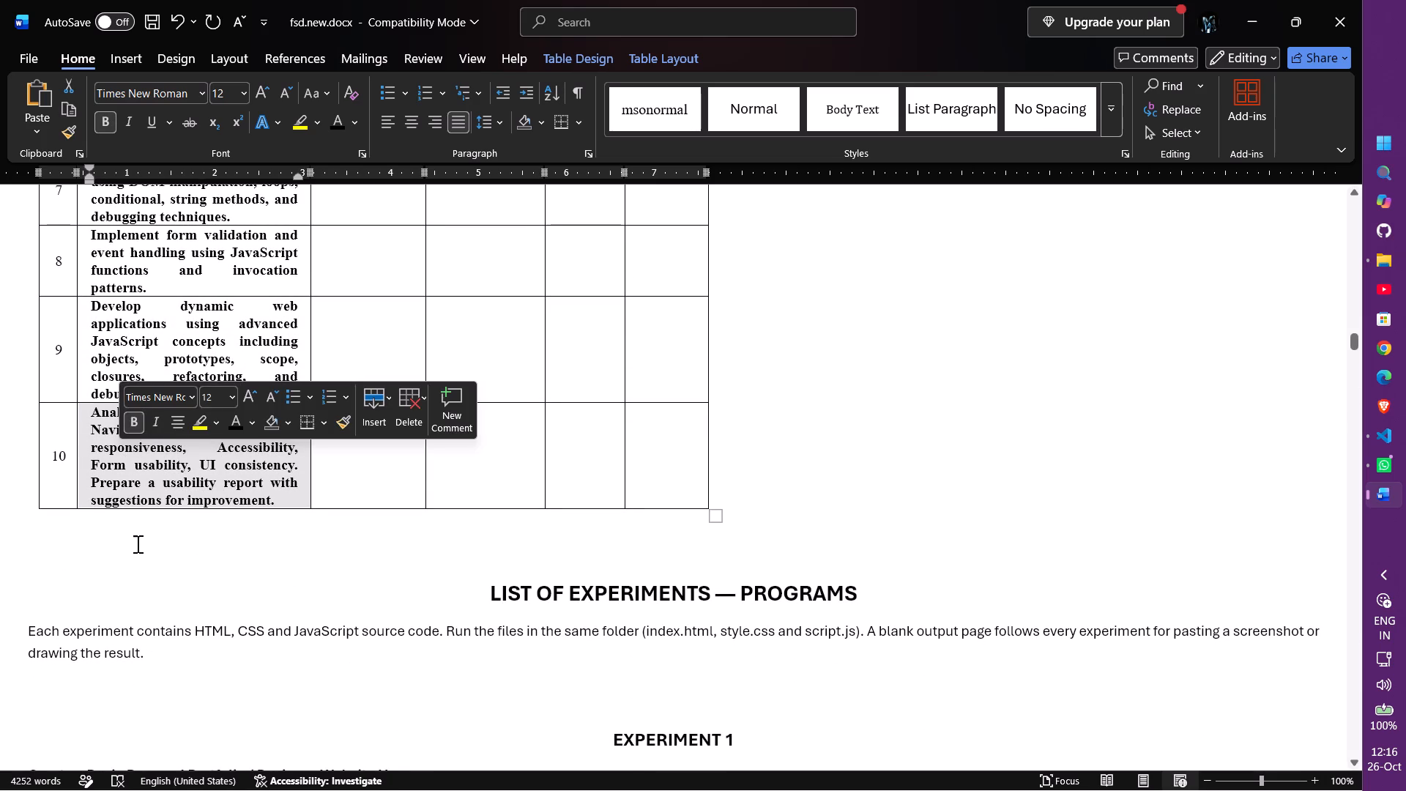
pyautogui.click(136, 543)
# Replace the student name in the Submitted By block of the Lab File cover page with the new submitter's name.
pyautogui.scroll(2, 237, 578)
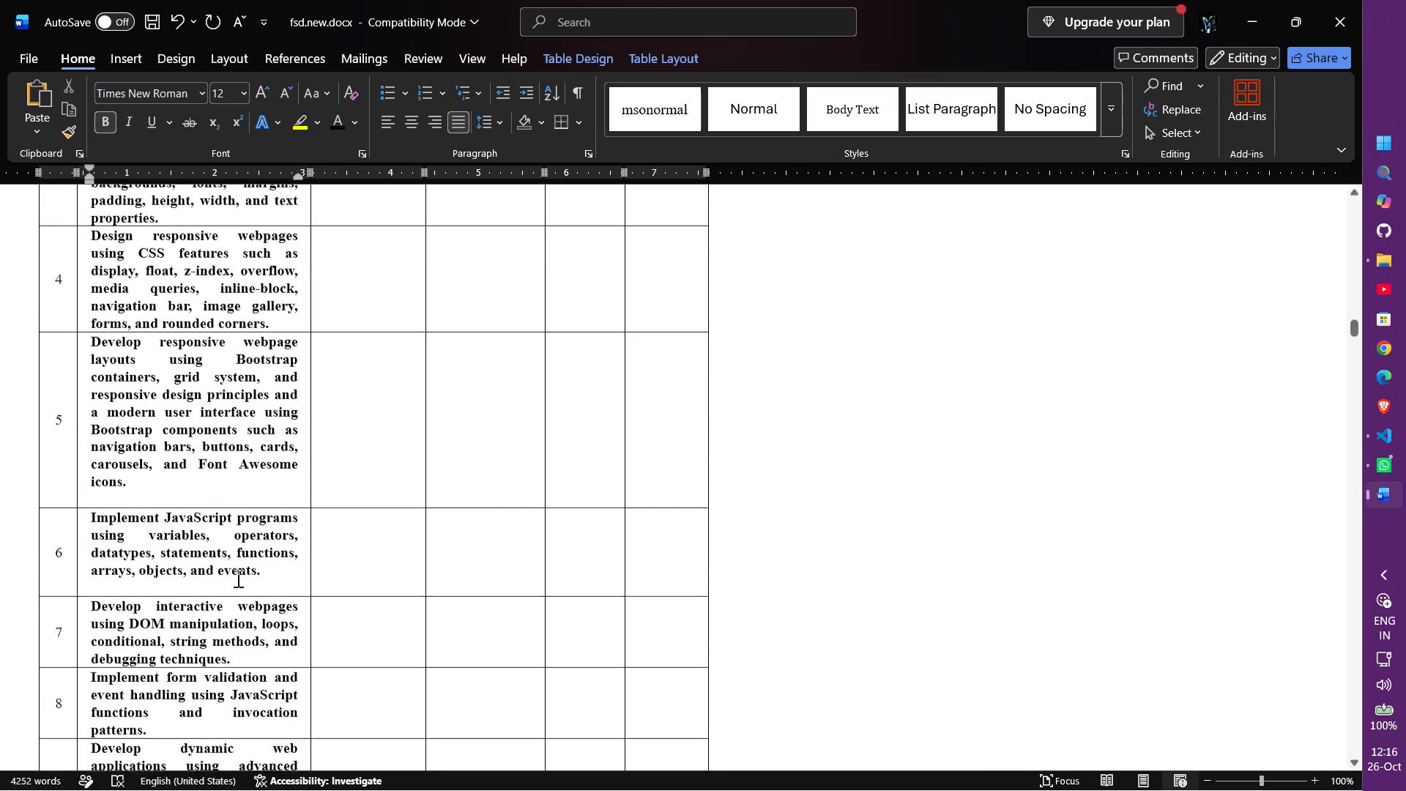
pyautogui.scroll(4, 237, 578)
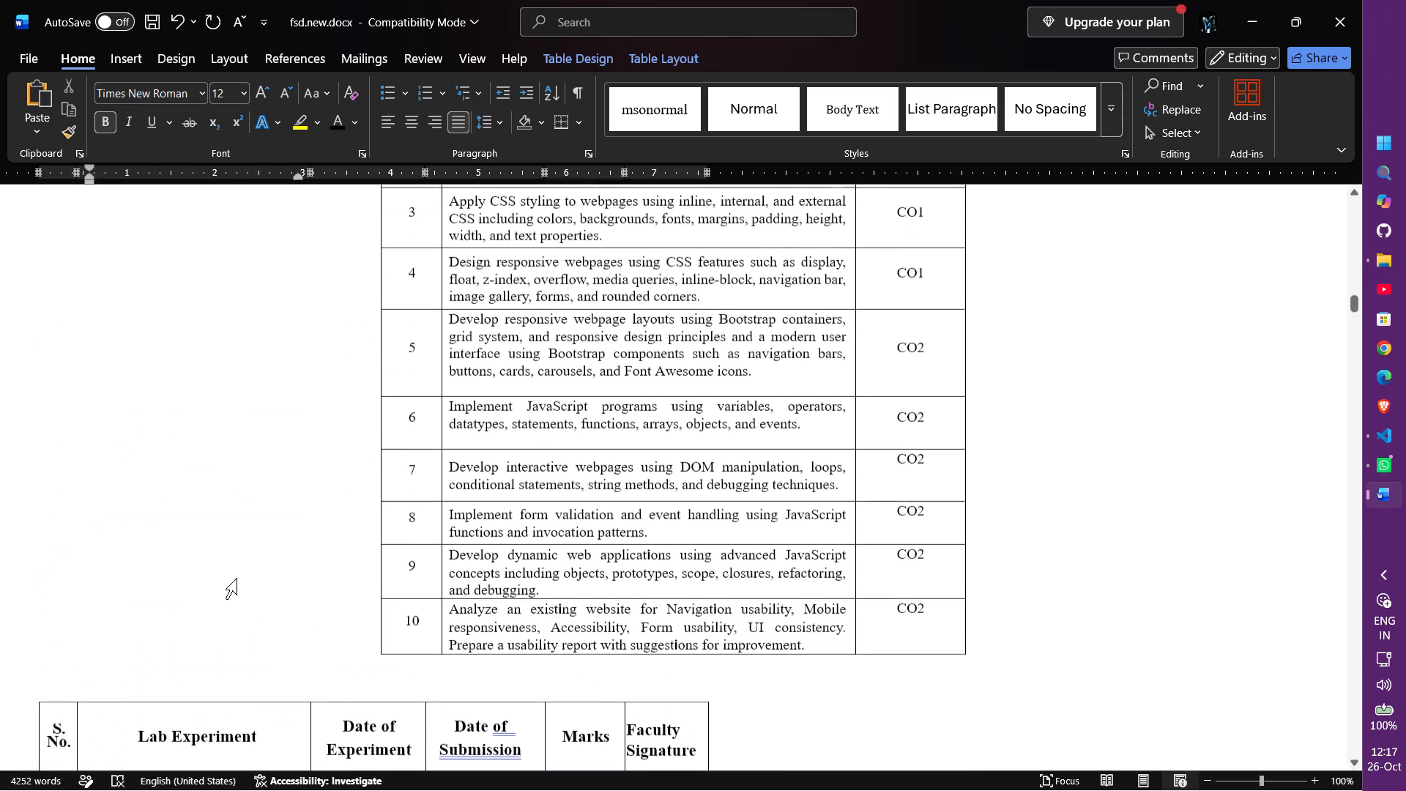
pyautogui.scroll(4, 237, 578)
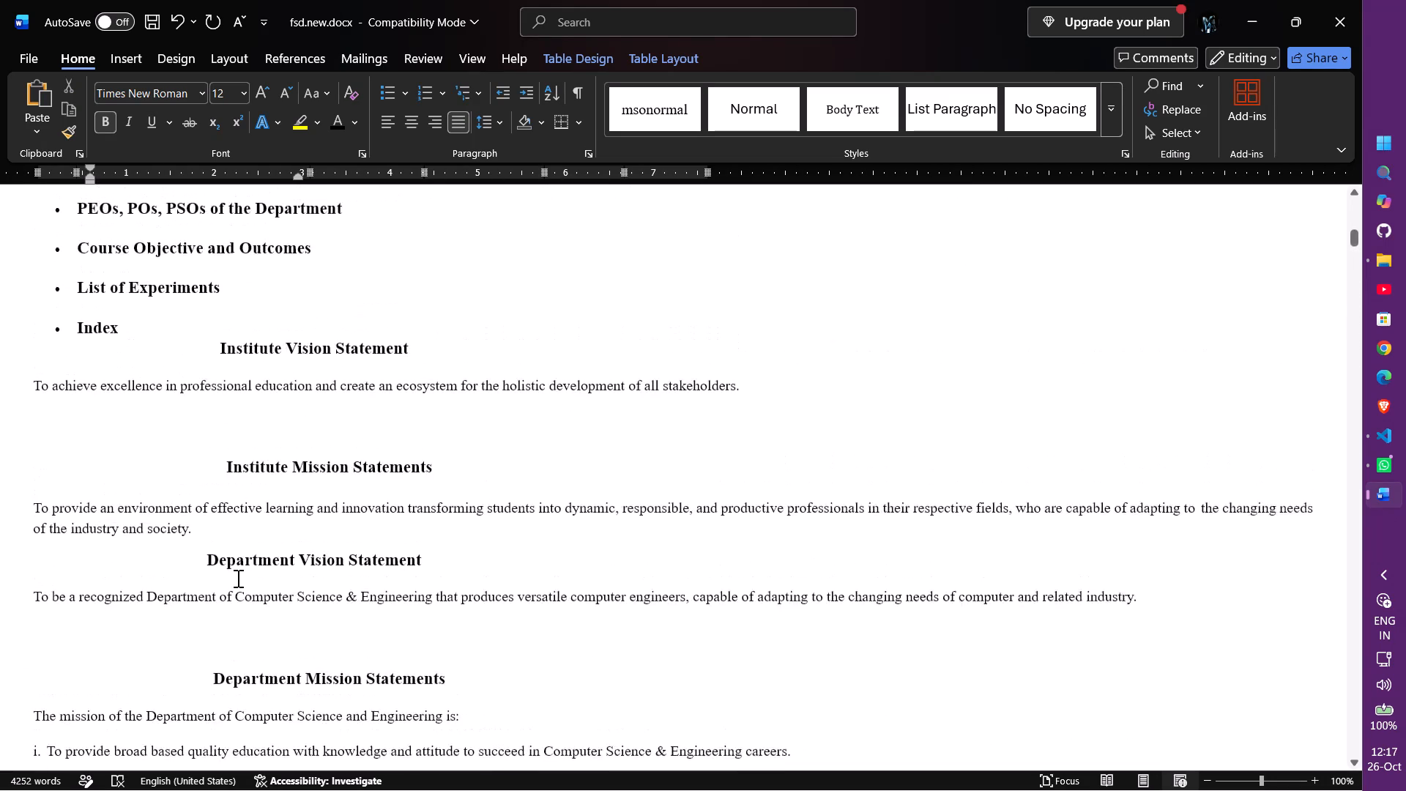
pyautogui.scroll(1, 237, 578)
pyautogui.hscroll(1, 237, 578)
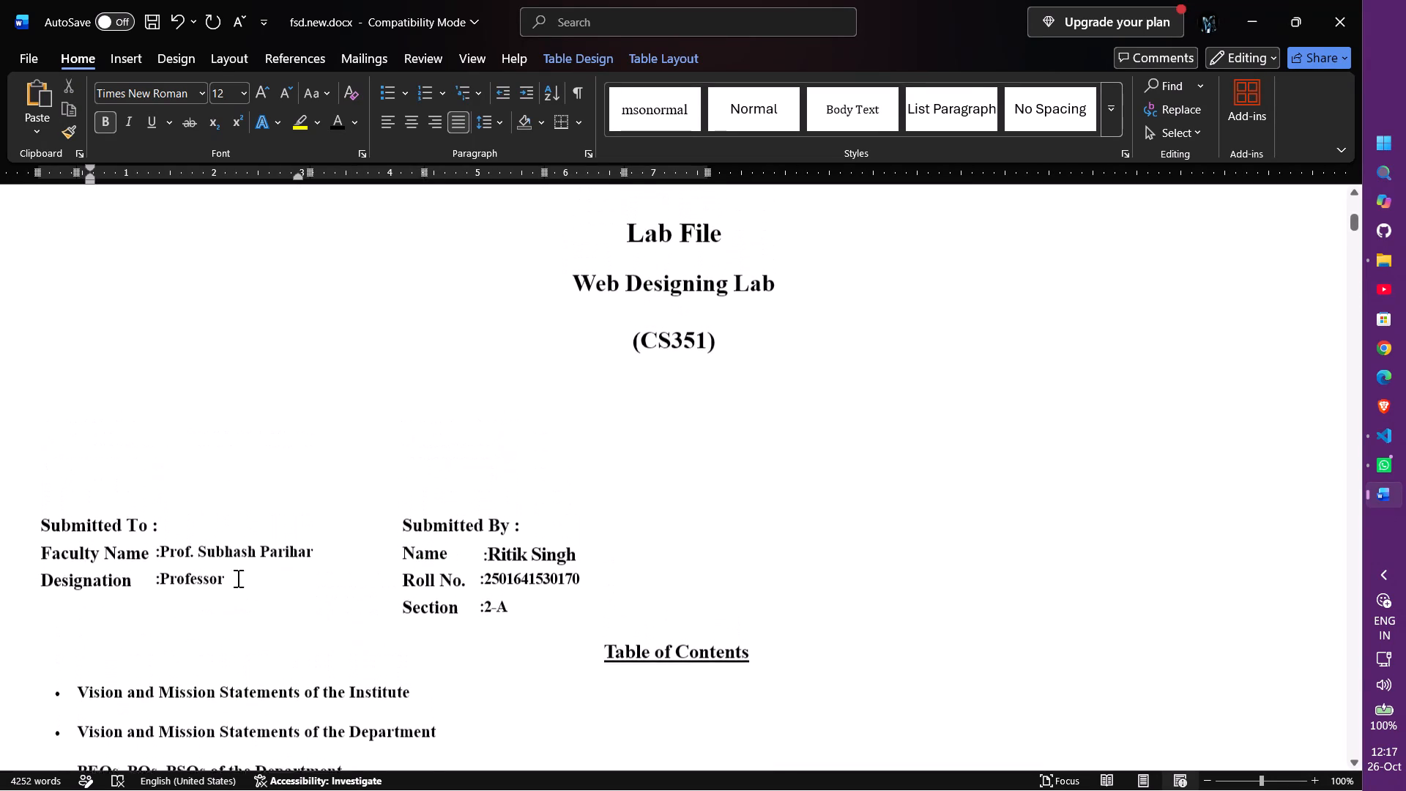
pyautogui.hscroll(1, 237, 578)
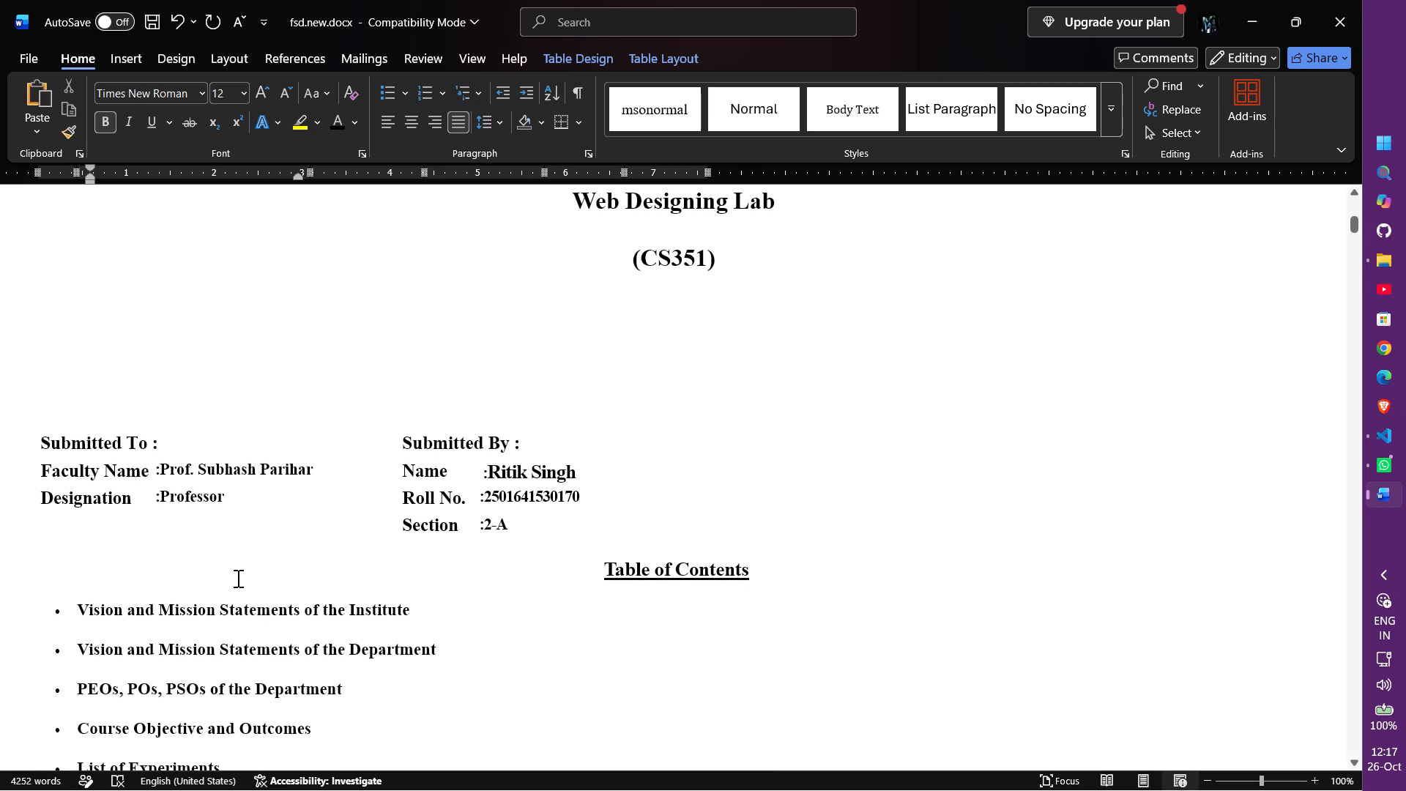
pyautogui.click(579, 472)
pyautogui.press('BackSpace')
pyautogui.press('BackSpace')
pyautogui.press('BackSpace')
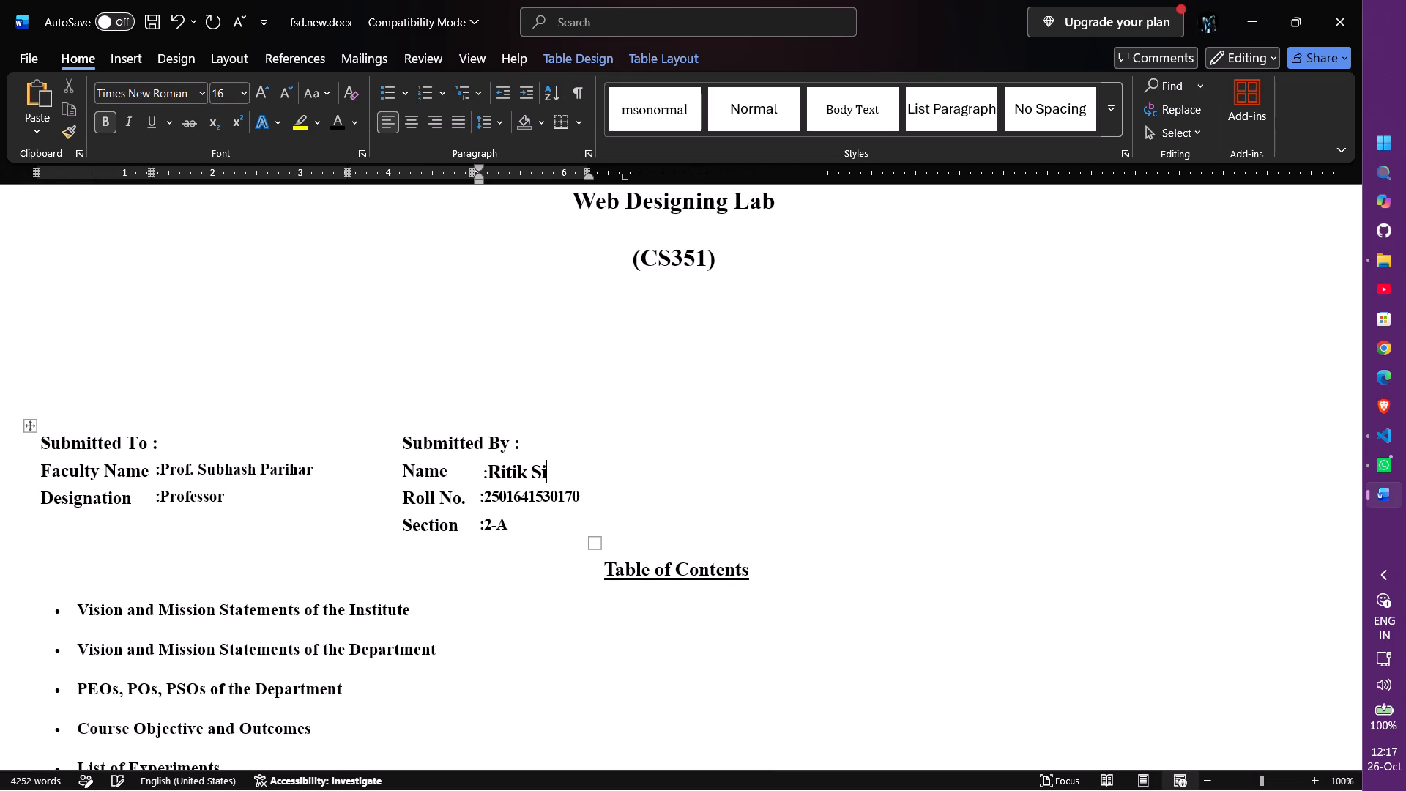
pyautogui.press('BackSpace')
pyautogui.press('BackSpace')
pyautogui.press('BackSpace')
pyautogui.press('BackSpace')
pyautogui.press('BackSpace')
pyautogui.press('BackSpace')
pyautogui.press('BackSpace')
pyautogui.press('BackSpace')
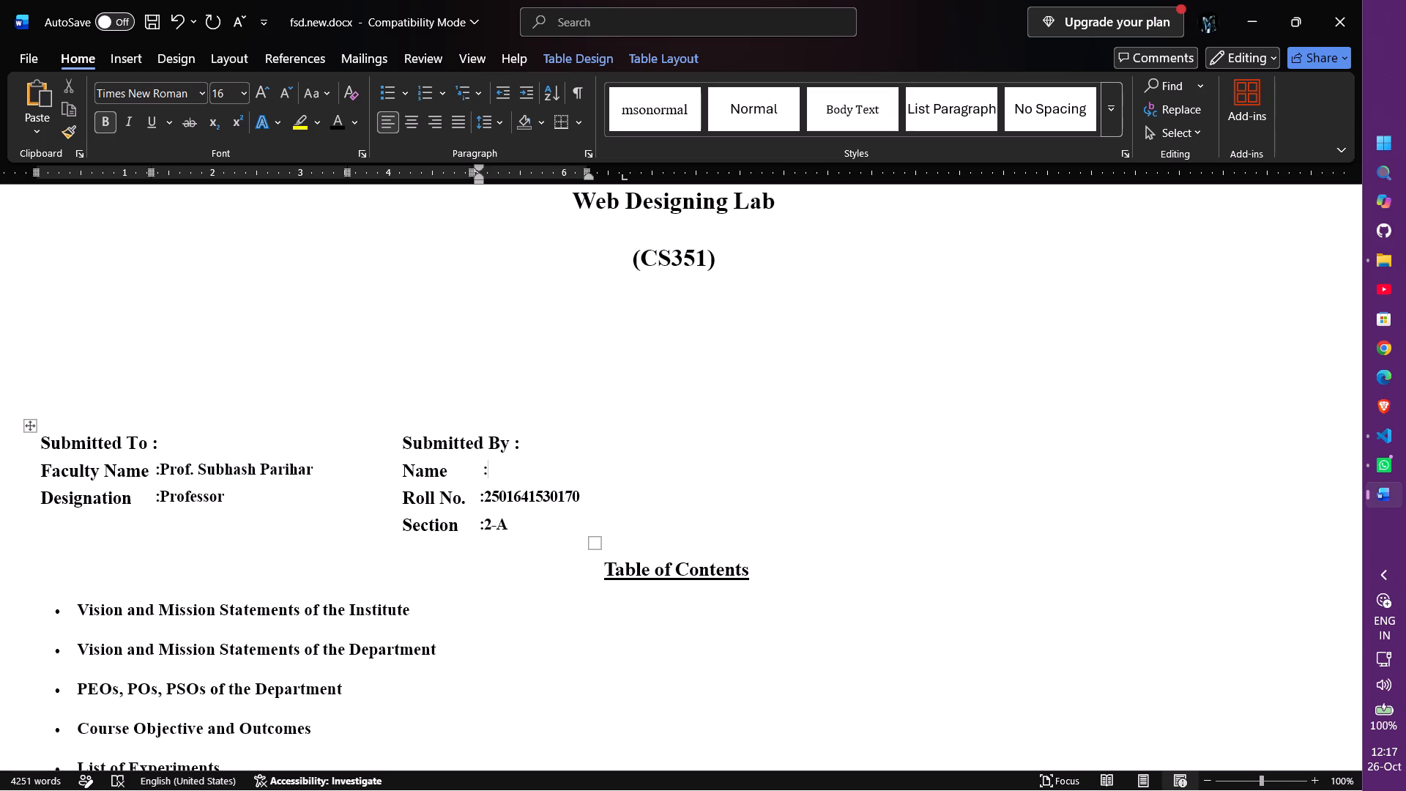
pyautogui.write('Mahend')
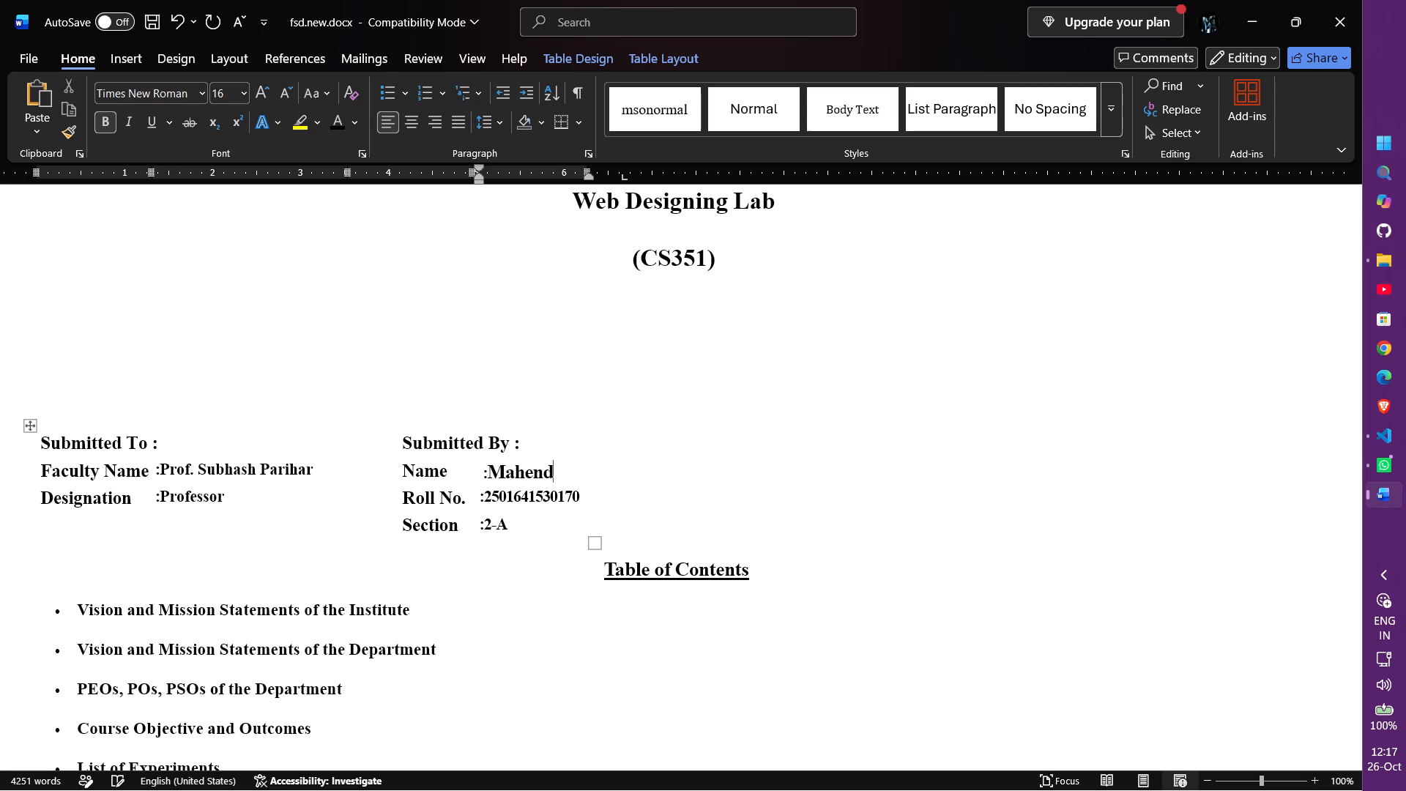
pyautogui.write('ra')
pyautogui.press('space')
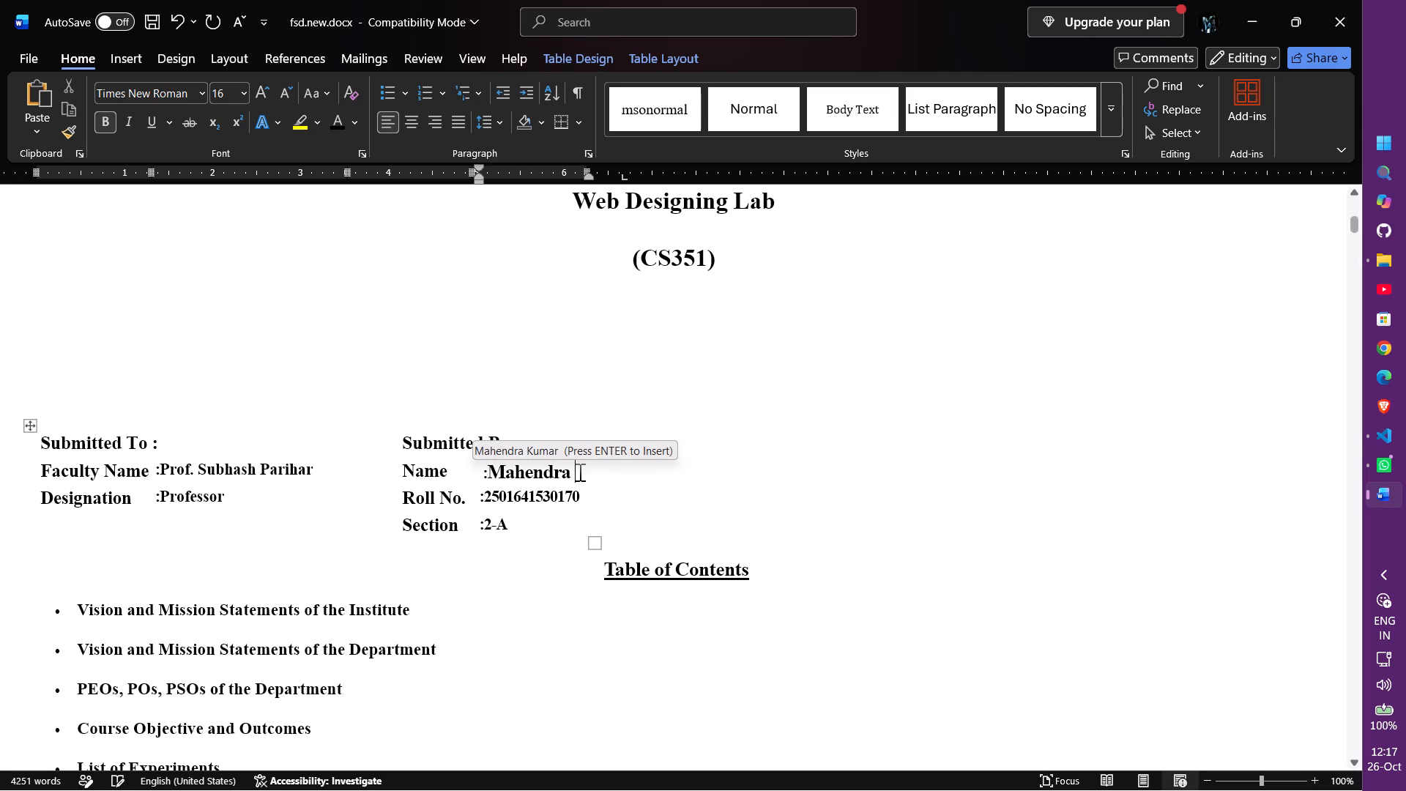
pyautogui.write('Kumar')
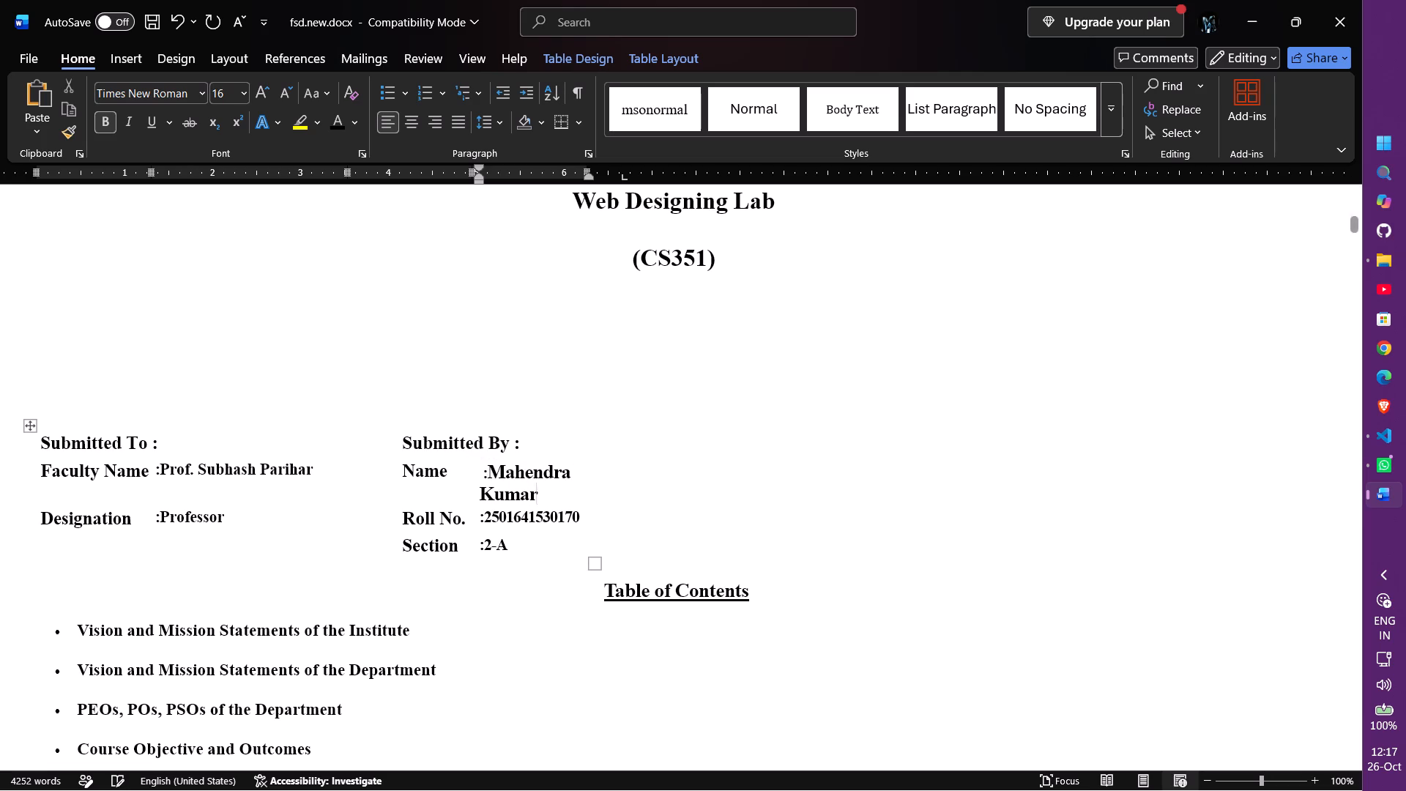
# Replace the last two digits of the roll number in the Submitted By block with the new submitter's digits.
pyautogui.click(579, 516)
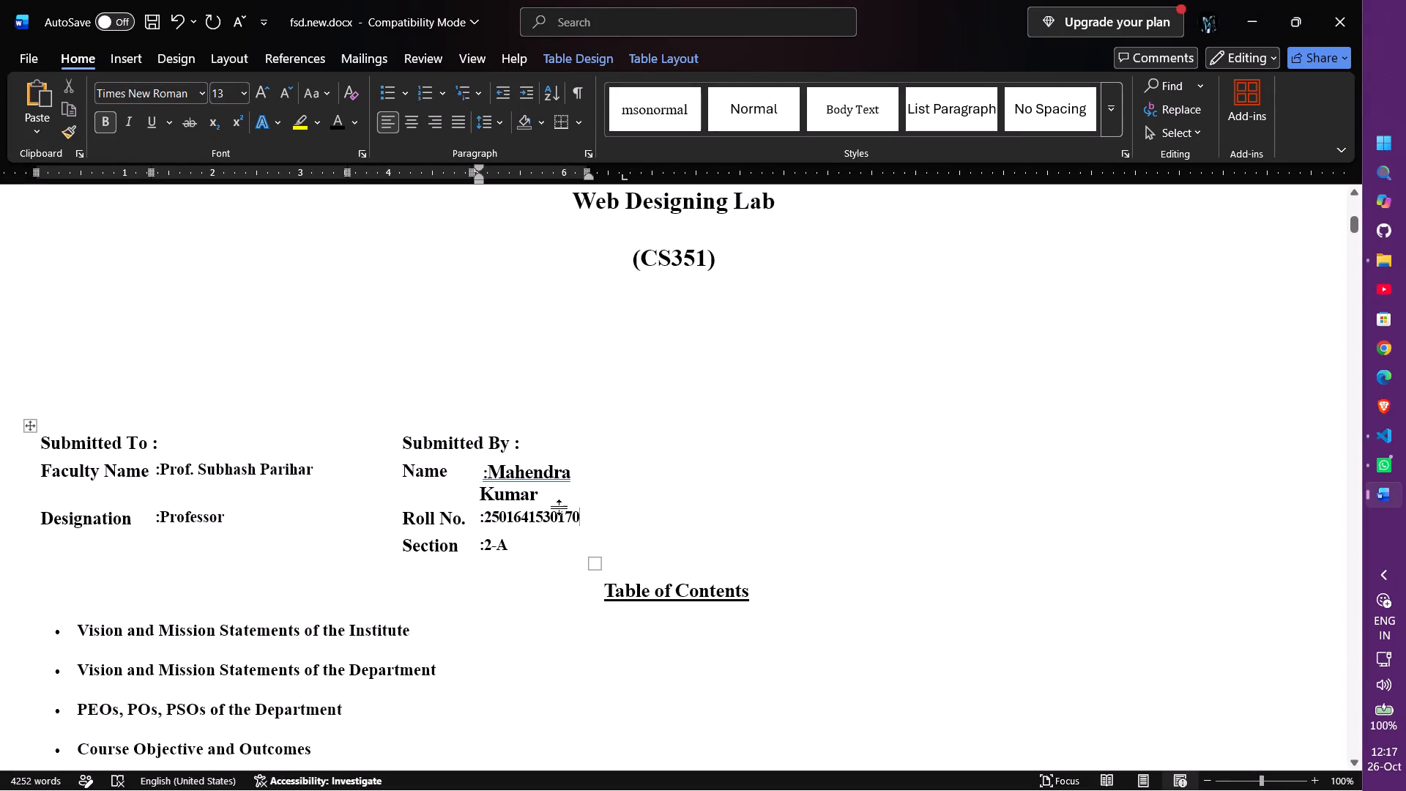
pyautogui.click(537, 495)
pyautogui.click(578, 515)
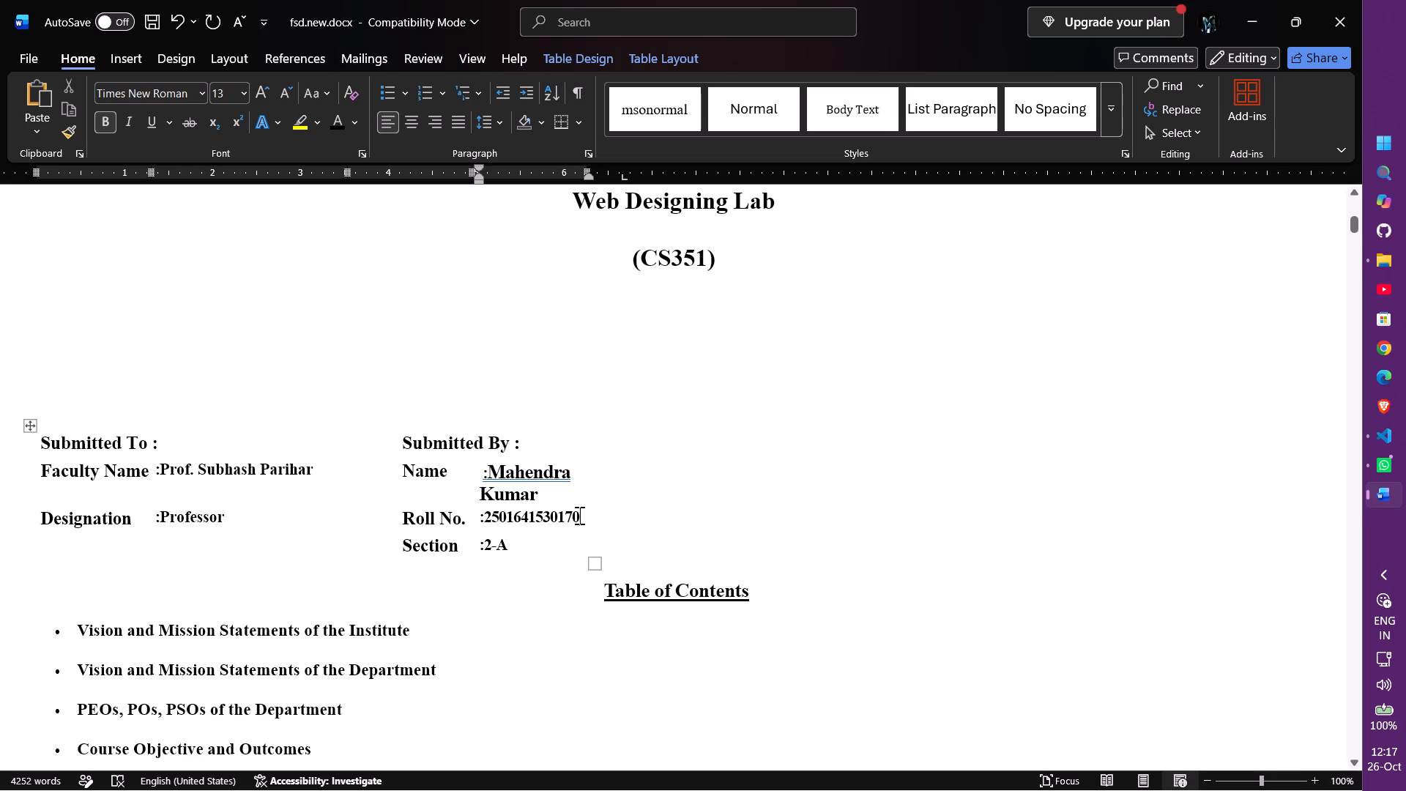
pyautogui.press('BackSpace')
pyautogui.press('BackSpace')
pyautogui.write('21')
# Review the document from the cover page down to the HTML and CSS code of Experiment 1.
pyautogui.scroll(-1, 550, 601)
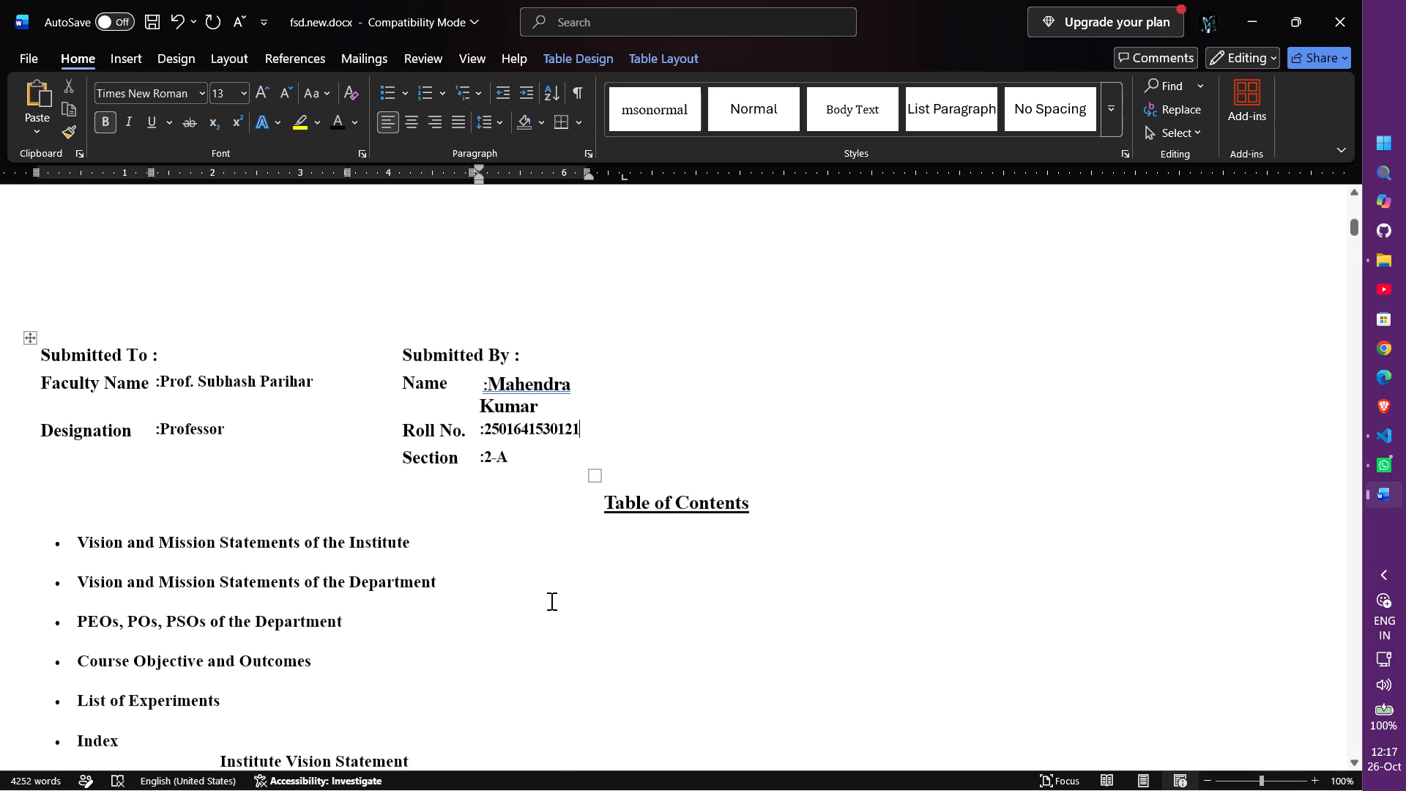
pyautogui.scroll(-1, 502, 522)
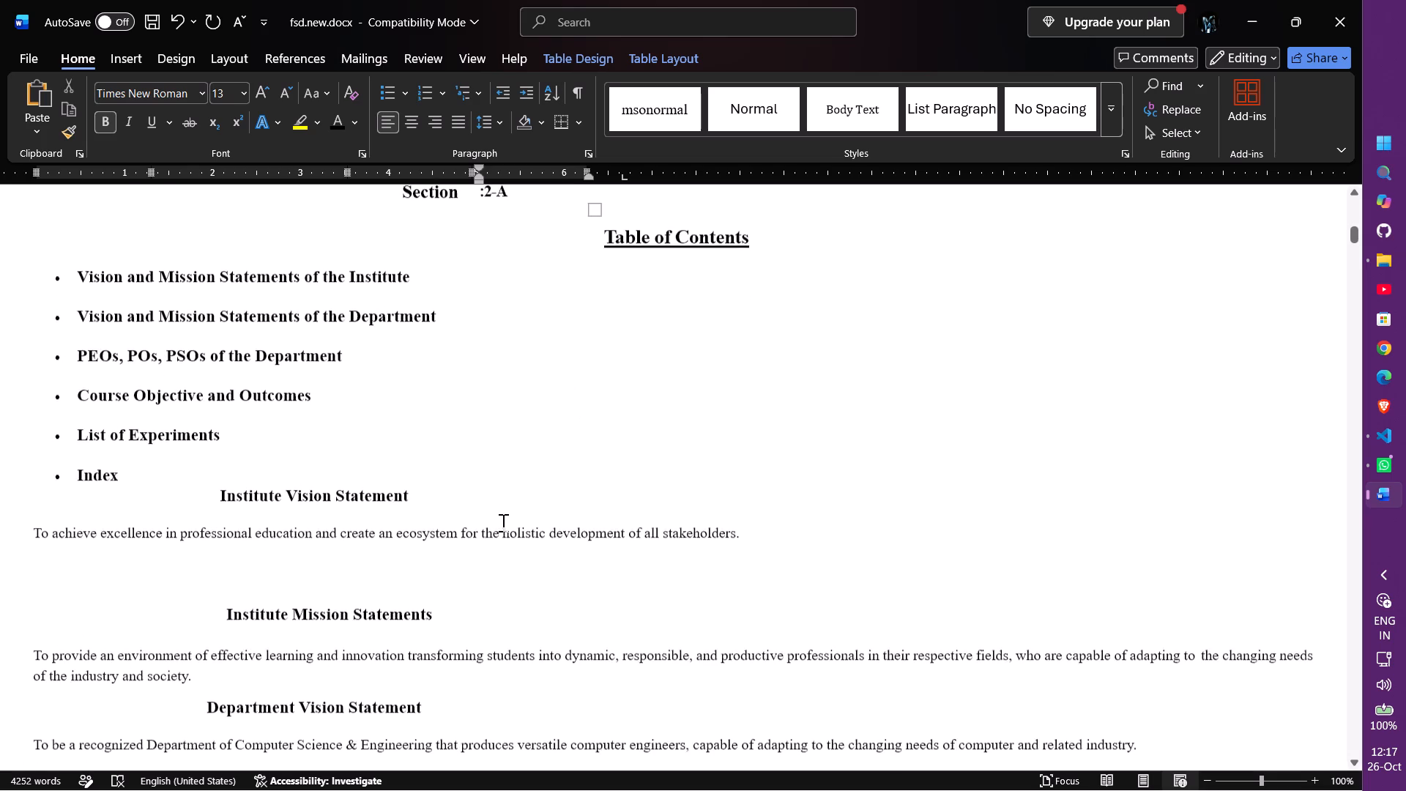
pyautogui.scroll(-3, 502, 522)
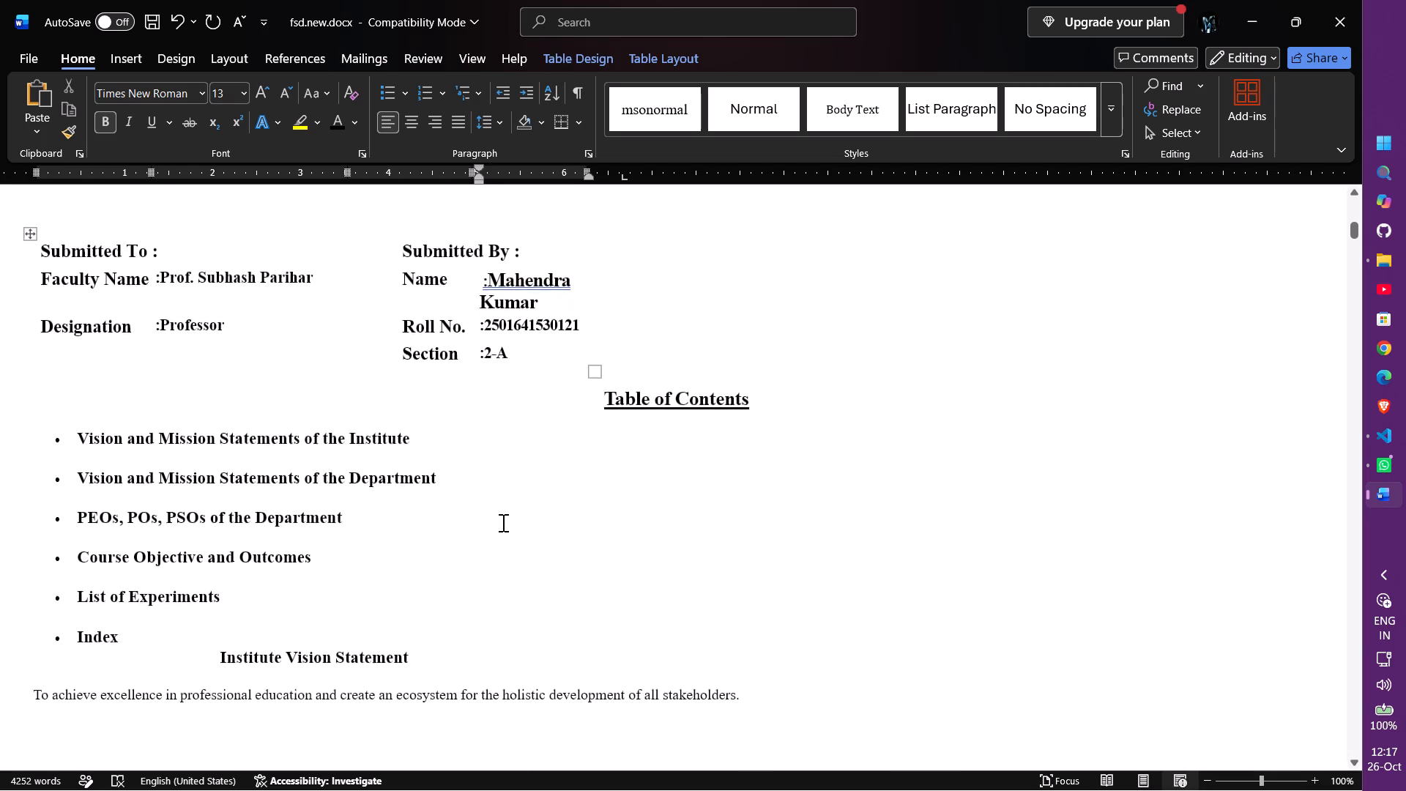
pyautogui.scroll(-8, 502, 522)
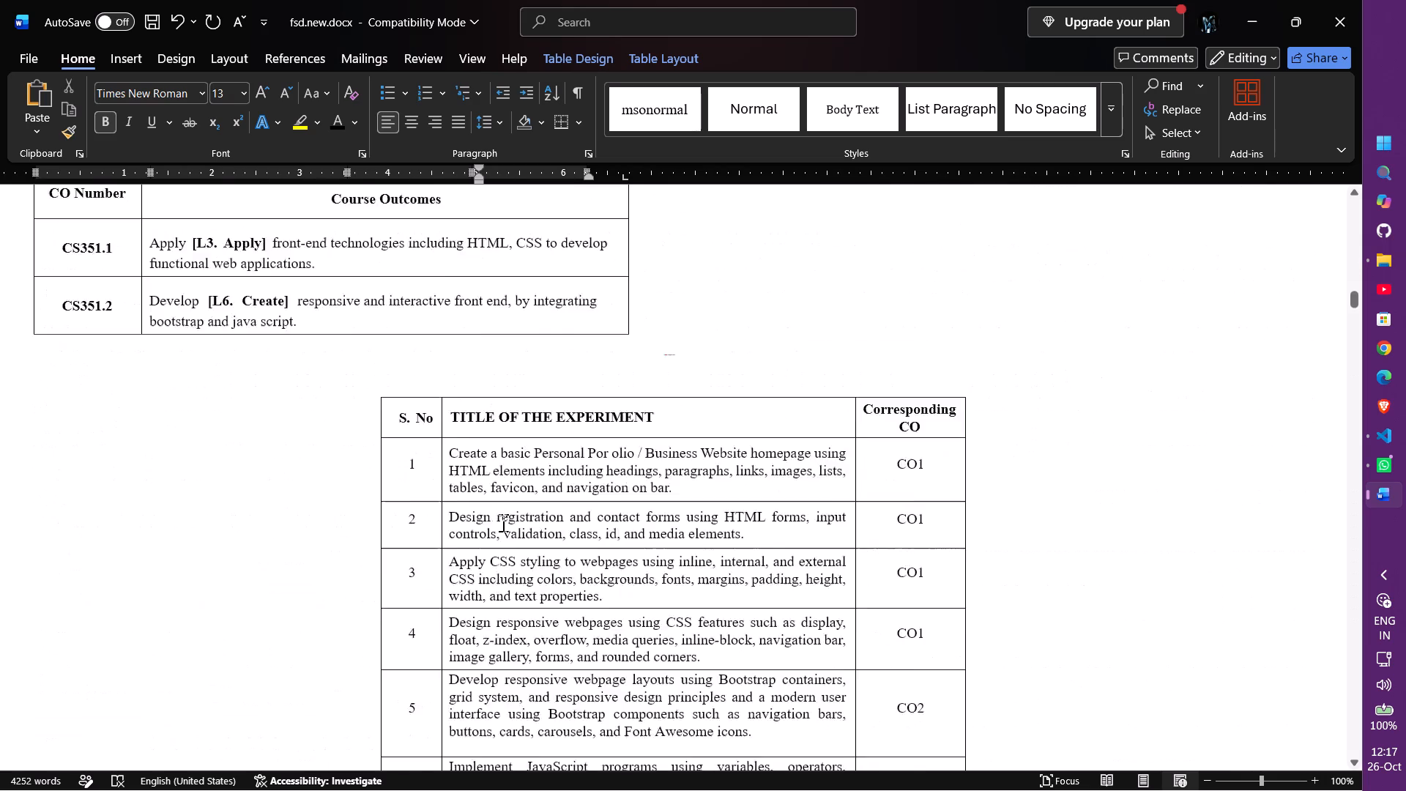
pyautogui.scroll(-2, 502, 522)
pyautogui.scroll(-1, 485, 445)
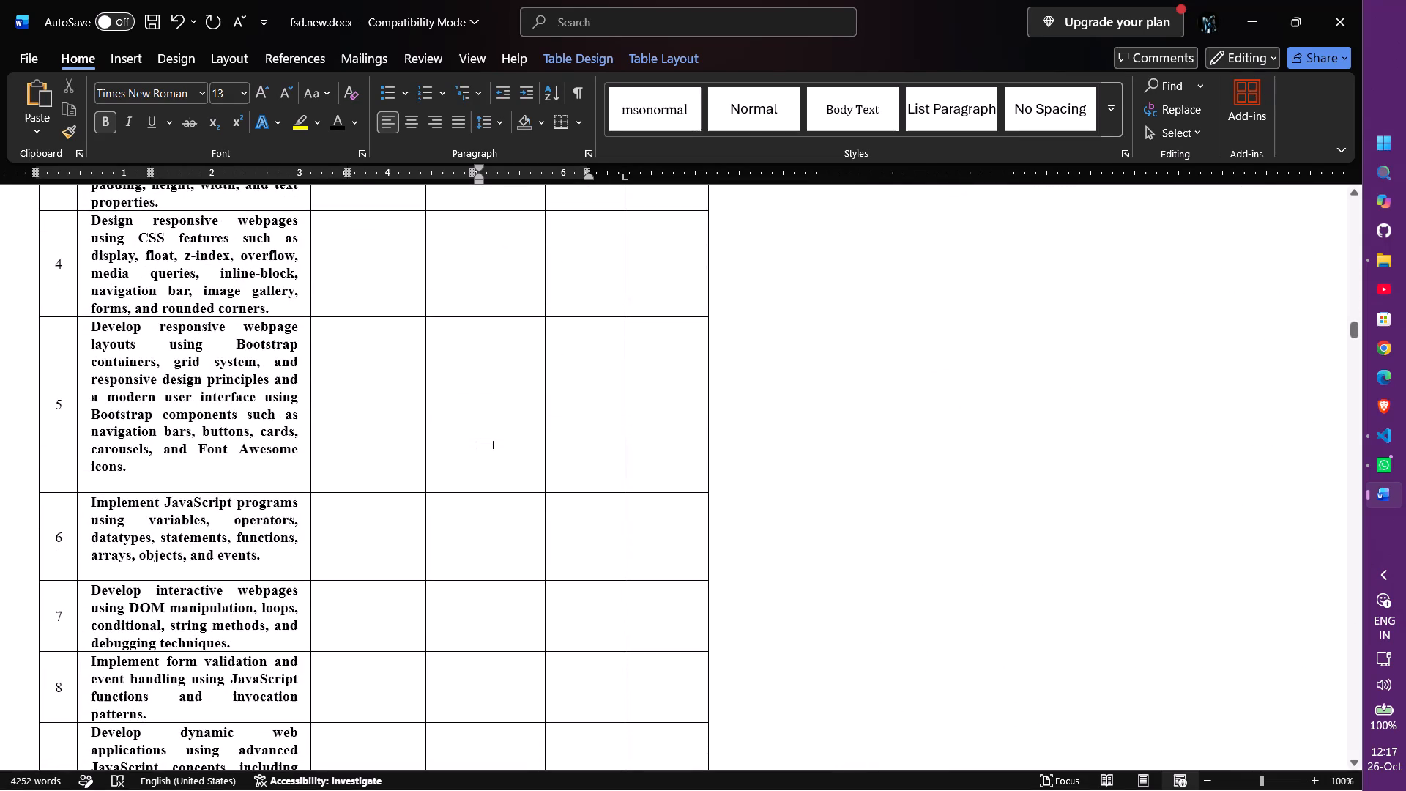
pyautogui.scroll(-4, 485, 445)
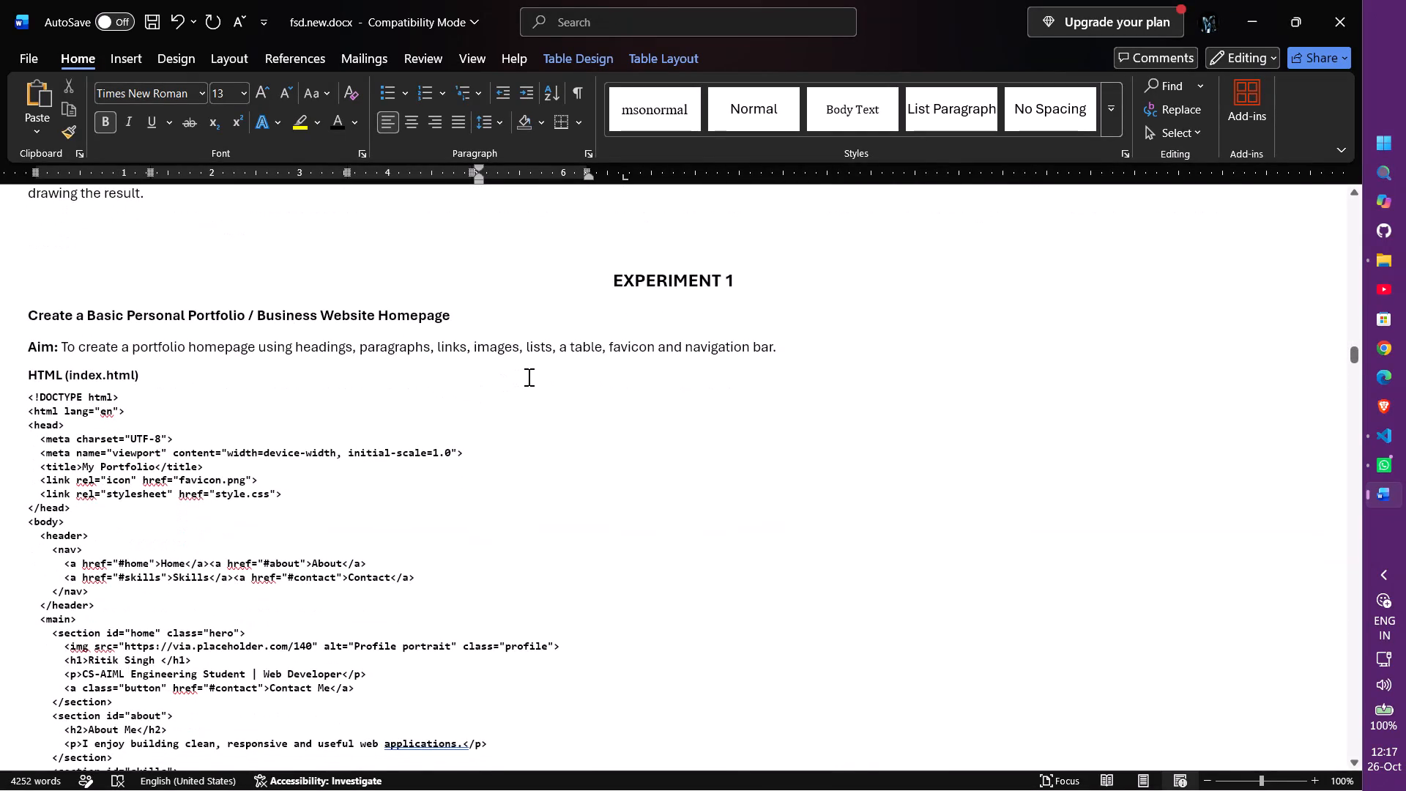
pyautogui.scroll(-4, 528, 377)
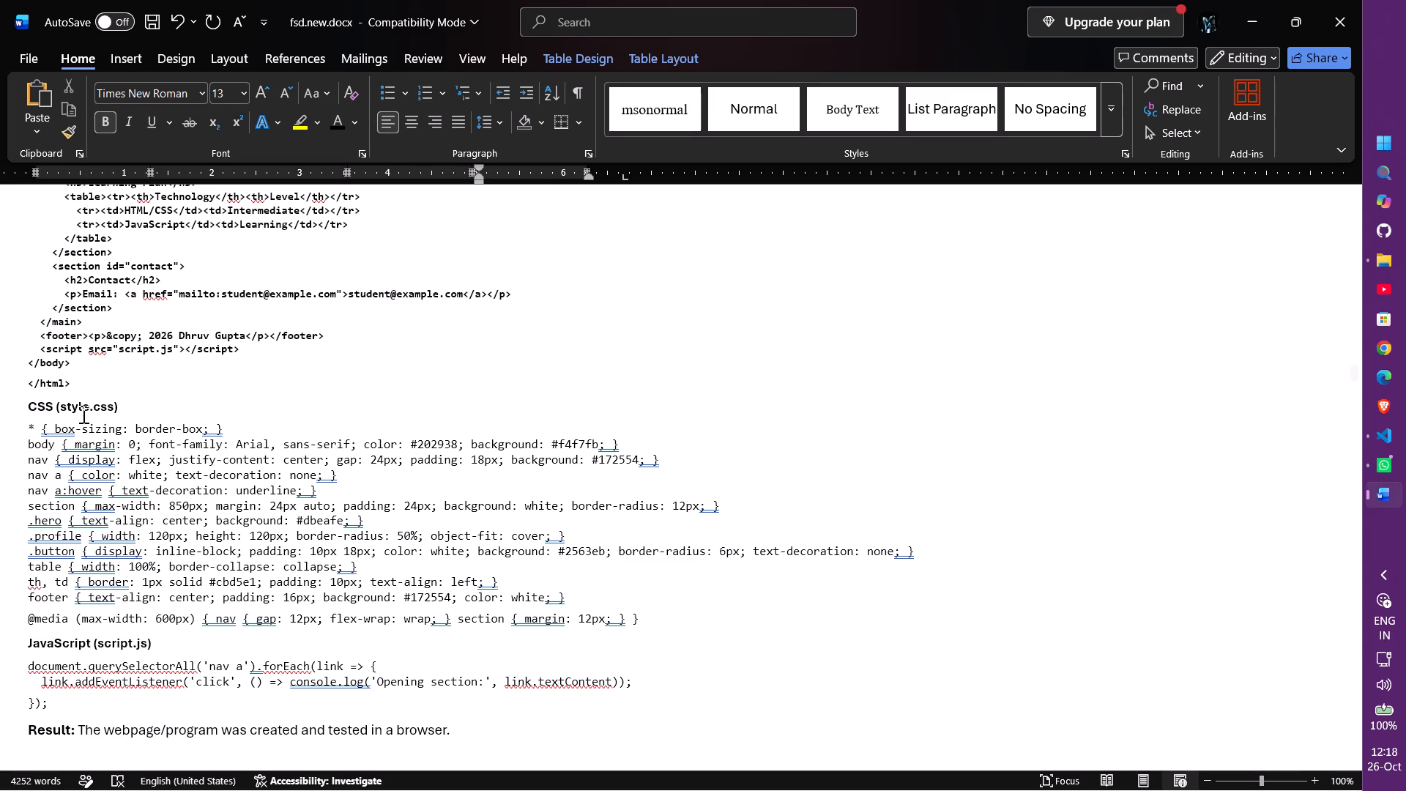
pyautogui.click(570, 353)
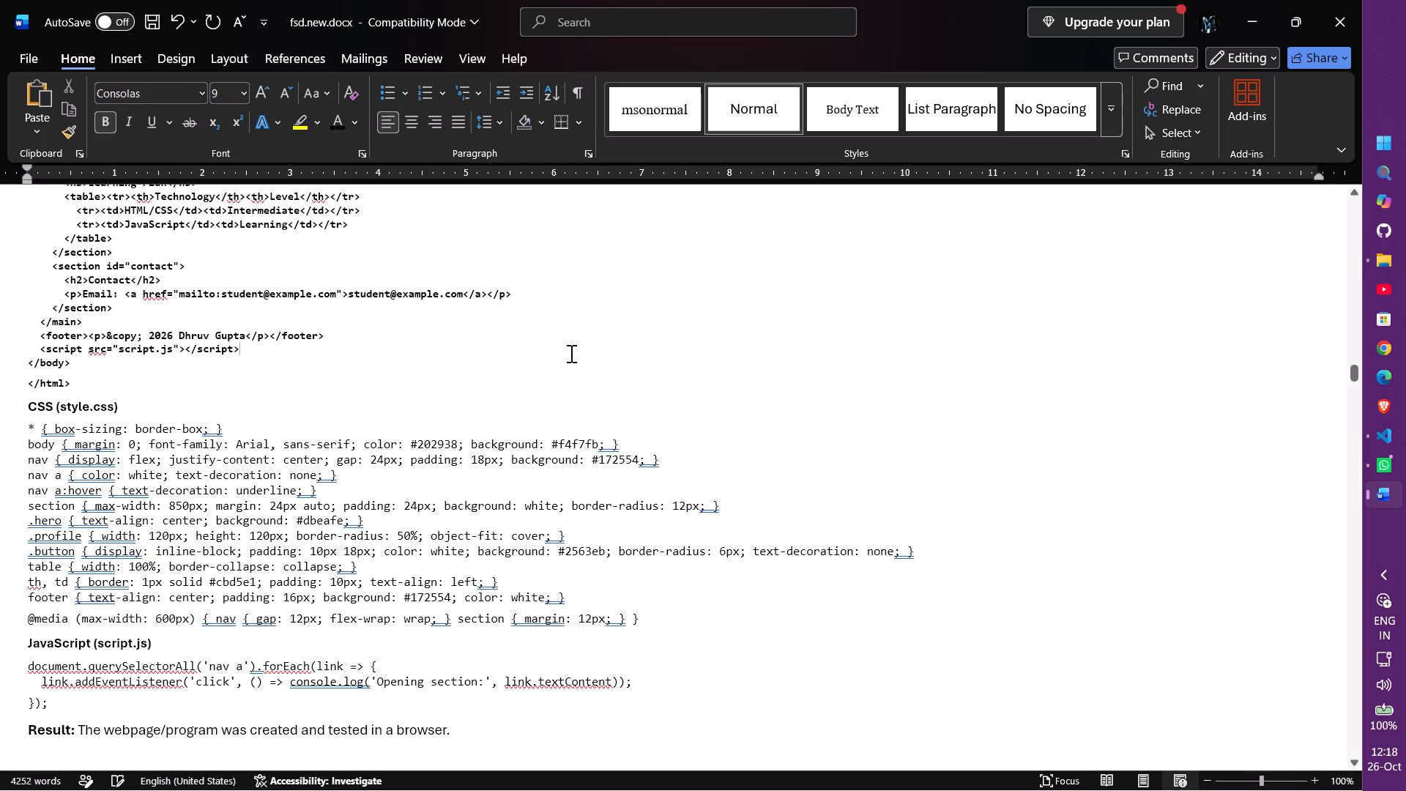
pyautogui.keyDown('ctrl'); pyautogui.scroll(17, 570, 353); pyautogui.keyUp('ctrl')
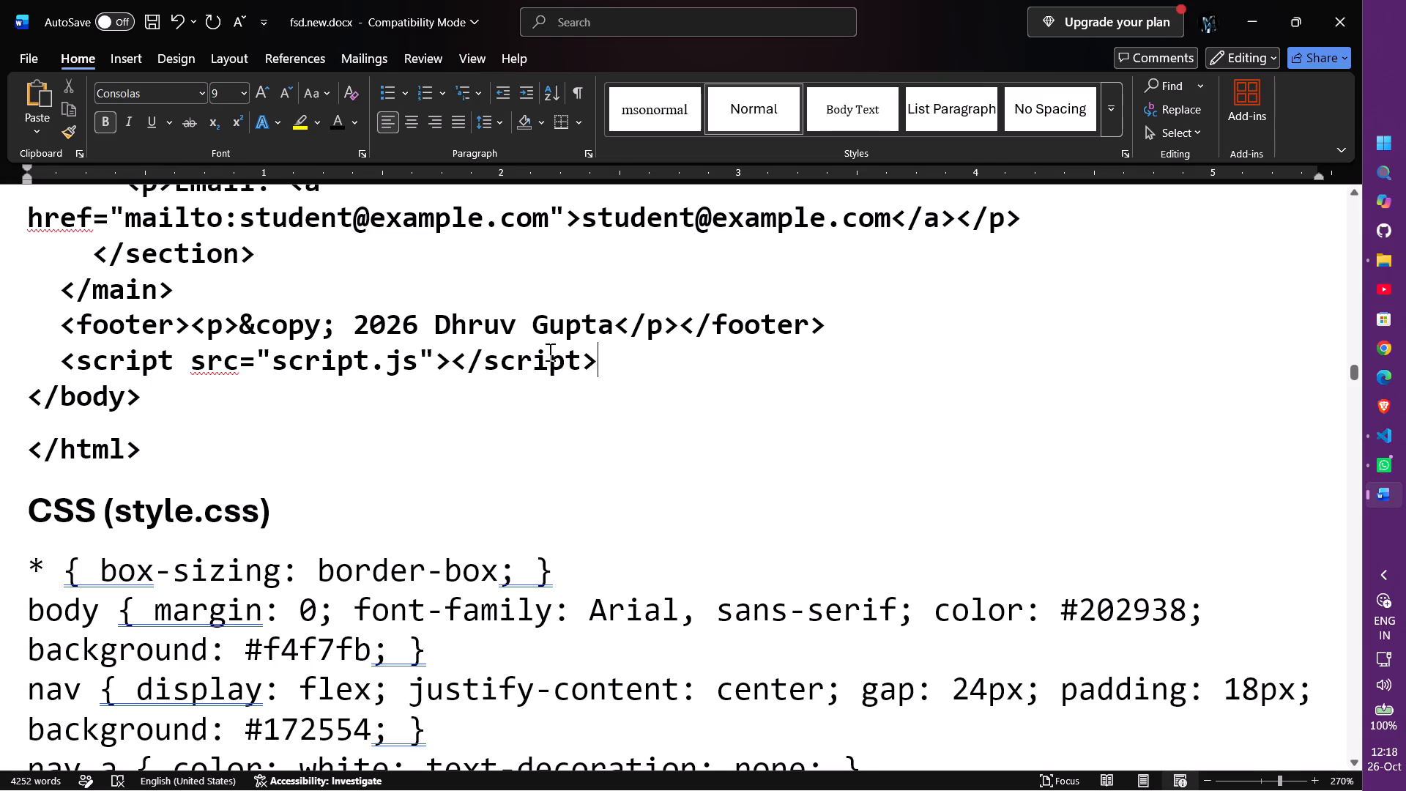
pyautogui.keyDown('ctrl'); pyautogui.scroll(-18, 548, 352); pyautogui.keyUp('ctrl')
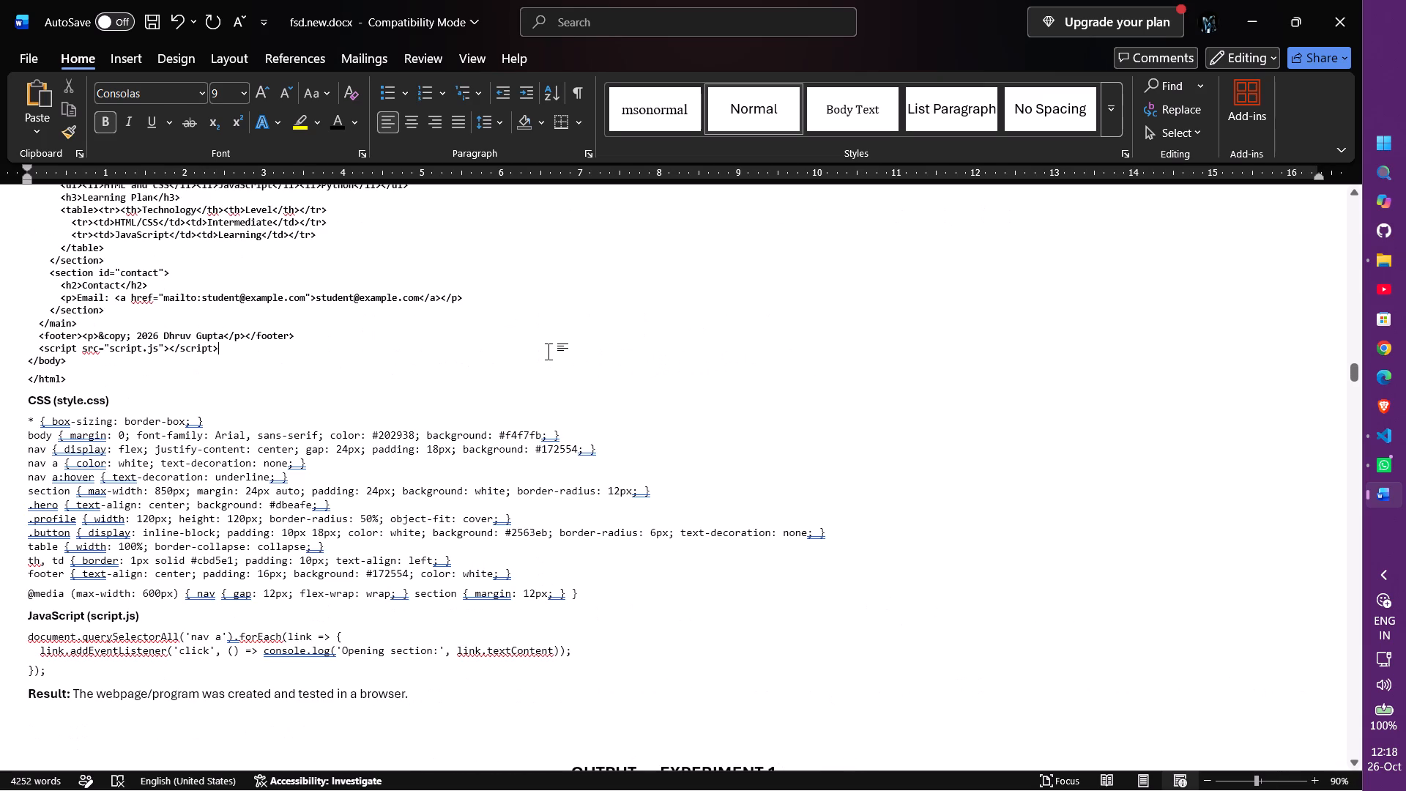
pyautogui.keyDown('ctrl'); pyautogui.scroll(-4, 634, 327); pyautogui.keyUp('ctrl')
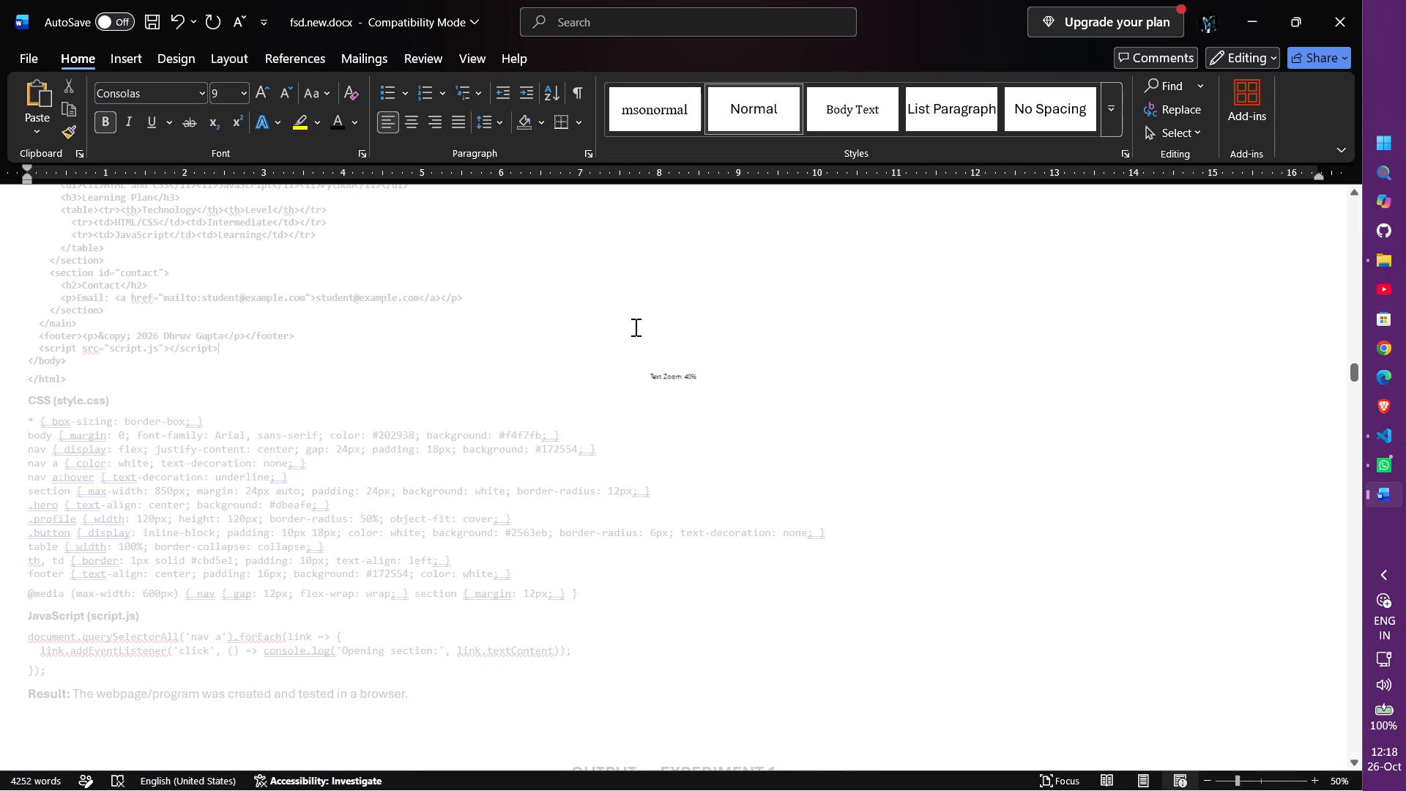
pyautogui.keyDown('ctrl'); pyautogui.scroll(-2, 634, 327); pyautogui.keyUp('ctrl')
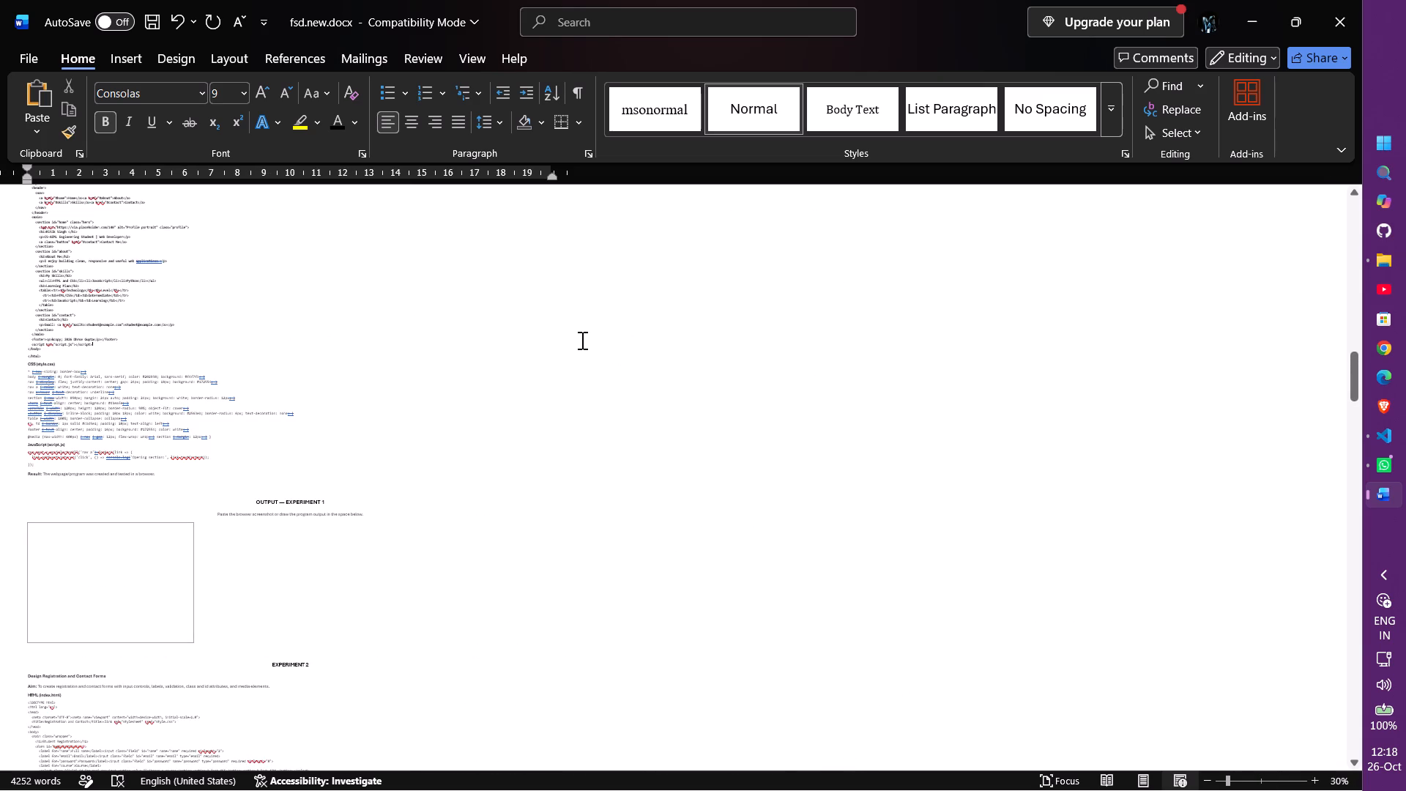
pyautogui.scroll(1, 581, 339)
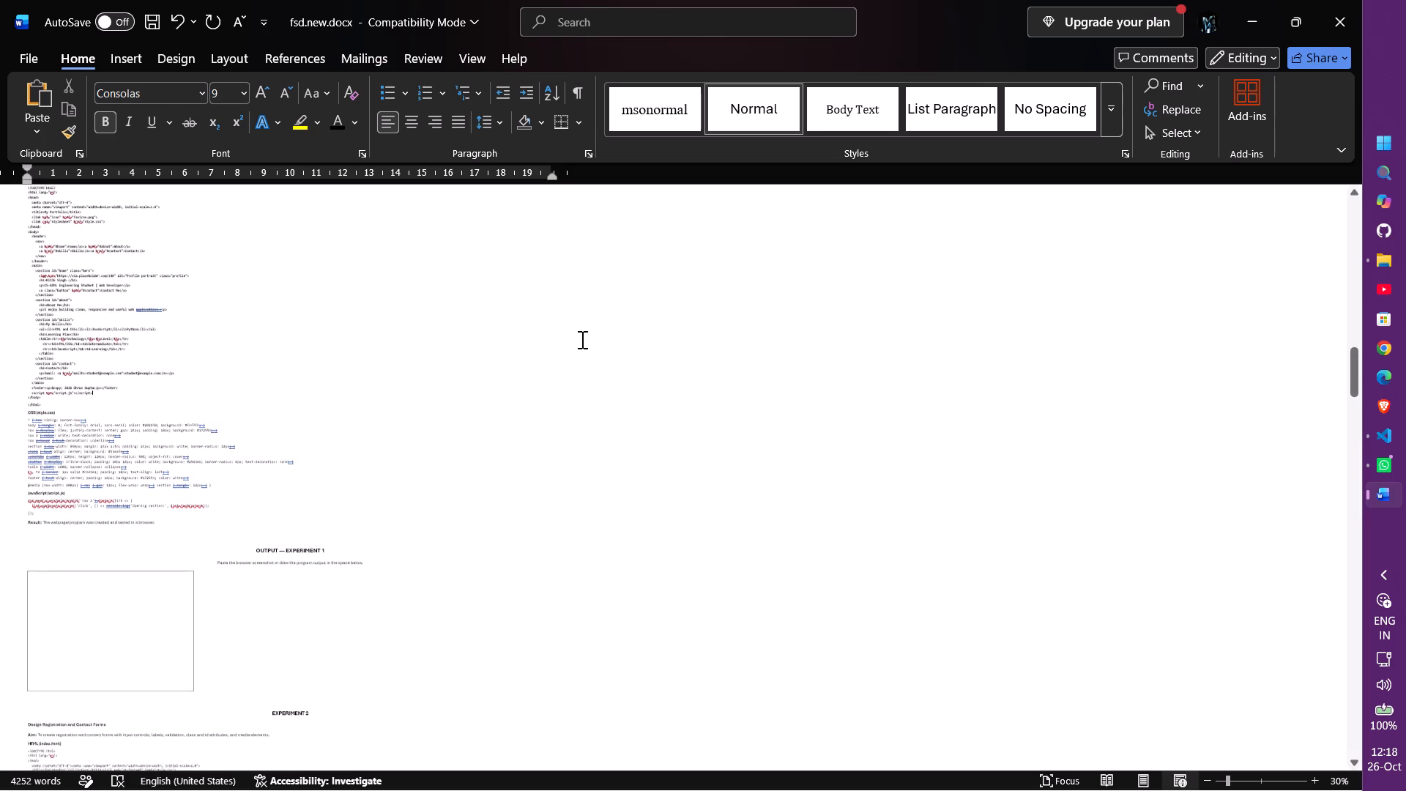
pyautogui.scroll(12, 581, 339)
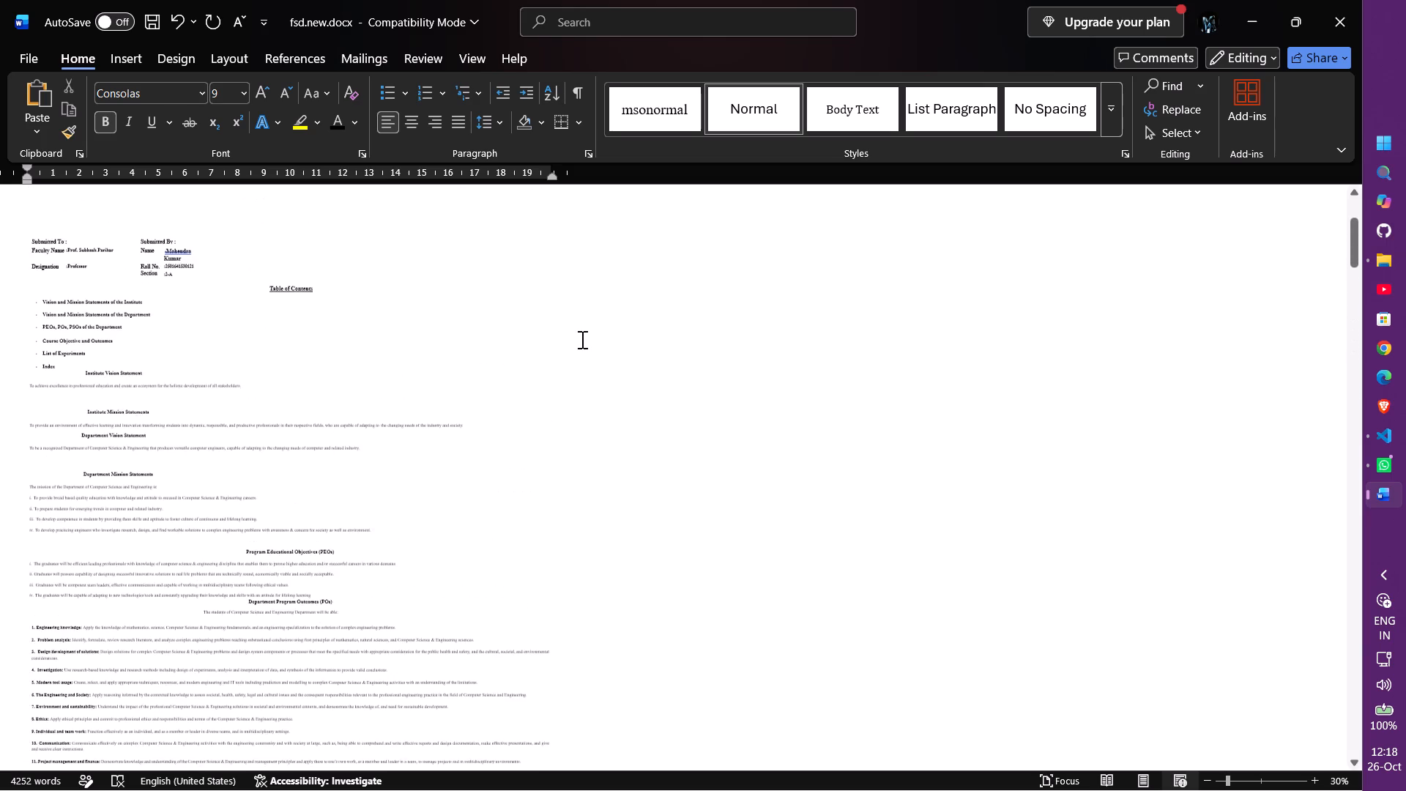
pyautogui.scroll(11, 581, 339)
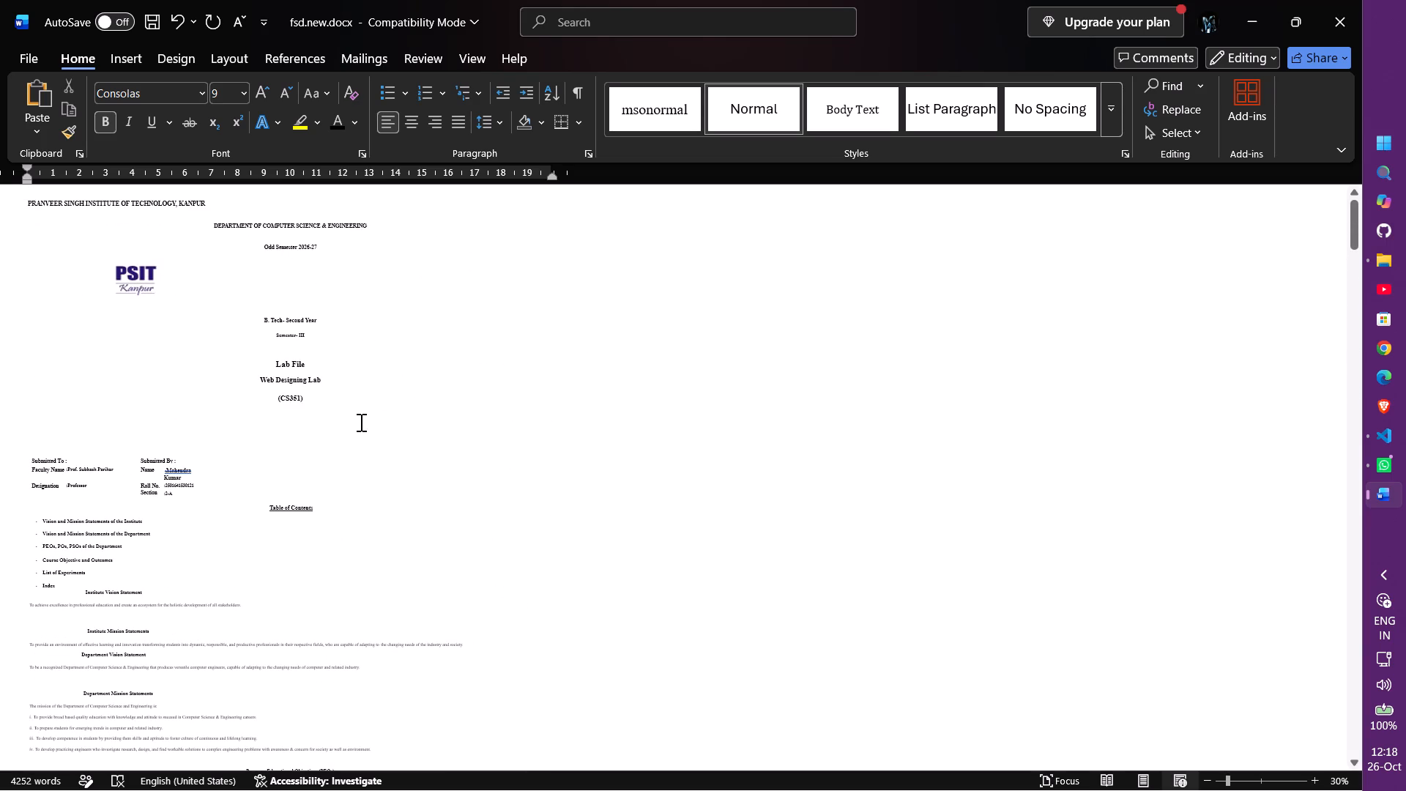
pyautogui.scroll(-1, 488, 447)
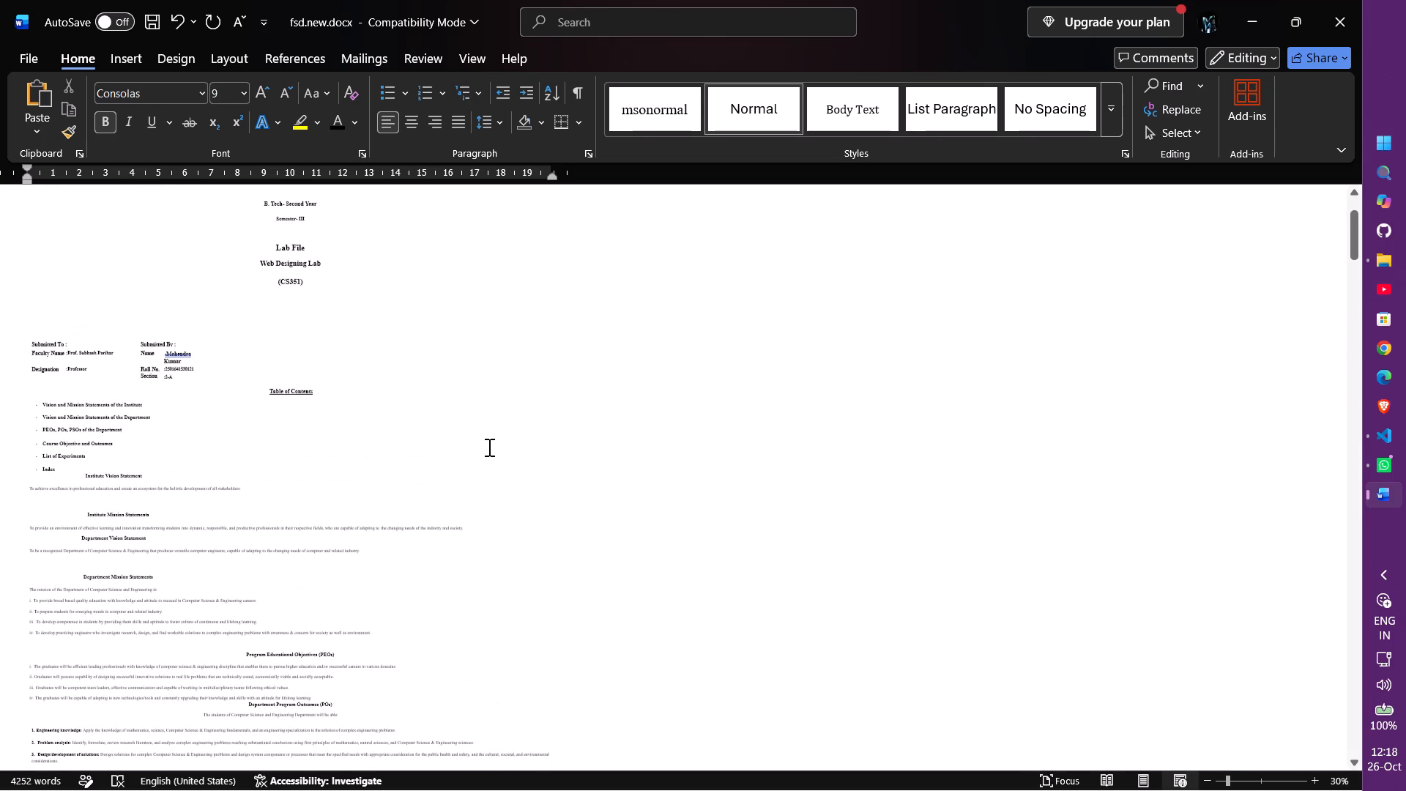
pyautogui.scroll(4, 488, 447)
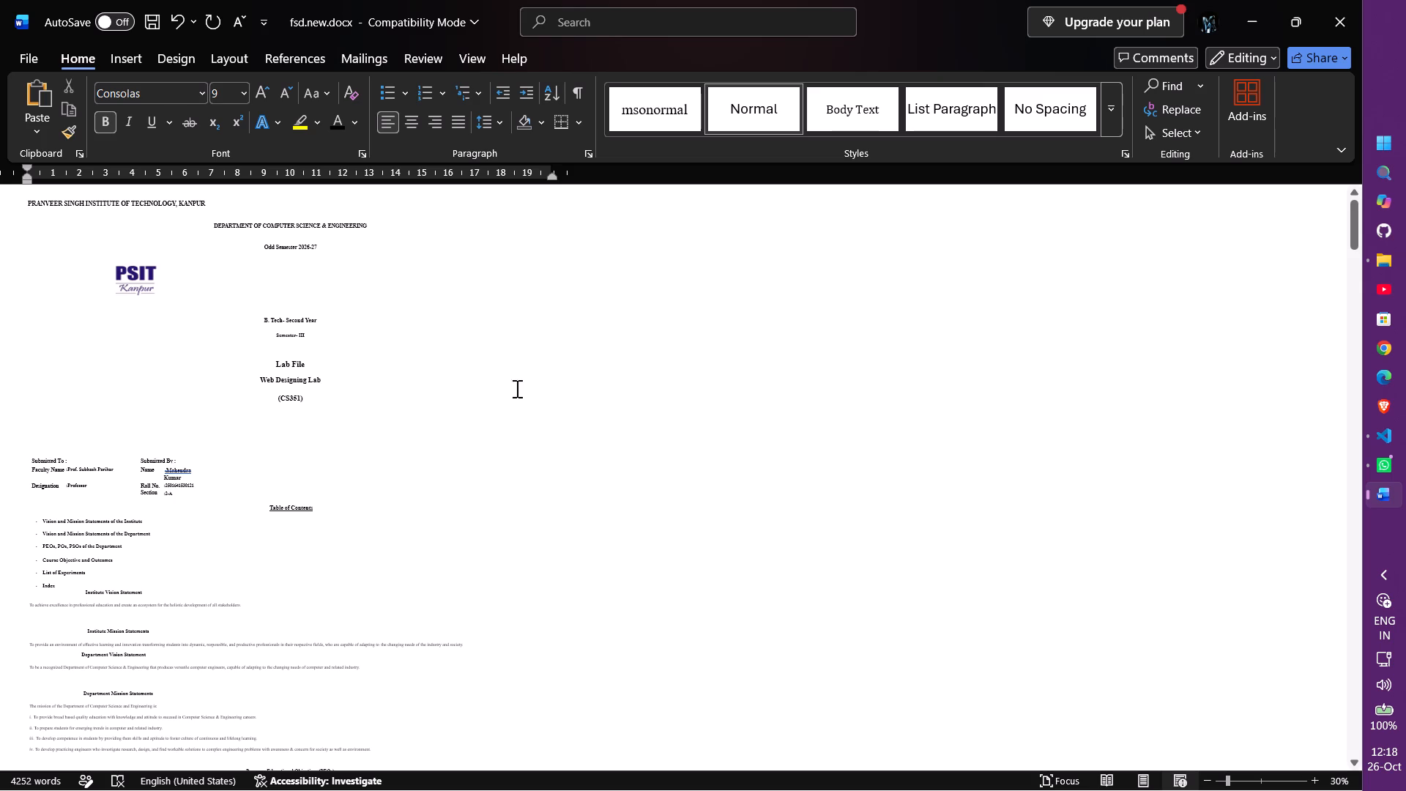
pyautogui.keyDown('ctrl'); pyautogui.scroll(2, 557, 324); pyautogui.keyUp('ctrl')
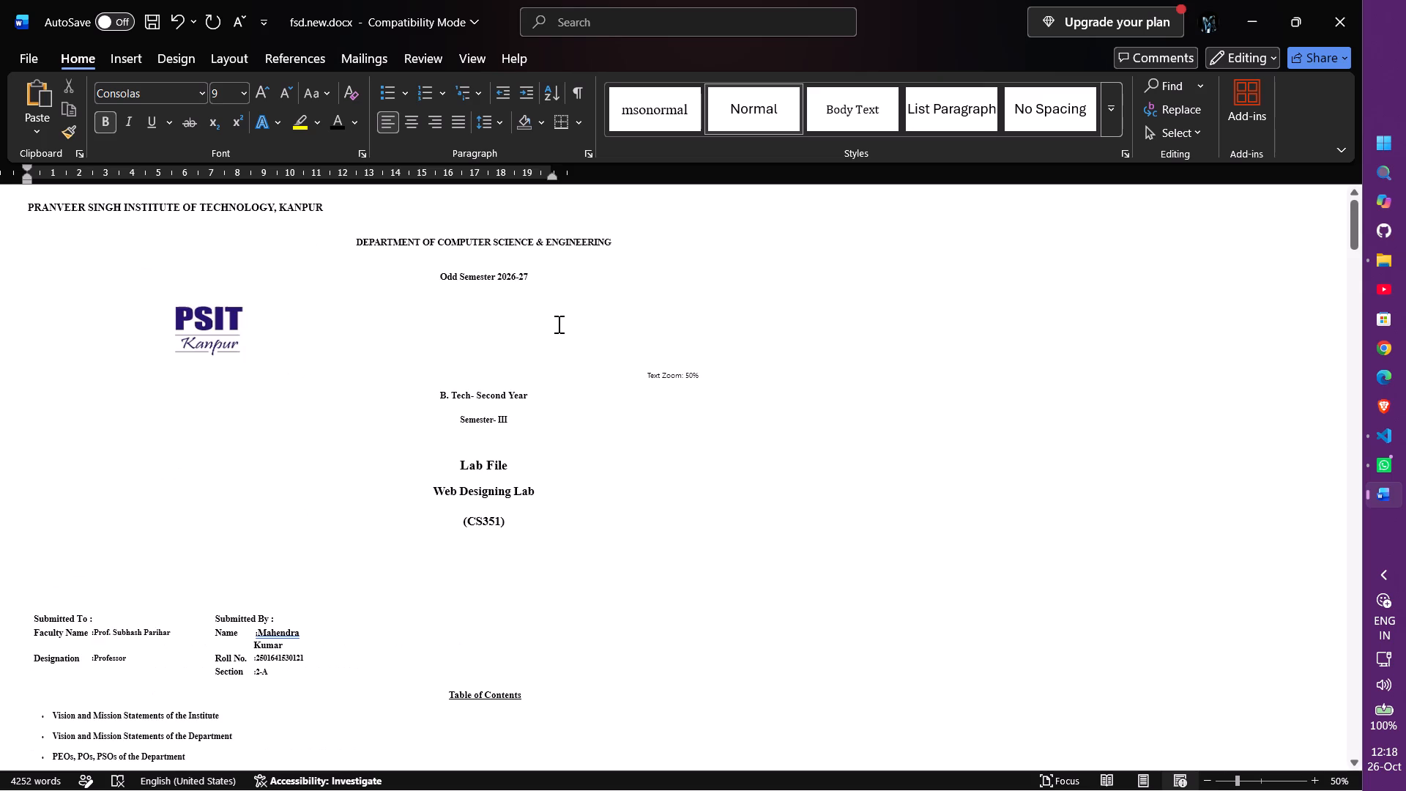
pyautogui.scroll(3, 531, 354)
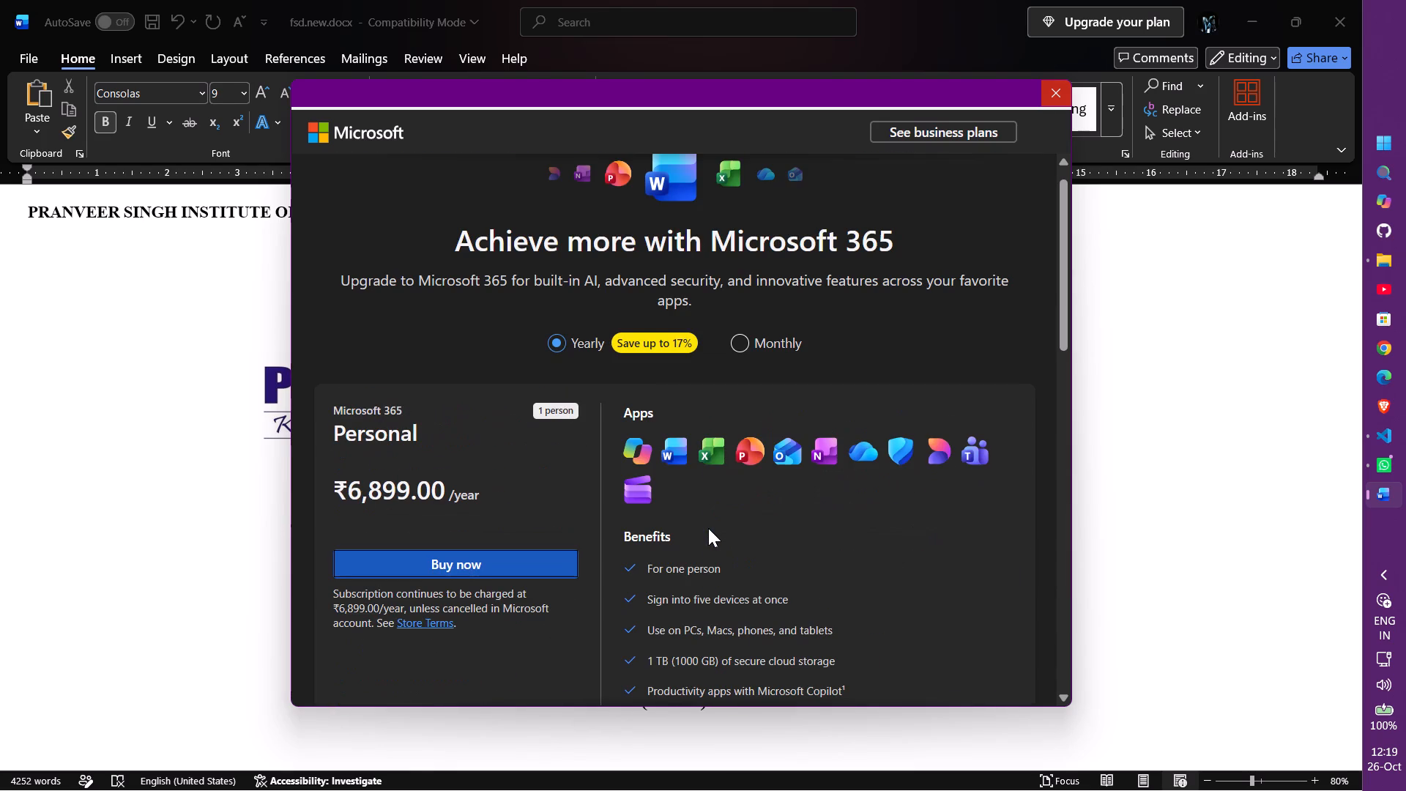
pyautogui.click(1047, 92)
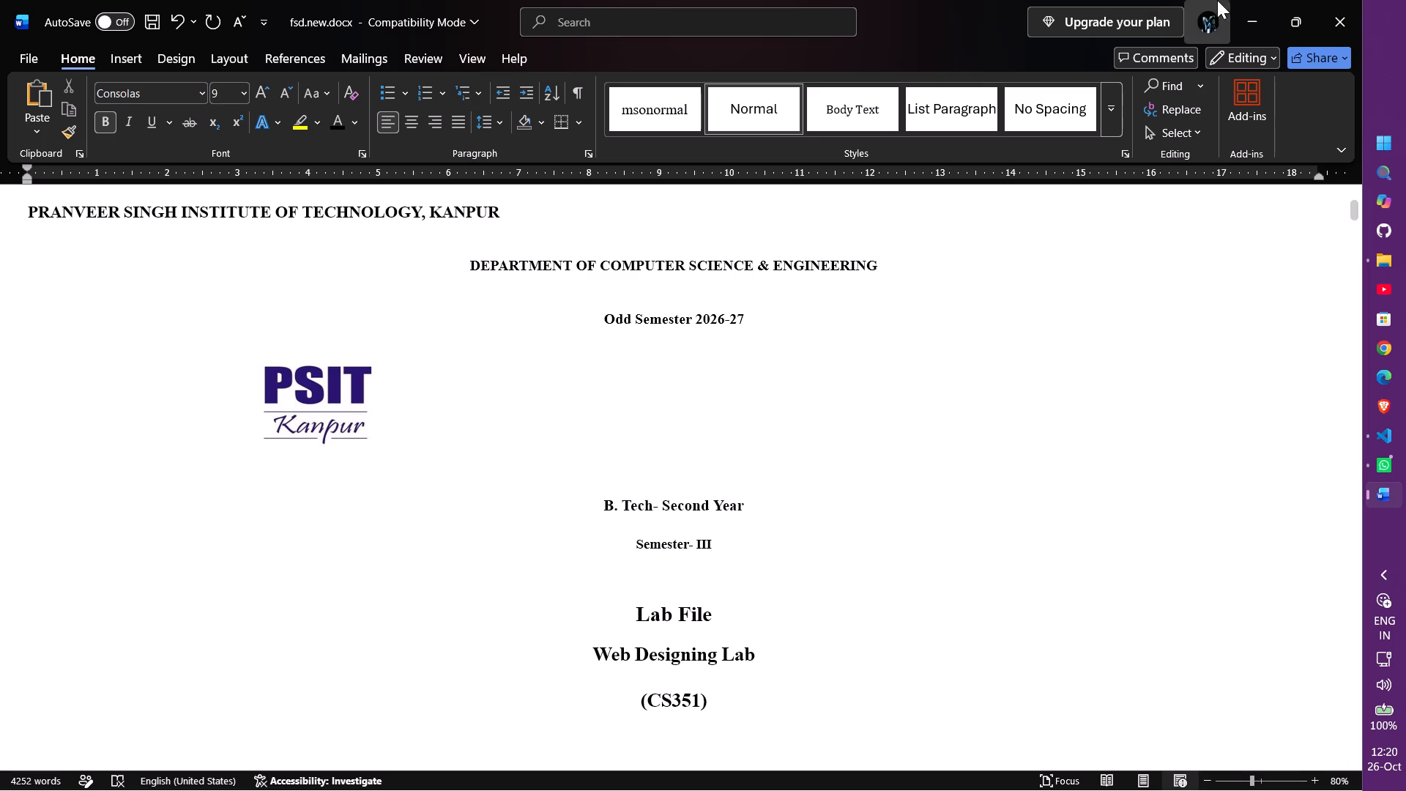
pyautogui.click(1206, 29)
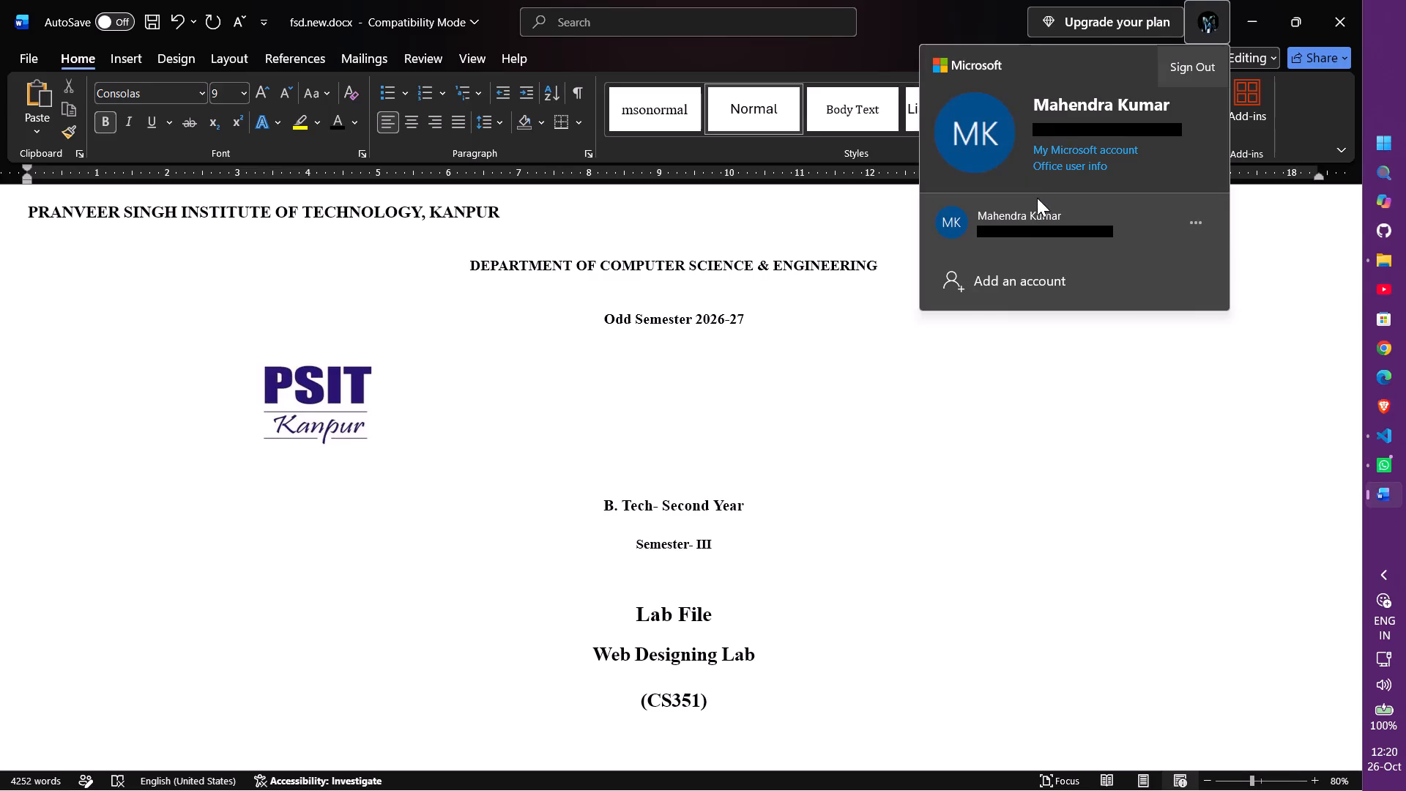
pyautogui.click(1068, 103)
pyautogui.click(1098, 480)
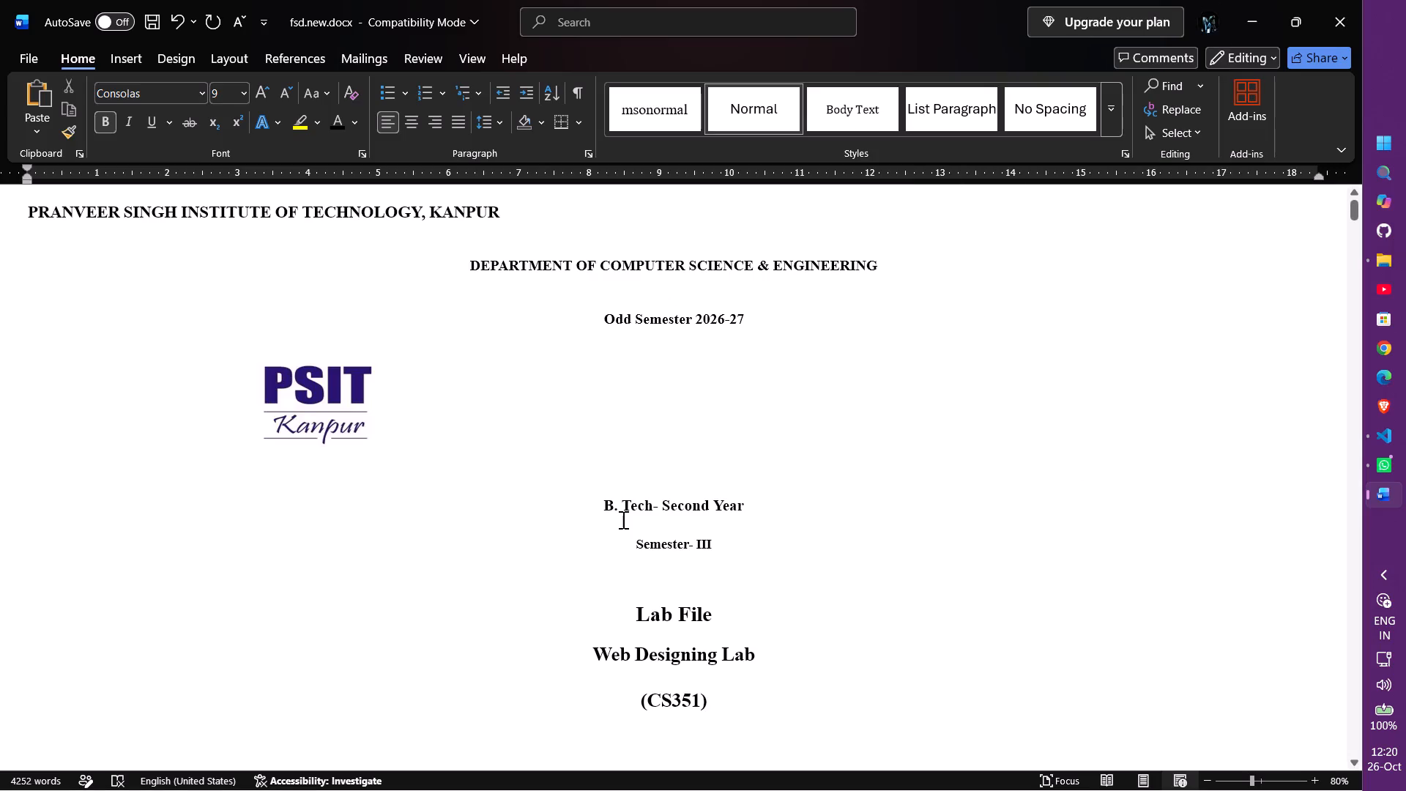
# Look over the lab file's table of contents and the institute and department vision and mission statements.
pyautogui.scroll(-7, 624, 524)
pyautogui.keyDown('ctrl'); pyautogui.scroll(-3, 624, 524); pyautogui.keyUp('ctrl')
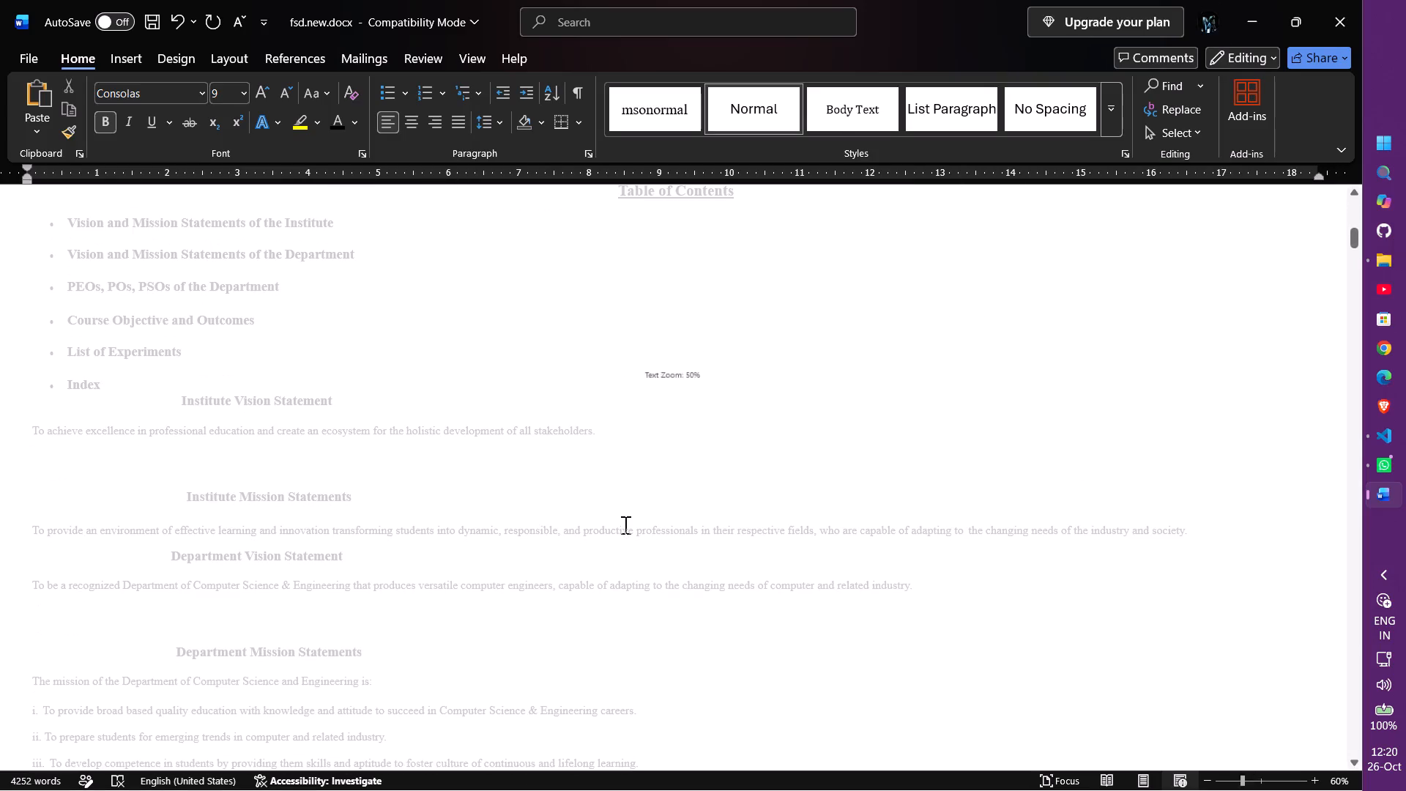
pyautogui.keyDown('ctrl'); pyautogui.scroll(-2, 624, 524); pyautogui.keyUp('ctrl')
pyautogui.scroll(2, 573, 557)
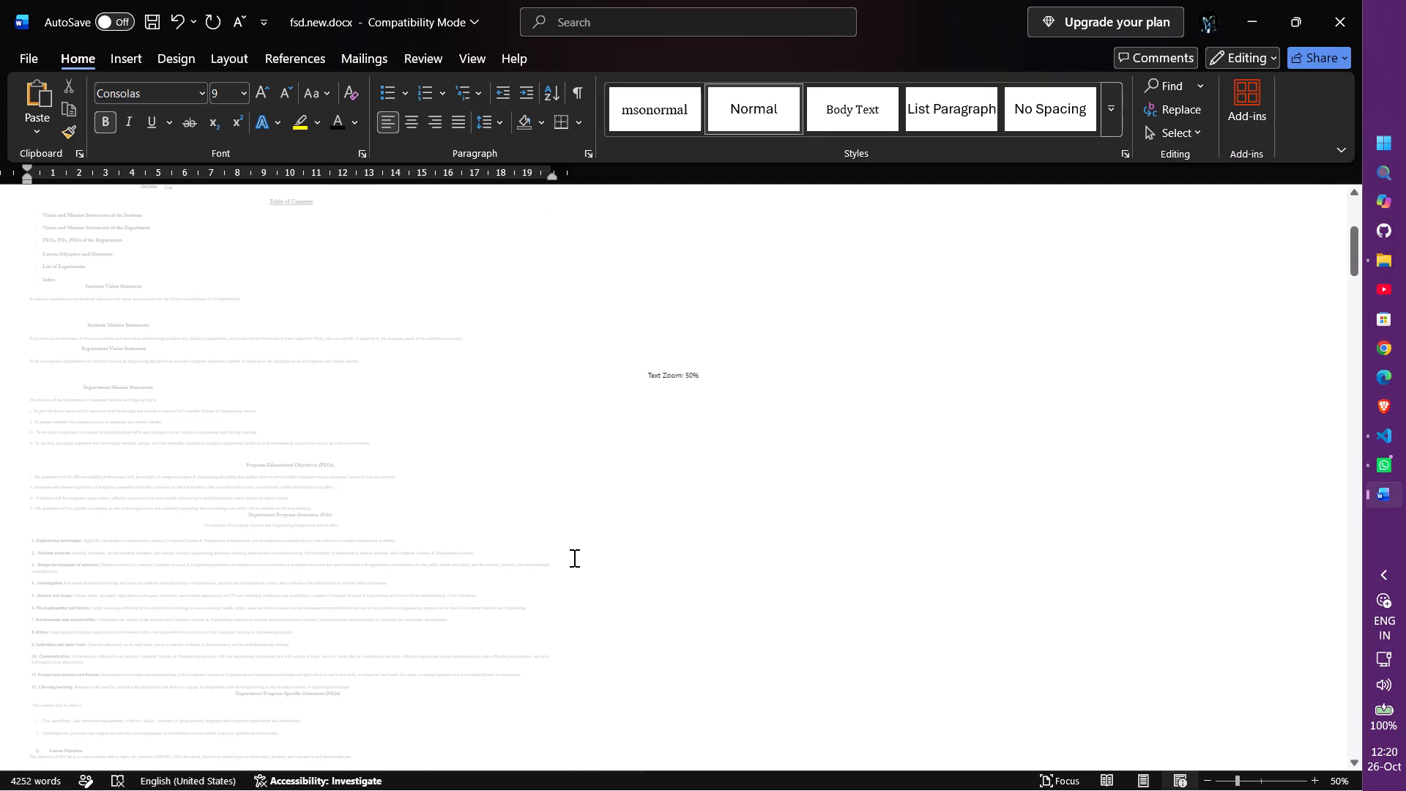
pyautogui.scroll(2, 573, 557)
pyautogui.hscroll(-1, 573, 557)
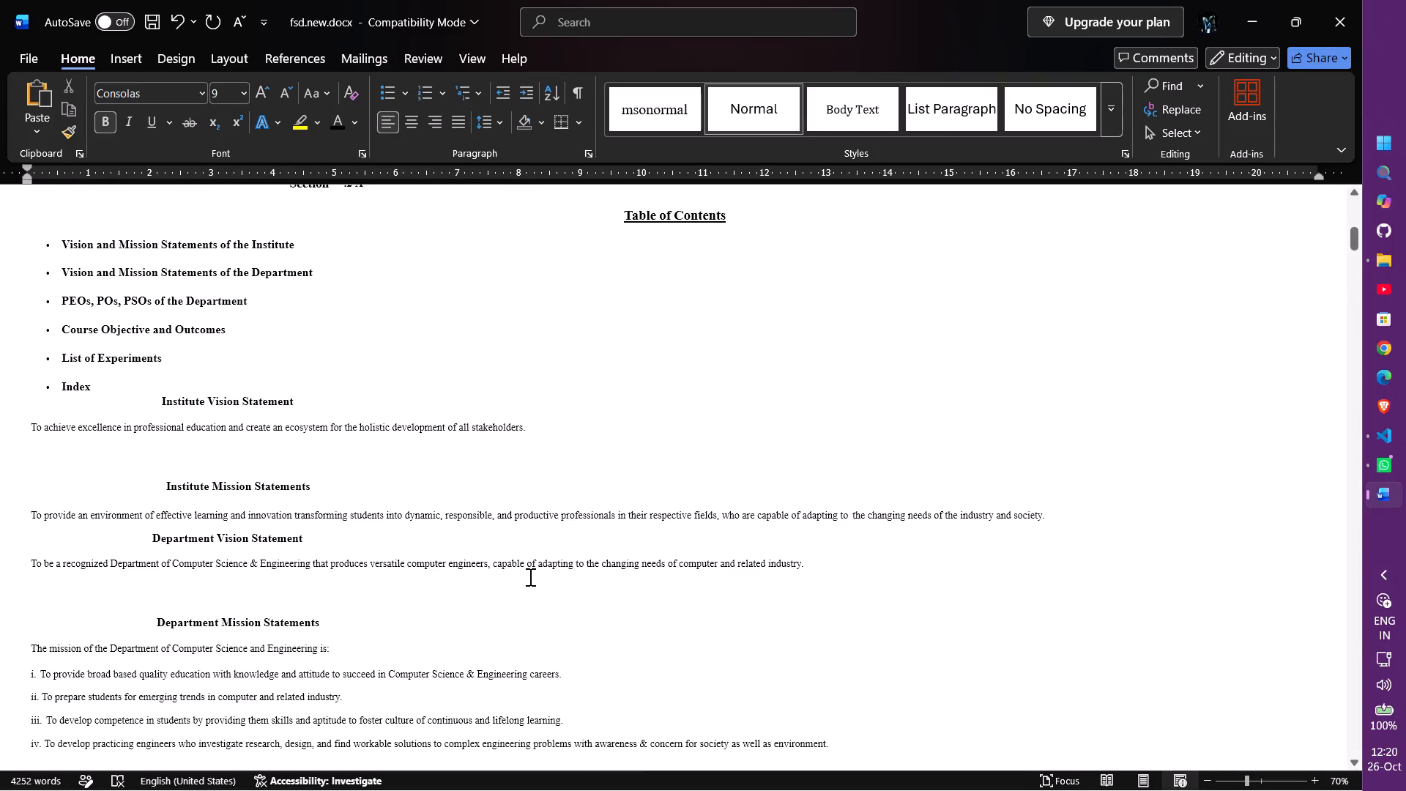
pyautogui.scroll(2, 520, 582)
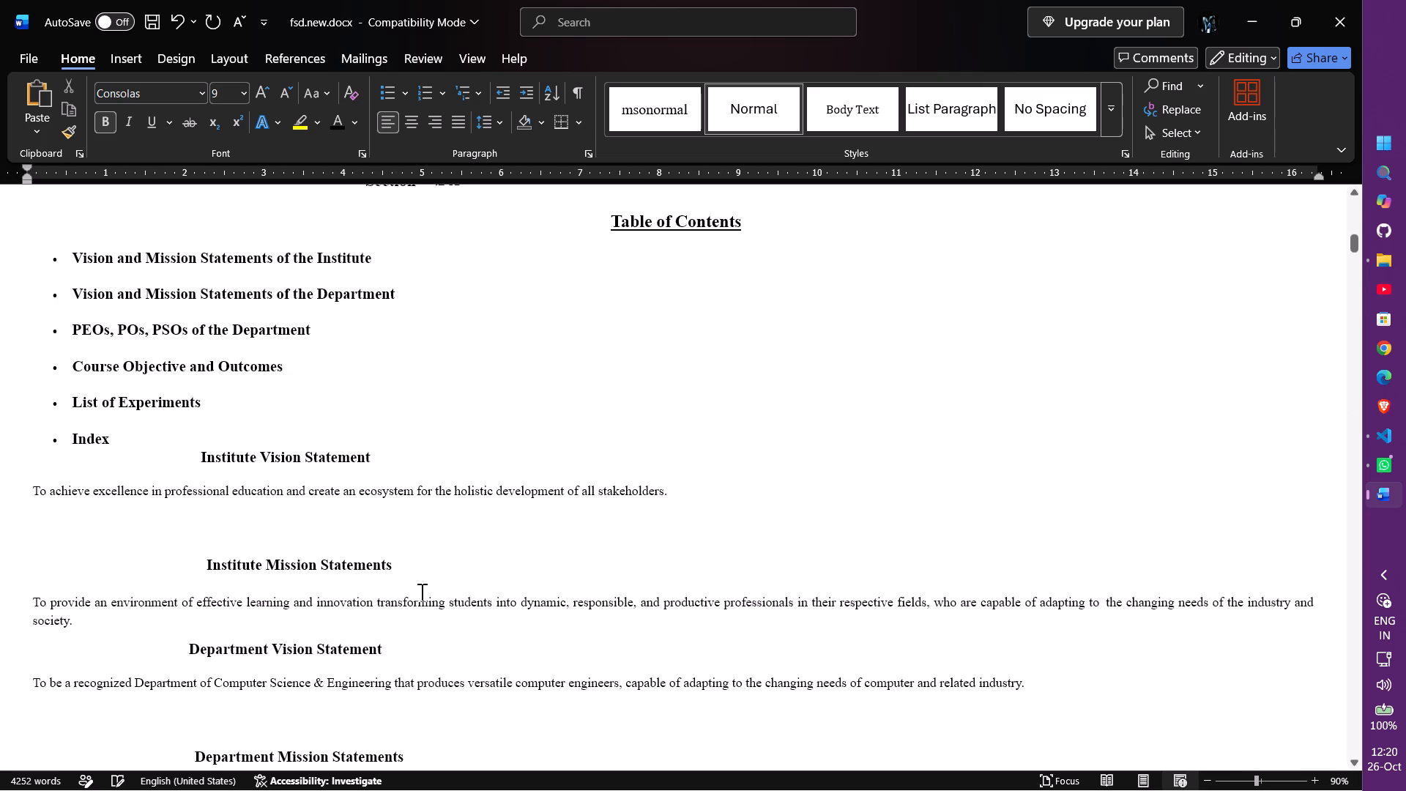
pyautogui.scroll(-3, 420, 592)
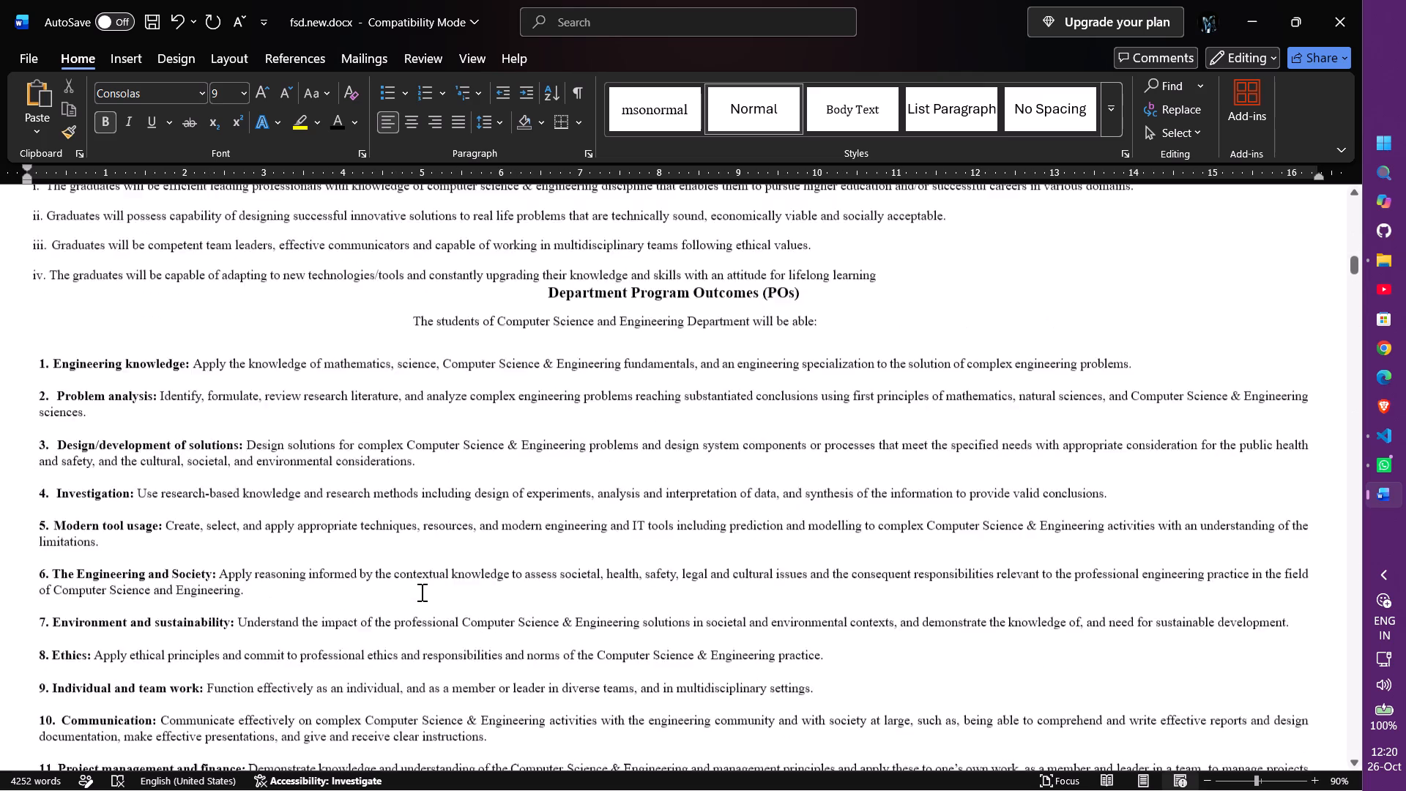
pyautogui.scroll(-7, 420, 592)
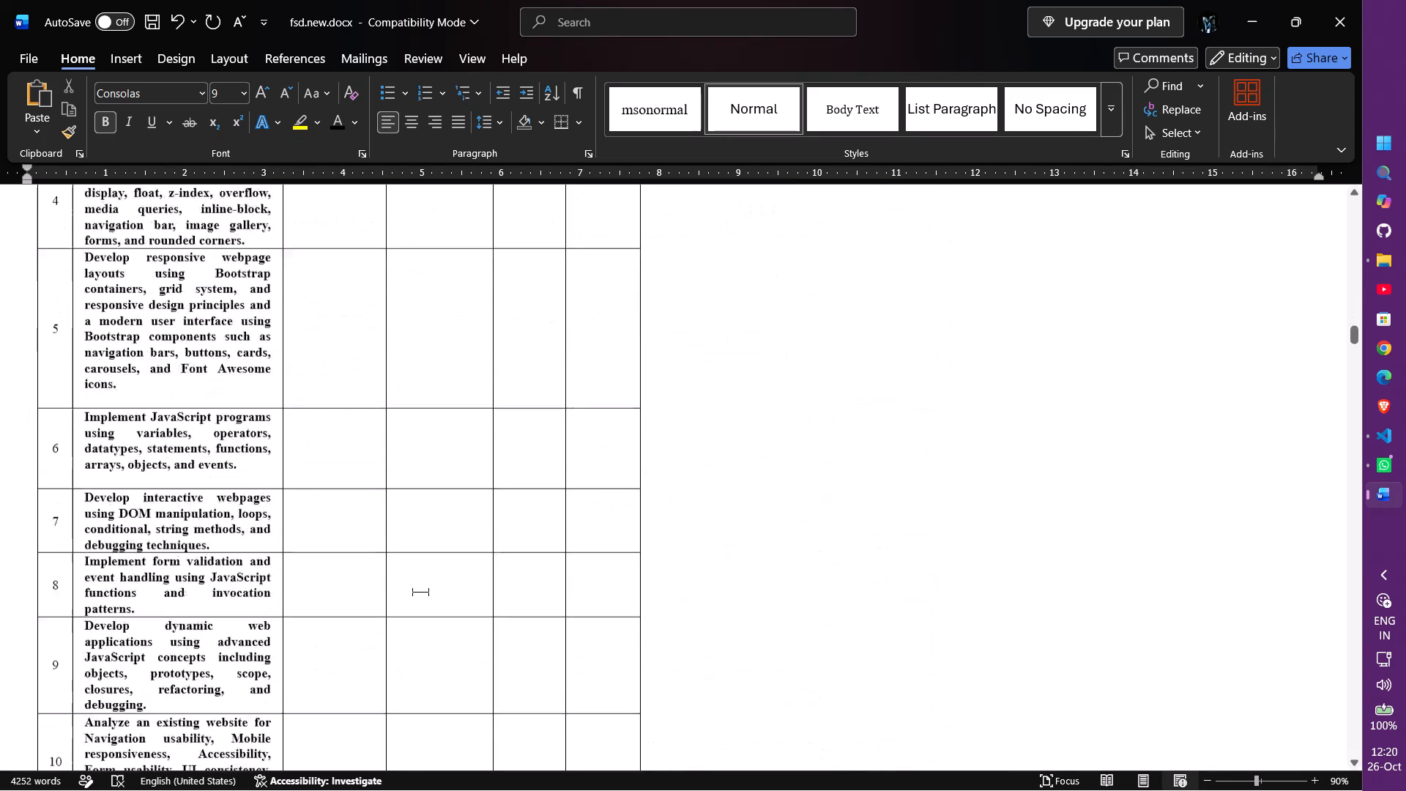
pyautogui.scroll(-5, 420, 592)
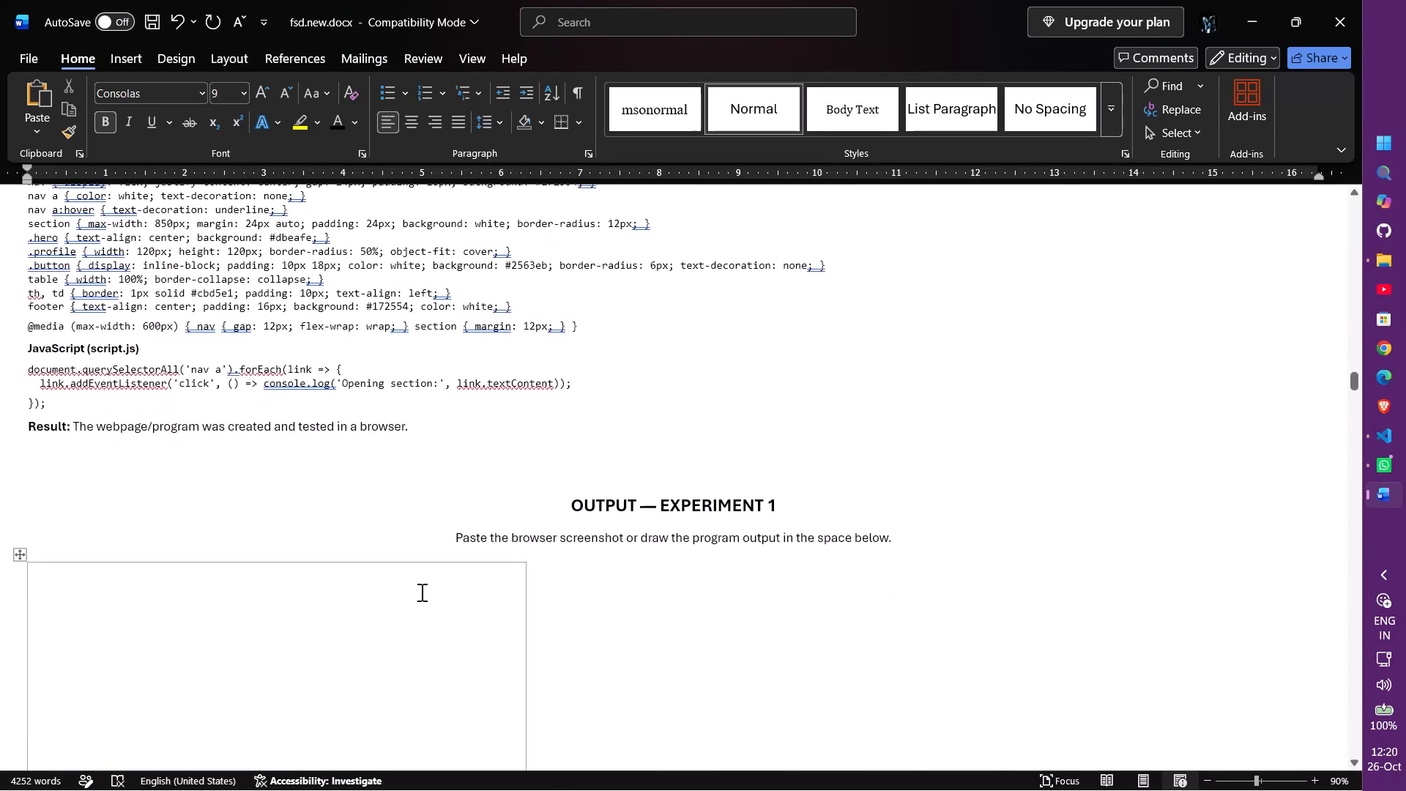
pyautogui.scroll(1, 365, 494)
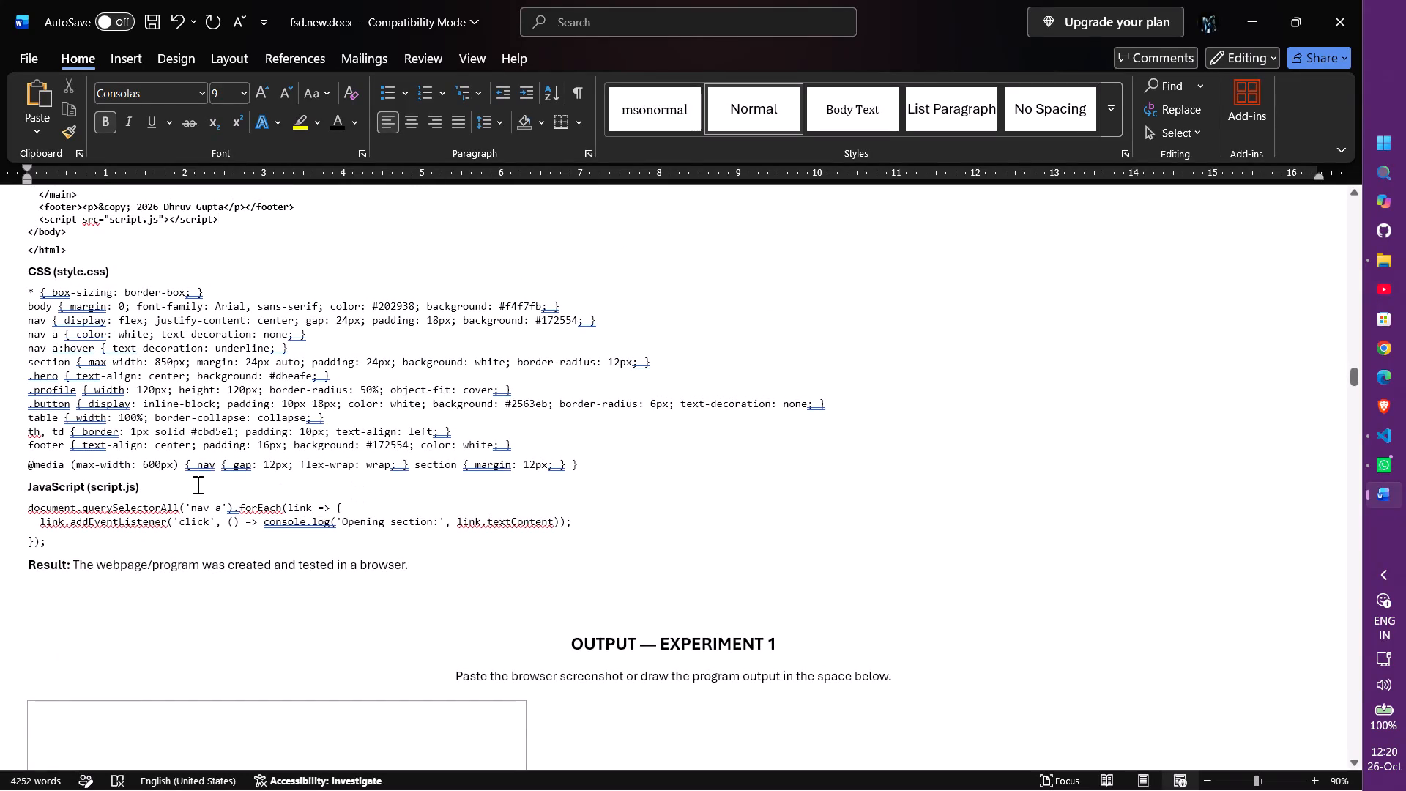
pyautogui.moveTo(579, 463); pyautogui.dragTo(23, 294)
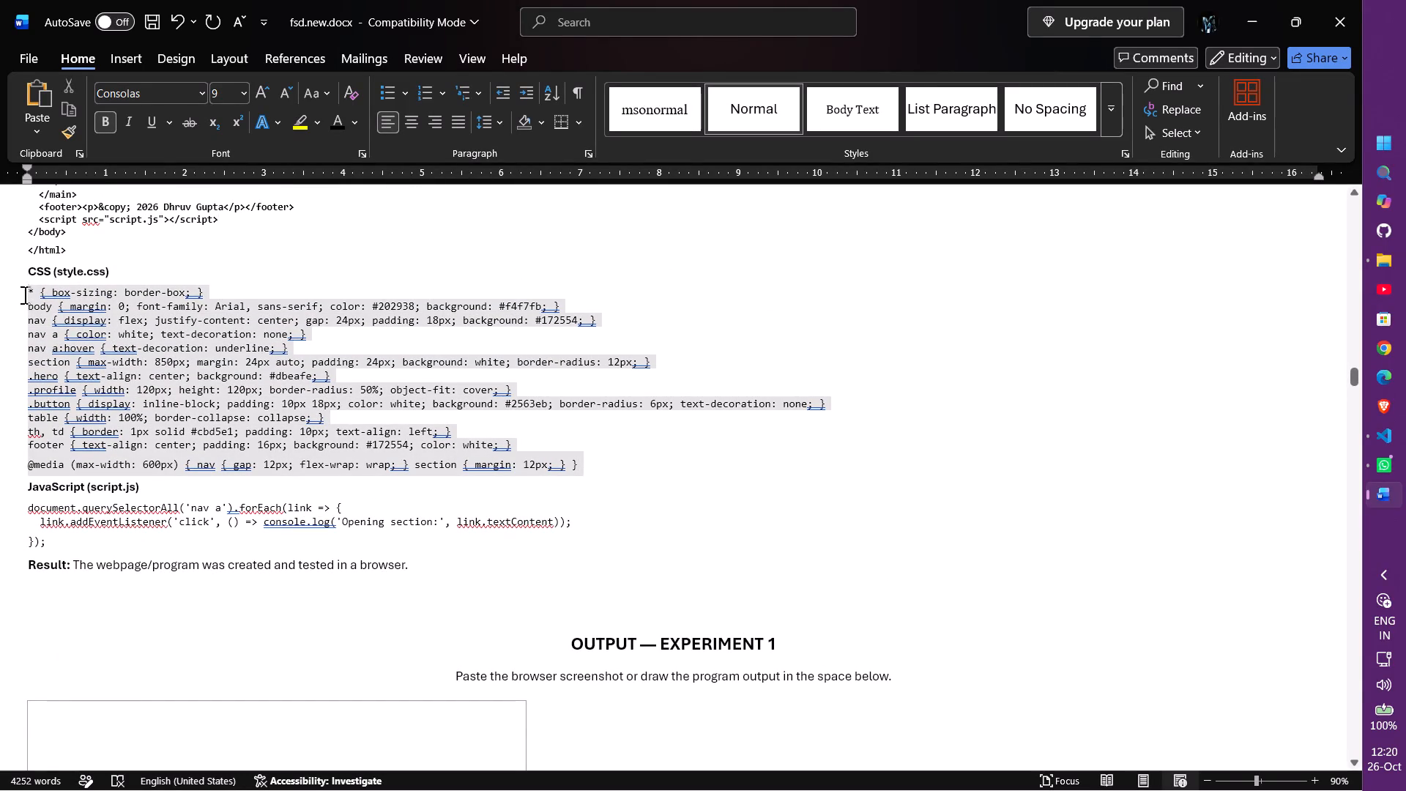
pyautogui.moveTo(23, 294); pyautogui.dragTo(23, 295)
pyautogui.click(38, 270)
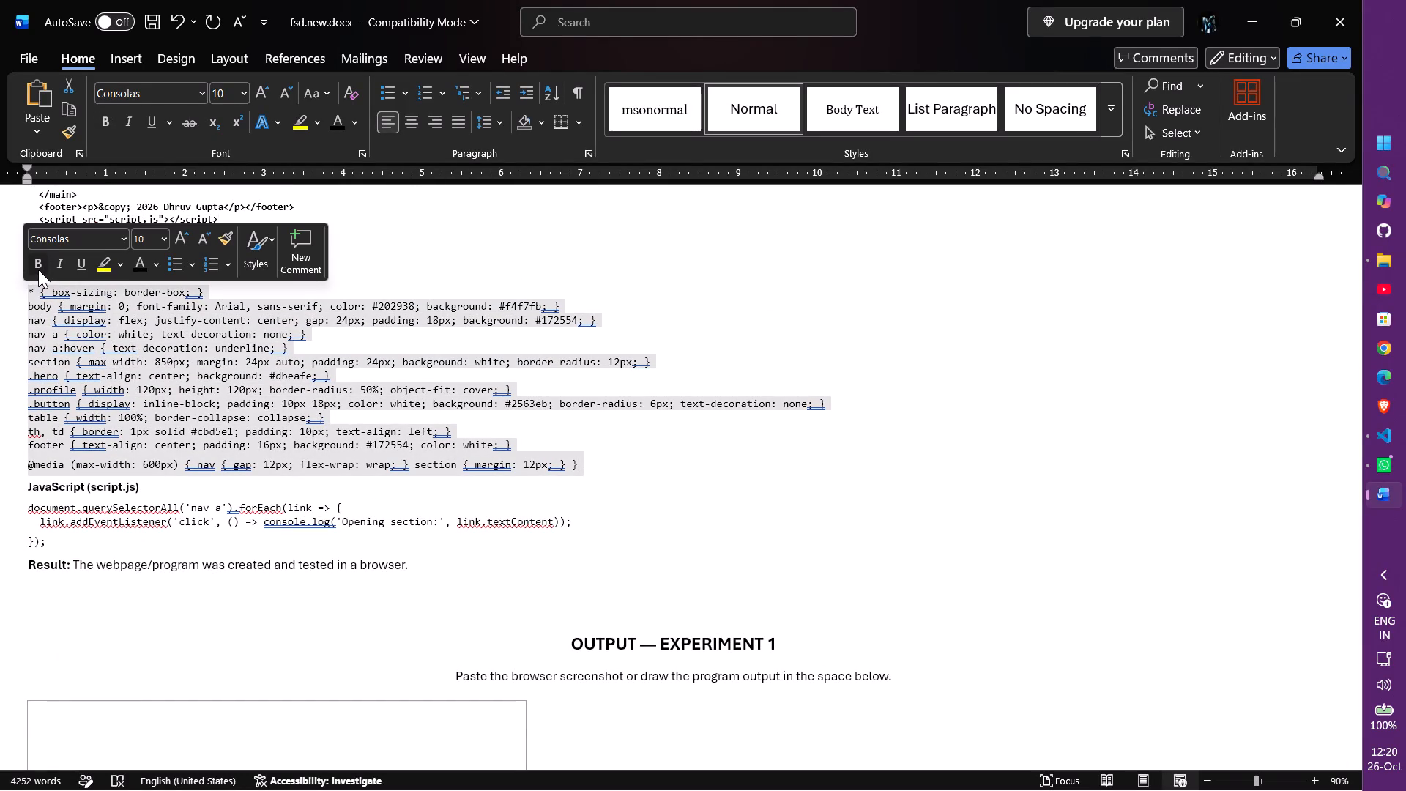
pyautogui.click(149, 474)
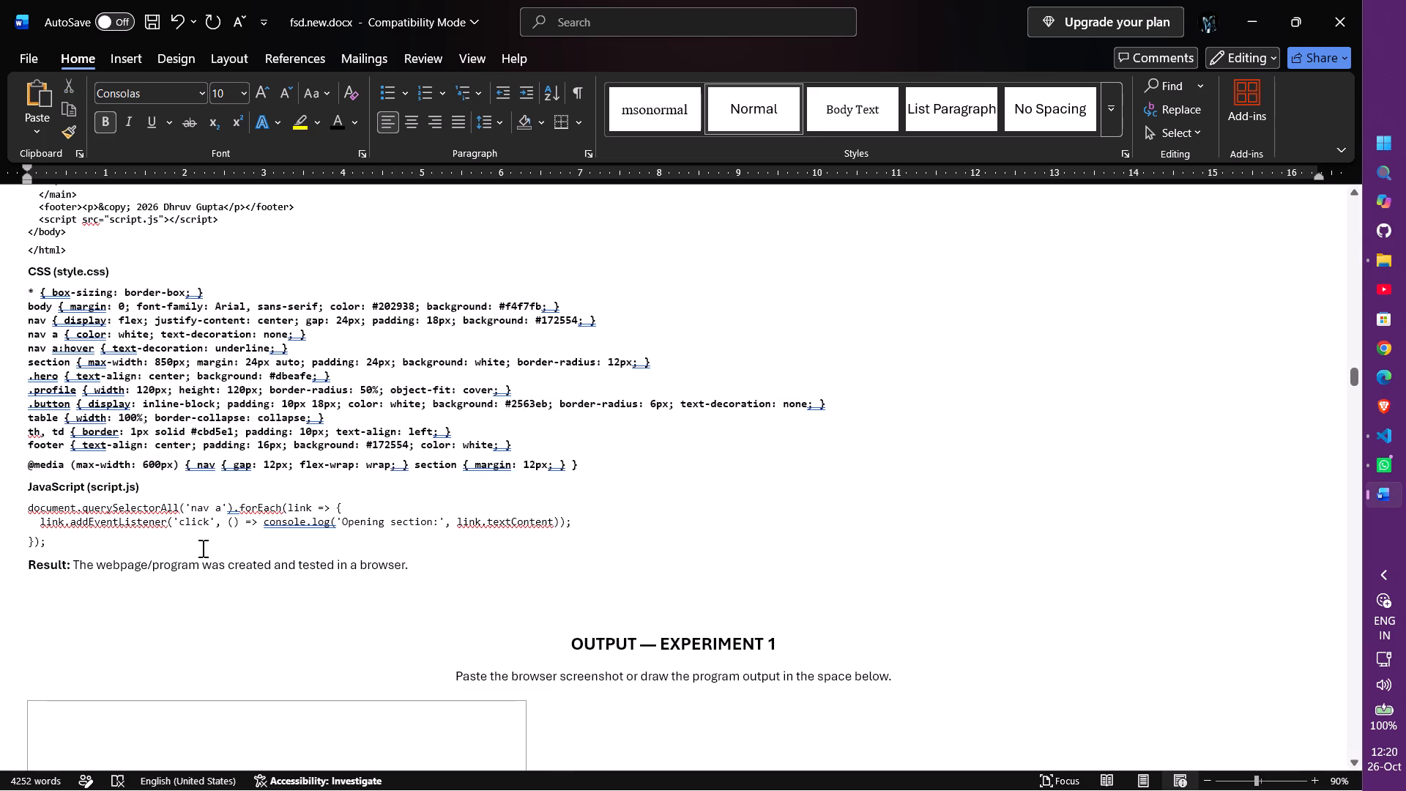
# Make the Experiment 1 JavaScript (script.js) code listing bold.
pyautogui.scroll(1, 201, 548)
pyautogui.moveTo(43, 596); pyautogui.dragTo(24, 568)
pyautogui.click(34, 538)
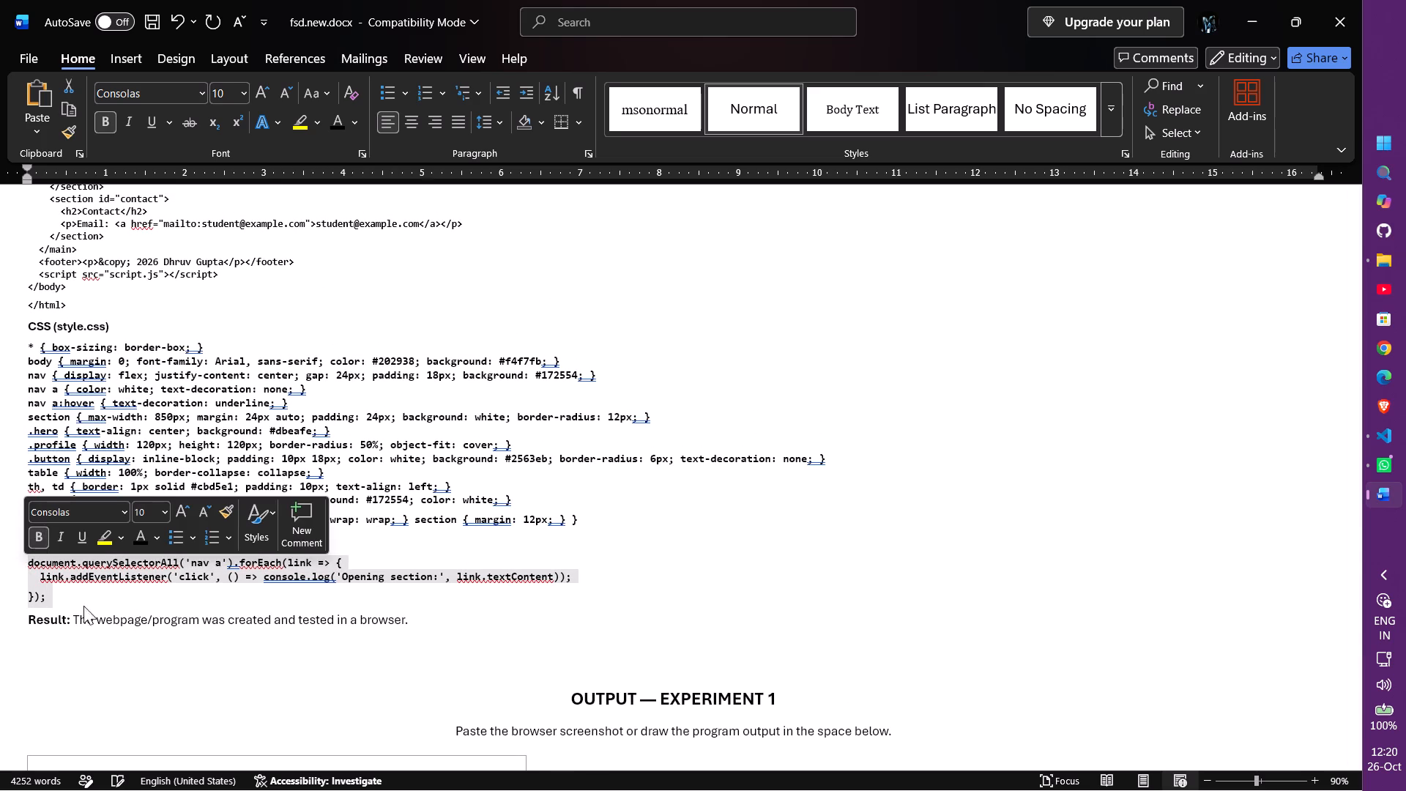
pyautogui.click(141, 699)
# Switch to Visual Studio Code and bring up Experiment 1's Practical_1.html file.
pyautogui.hscroll(1, 141, 699)
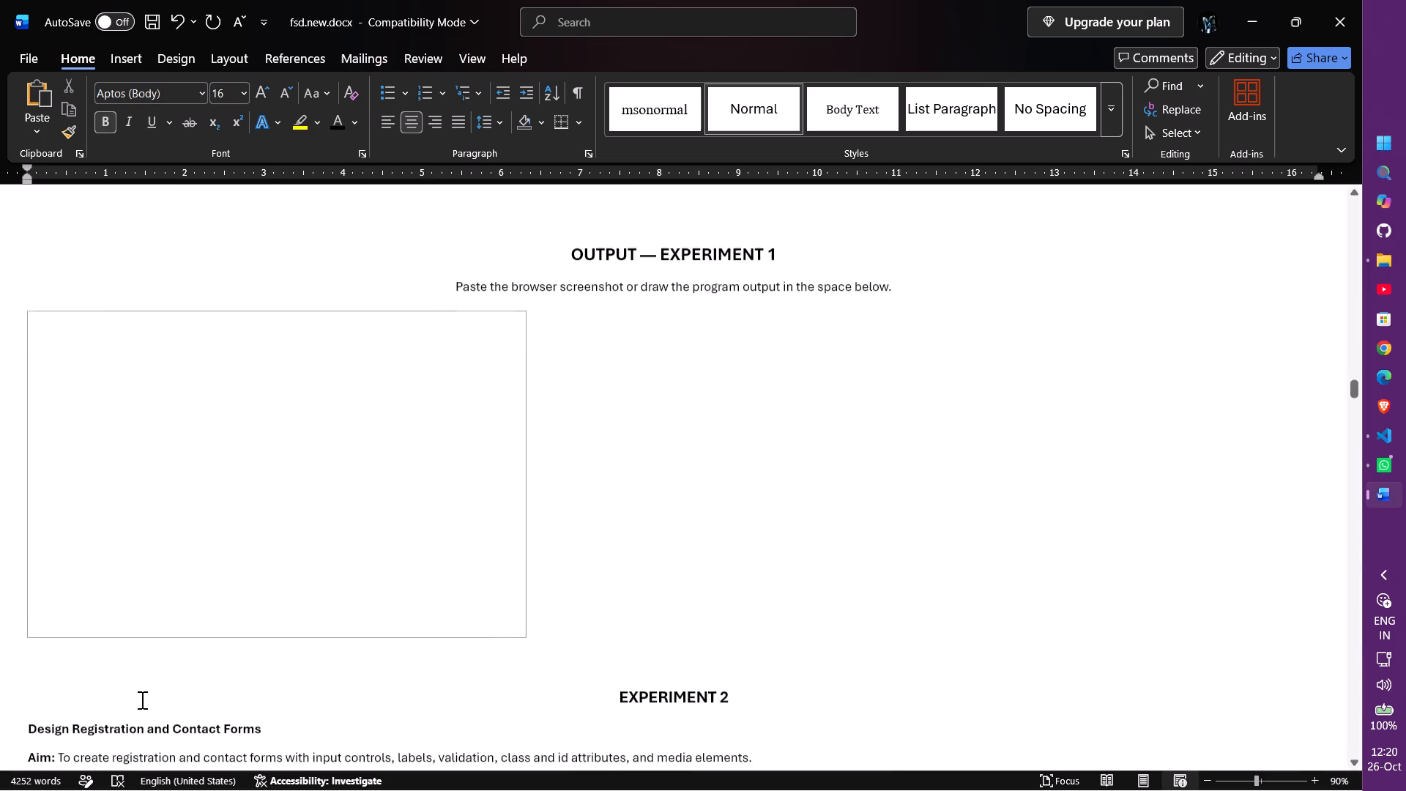
pyautogui.hscroll(1, 141, 699)
pyautogui.scroll(-1, 141, 699)
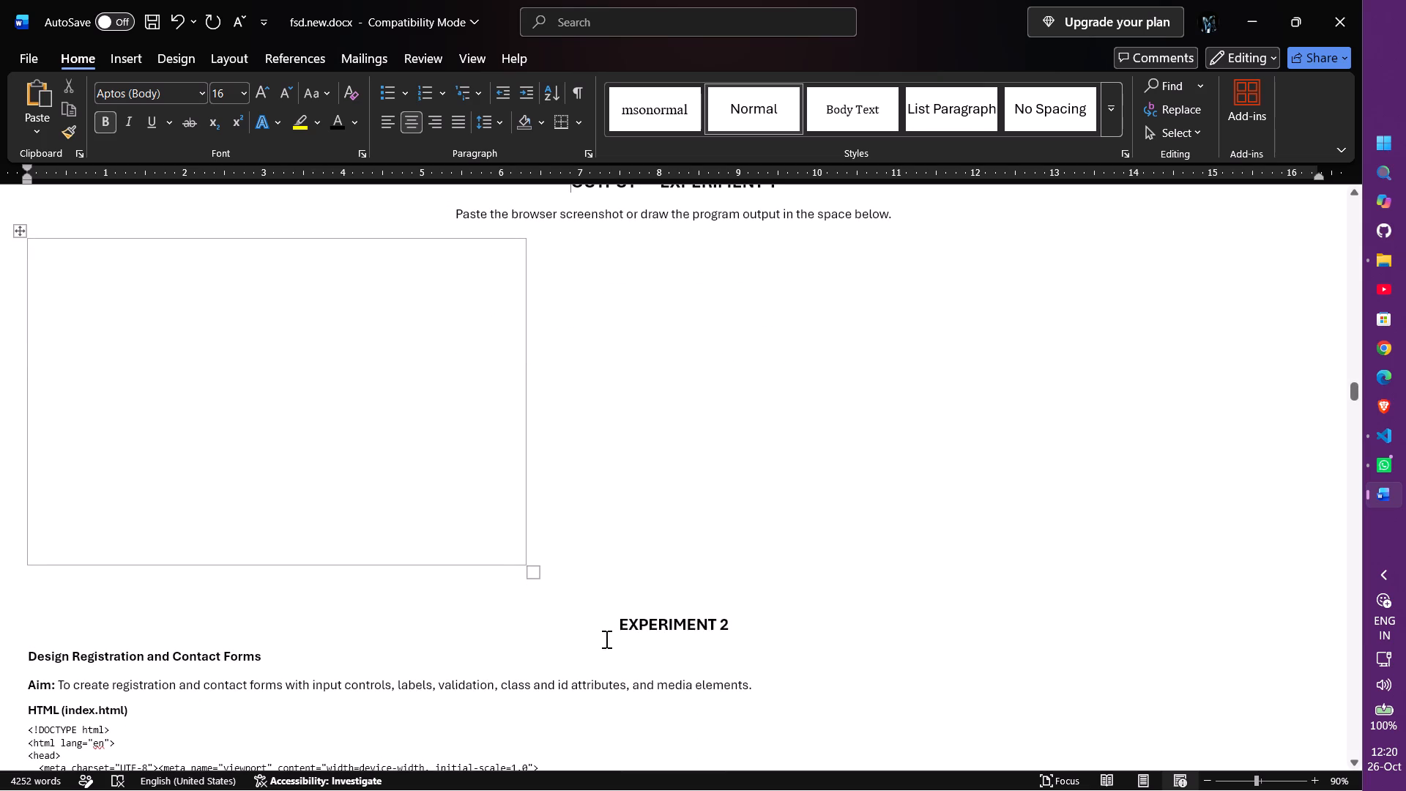
pyautogui.click(1389, 437)
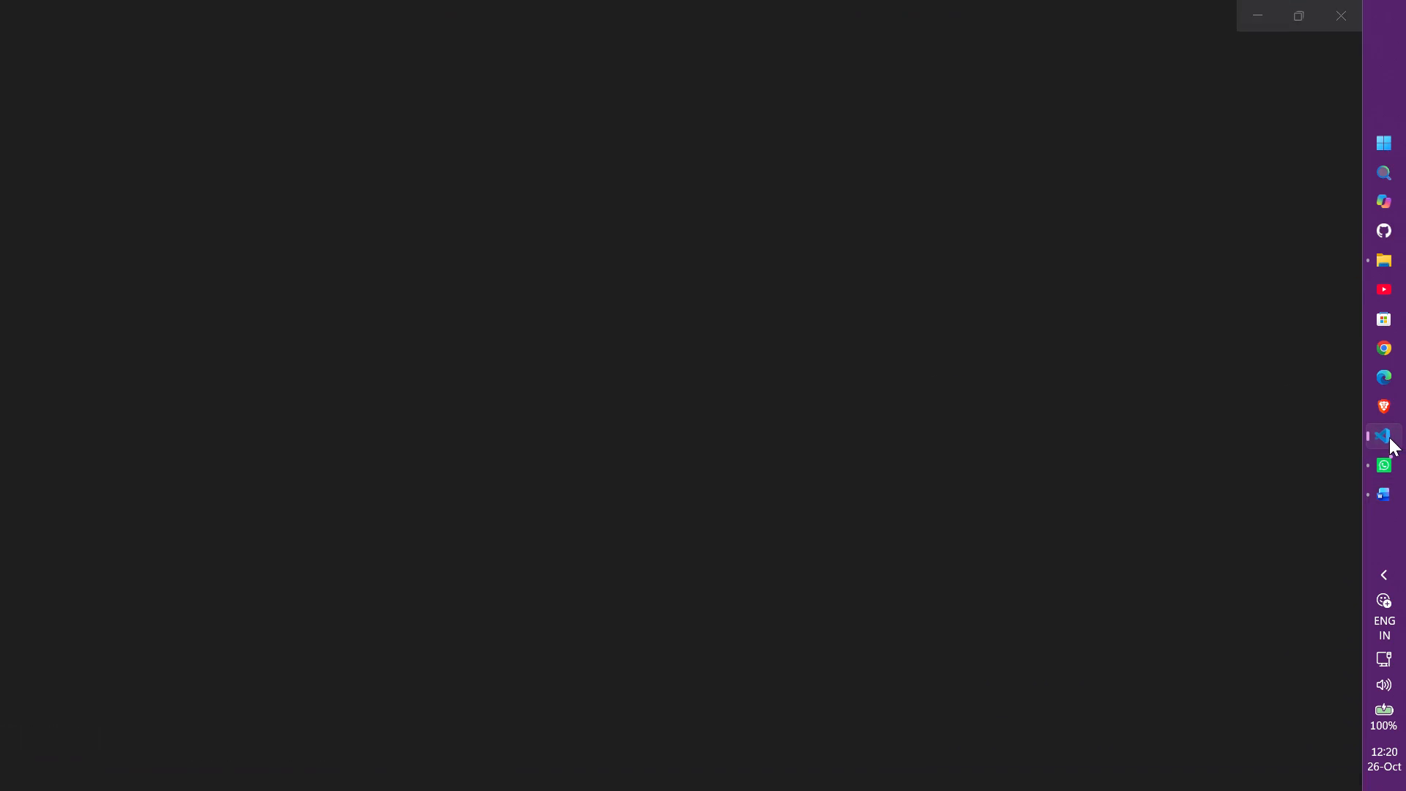
pyautogui.doubleClick(388, 59)
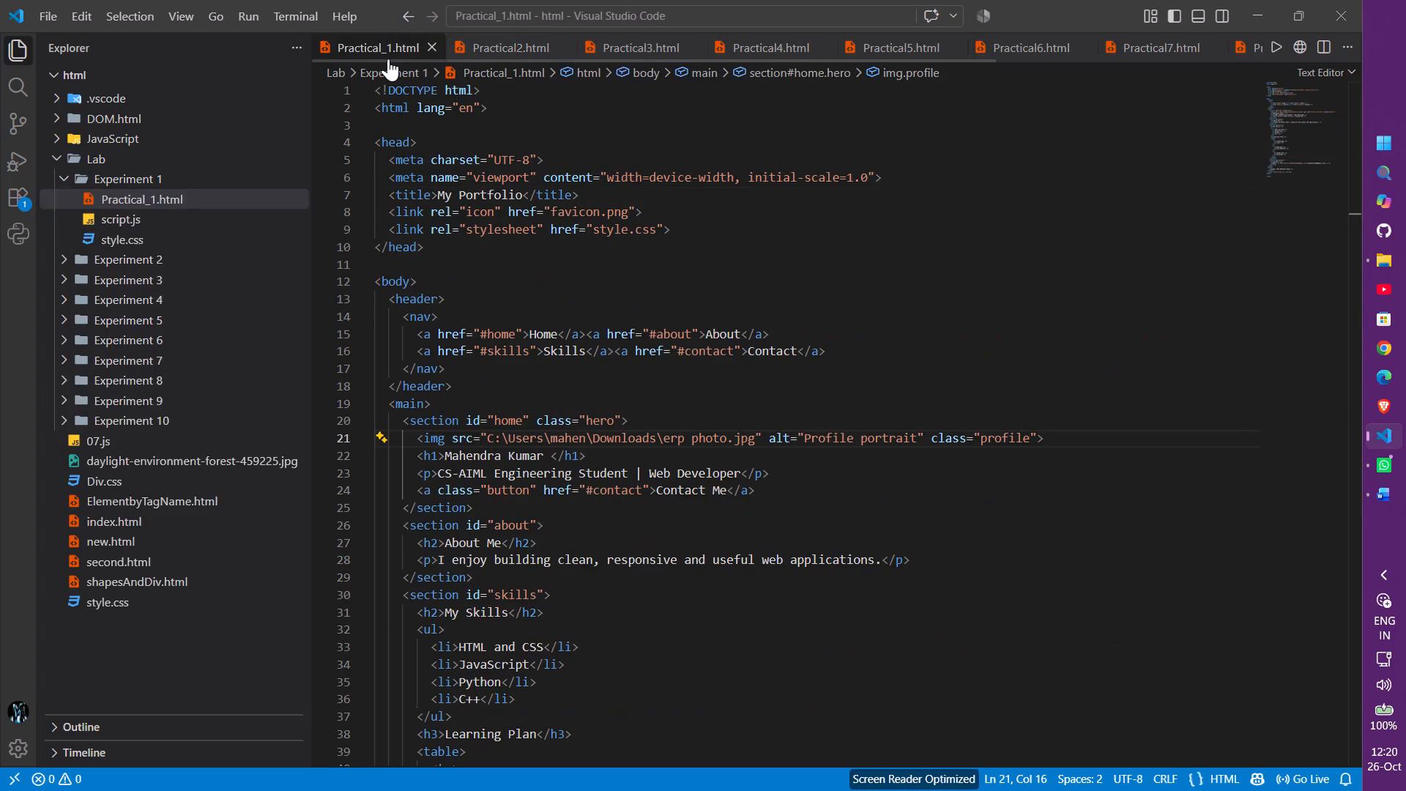
# Preview Practical_1.html in the integrated browser and zoom out until the whole portfolio page fits in view.
pyautogui.click(1295, 45)
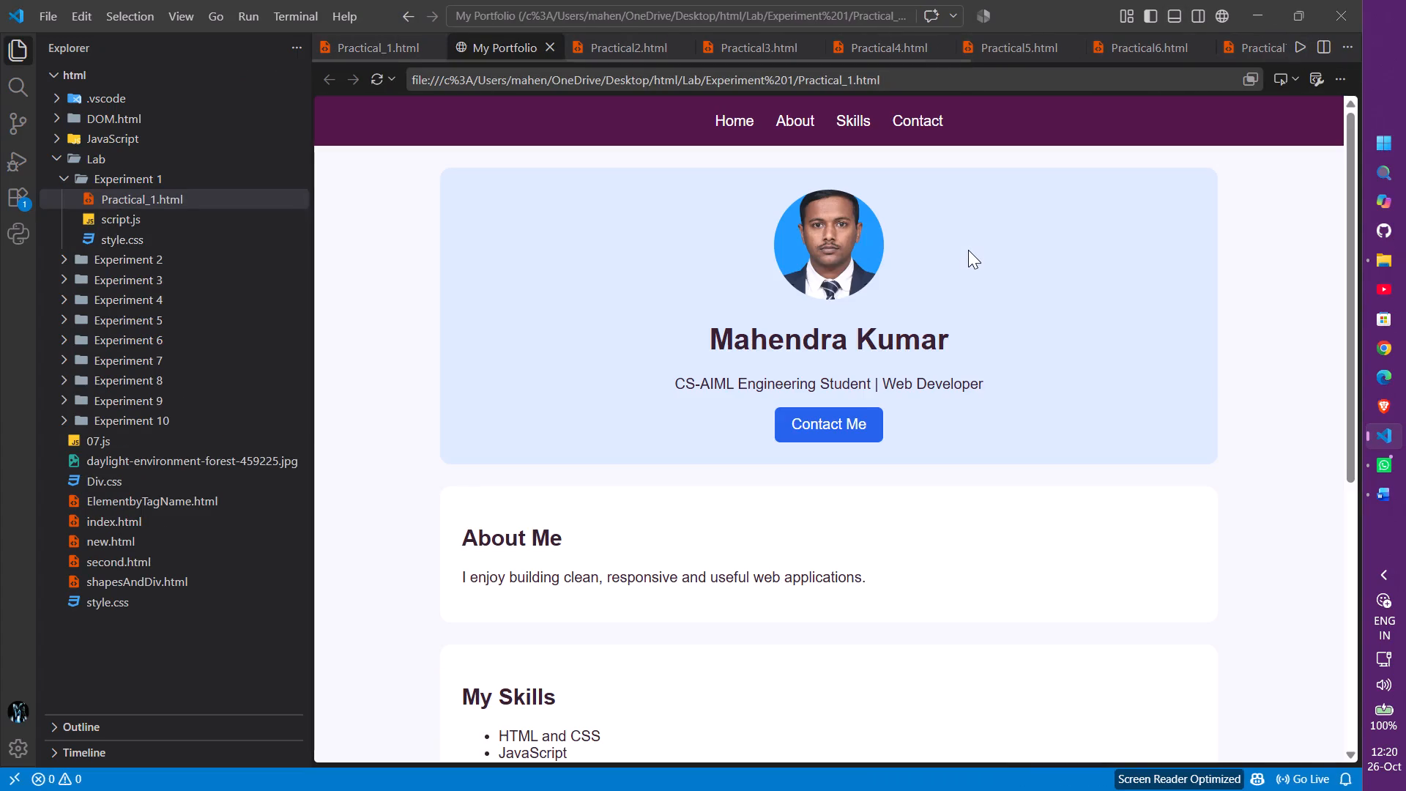
pyautogui.scroll(-3, 896, 375)
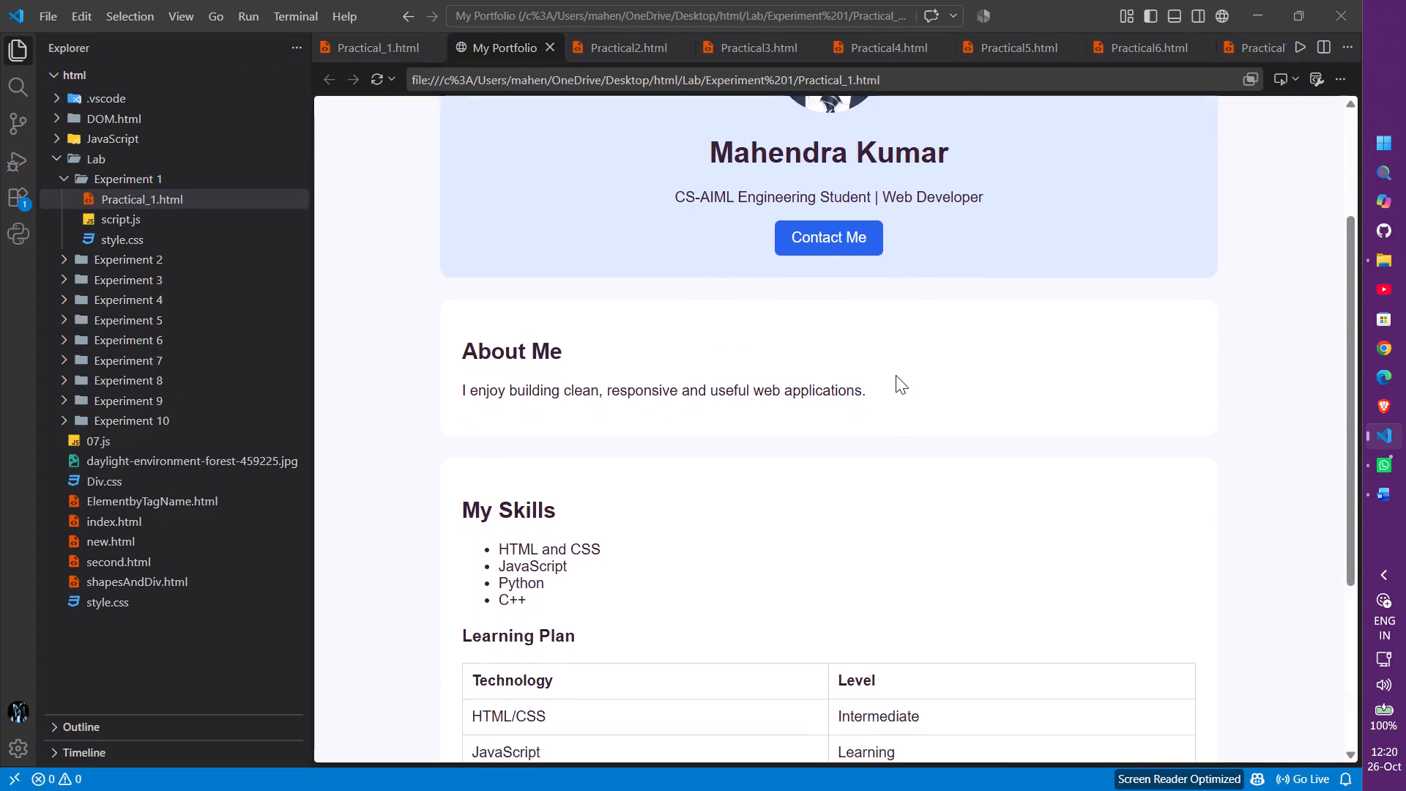
pyautogui.scroll(-2, 896, 375)
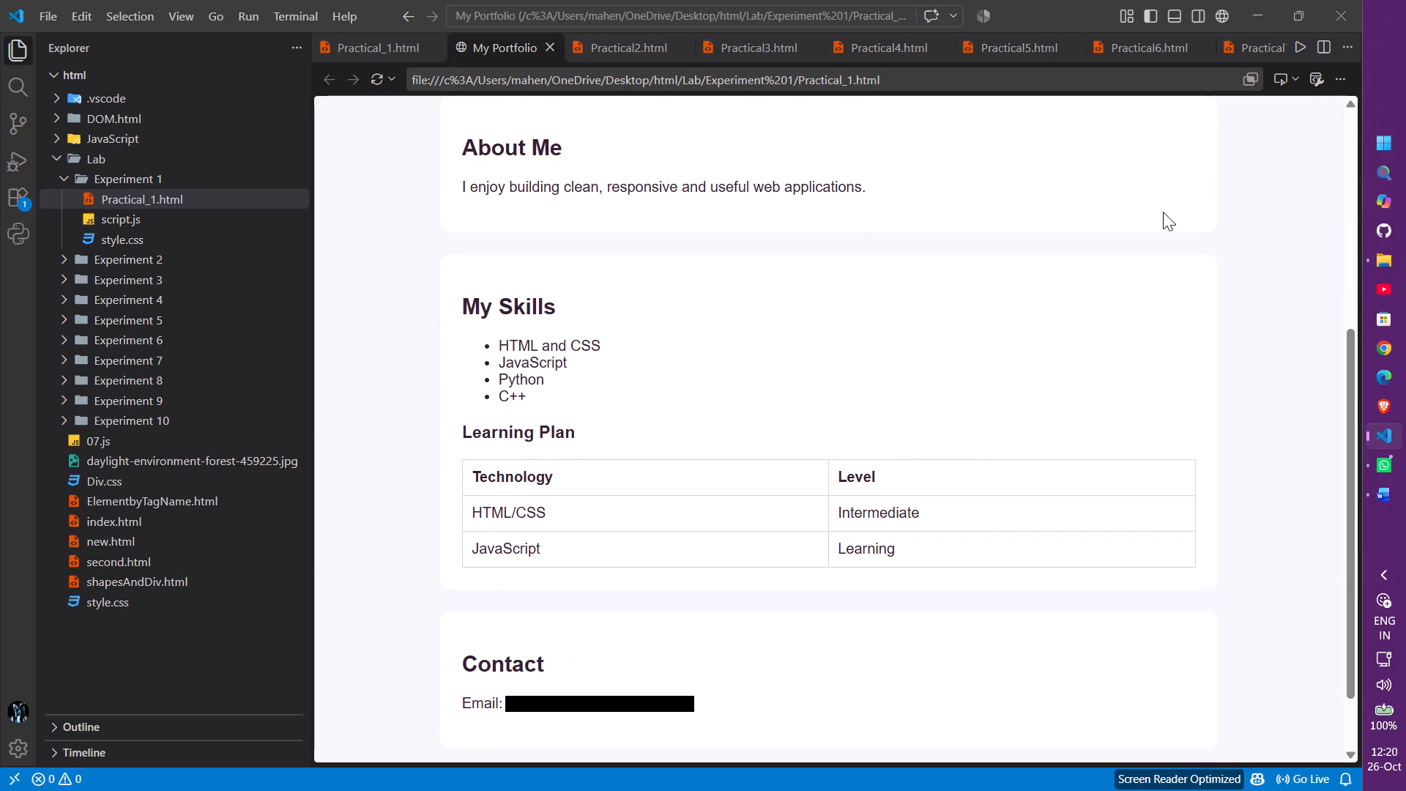
pyautogui.click(1338, 72)
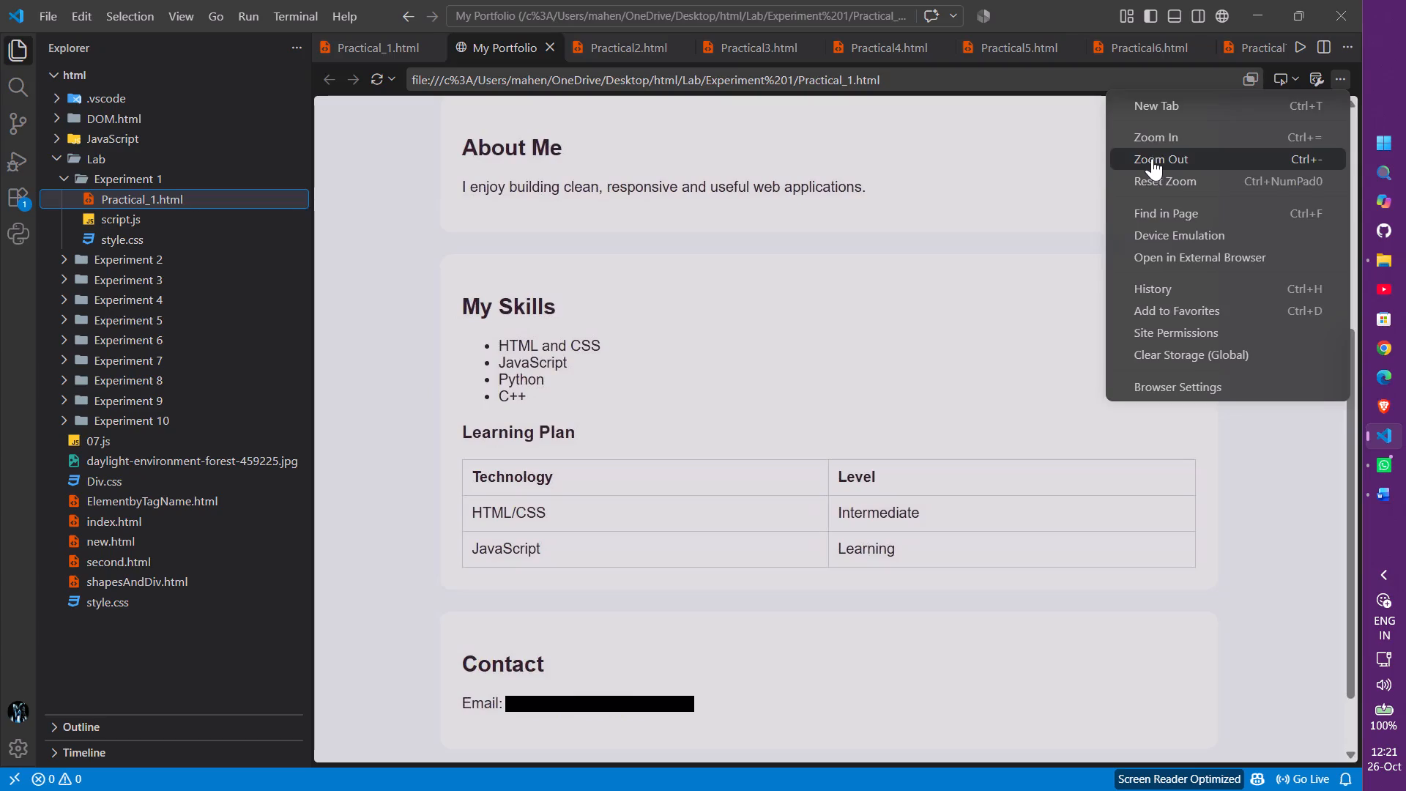
pyautogui.click(1152, 158)
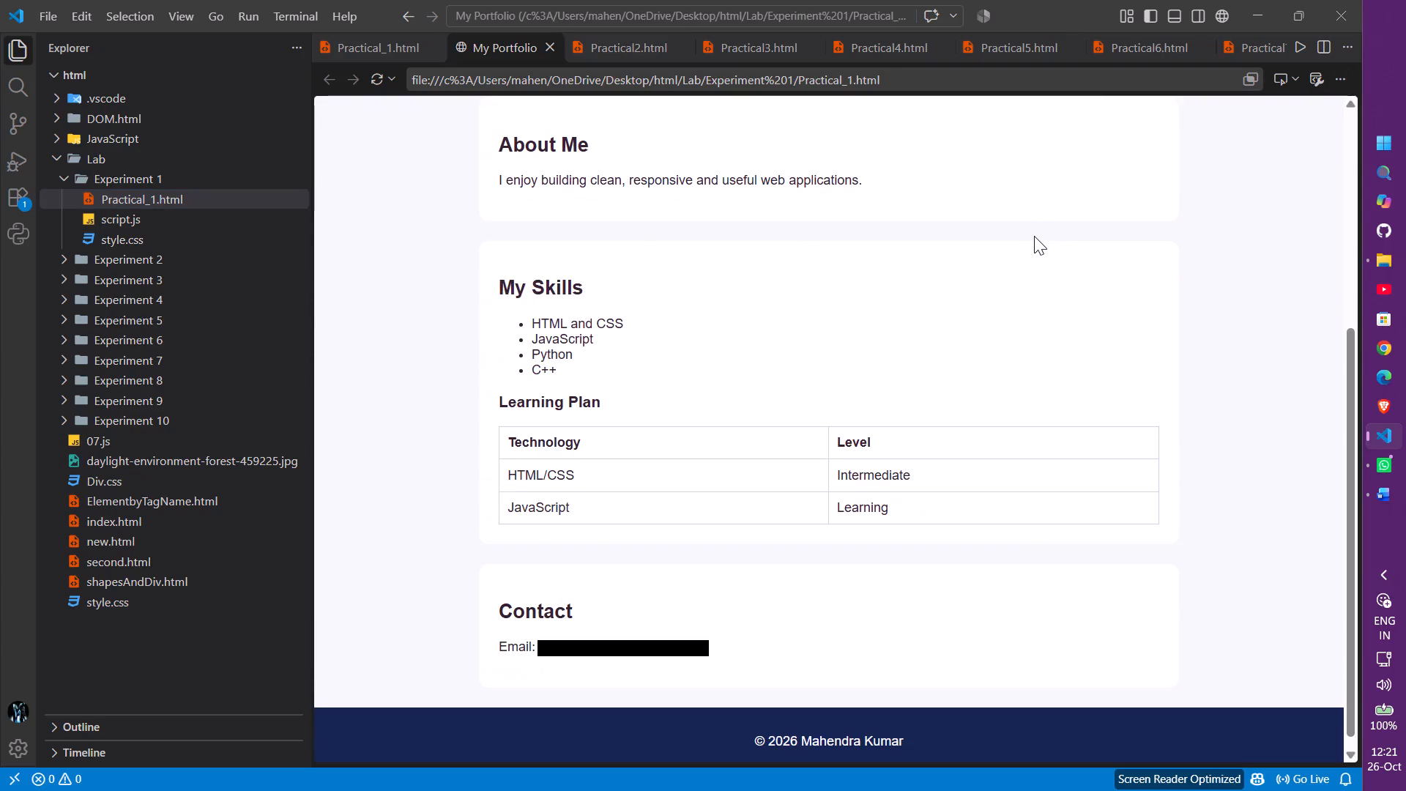
pyautogui.hotkey('ctrl', '-')
pyautogui.hotkey('ctrl', '-')
pyautogui.hotkey('ctrl', '-')
pyautogui.press('-')
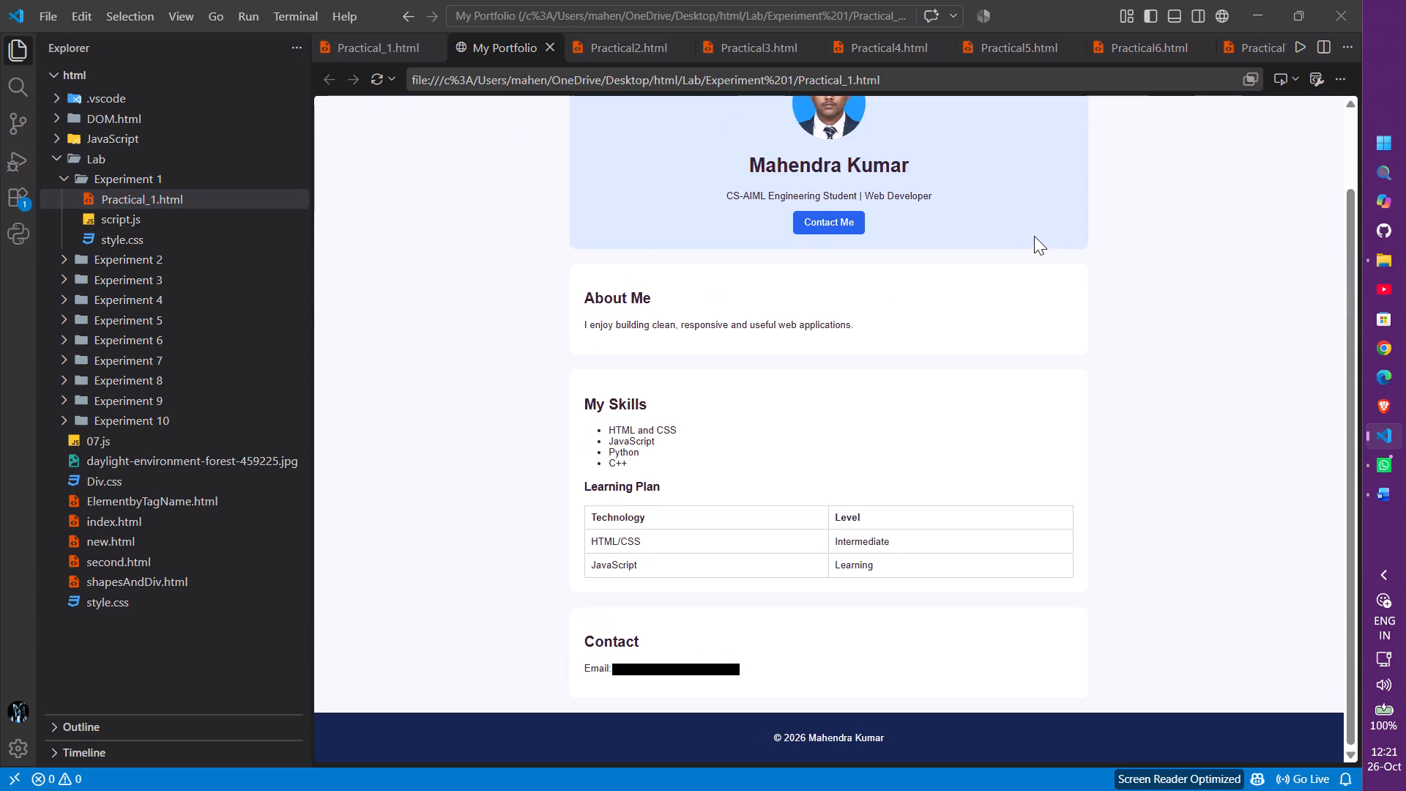
pyautogui.hotkey('ctrl', '-')
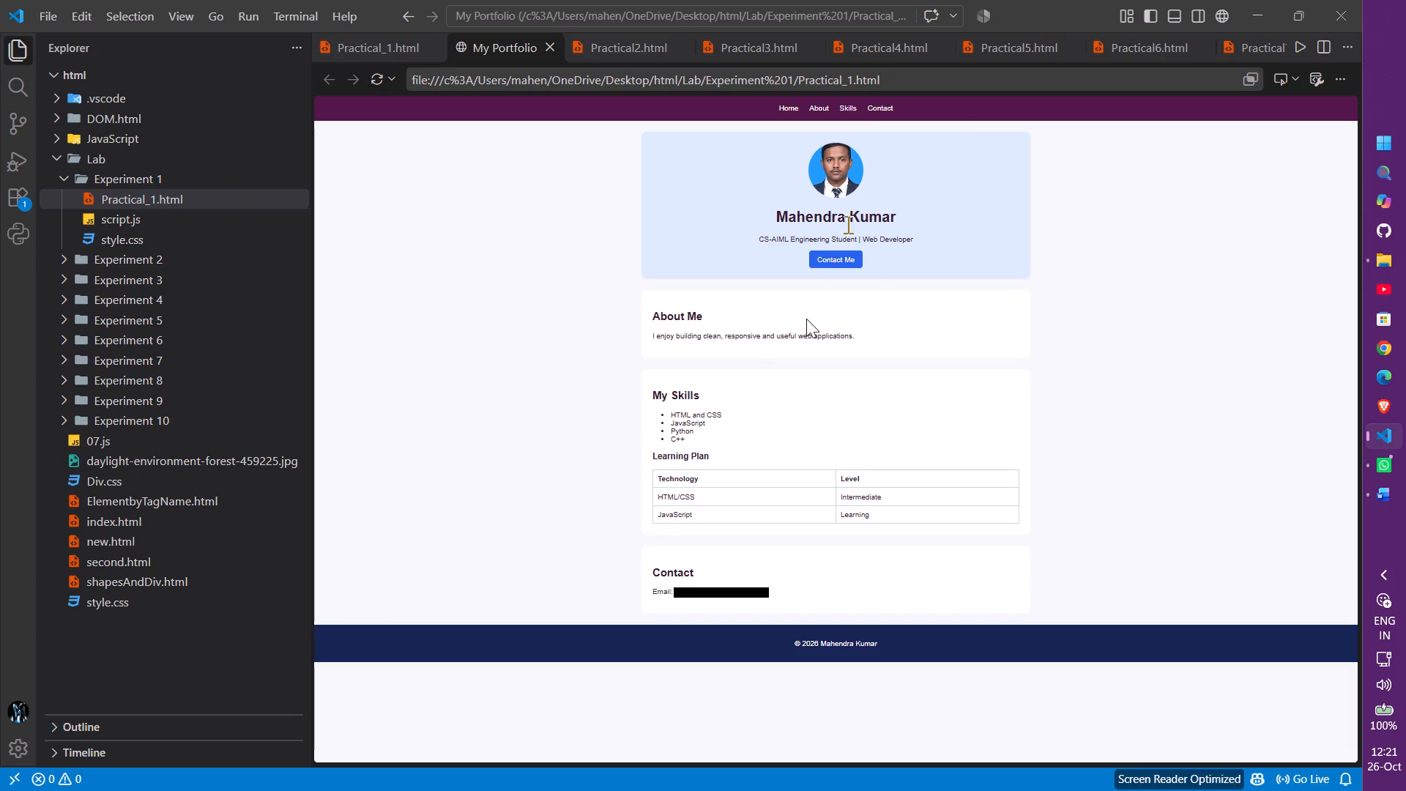
# Capture a screenshot of the portfolio page from its navigation bar to its footer, trimming the side margins, and copy it.
pyautogui.press('shift+super+s')
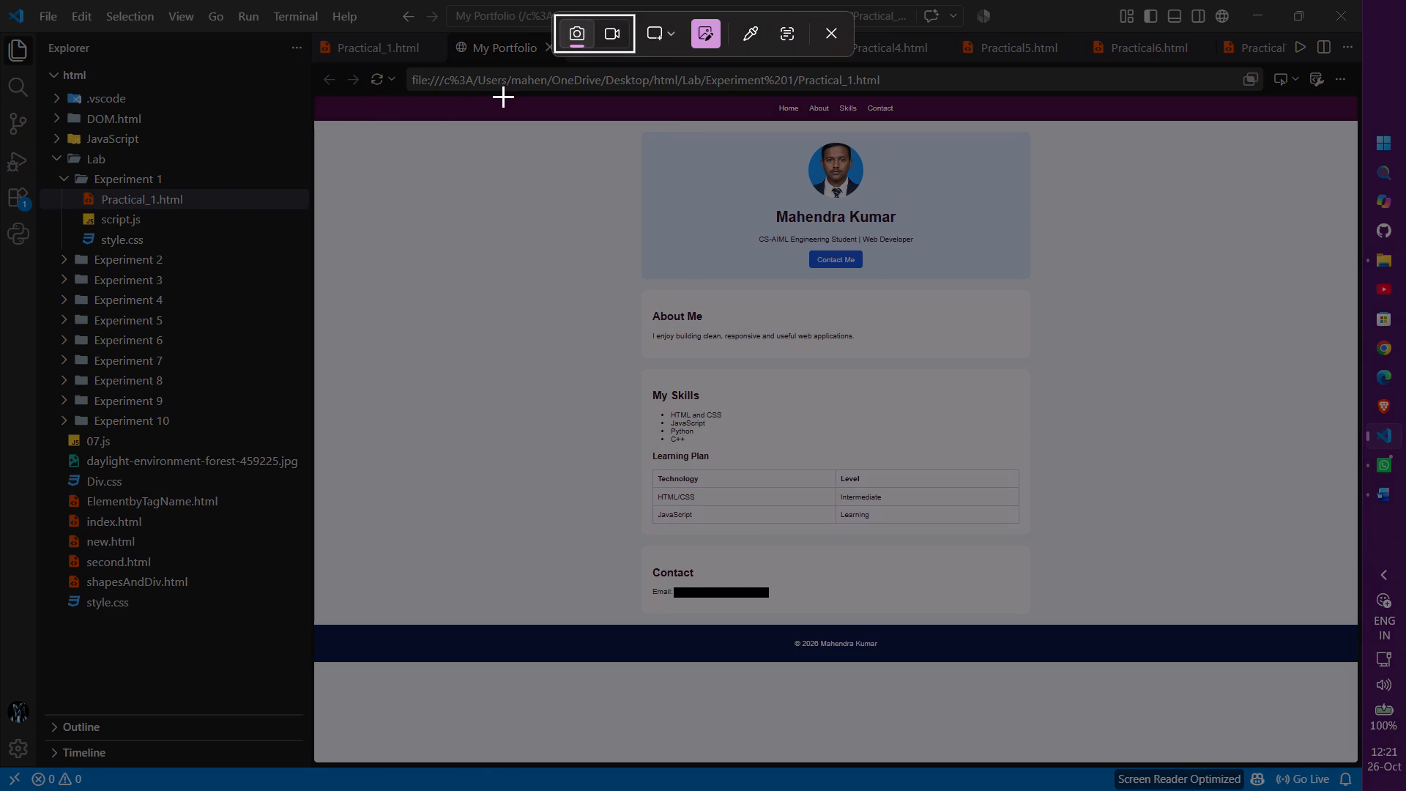
pyautogui.moveTo(494, 99); pyautogui.dragTo(1117, 506)
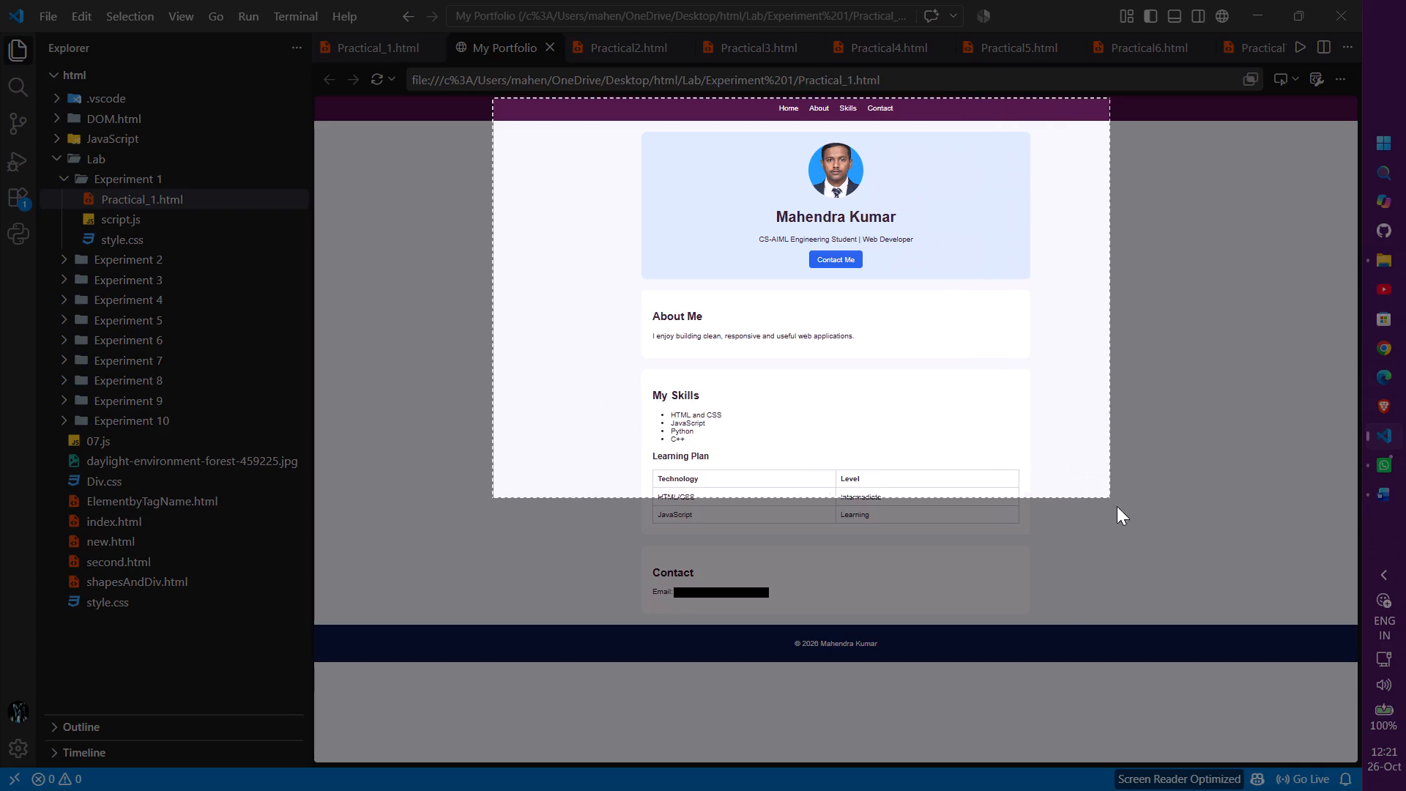
pyautogui.moveTo(1117, 506); pyautogui.dragTo(1061, 617)
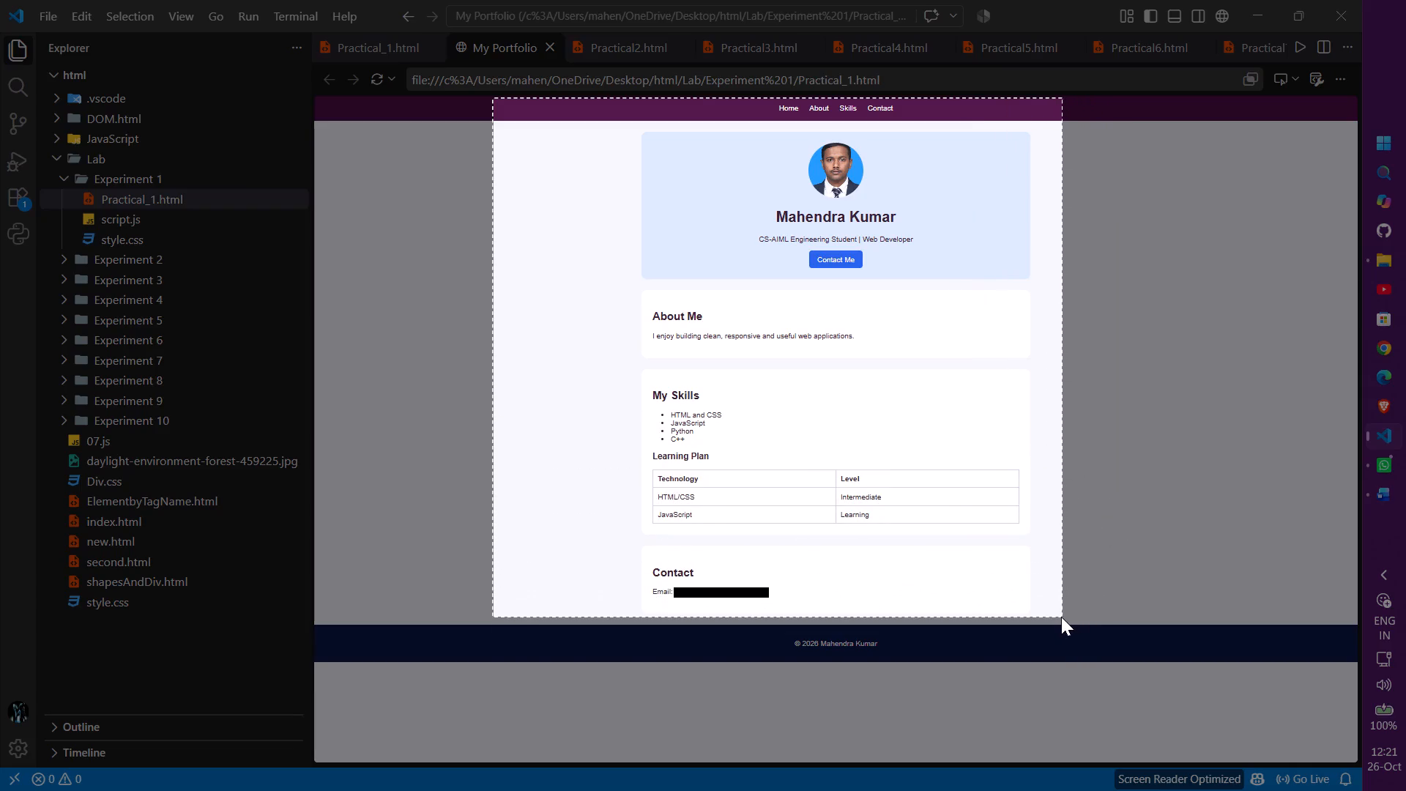
pyautogui.moveTo(1061, 617); pyautogui.dragTo(1079, 658)
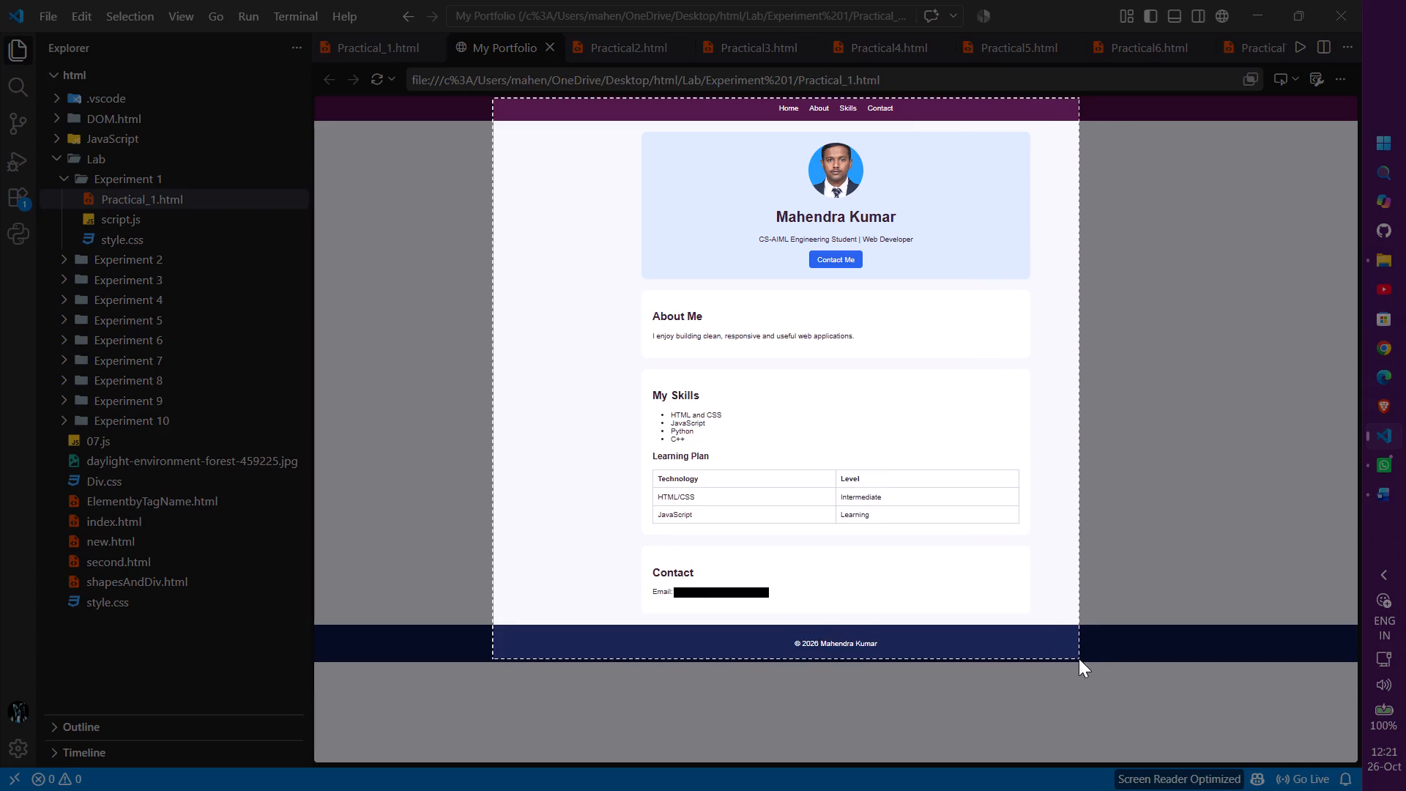
pyautogui.moveTo(1079, 658); pyautogui.dragTo(1079, 659)
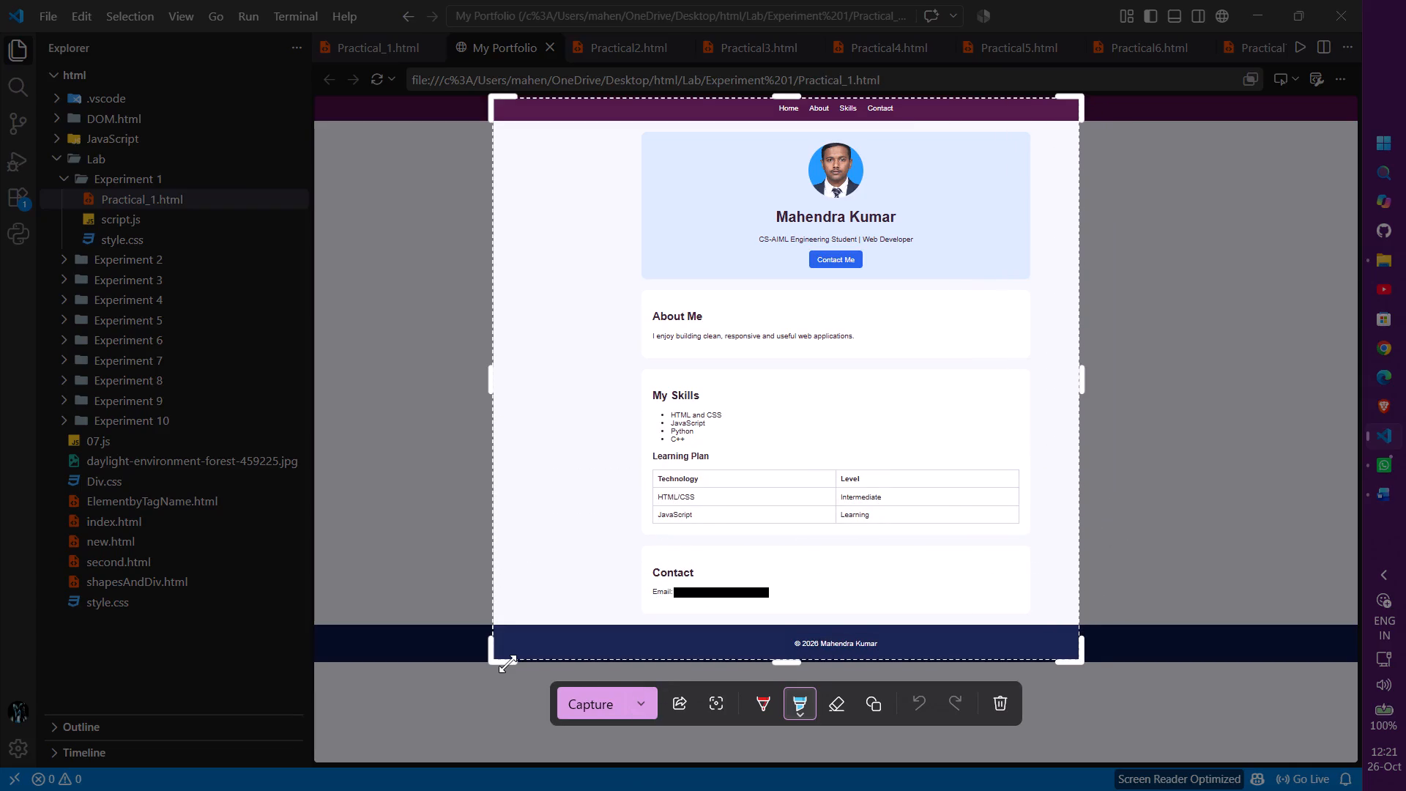
pyautogui.moveTo(498, 660); pyautogui.dragTo(600, 656)
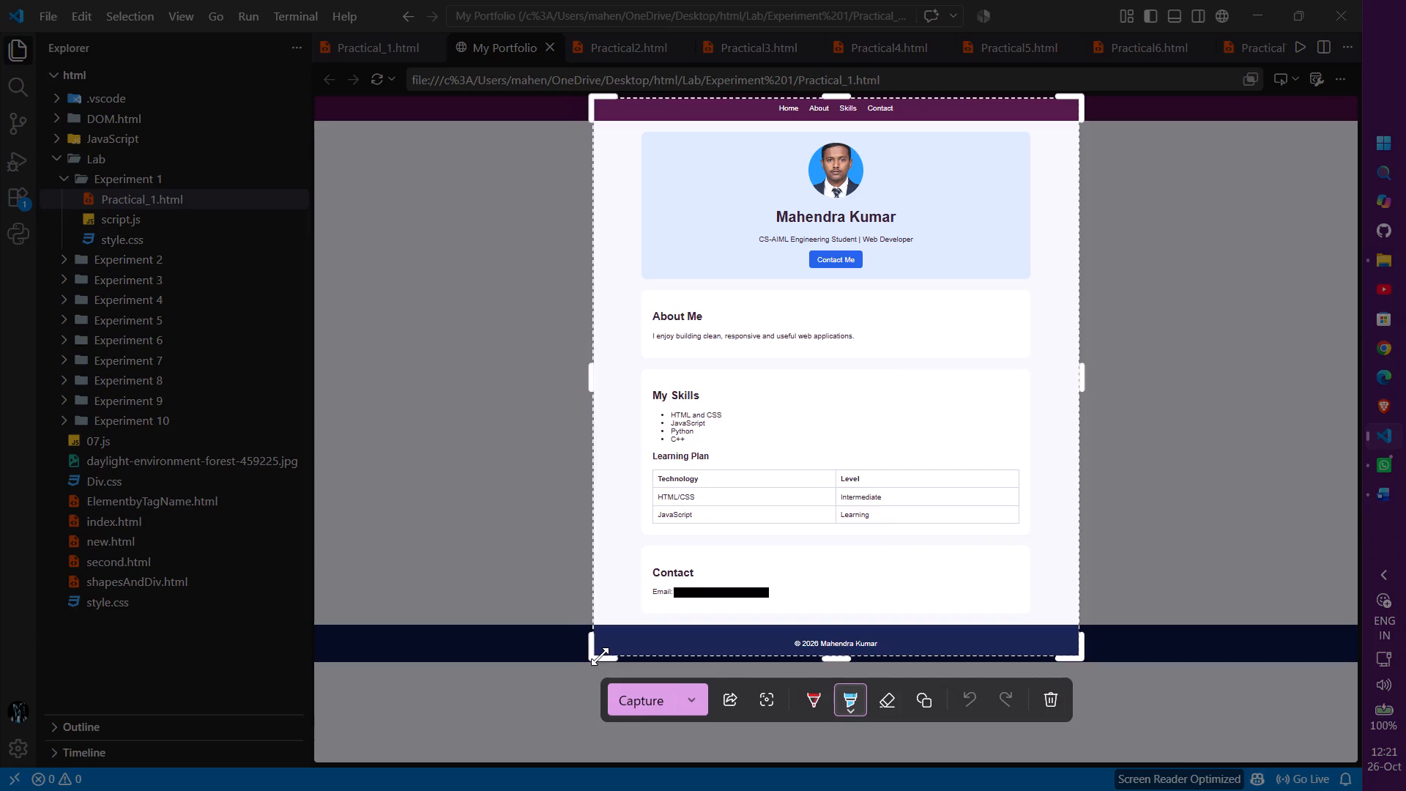
pyautogui.moveTo(600, 656); pyautogui.dragTo(601, 656)
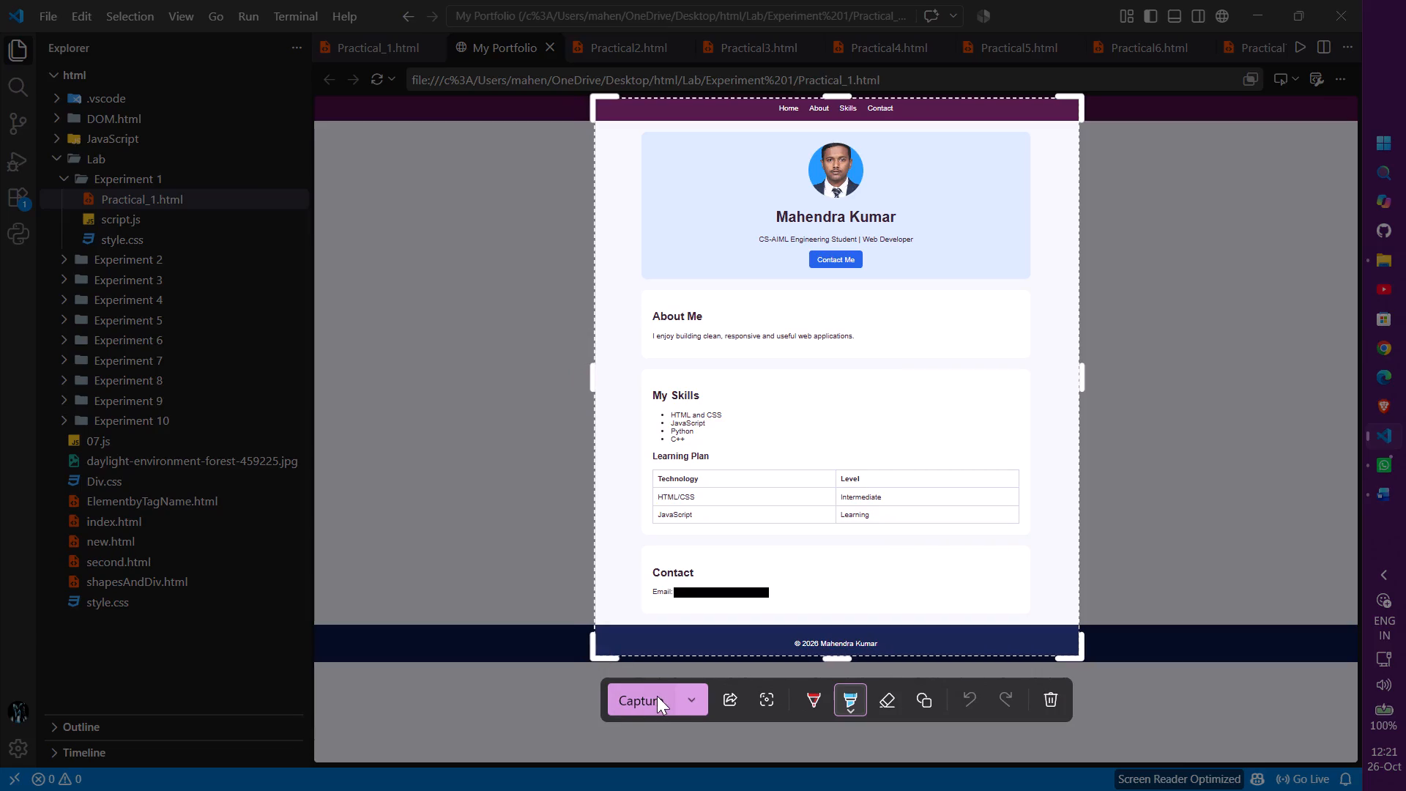
pyautogui.hotkey('ctrl', 'c')
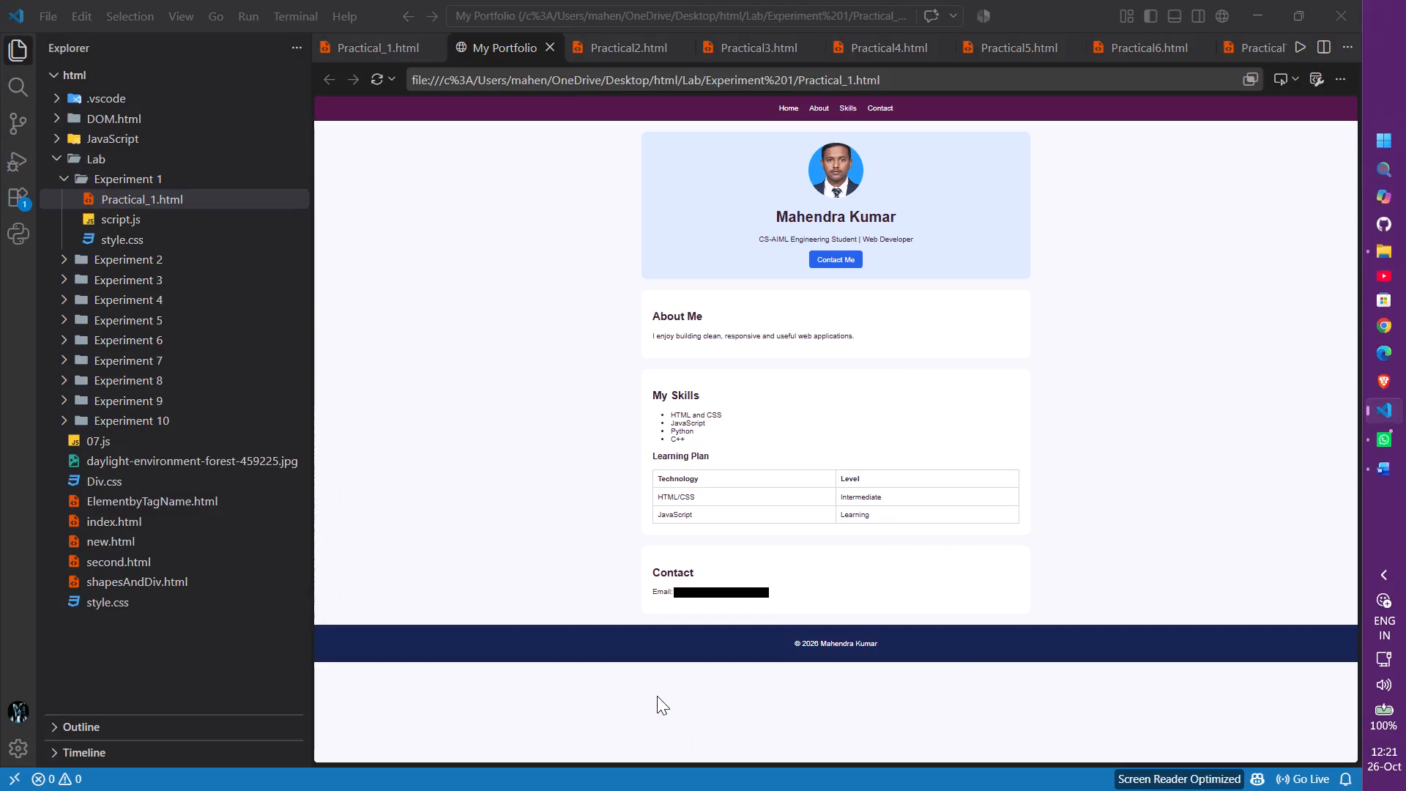
# Return to fsd.new.docx in Word and paste the screenshot into the empty Experiment 1 output box.
pyautogui.click(1262, 11)
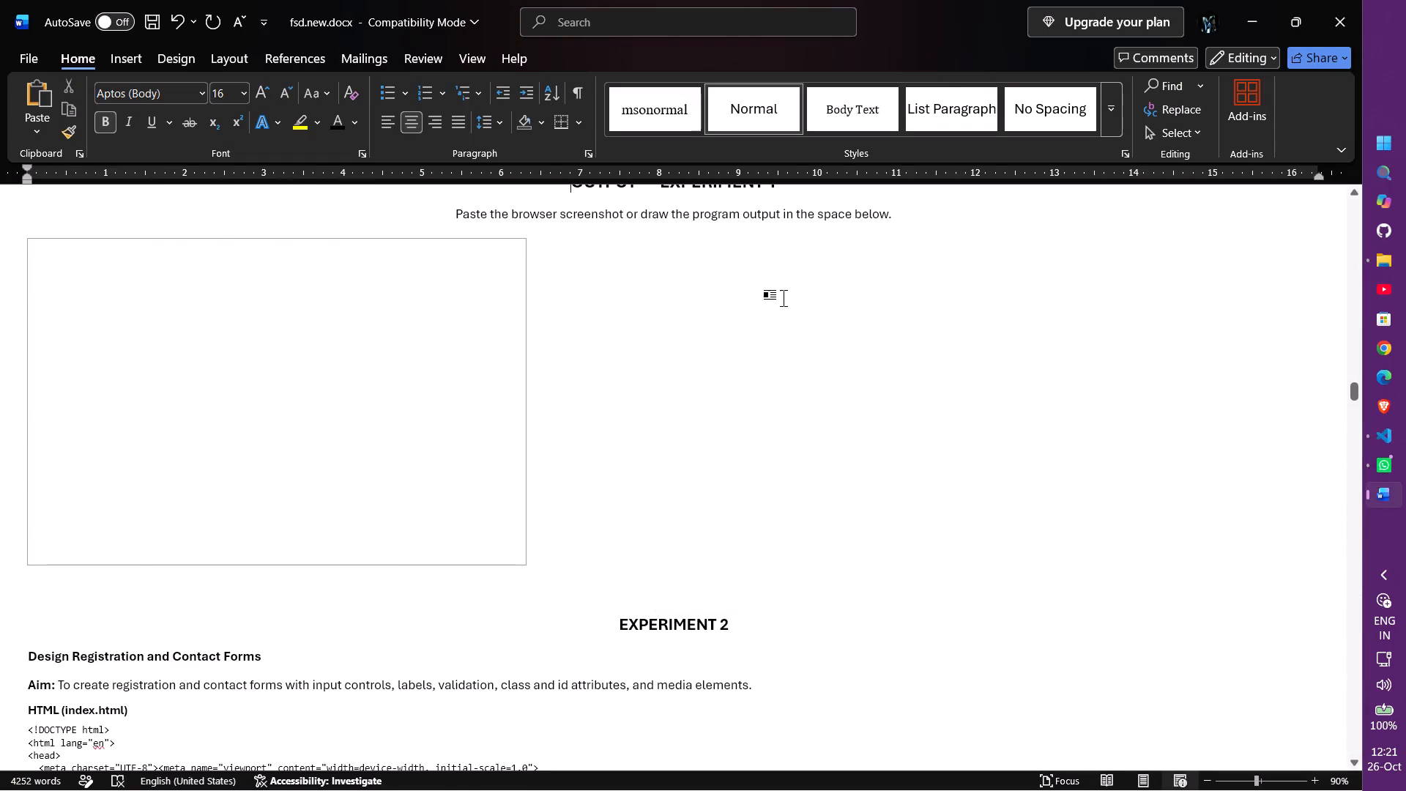
pyautogui.click(438, 420)
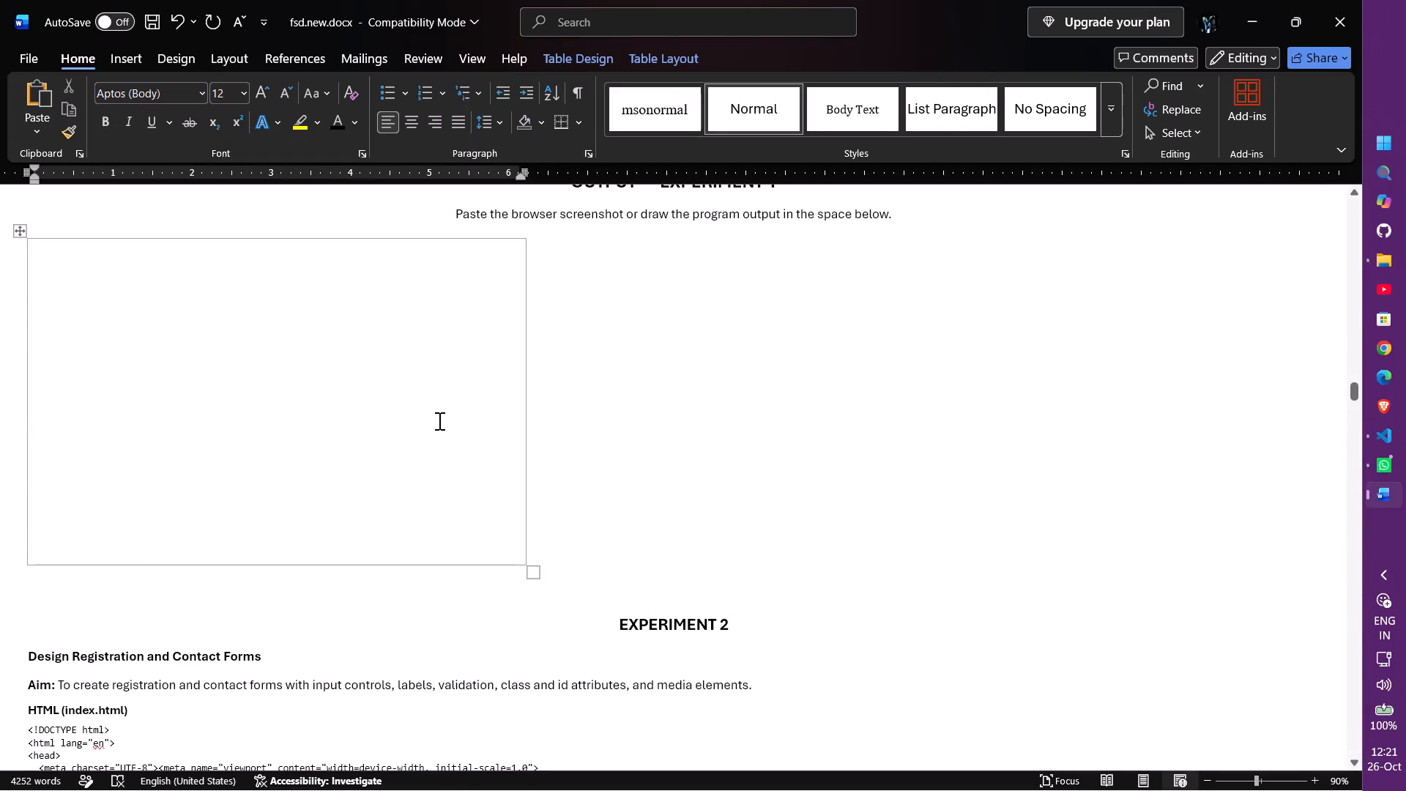
pyautogui.hotkey('ctrl', 'v')
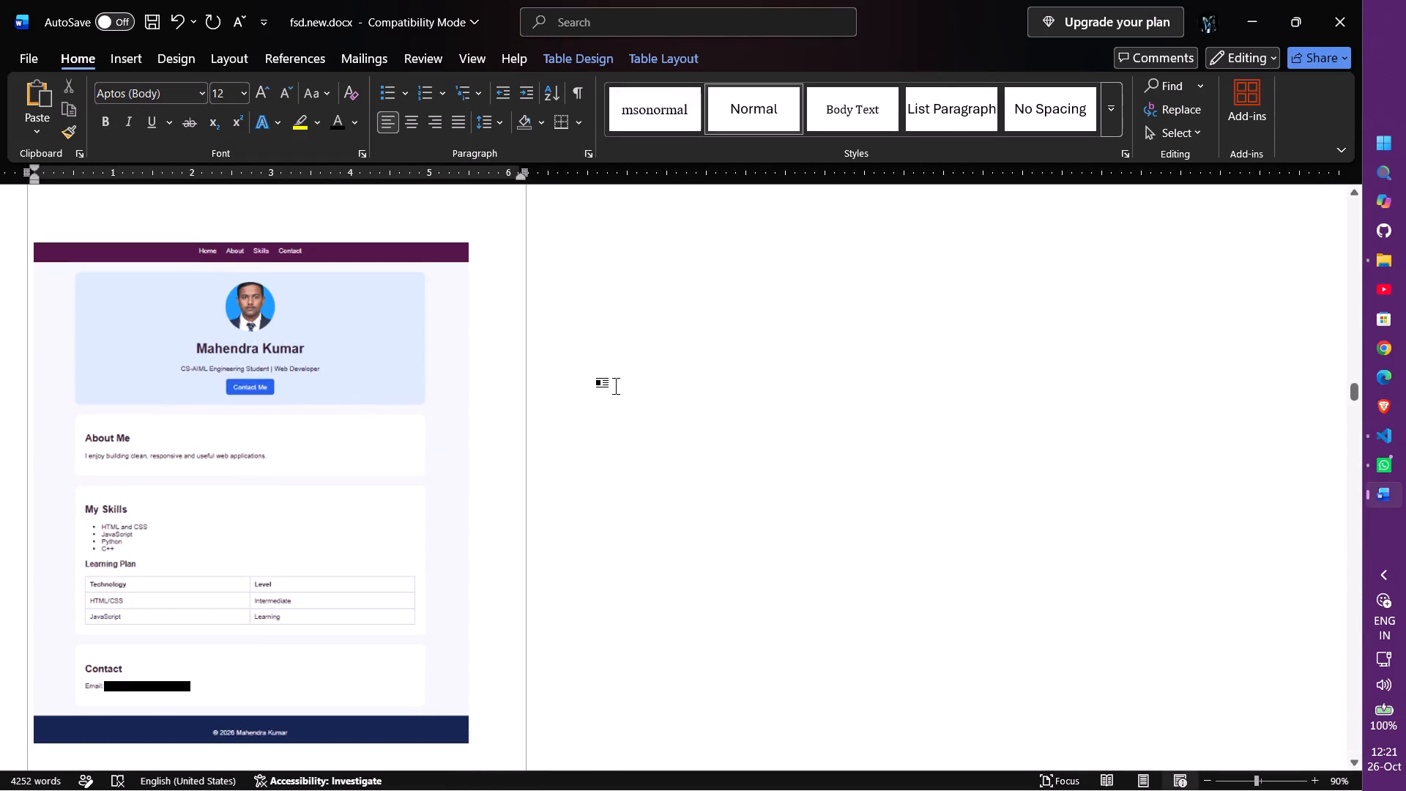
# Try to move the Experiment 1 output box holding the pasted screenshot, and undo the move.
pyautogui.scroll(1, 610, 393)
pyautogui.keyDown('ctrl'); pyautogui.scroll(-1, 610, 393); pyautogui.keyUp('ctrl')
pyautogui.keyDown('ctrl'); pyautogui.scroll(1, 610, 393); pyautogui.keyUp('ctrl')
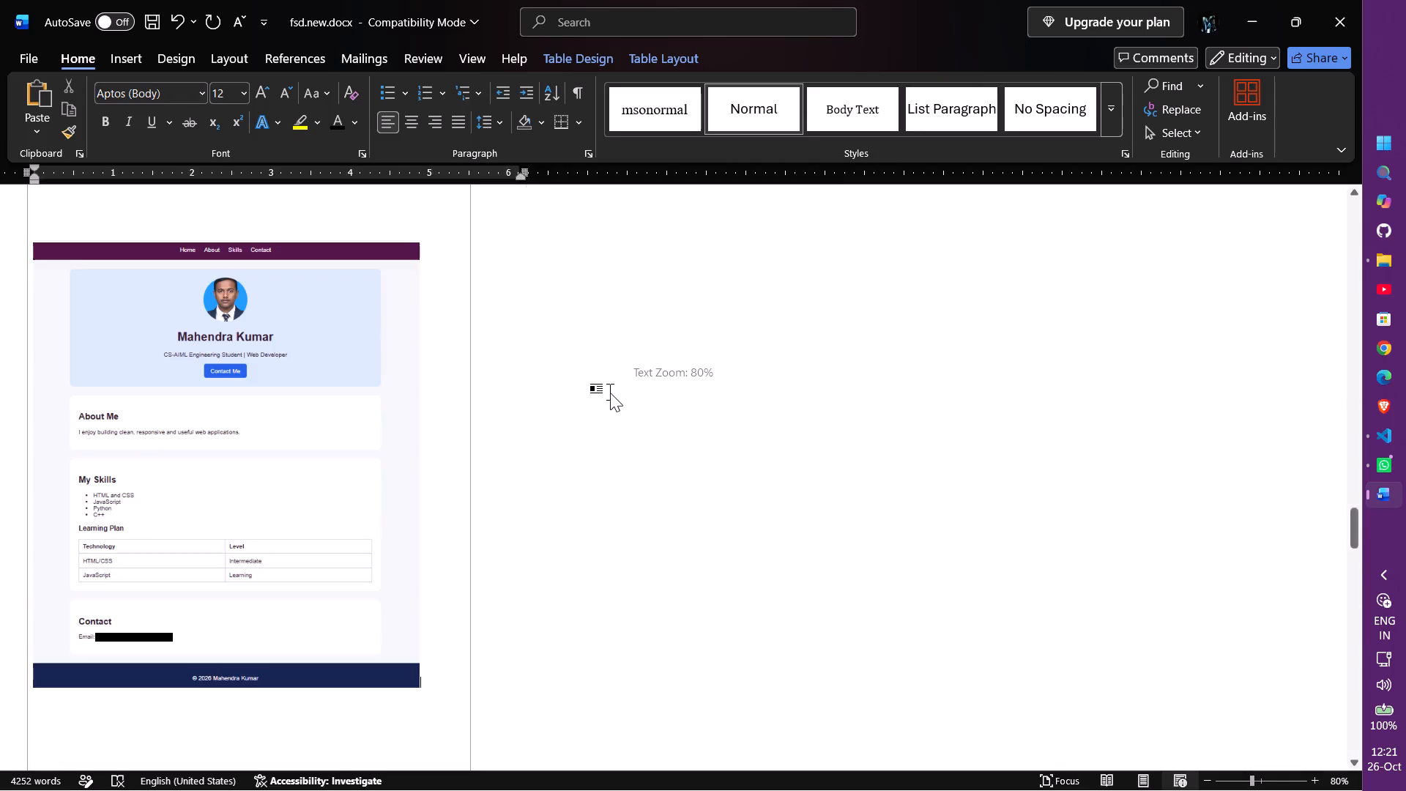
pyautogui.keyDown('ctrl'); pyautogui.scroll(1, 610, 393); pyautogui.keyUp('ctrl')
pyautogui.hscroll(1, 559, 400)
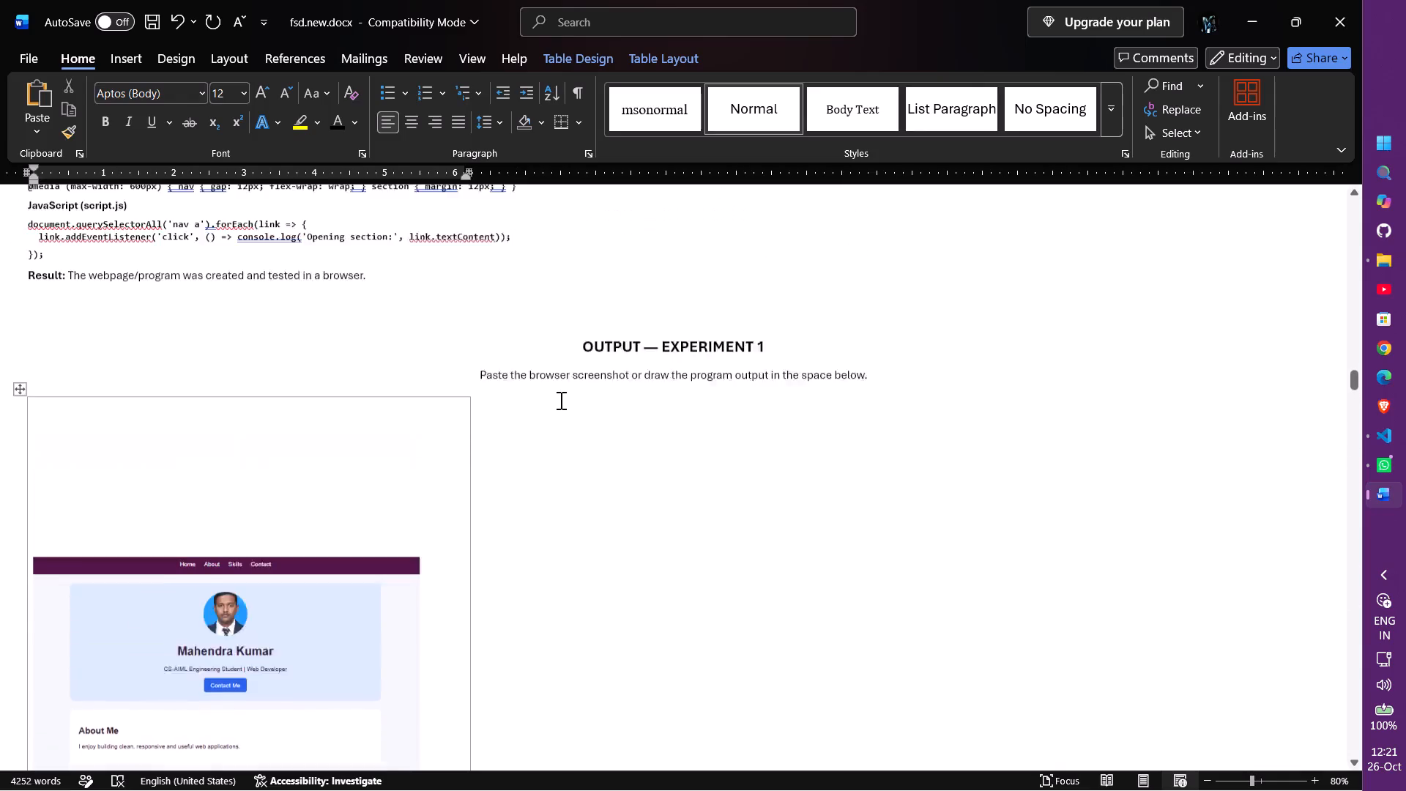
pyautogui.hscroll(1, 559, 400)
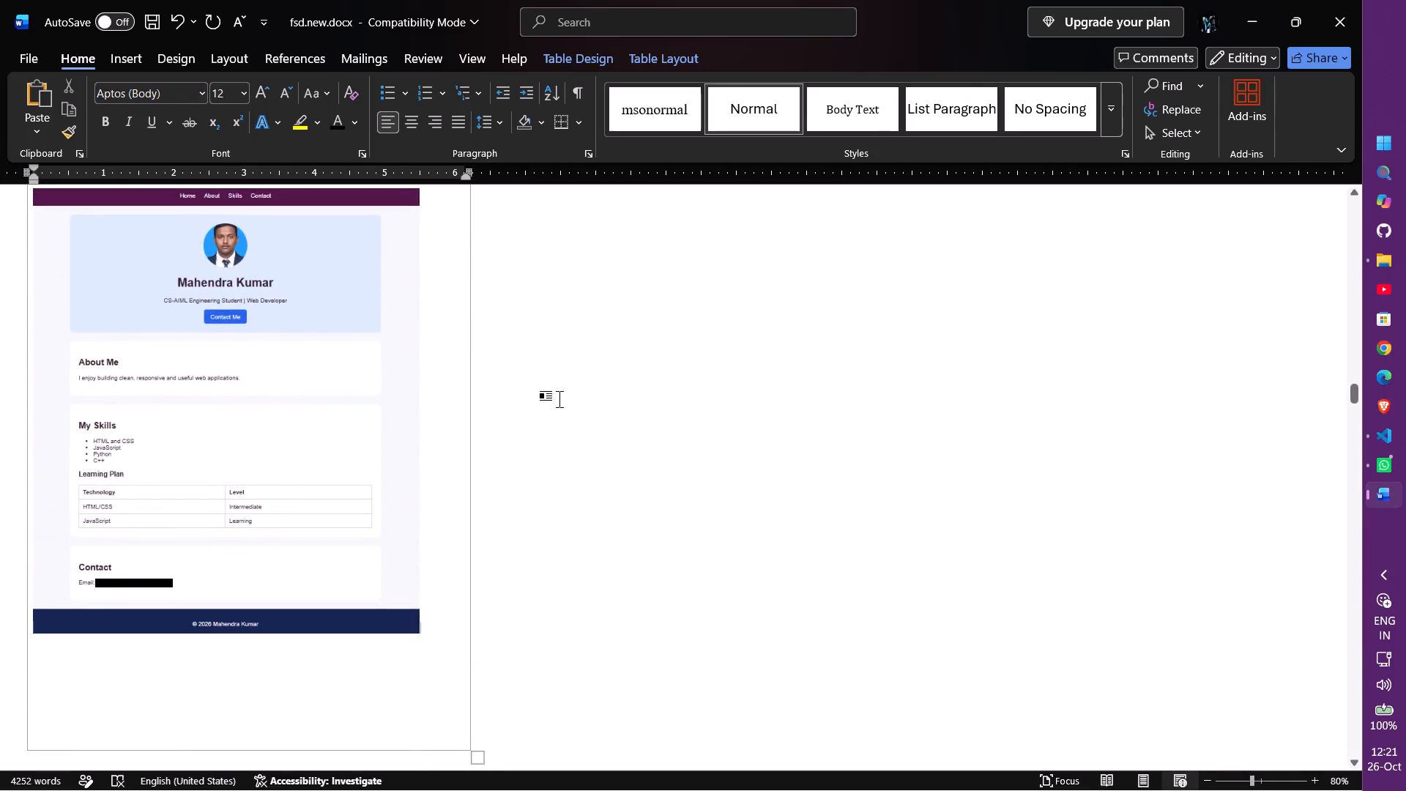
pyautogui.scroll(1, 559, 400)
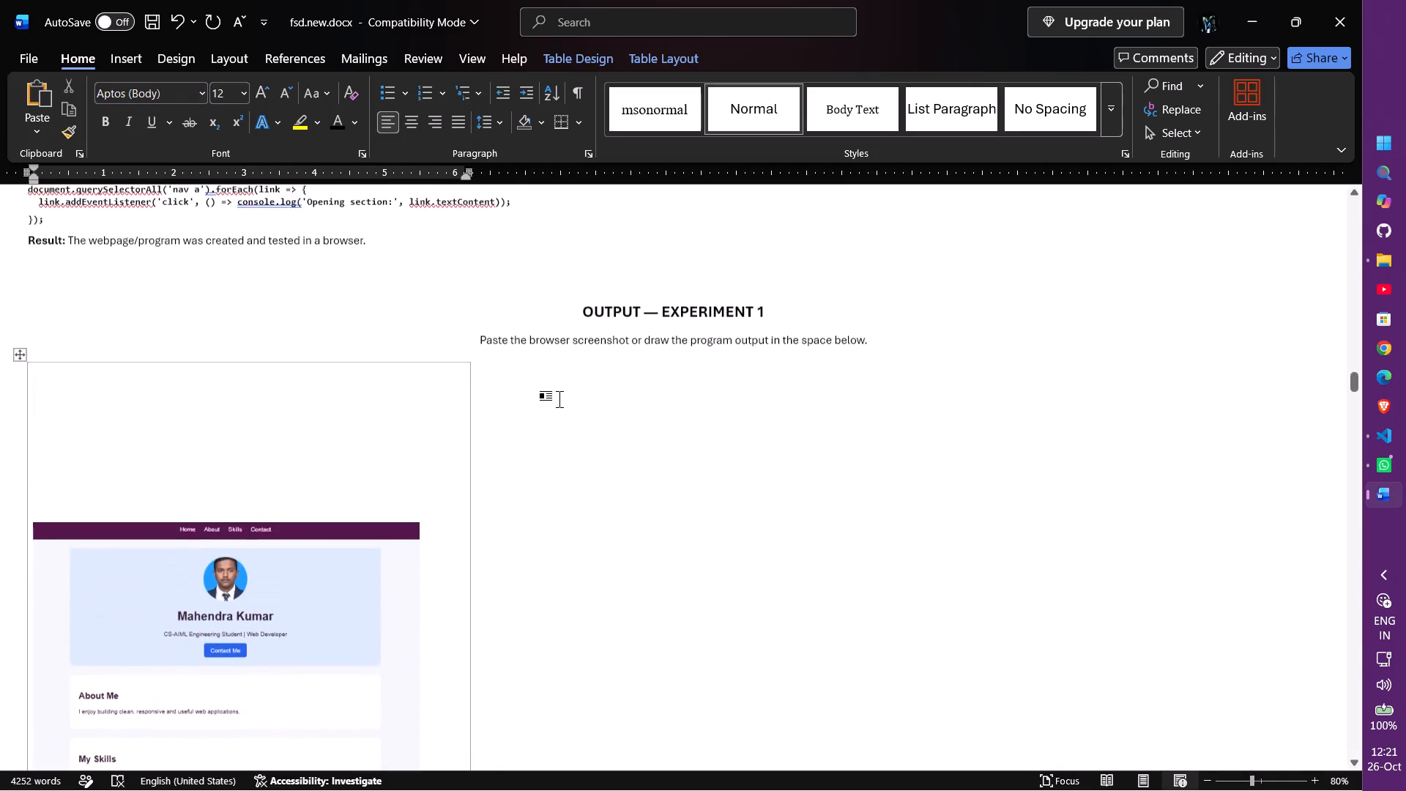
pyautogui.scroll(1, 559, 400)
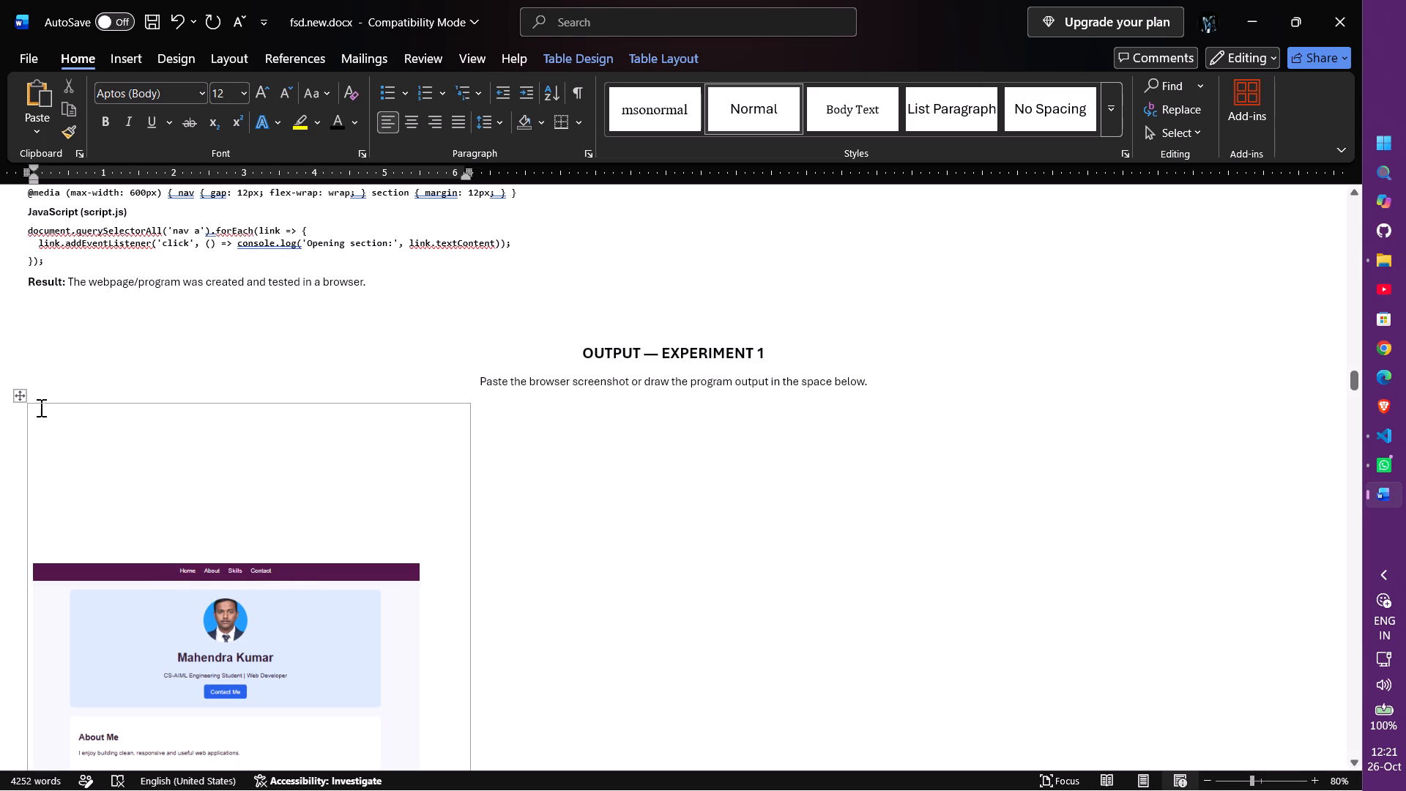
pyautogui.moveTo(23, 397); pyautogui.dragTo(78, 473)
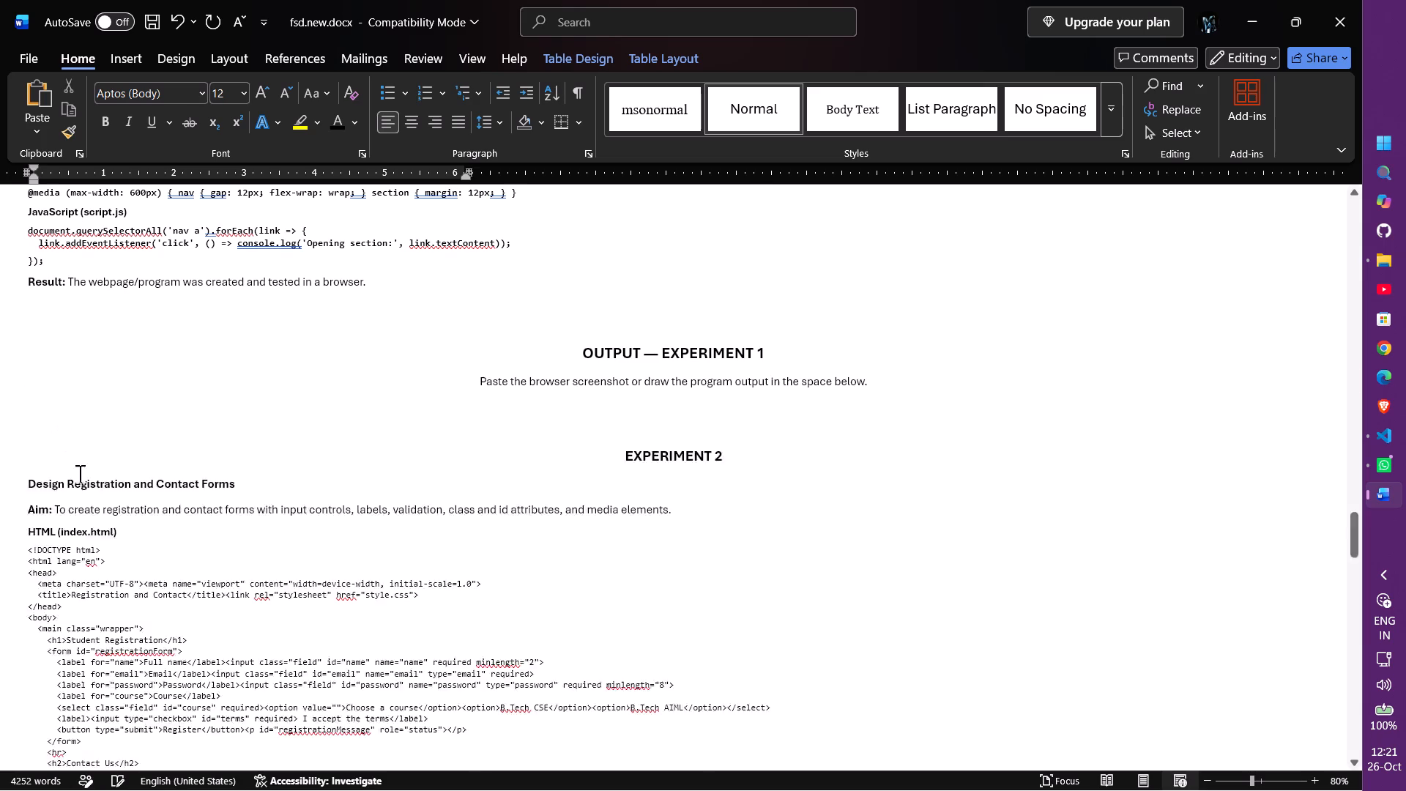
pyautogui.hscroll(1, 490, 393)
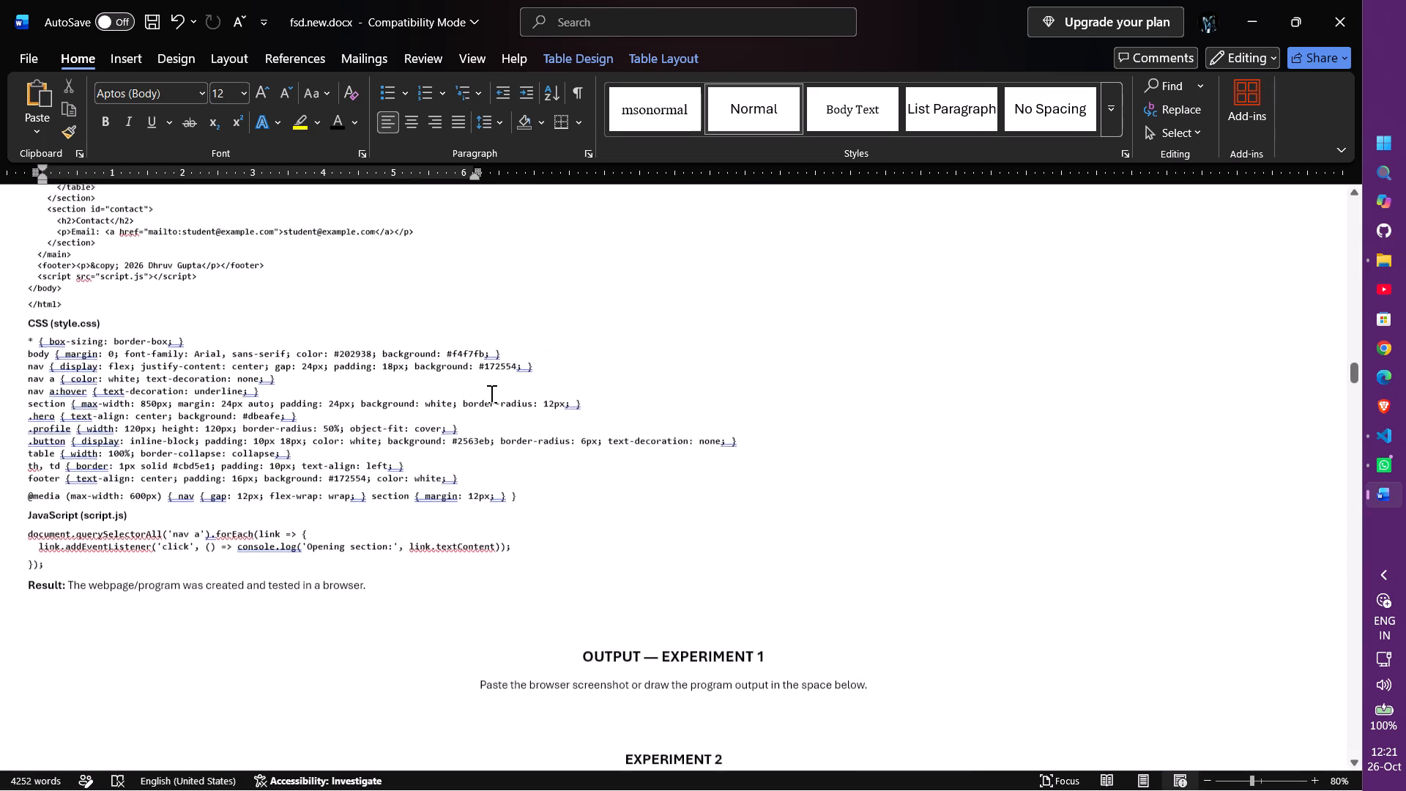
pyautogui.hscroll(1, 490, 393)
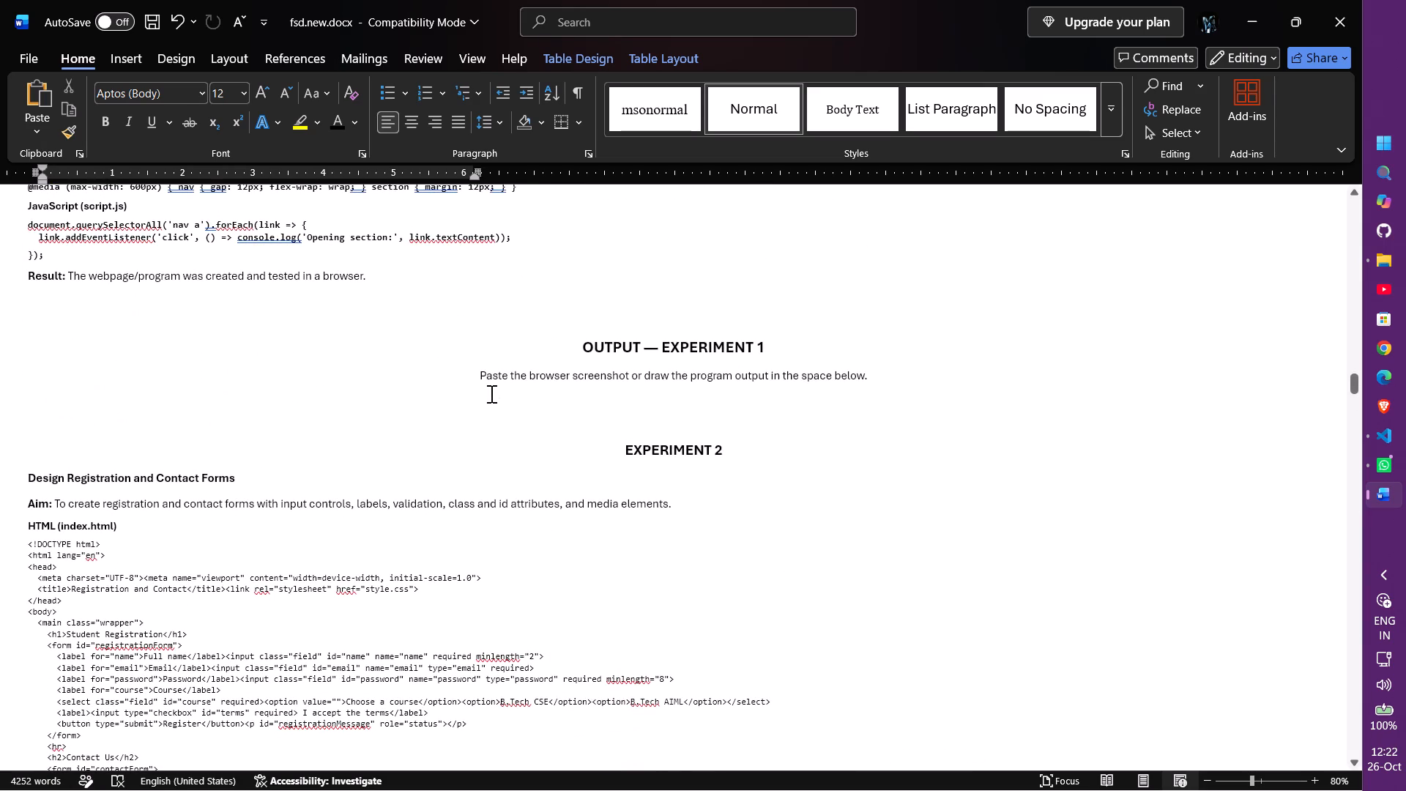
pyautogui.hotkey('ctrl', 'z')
# Center the pasted portfolio screenshot horizontally inside the Experiment 1 output box.
pyautogui.click(540, 496)
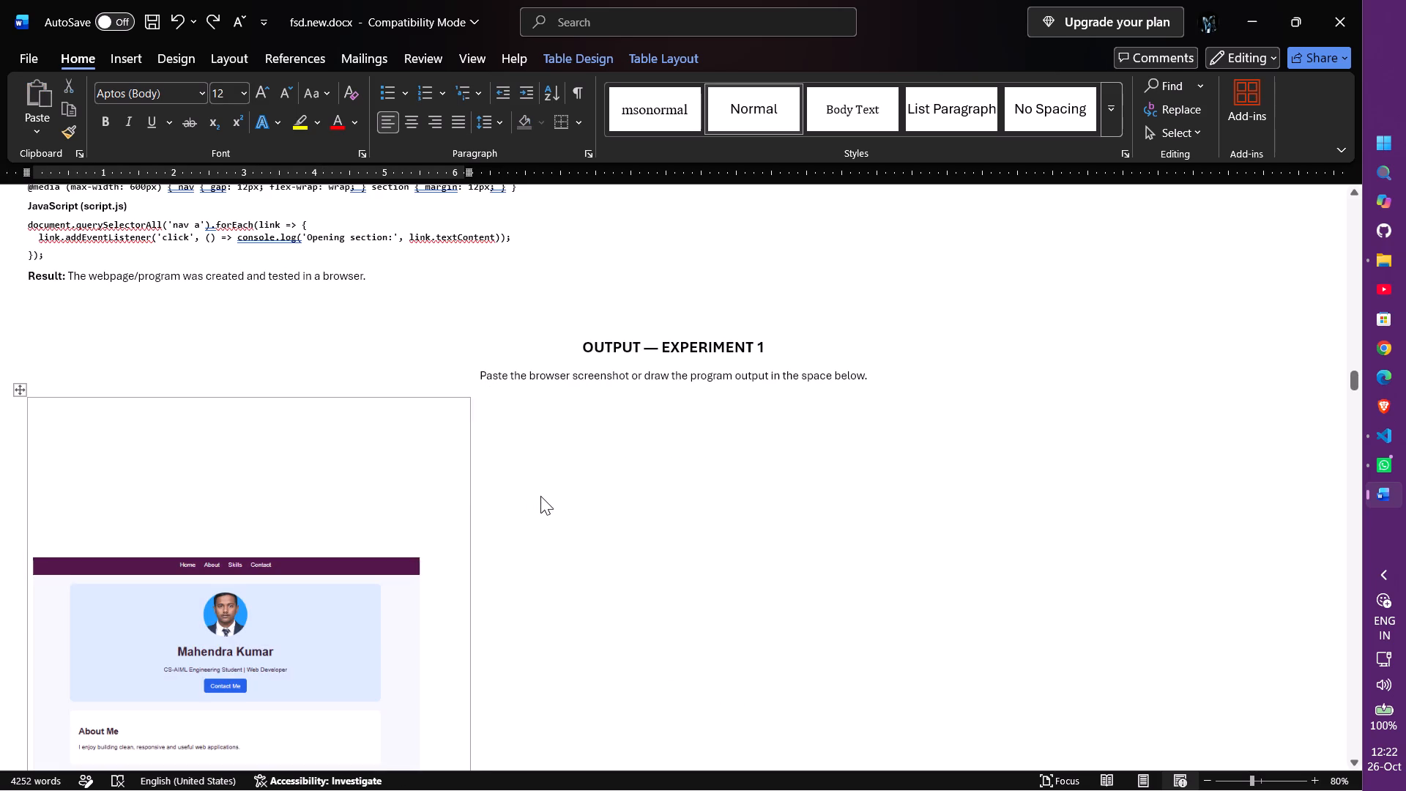
pyautogui.click(271, 479)
pyautogui.rightClick(271, 479)
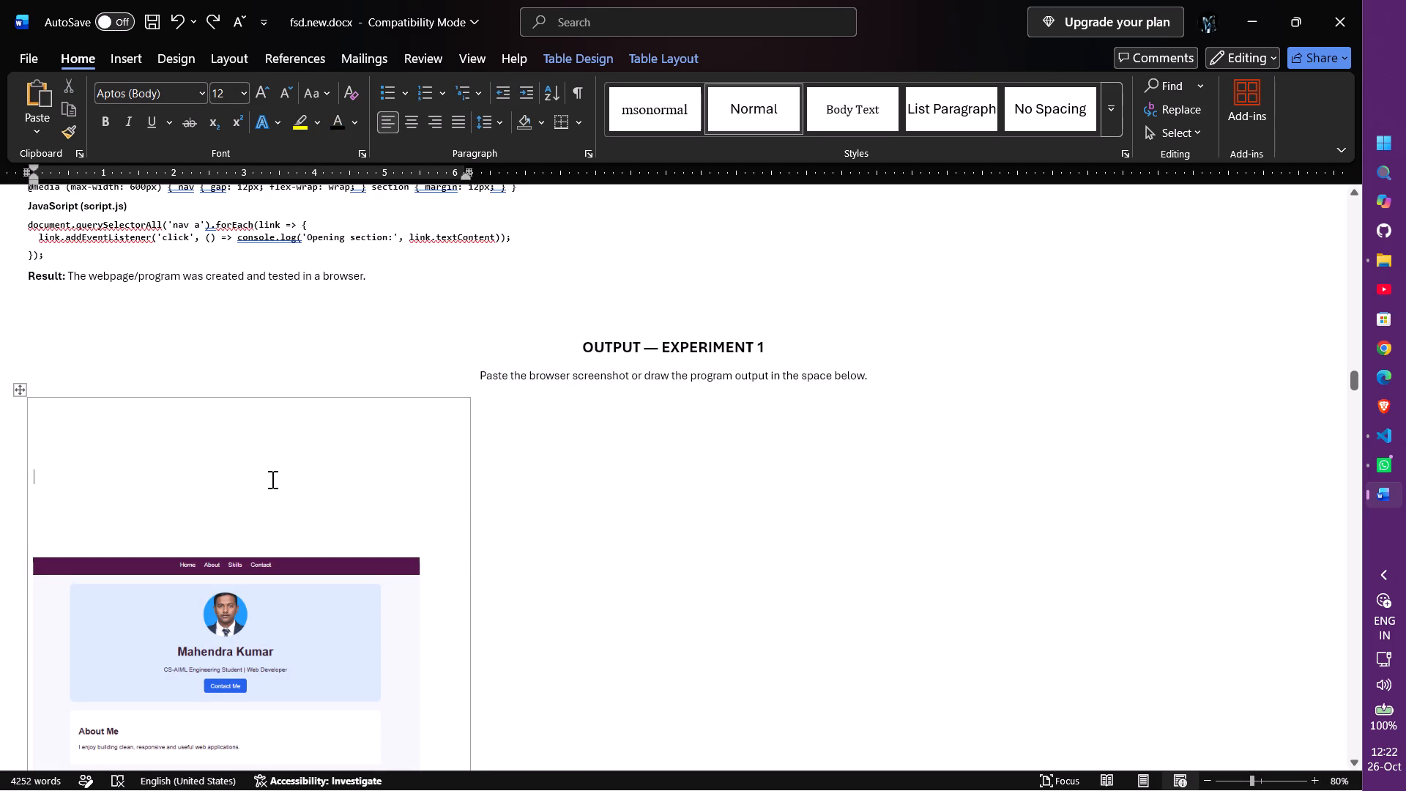
pyautogui.click(322, 531)
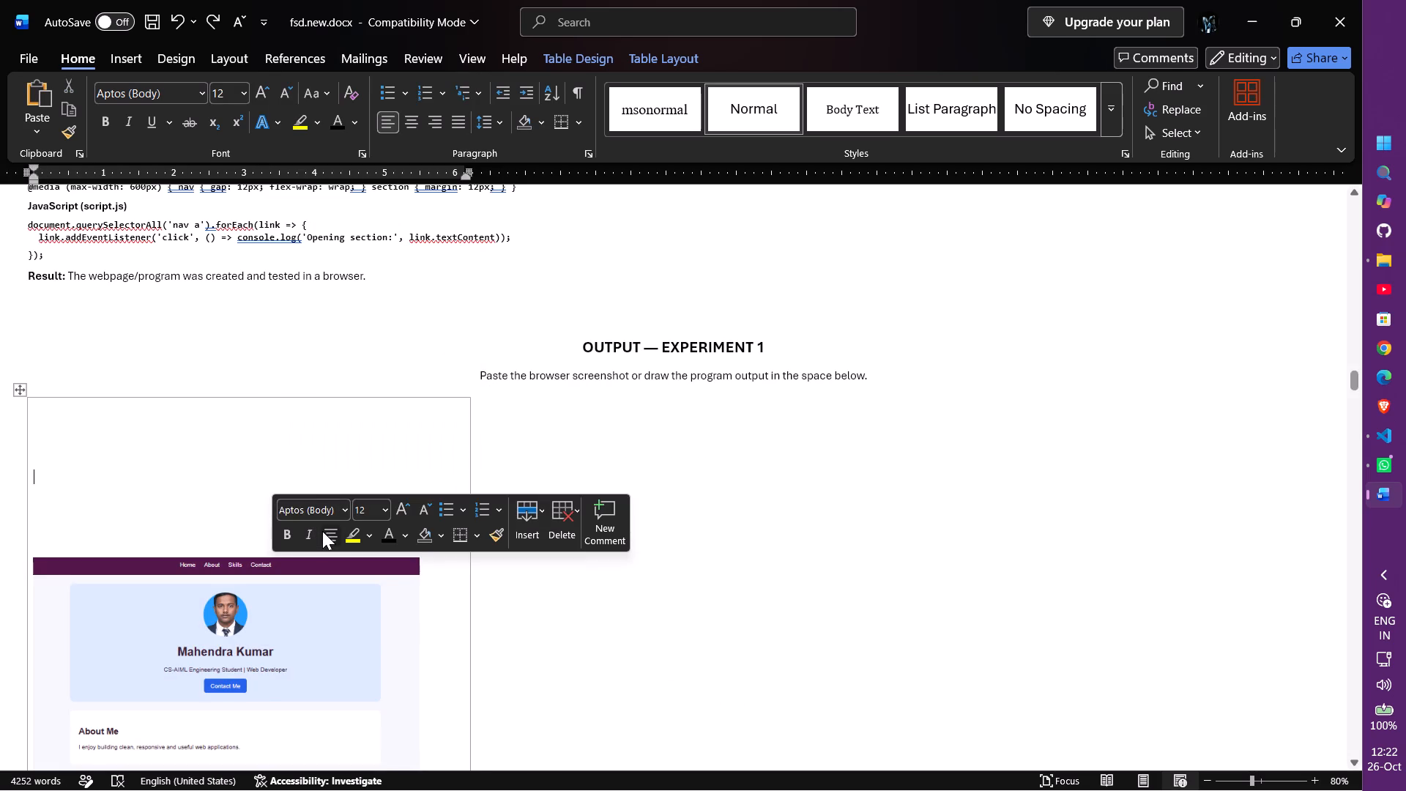
pyautogui.click(357, 438)
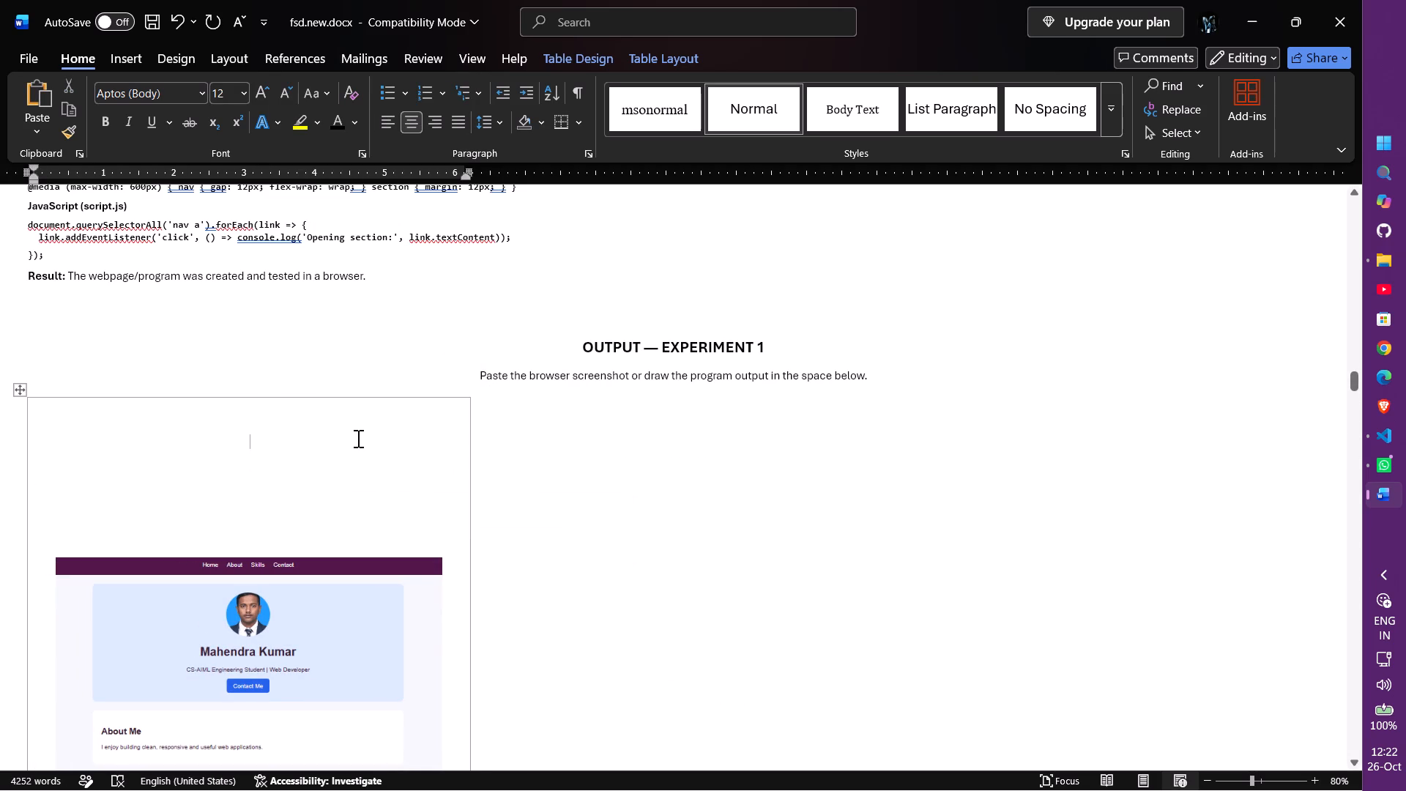
pyautogui.moveTo(357, 438); pyautogui.dragTo(432, 441)
# Review the lab file around the Experiment 1 and 2 sections, the experiment list and index table, and the cover page.
pyautogui.scroll(-2, 393, 658)
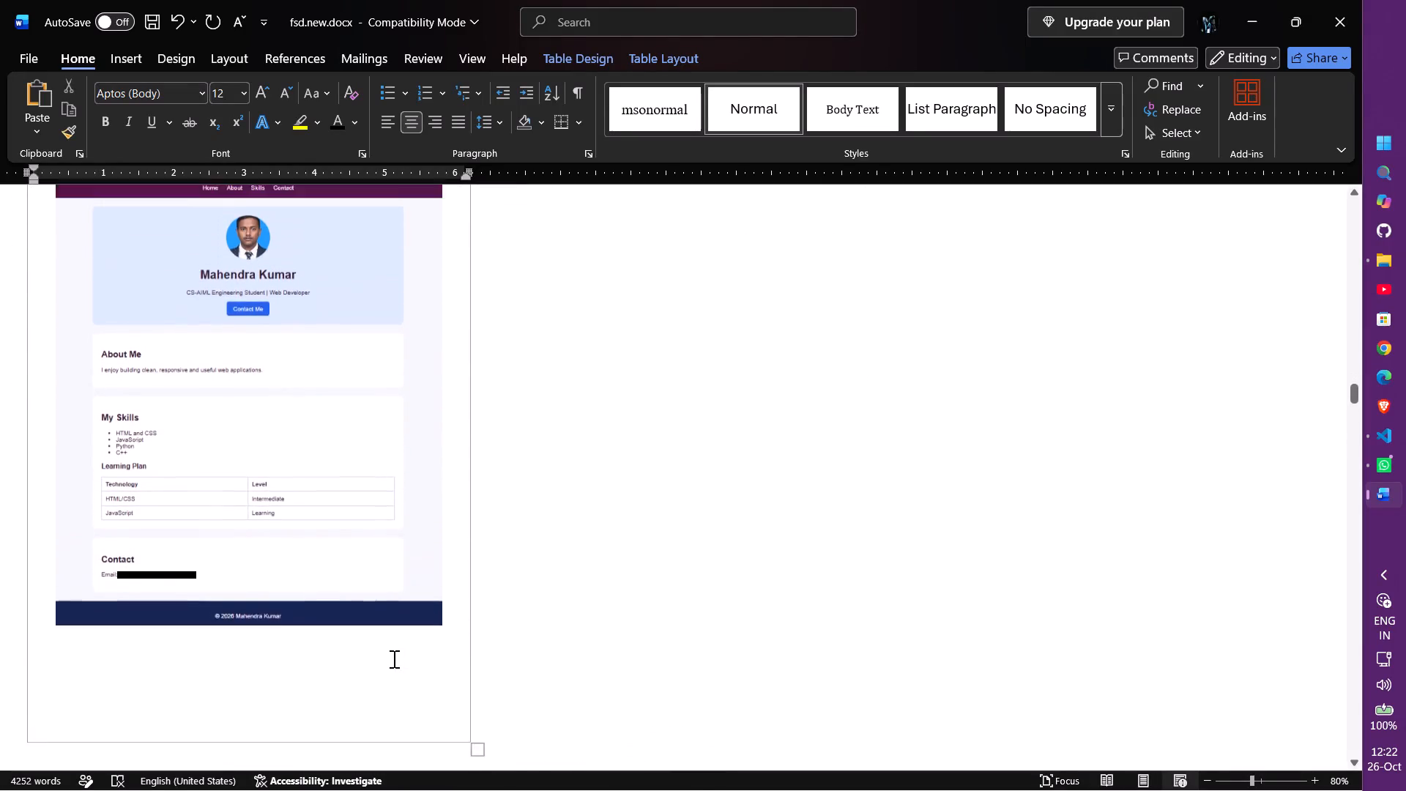
pyautogui.scroll(-3, 393, 658)
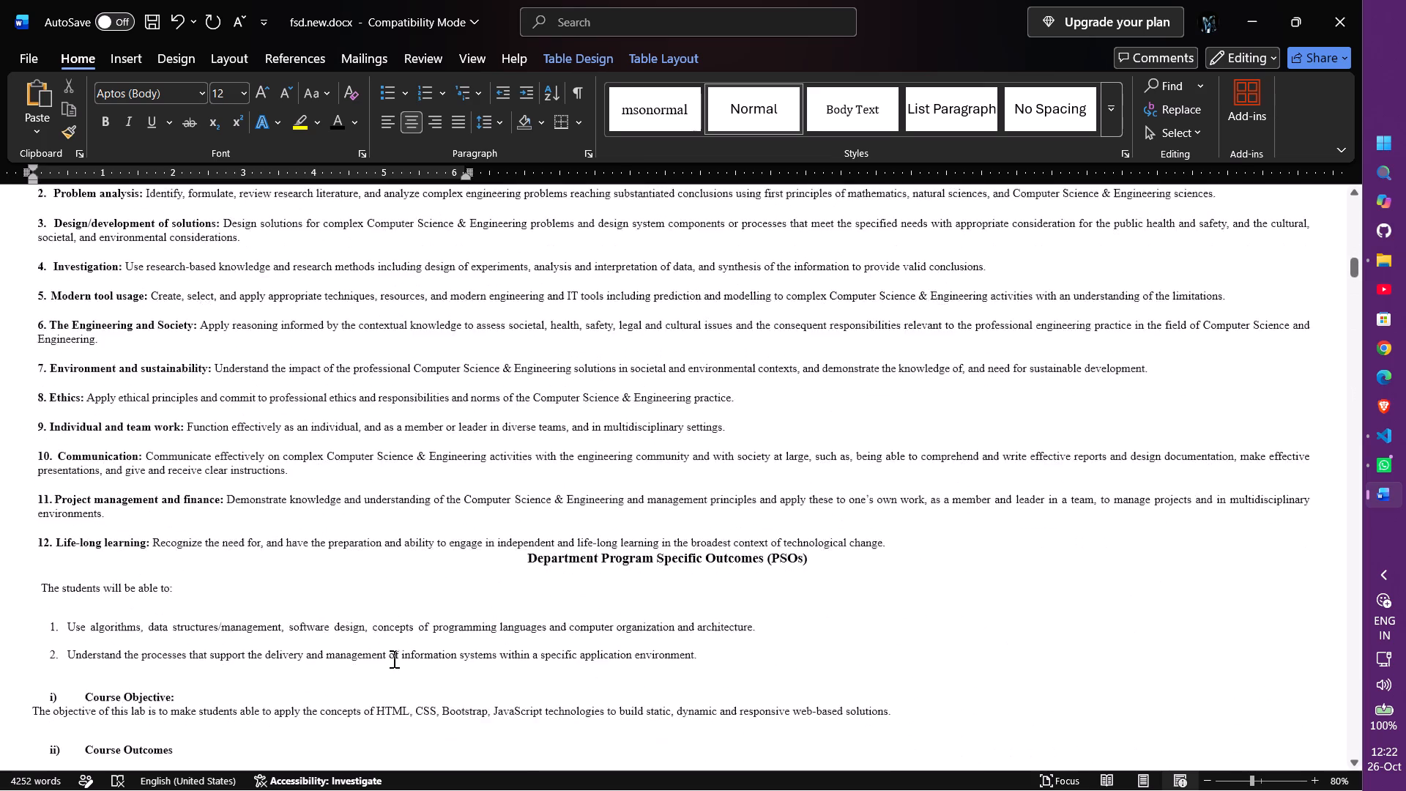
pyautogui.scroll(-1, 393, 658)
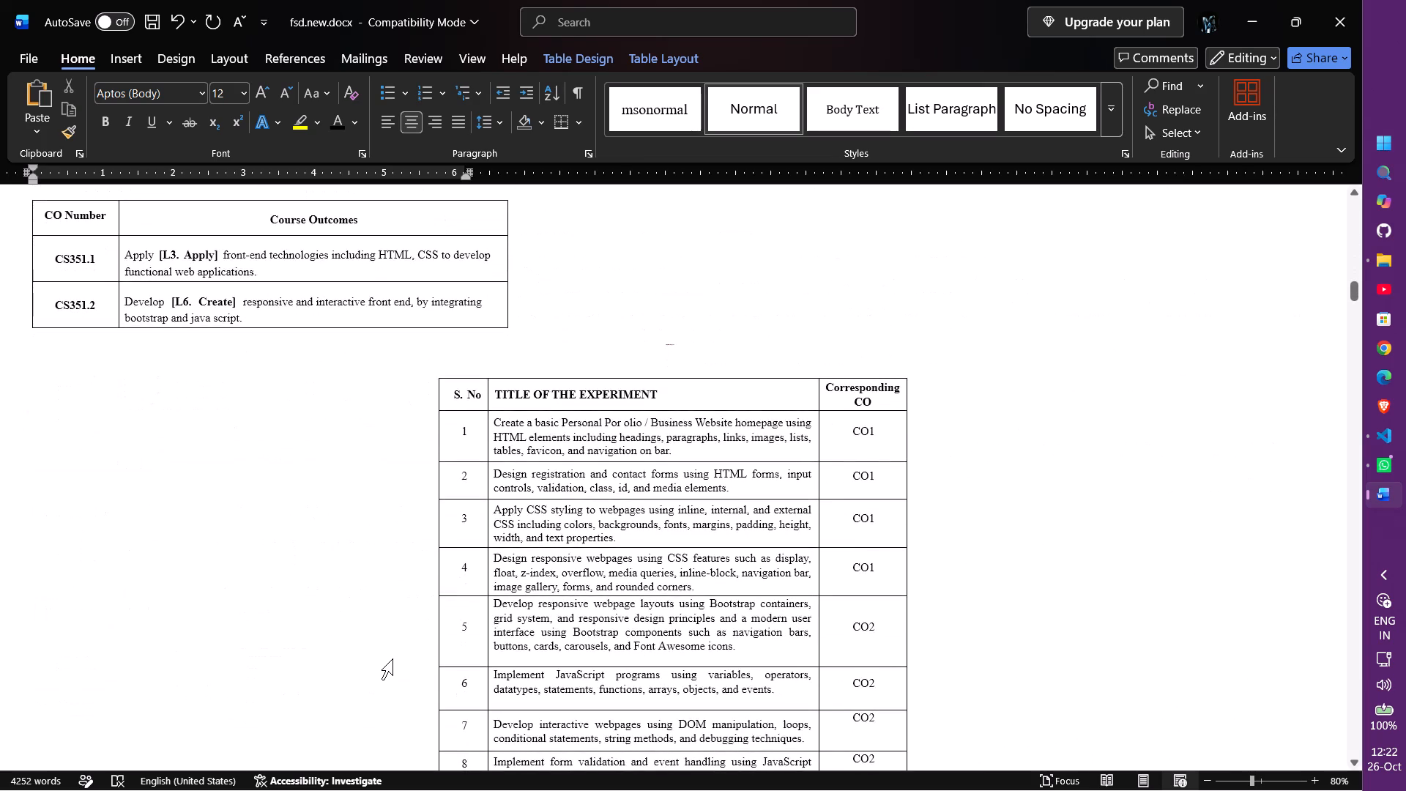
pyautogui.scroll(-10, 393, 658)
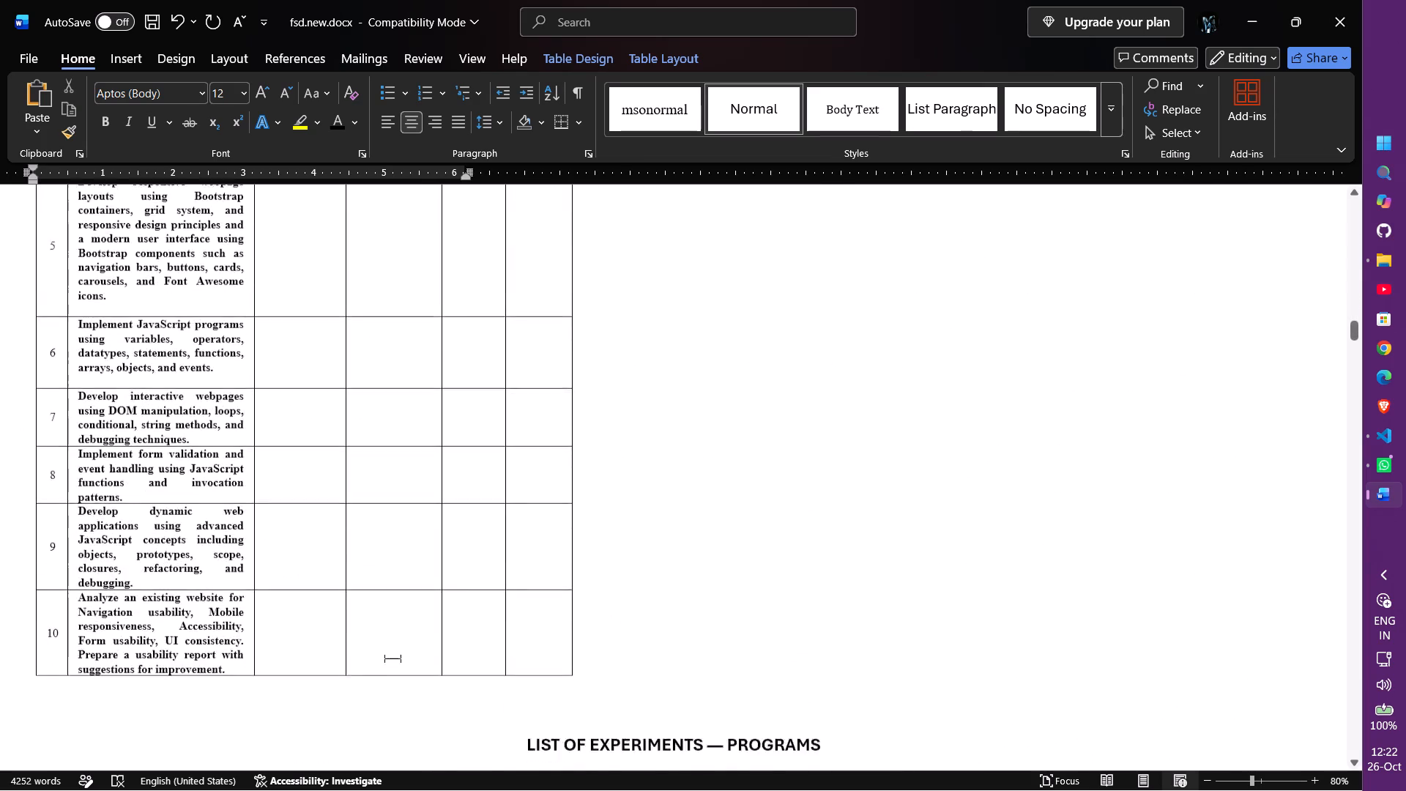
pyautogui.scroll(-11, 393, 658)
pyautogui.scroll(1, 393, 658)
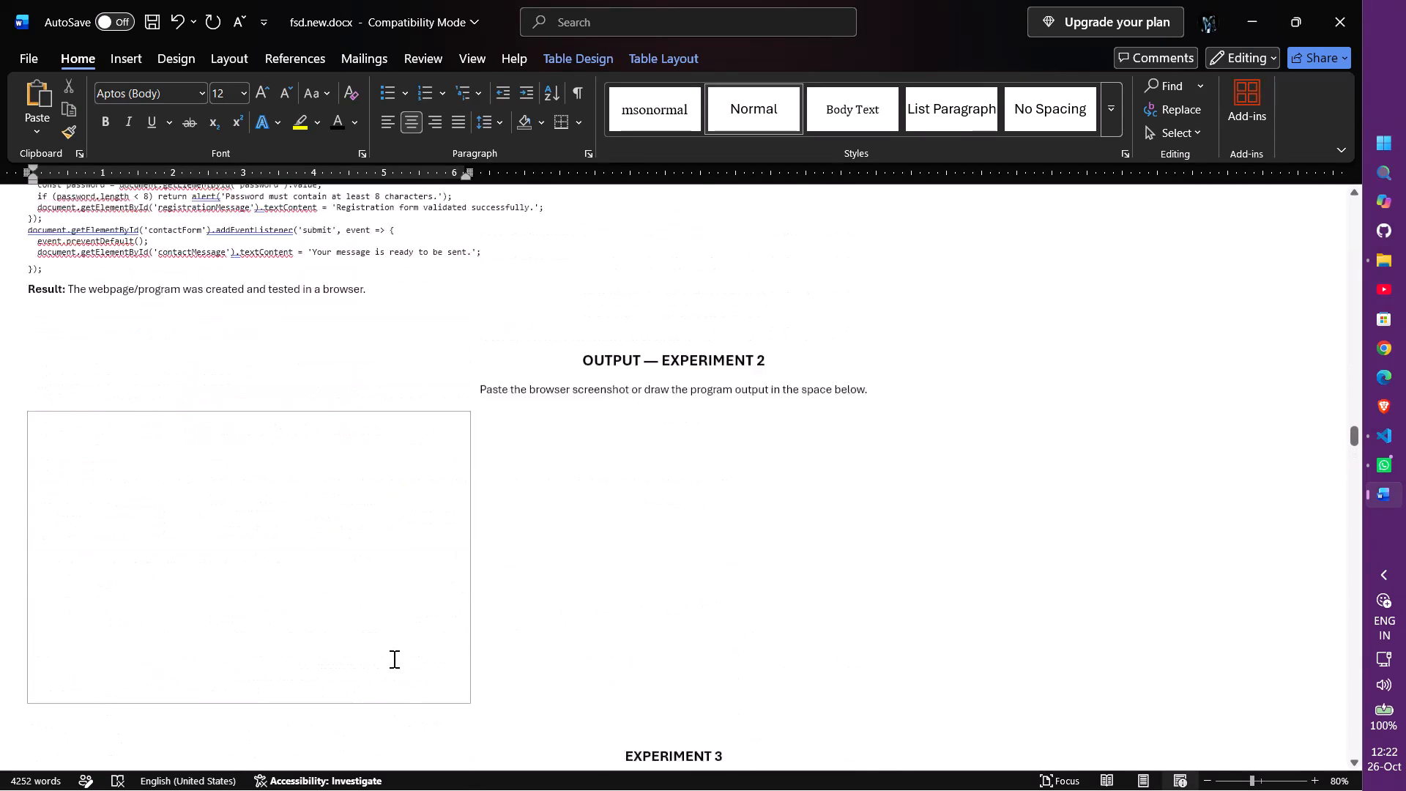
pyautogui.scroll(1, 393, 658)
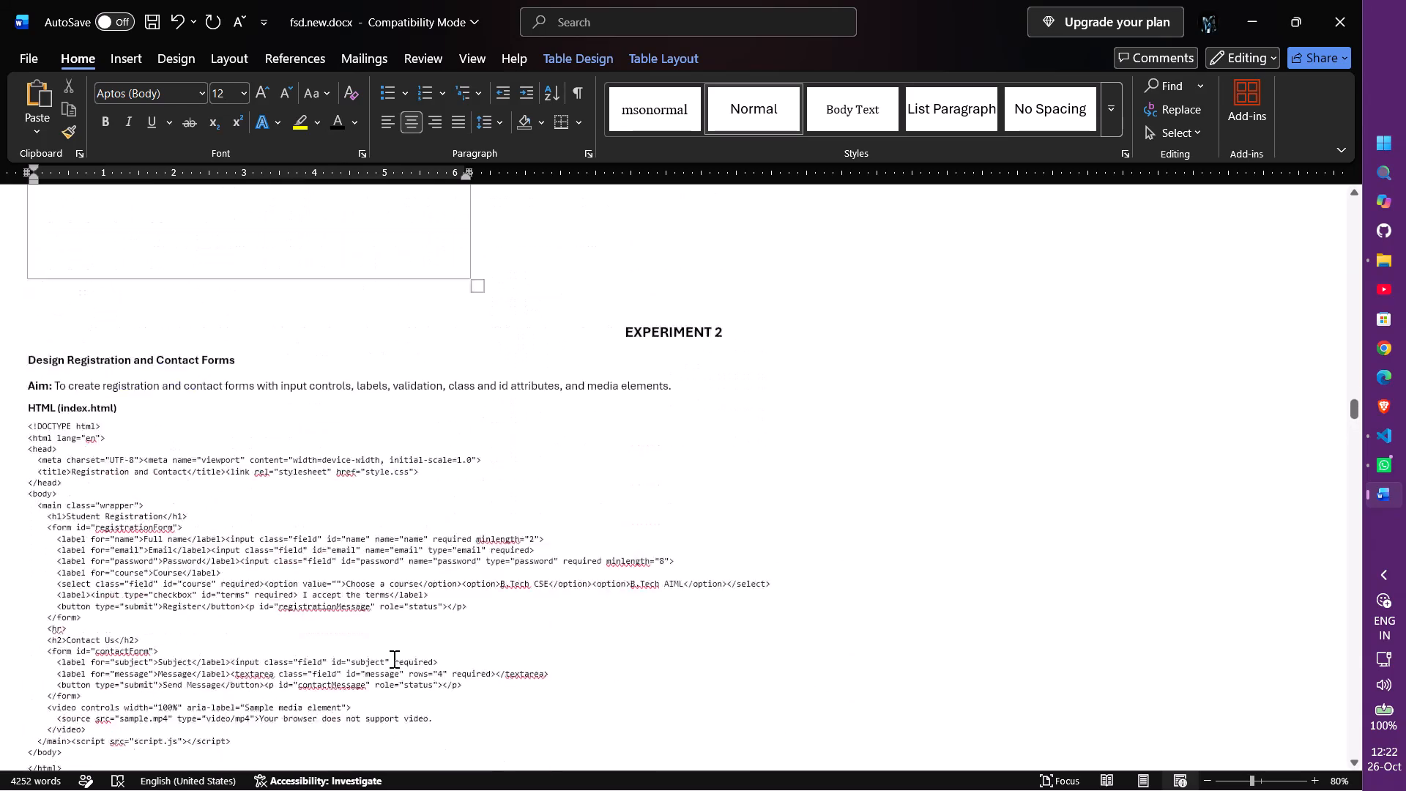
pyautogui.scroll(1, 393, 658)
pyautogui.scroll(-6, 393, 658)
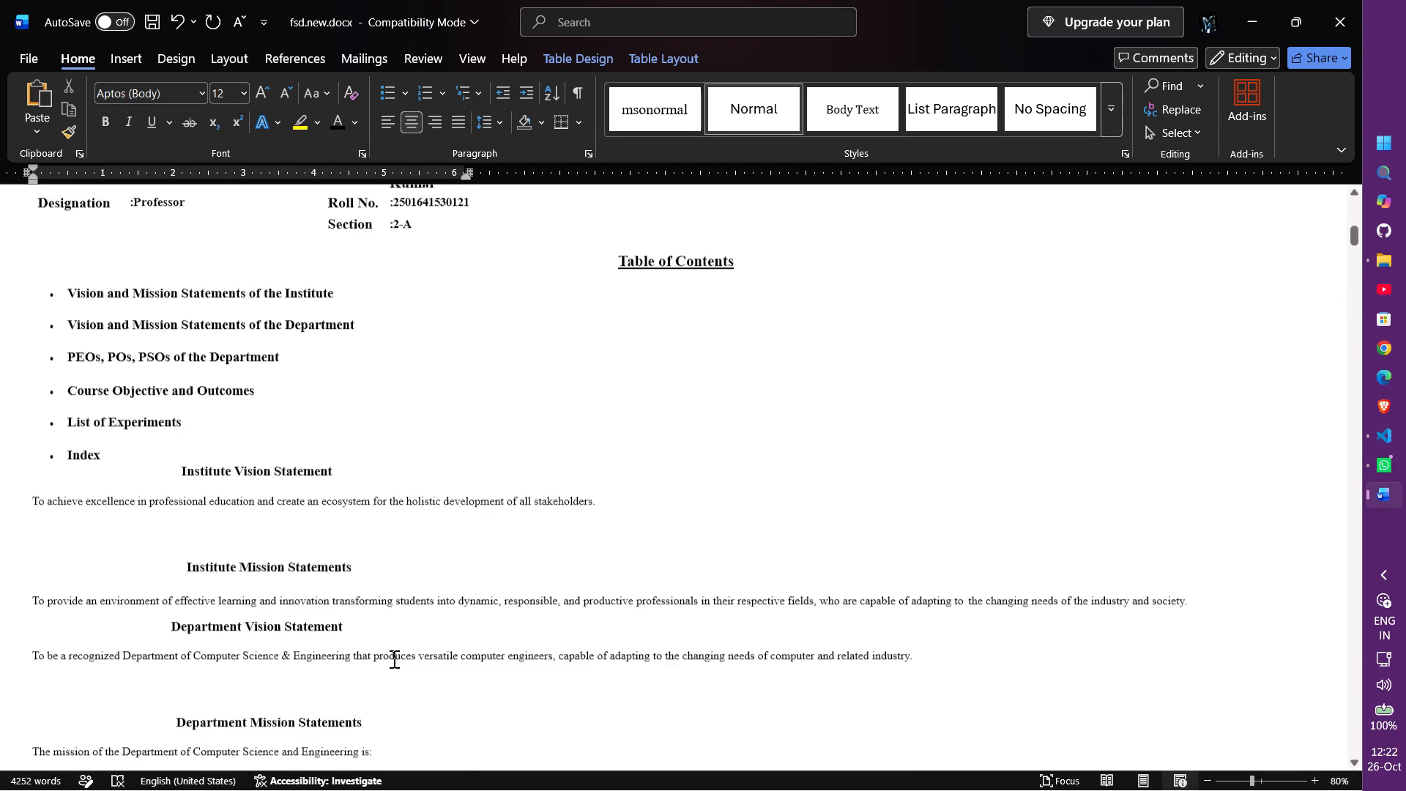
pyautogui.scroll(-7, 393, 658)
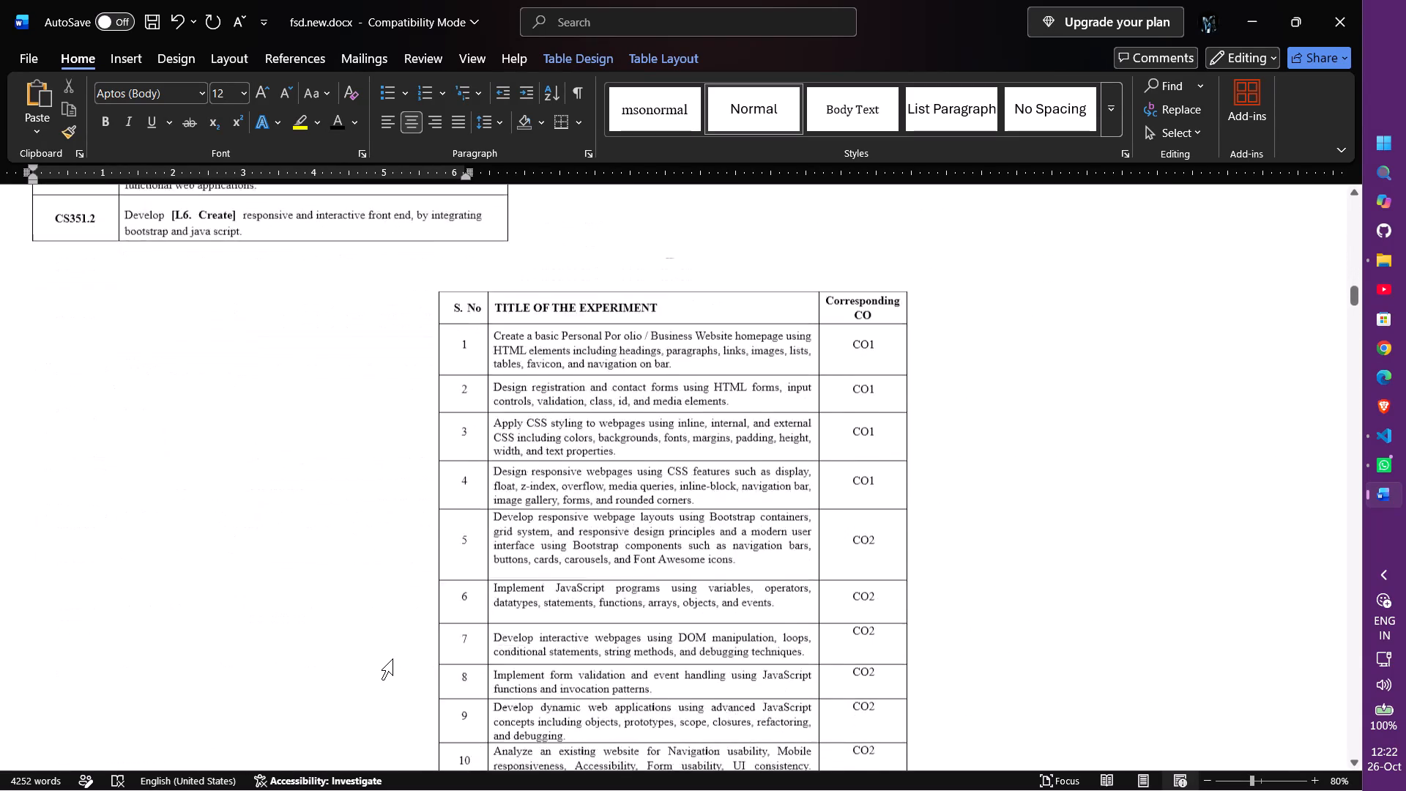
pyautogui.scroll(-5, 393, 658)
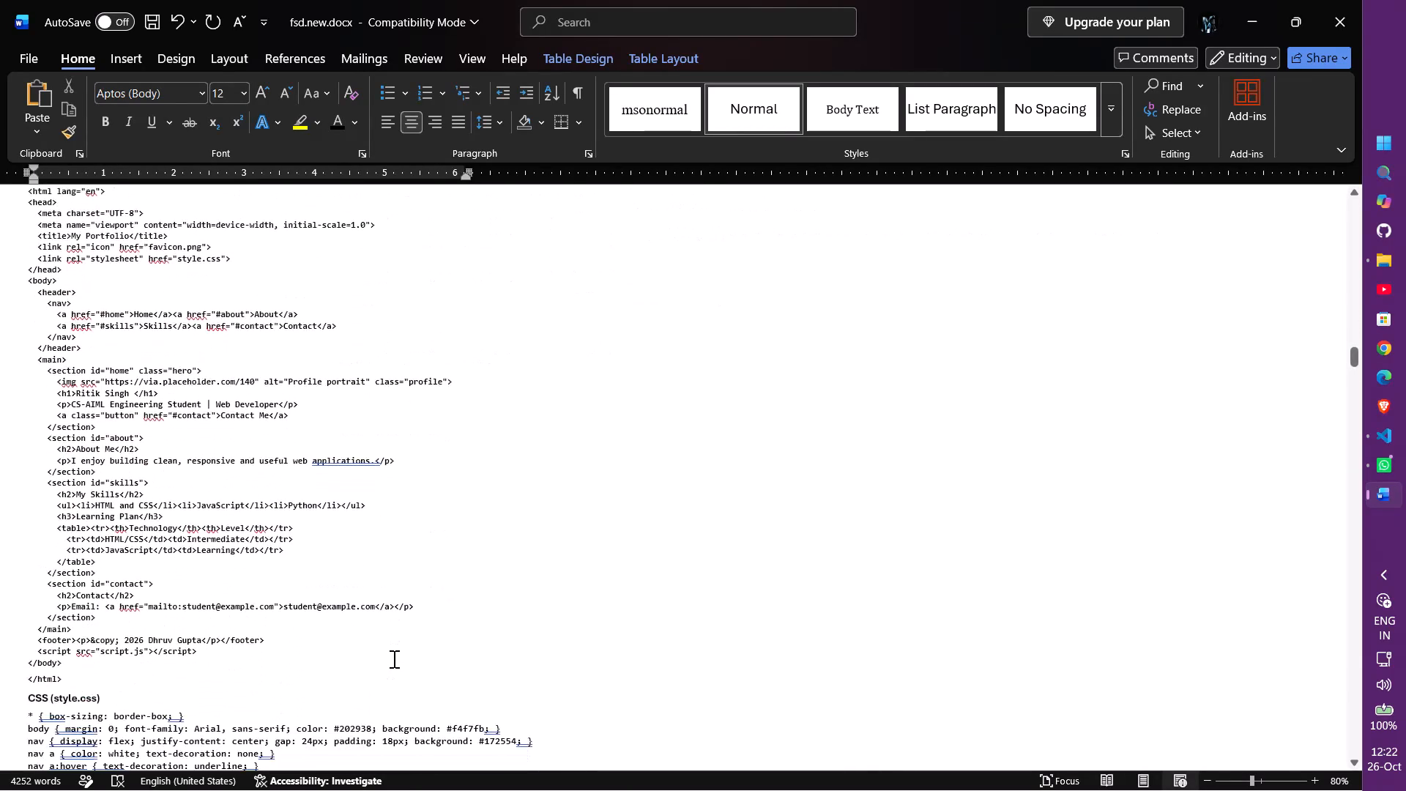
pyautogui.scroll(-4, 393, 658)
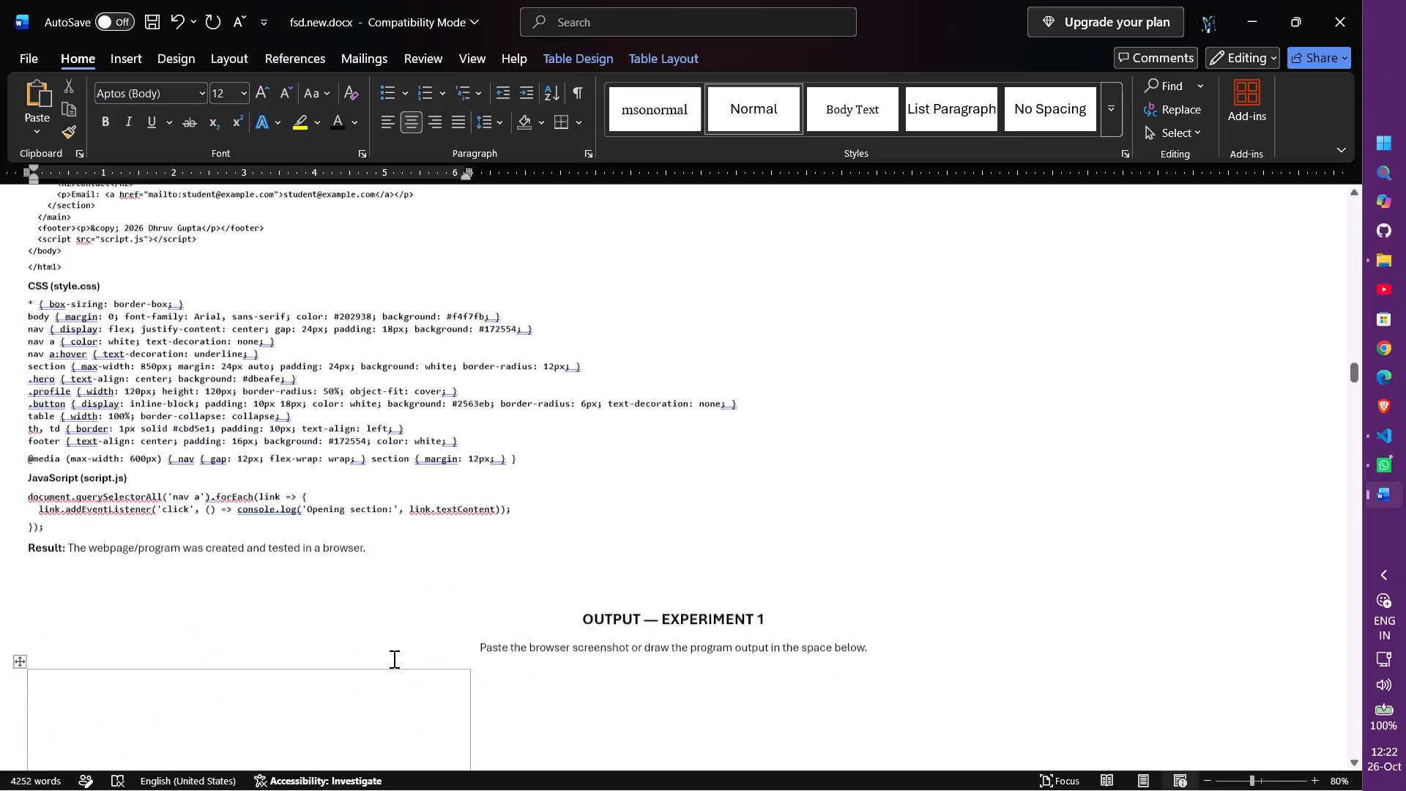
pyautogui.scroll(-3, 393, 658)
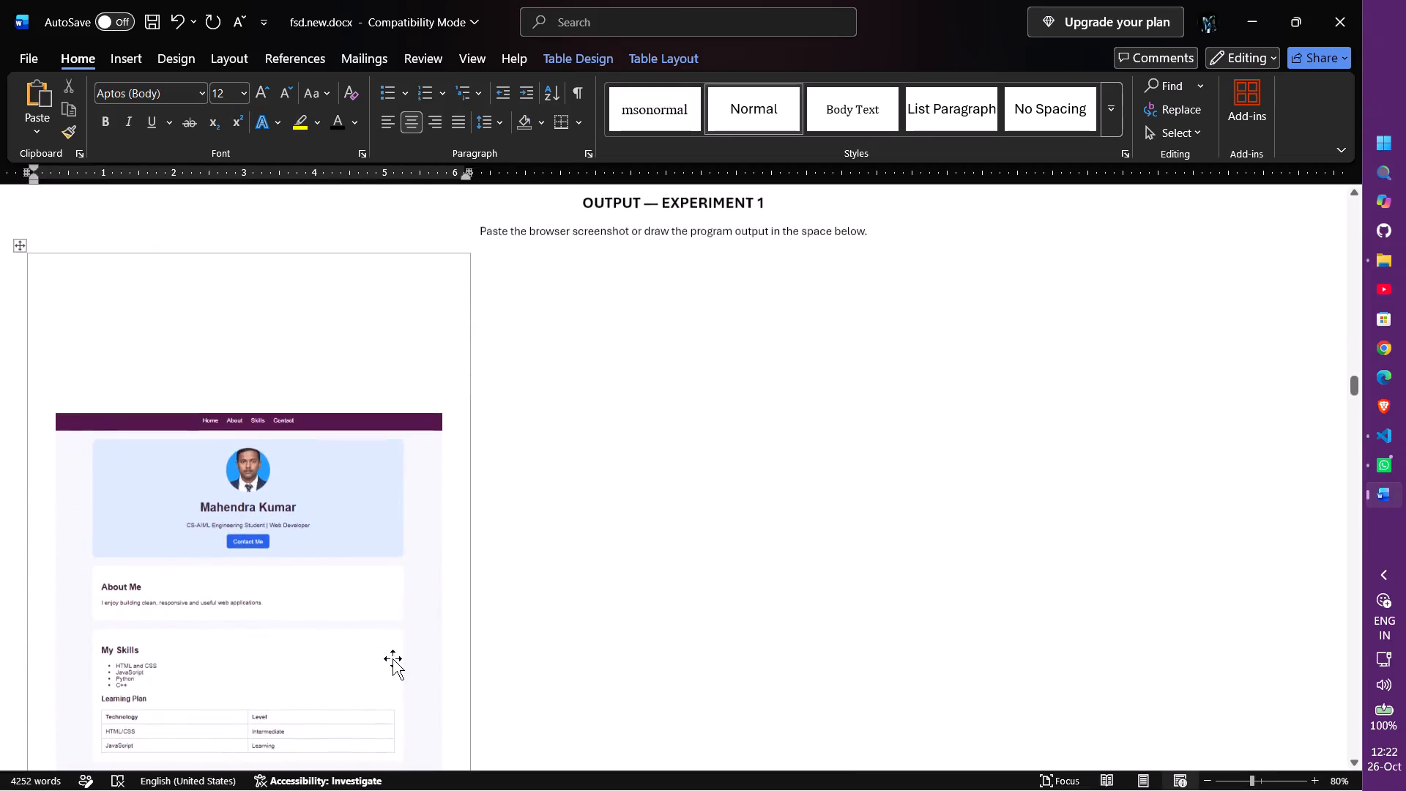
pyautogui.scroll(-1, 393, 658)
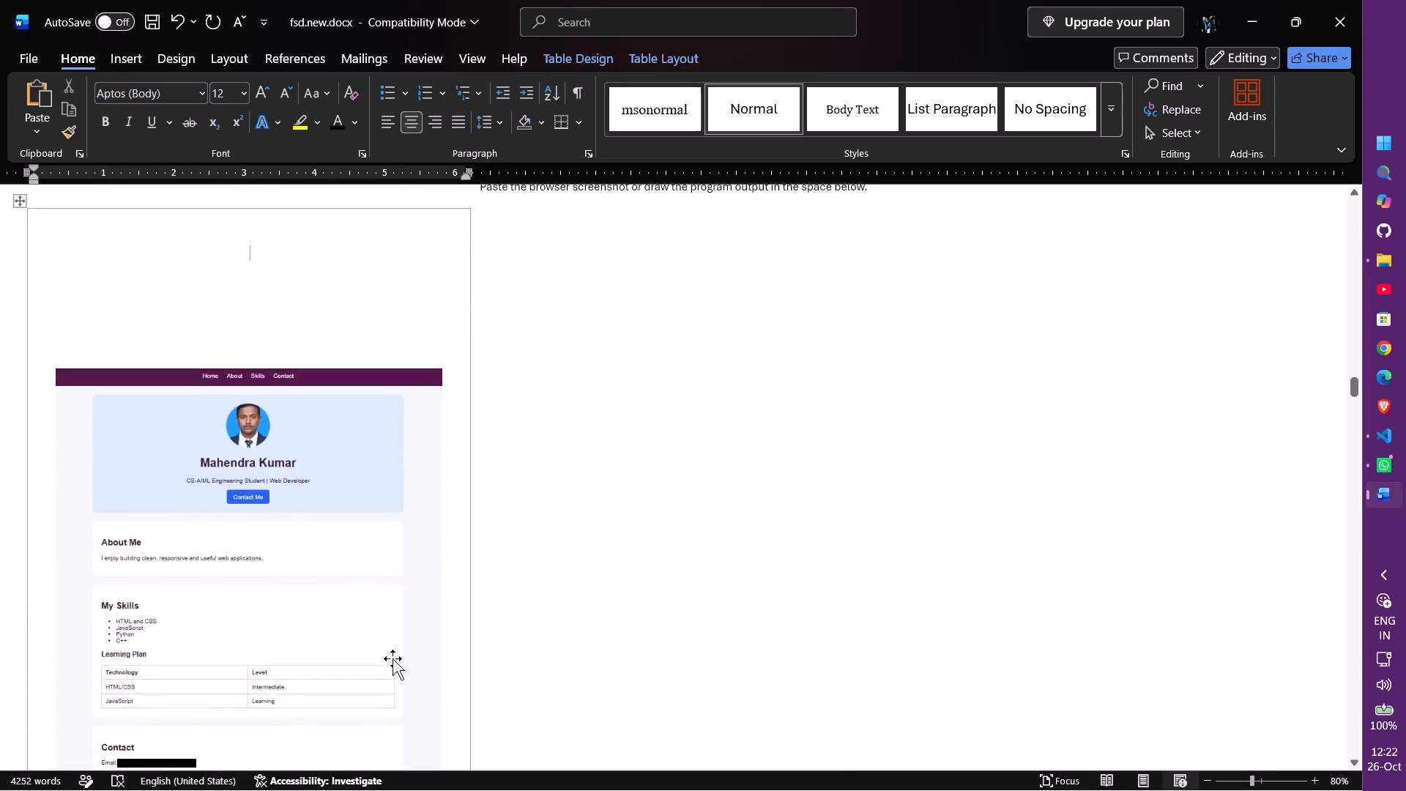
pyautogui.scroll(-1, 393, 658)
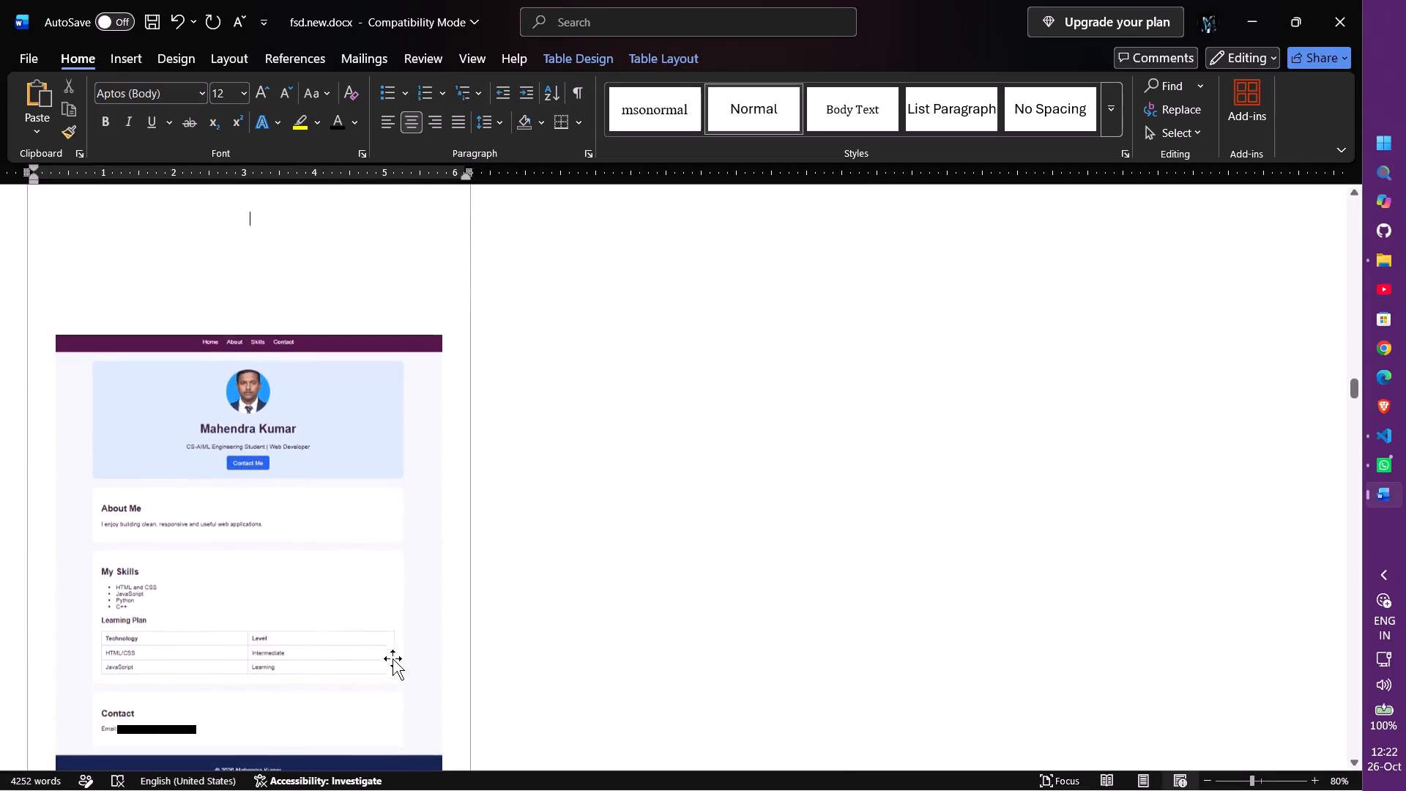
pyautogui.scroll(-2, 393, 658)
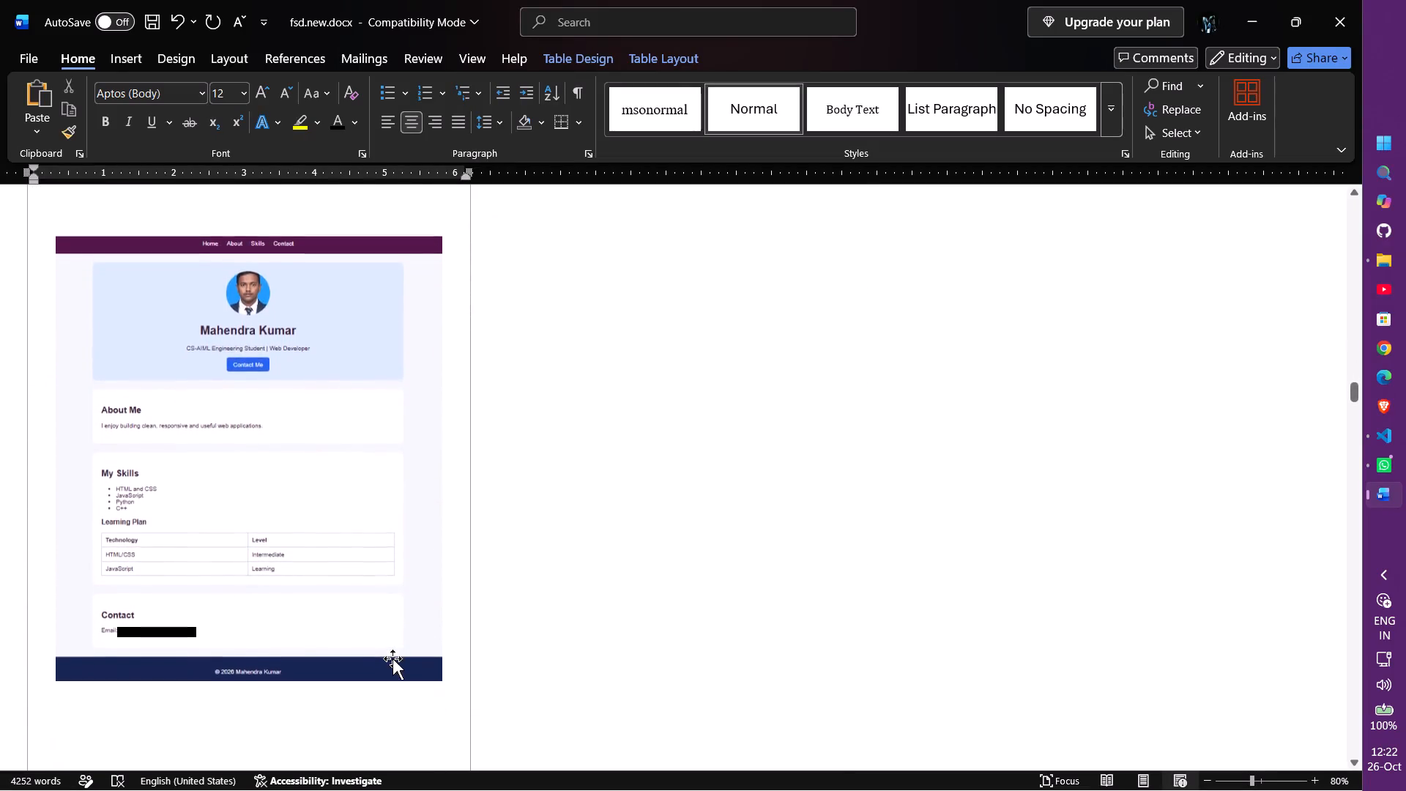
pyautogui.scroll(-1, 393, 658)
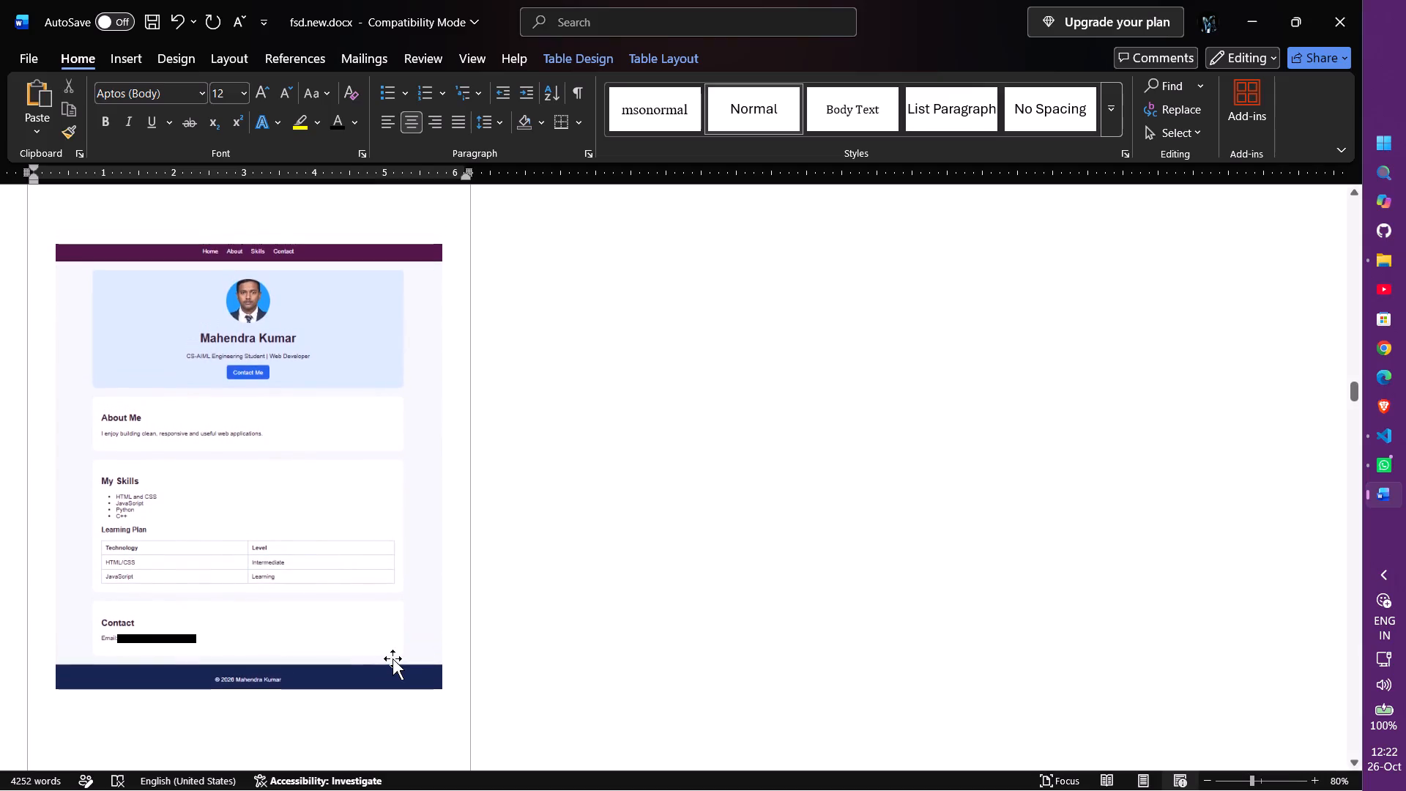
pyautogui.scroll(-1, 393, 658)
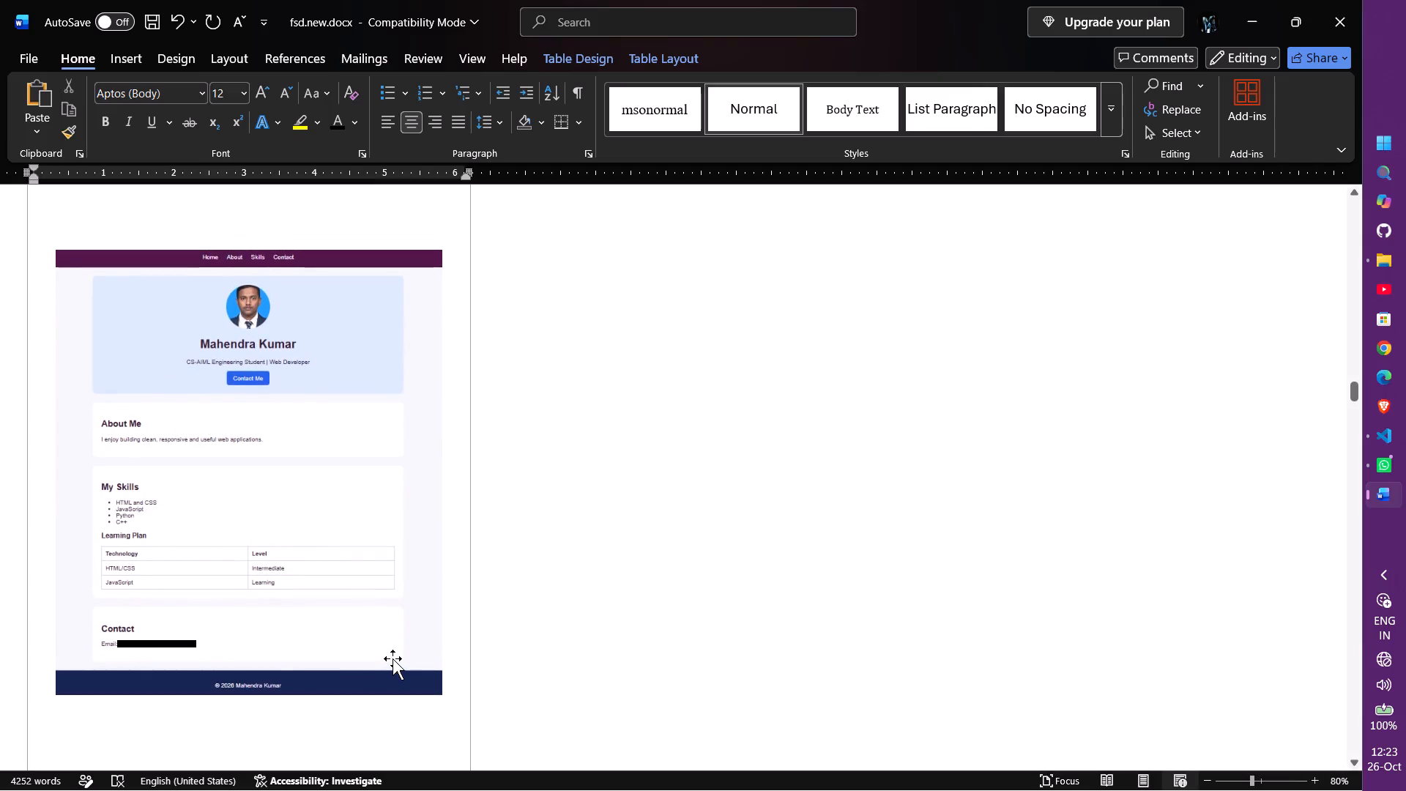
pyautogui.scroll(9, 825, 561)
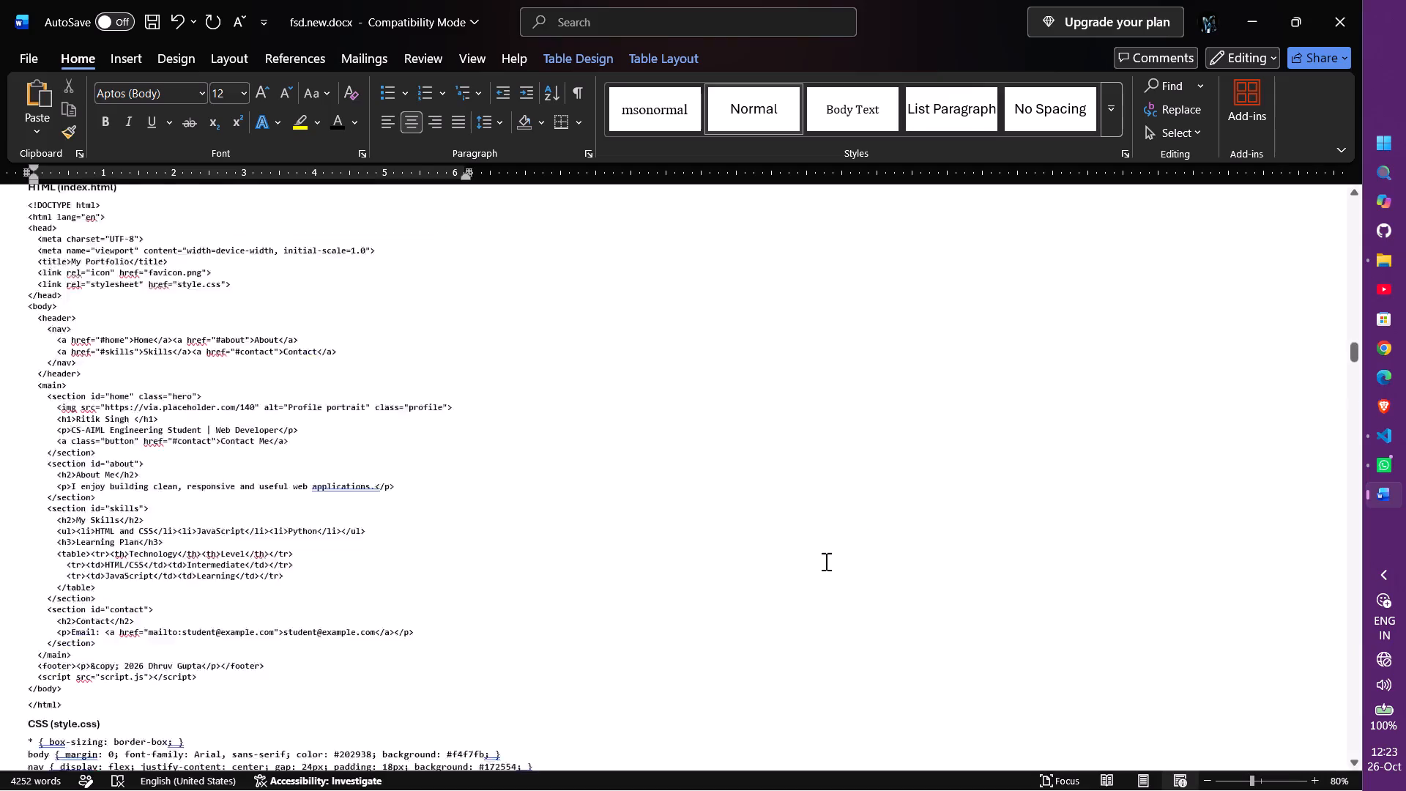
pyautogui.scroll(20, 825, 561)
pyautogui.scroll(9, 825, 561)
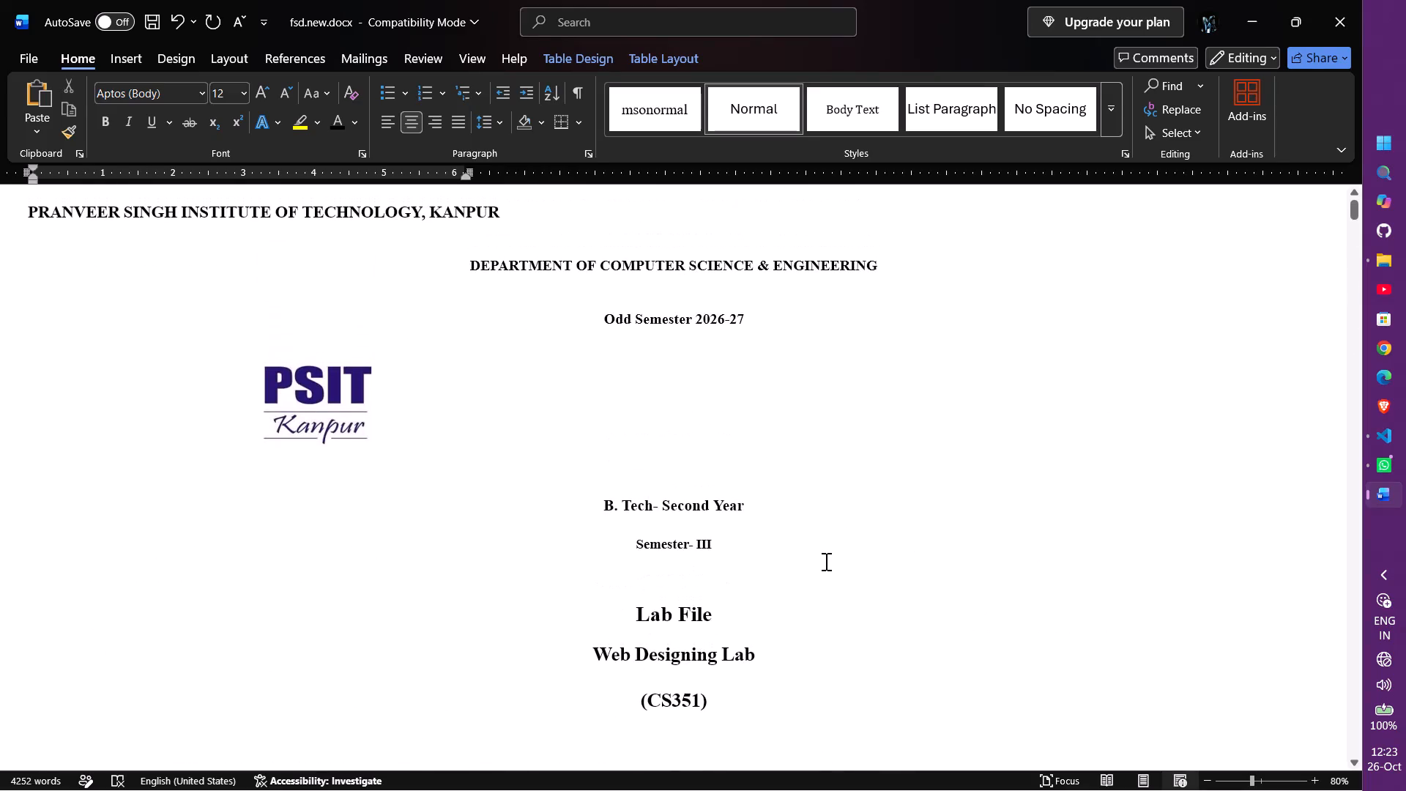
pyautogui.scroll(2, 825, 561)
# Save a copy of the document in the Documents folder as fsd.new1.docx, accepting the upgrade to the newest file format.
pyautogui.click(20, 54)
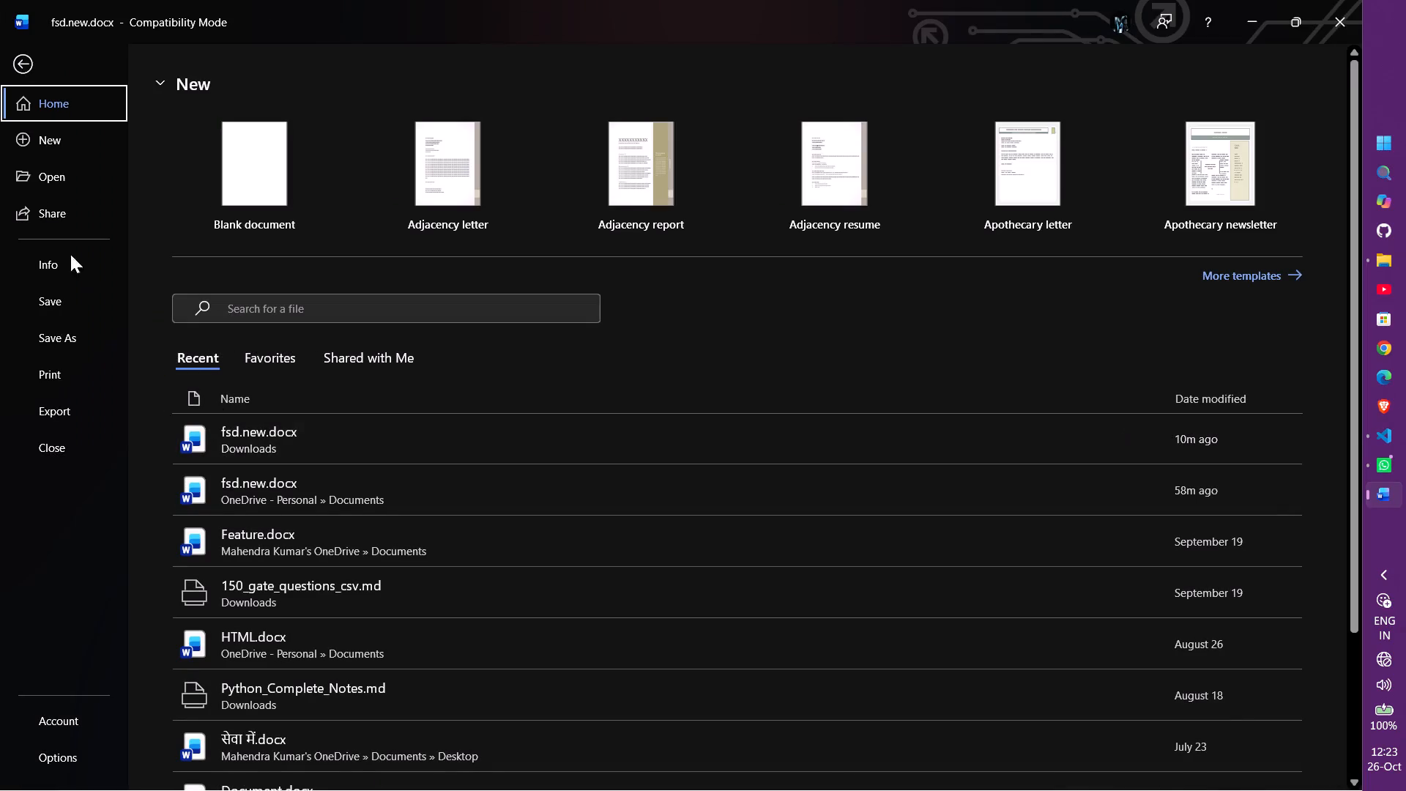
pyautogui.click(62, 334)
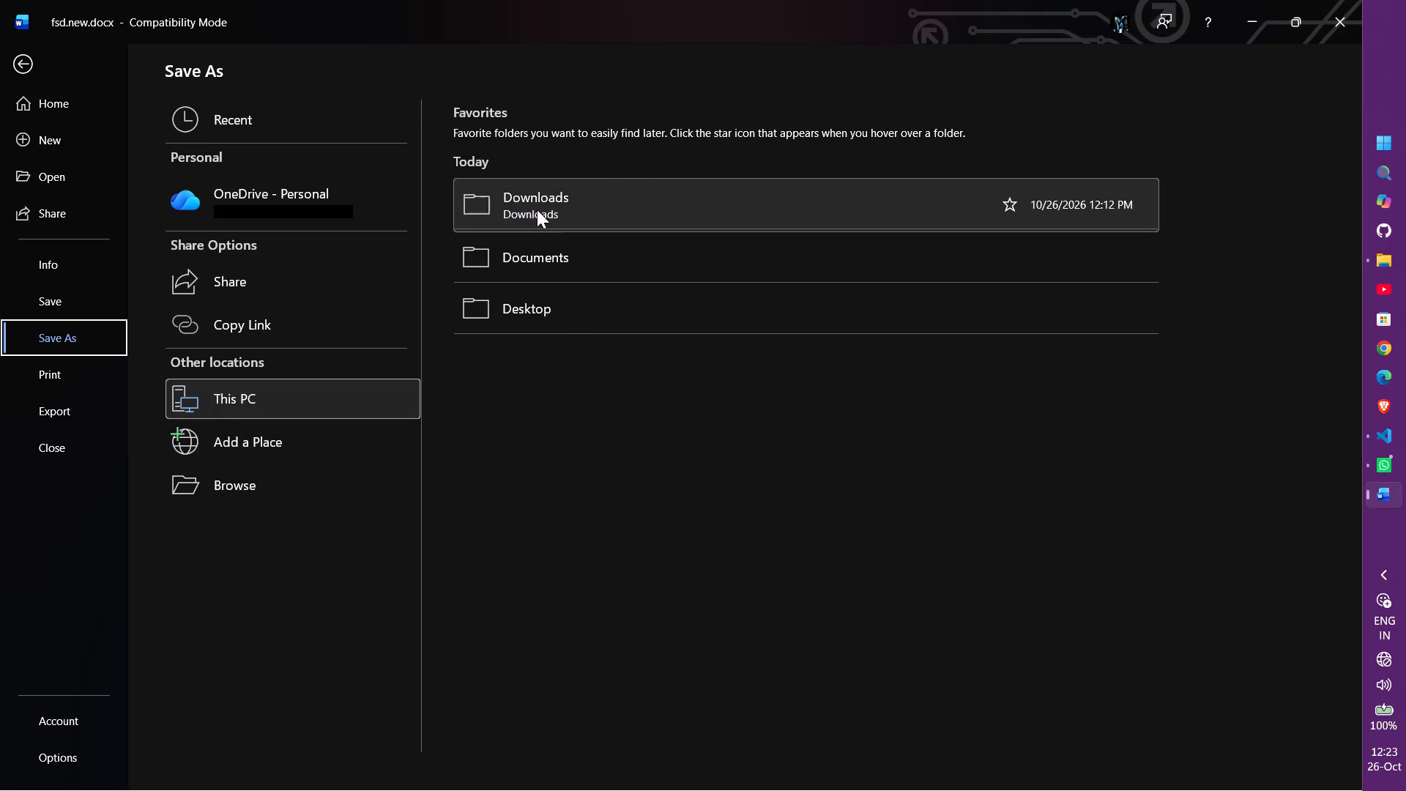
pyautogui.click(535, 263)
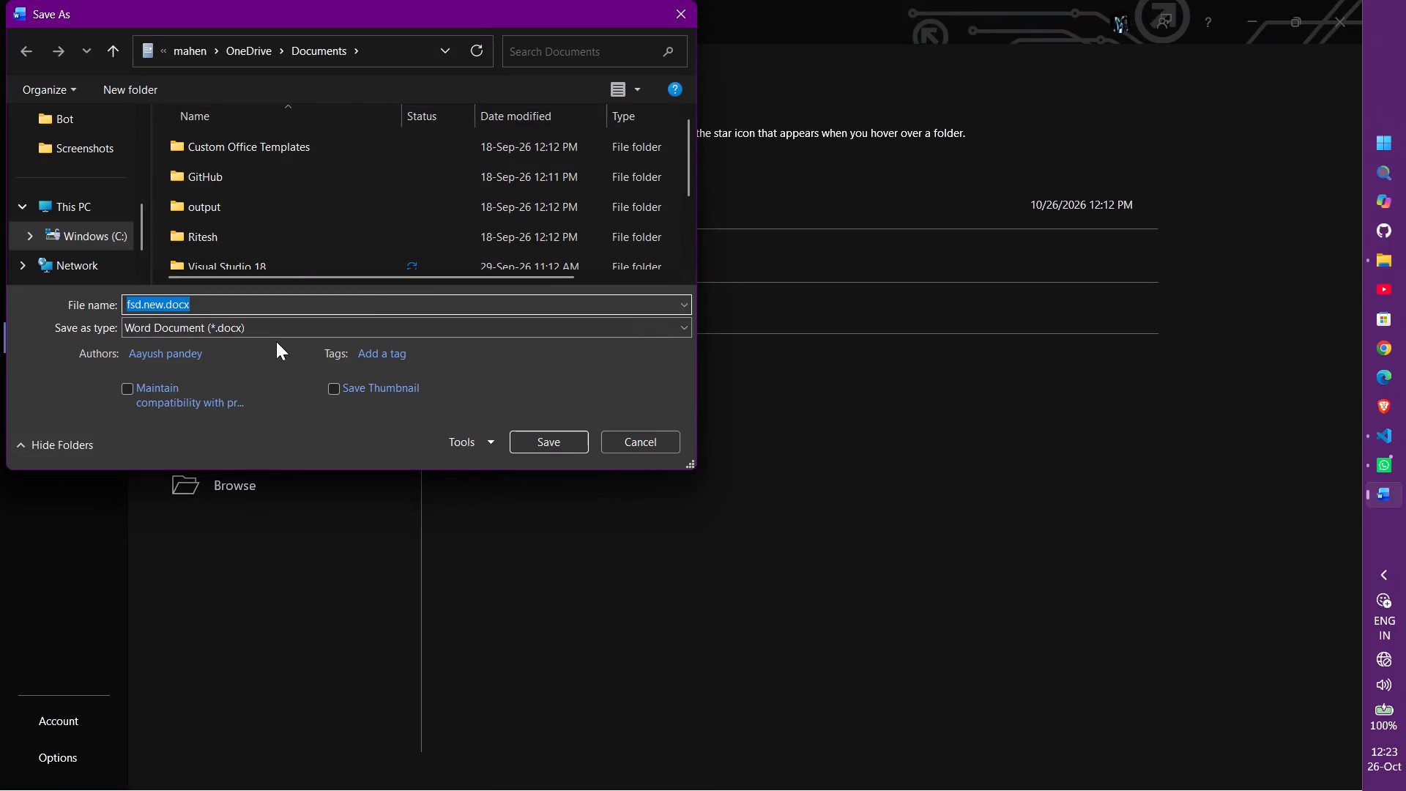
pyautogui.press('Right')
pyautogui.press('Left')
pyautogui.press('Left')
pyautogui.press('Left')
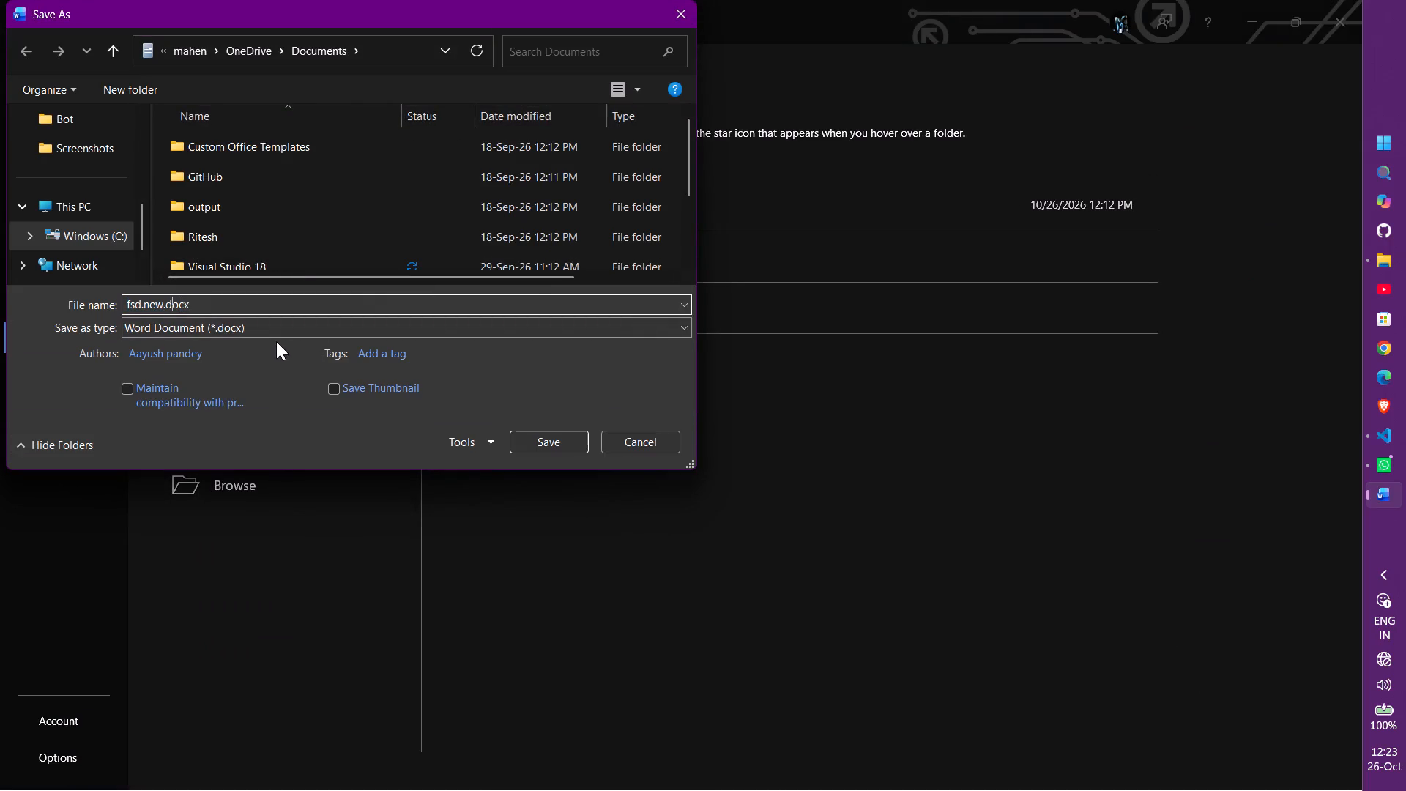
pyautogui.press('Left')
pyautogui.press('Left')
pyautogui.press('1')
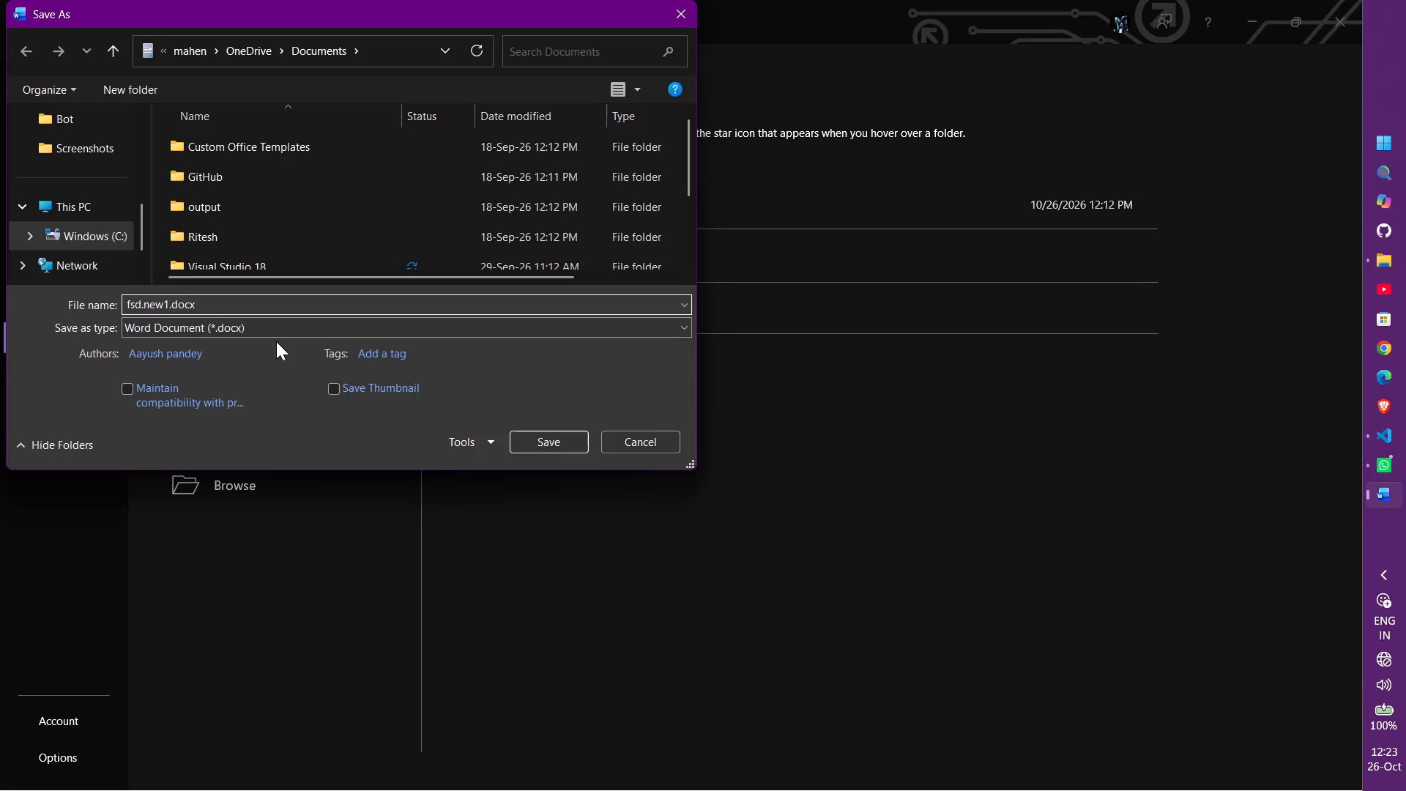
pyautogui.press('Return')
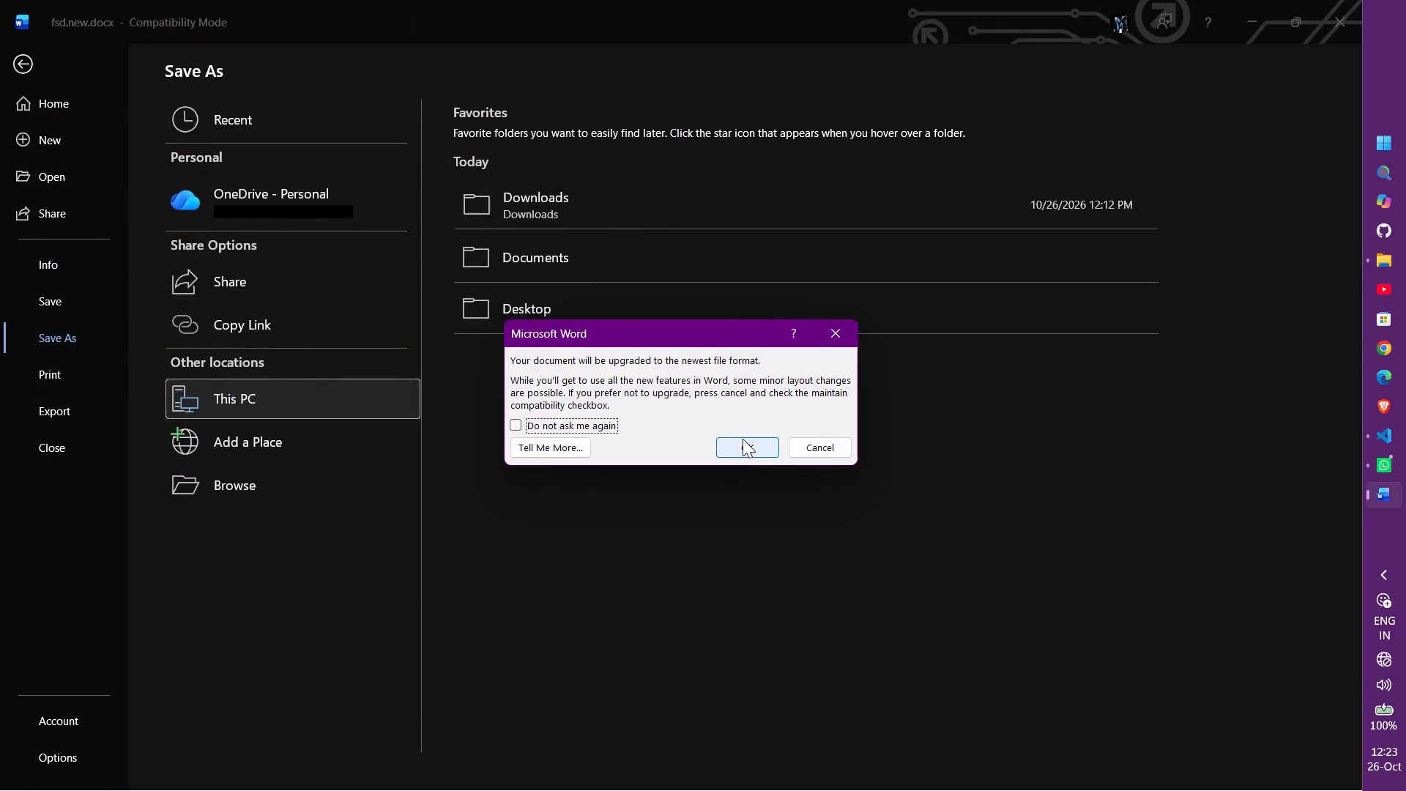
pyautogui.click(740, 446)
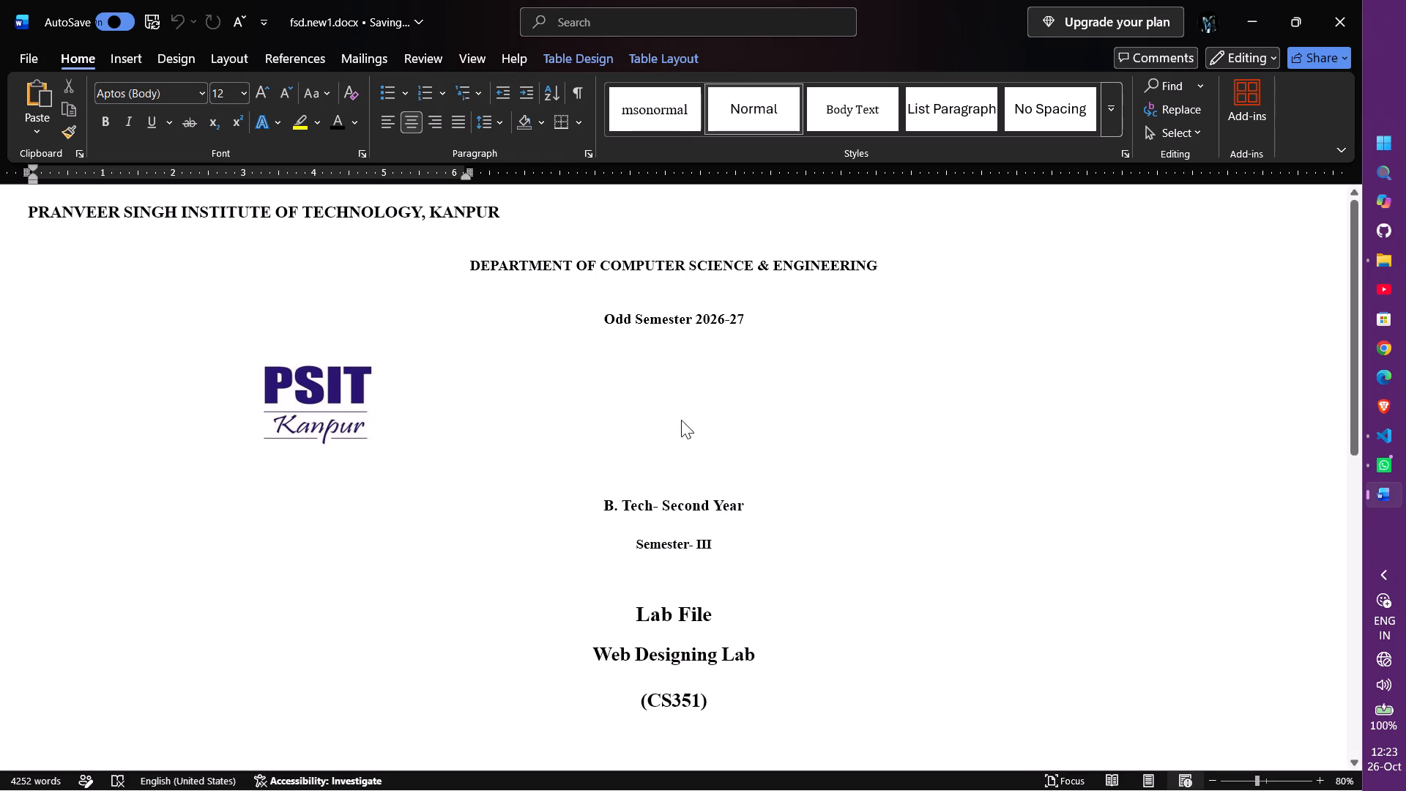
# Open the recent fsd.new.docx stored in the OneDrive Documents folder.
pyautogui.click(16, 48)
pyautogui.doubleClick(238, 480)
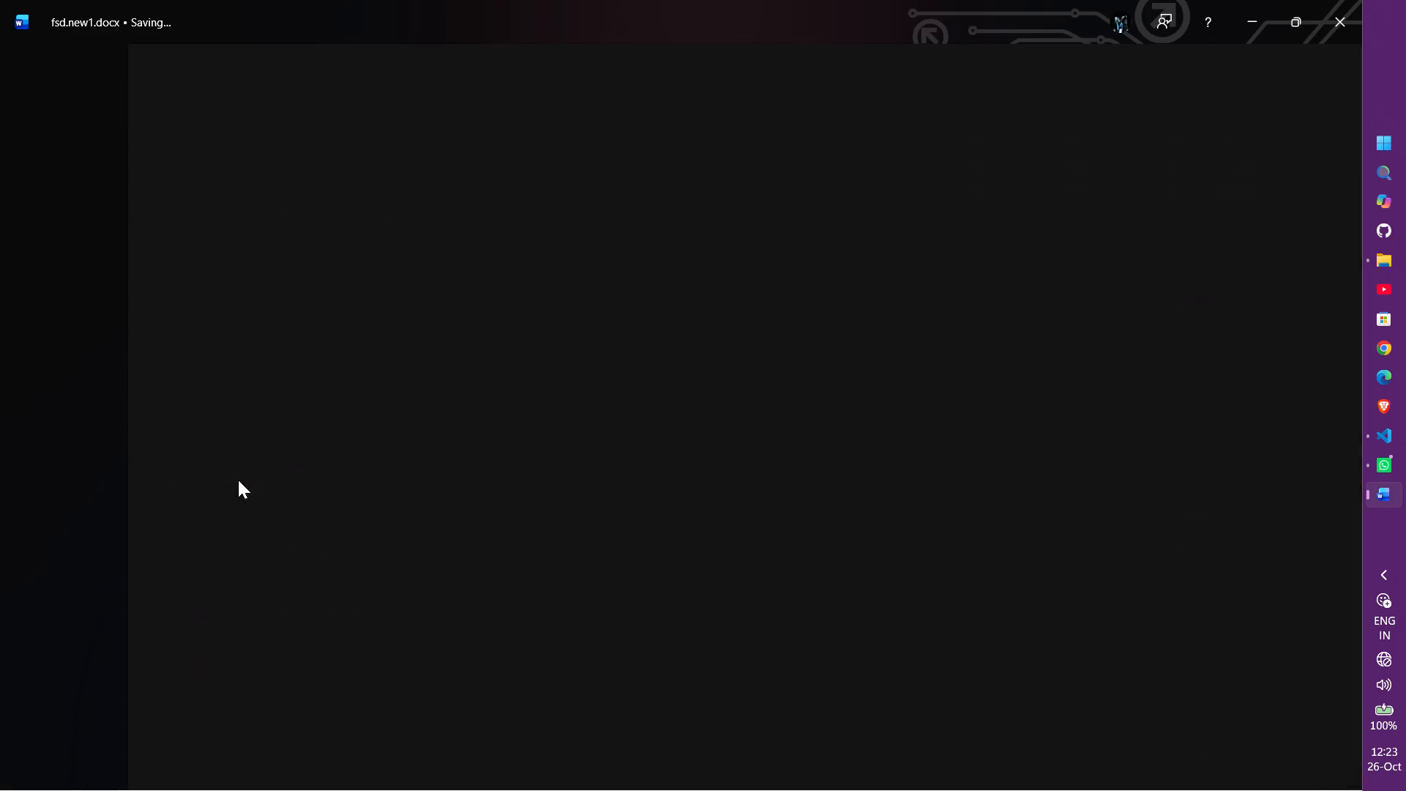
pyautogui.click(31, 53)
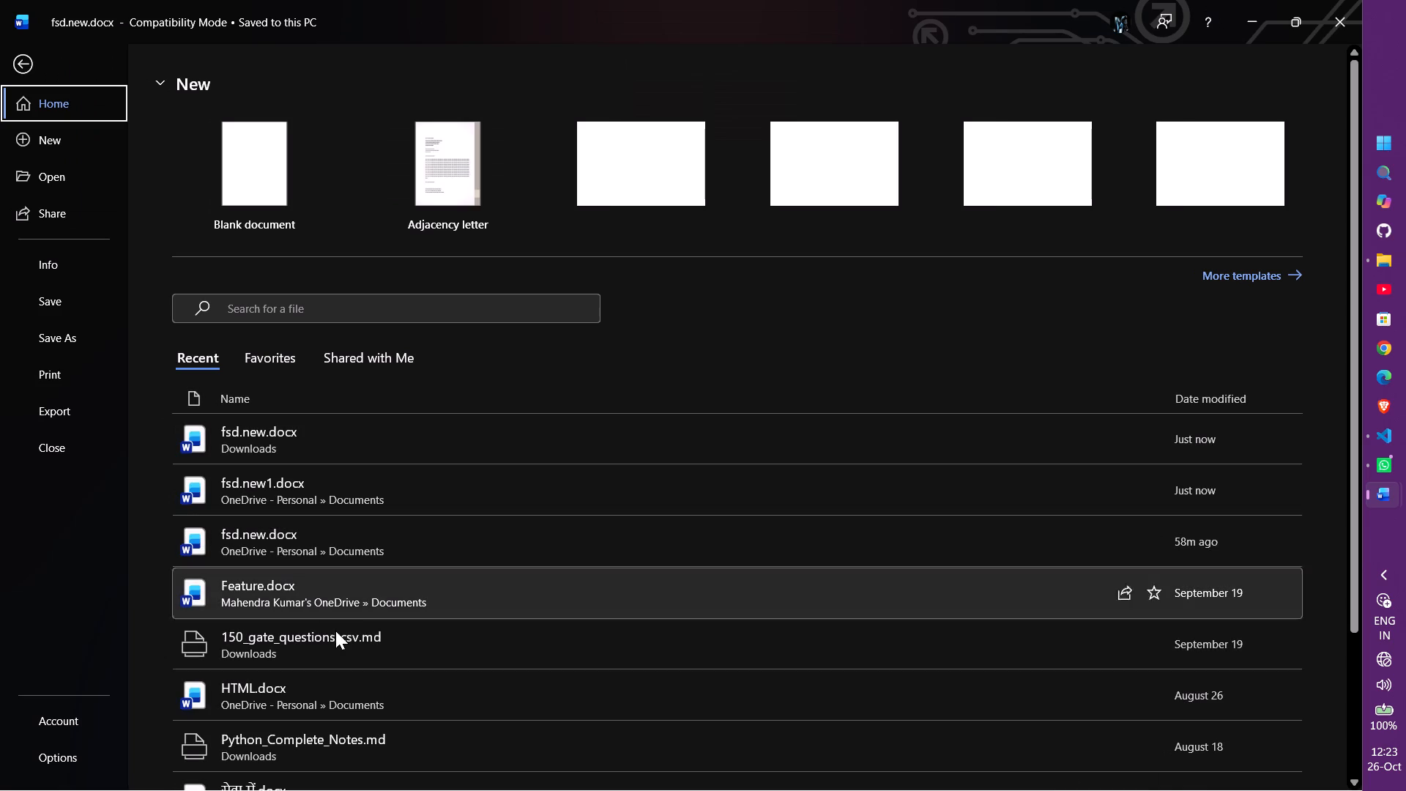
pyautogui.doubleClick(259, 527)
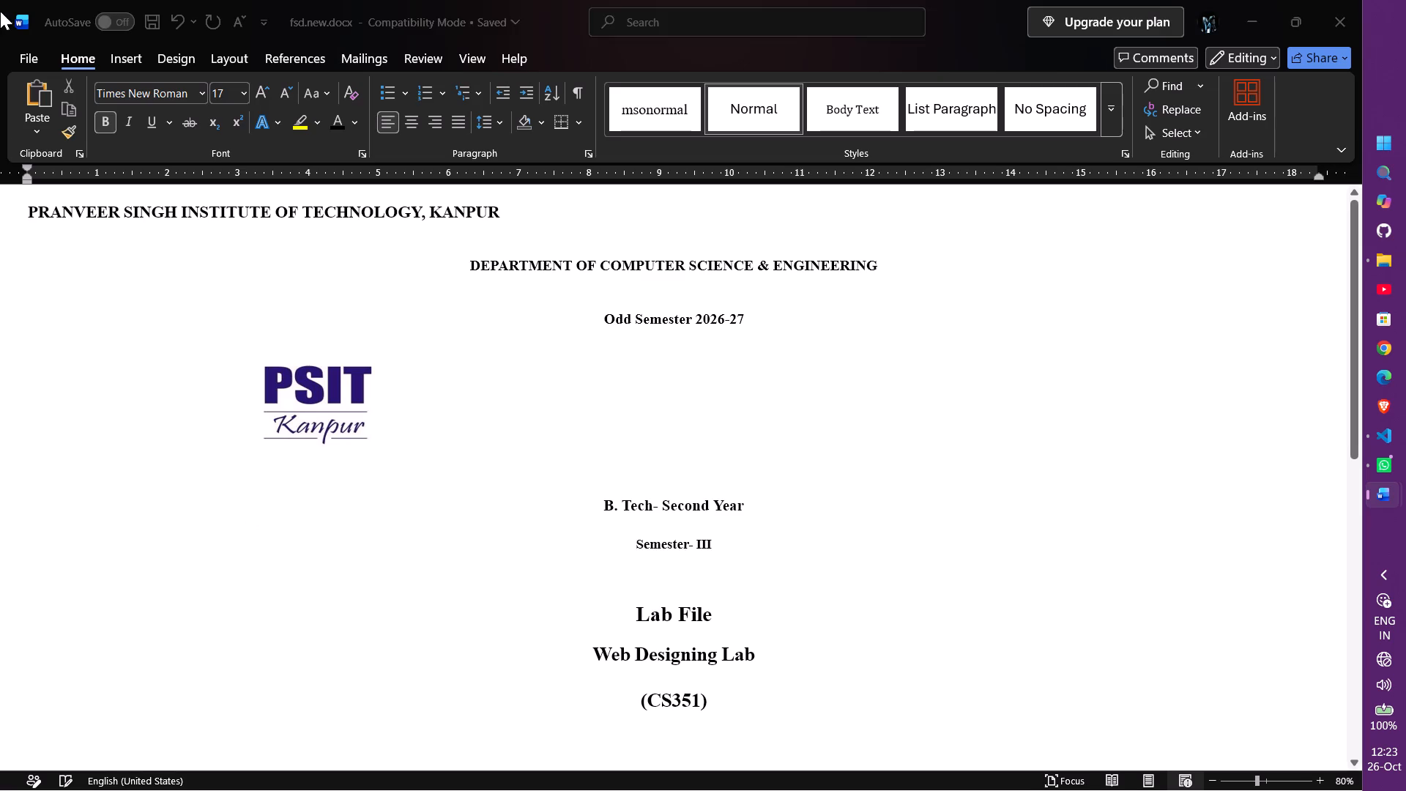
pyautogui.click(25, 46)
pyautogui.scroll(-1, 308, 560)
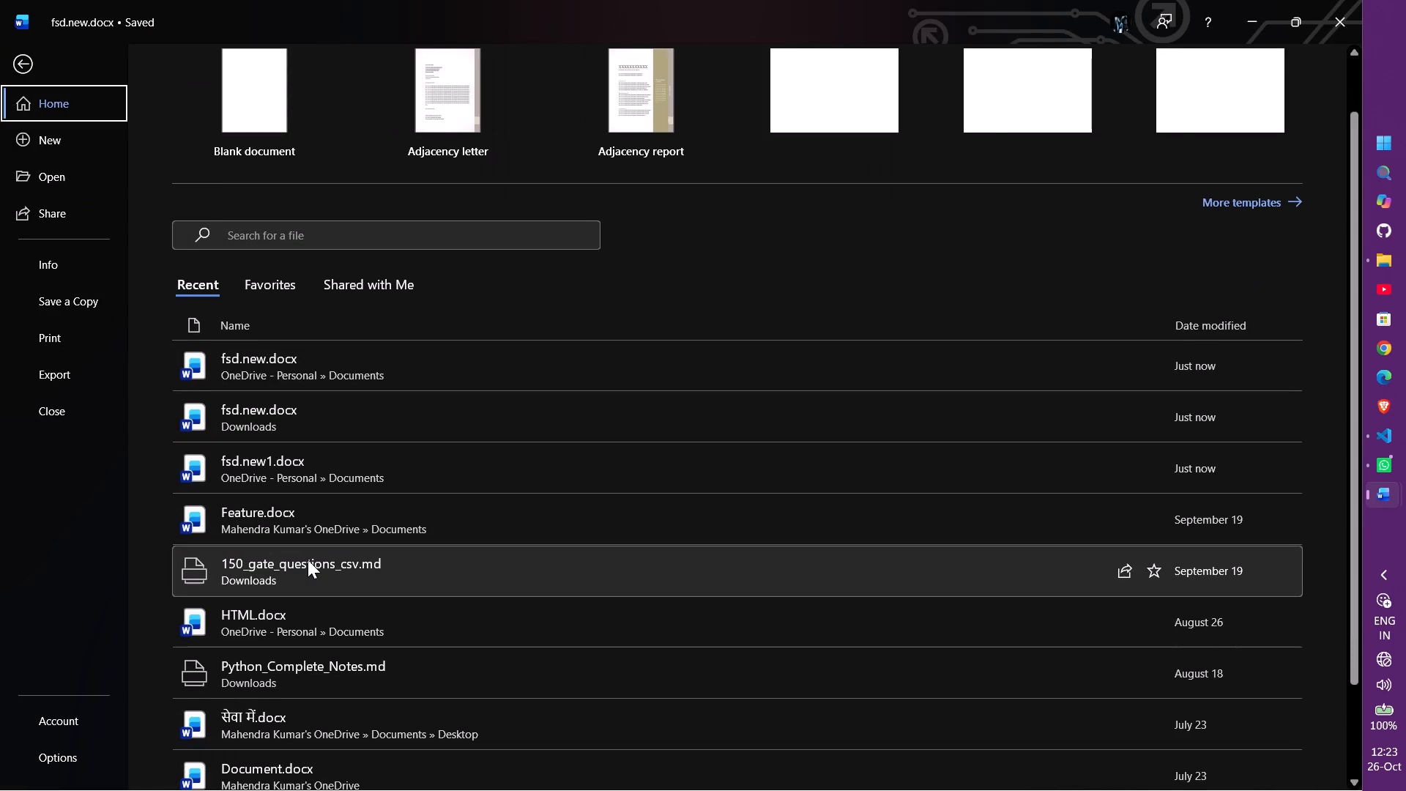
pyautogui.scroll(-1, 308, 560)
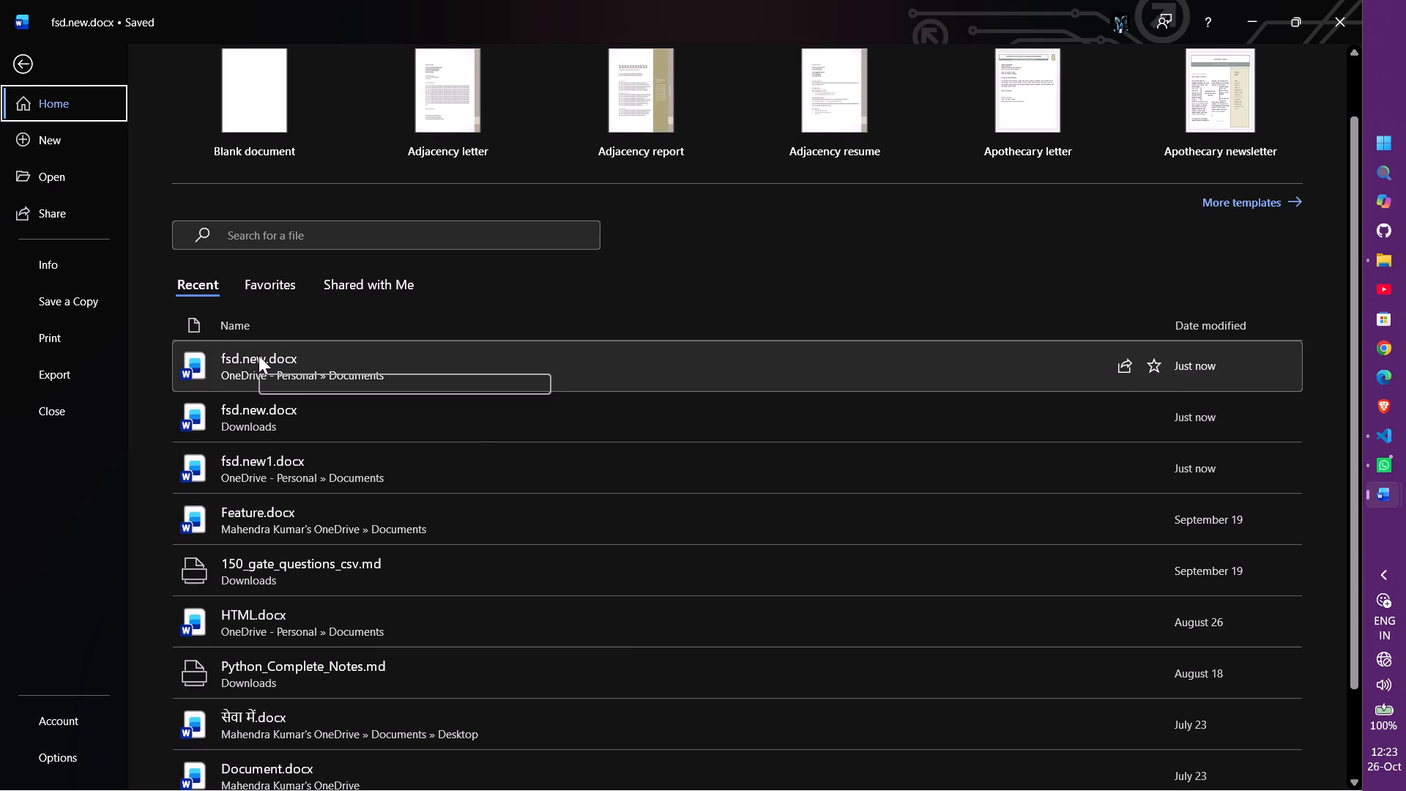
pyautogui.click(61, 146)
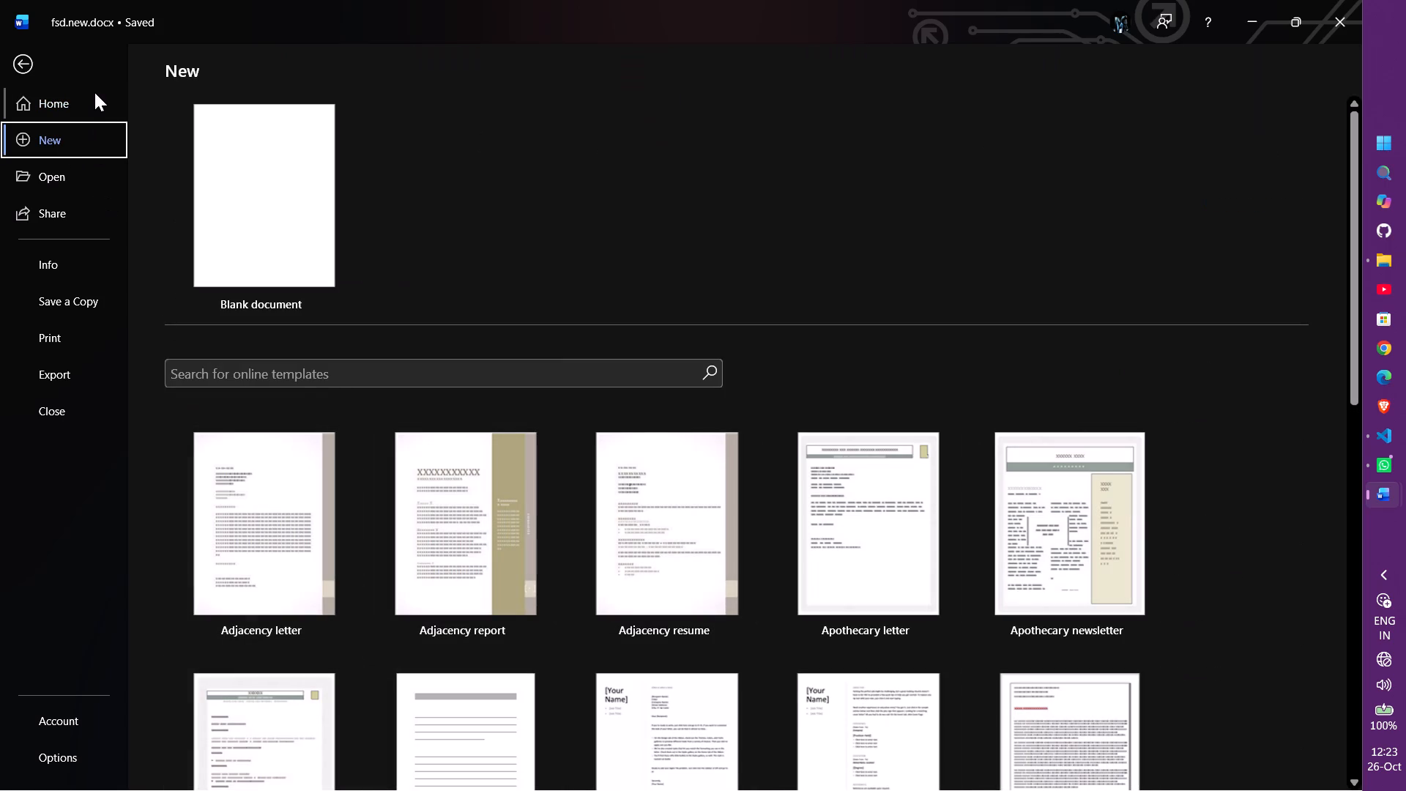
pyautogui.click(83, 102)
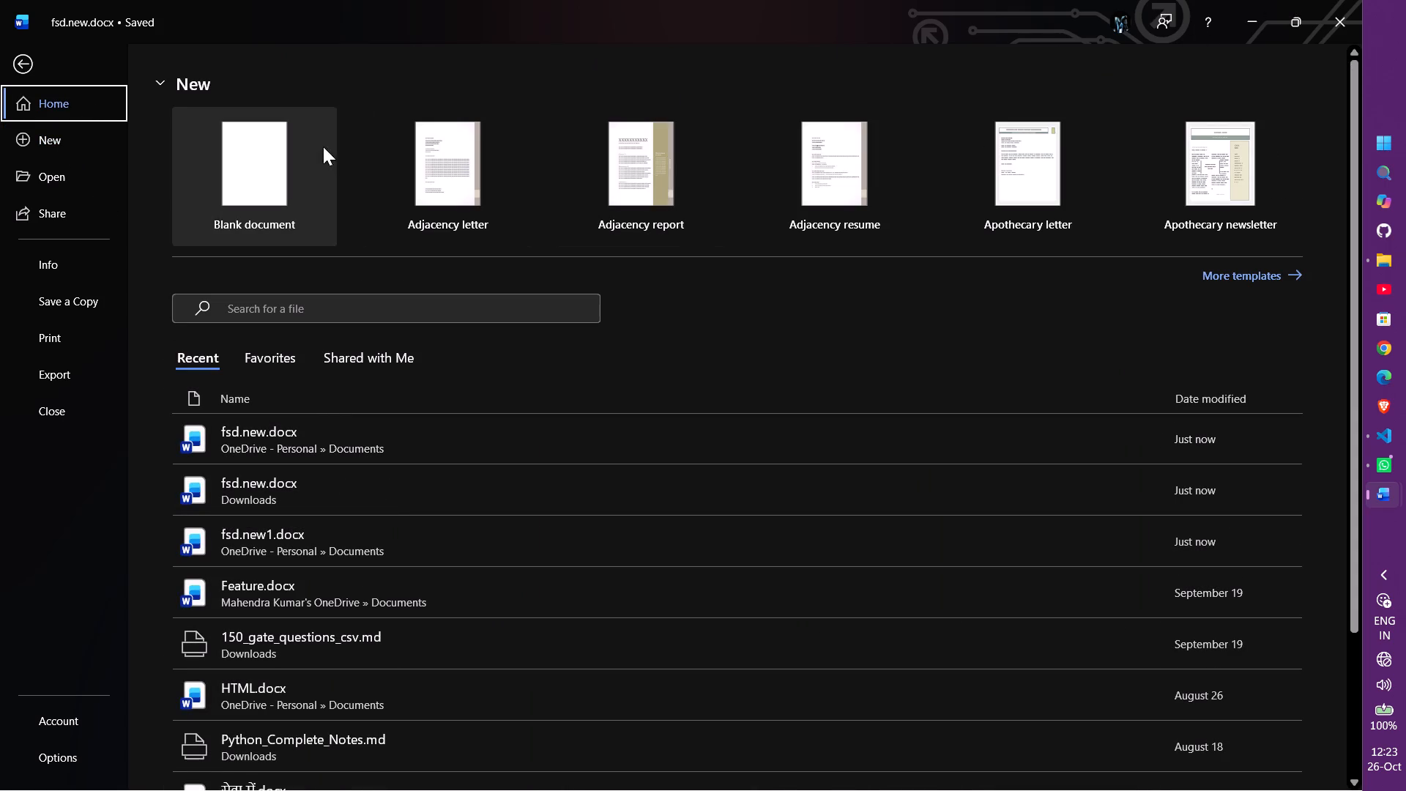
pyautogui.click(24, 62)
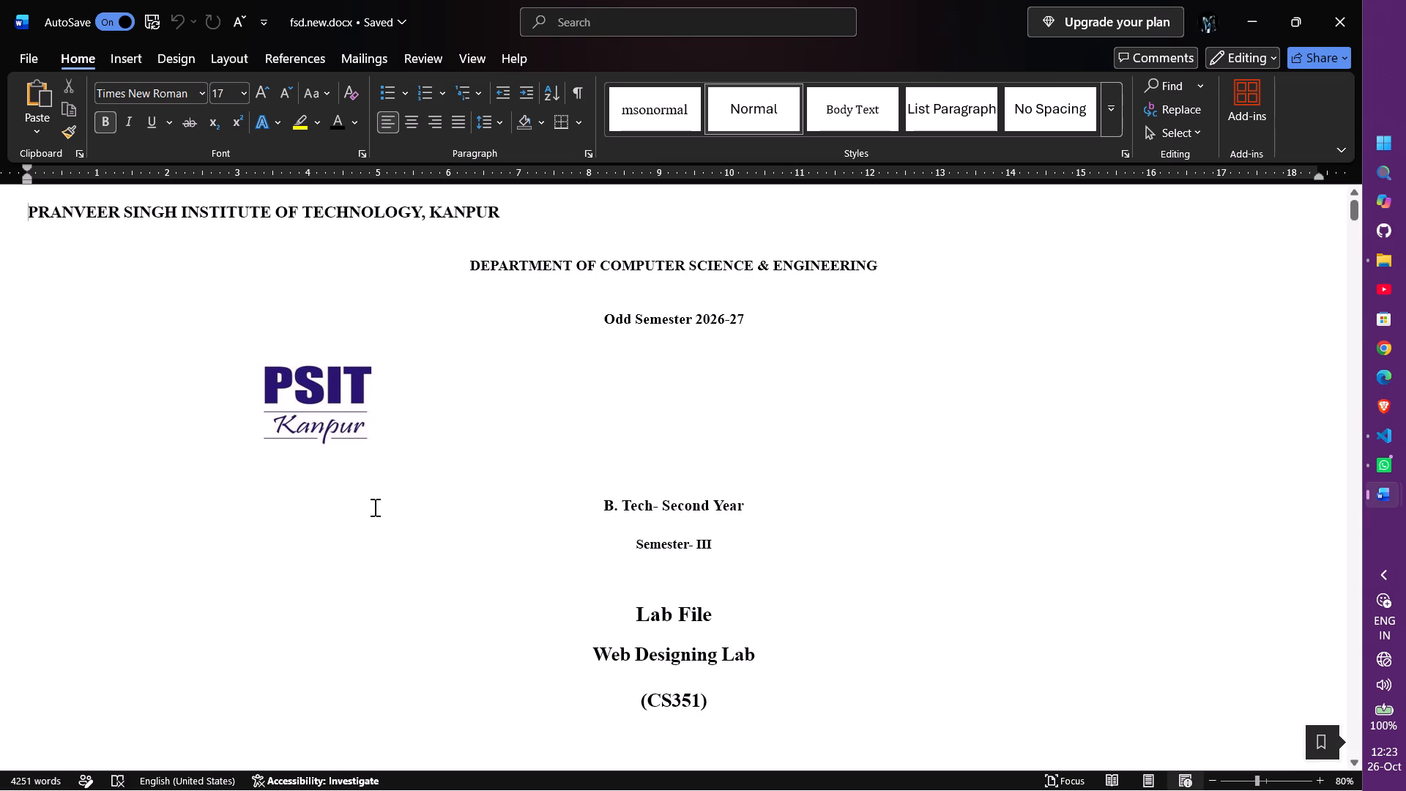
# Examine the OneDrive copy of fsd.new.docx from the cover page down to the experiment output boxes.
pyautogui.keyDown('ctrl'); pyautogui.scroll(-13, 373, 507); pyautogui.keyUp('ctrl')
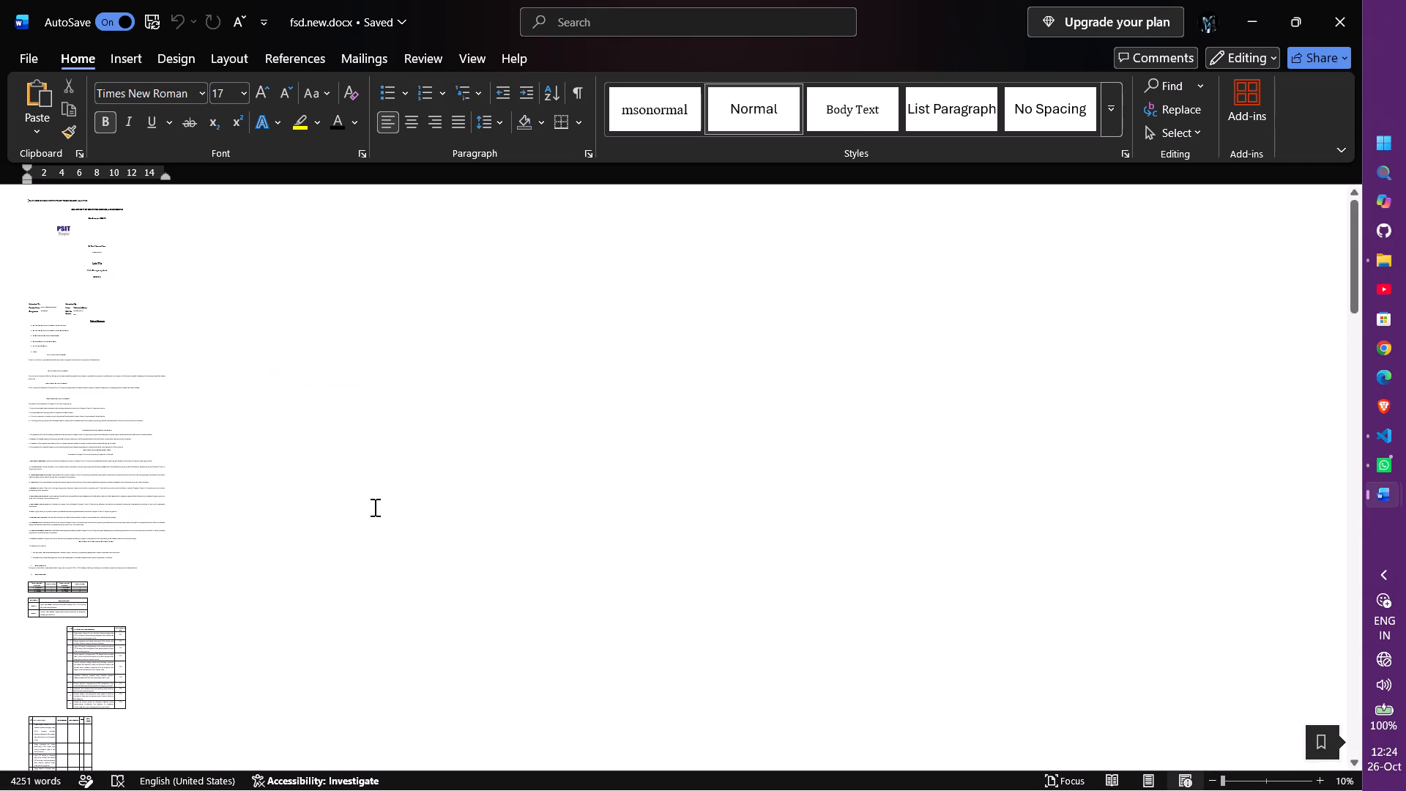
pyautogui.keyDown('ctrl'); pyautogui.scroll(1, 300, 489); pyautogui.keyUp('ctrl')
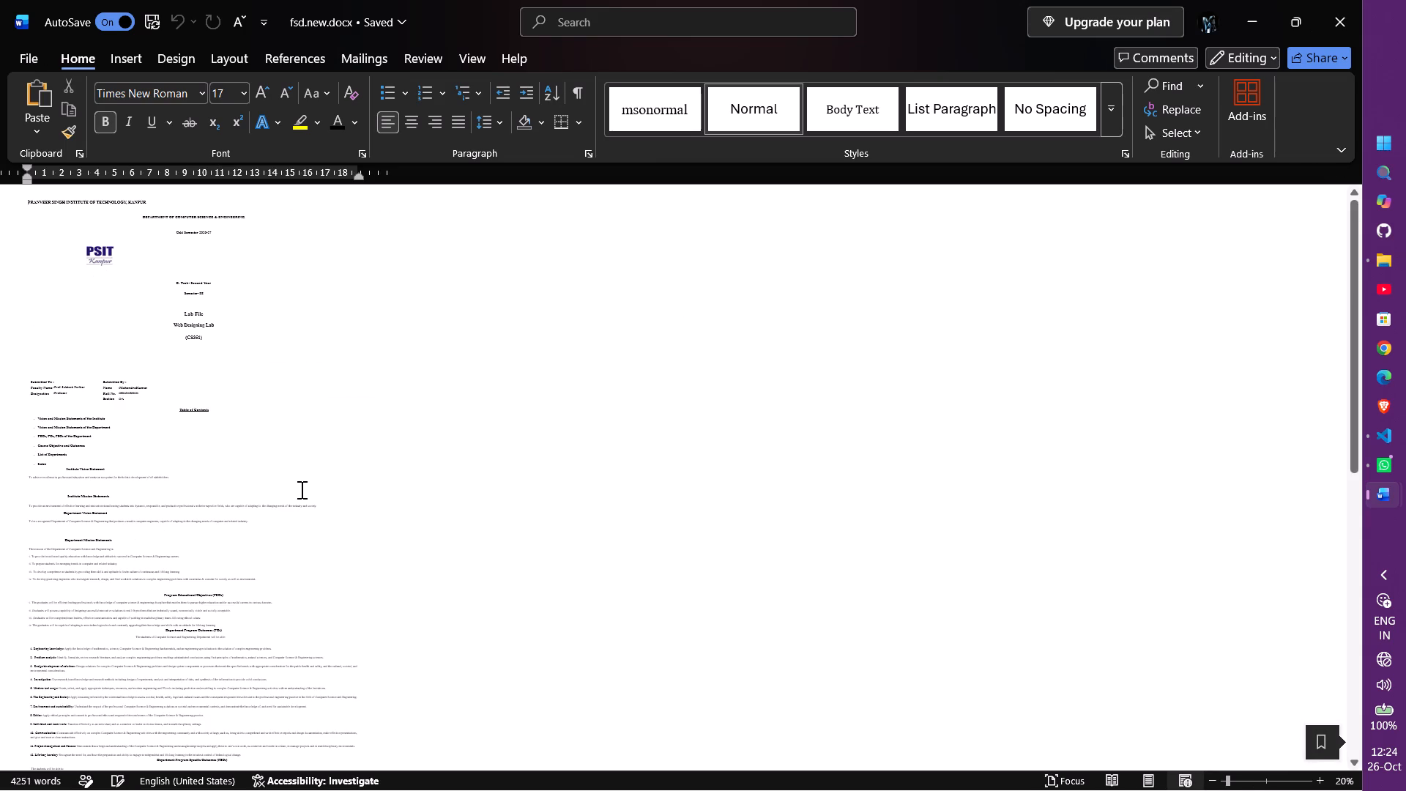
pyautogui.scroll(1, 149, 434)
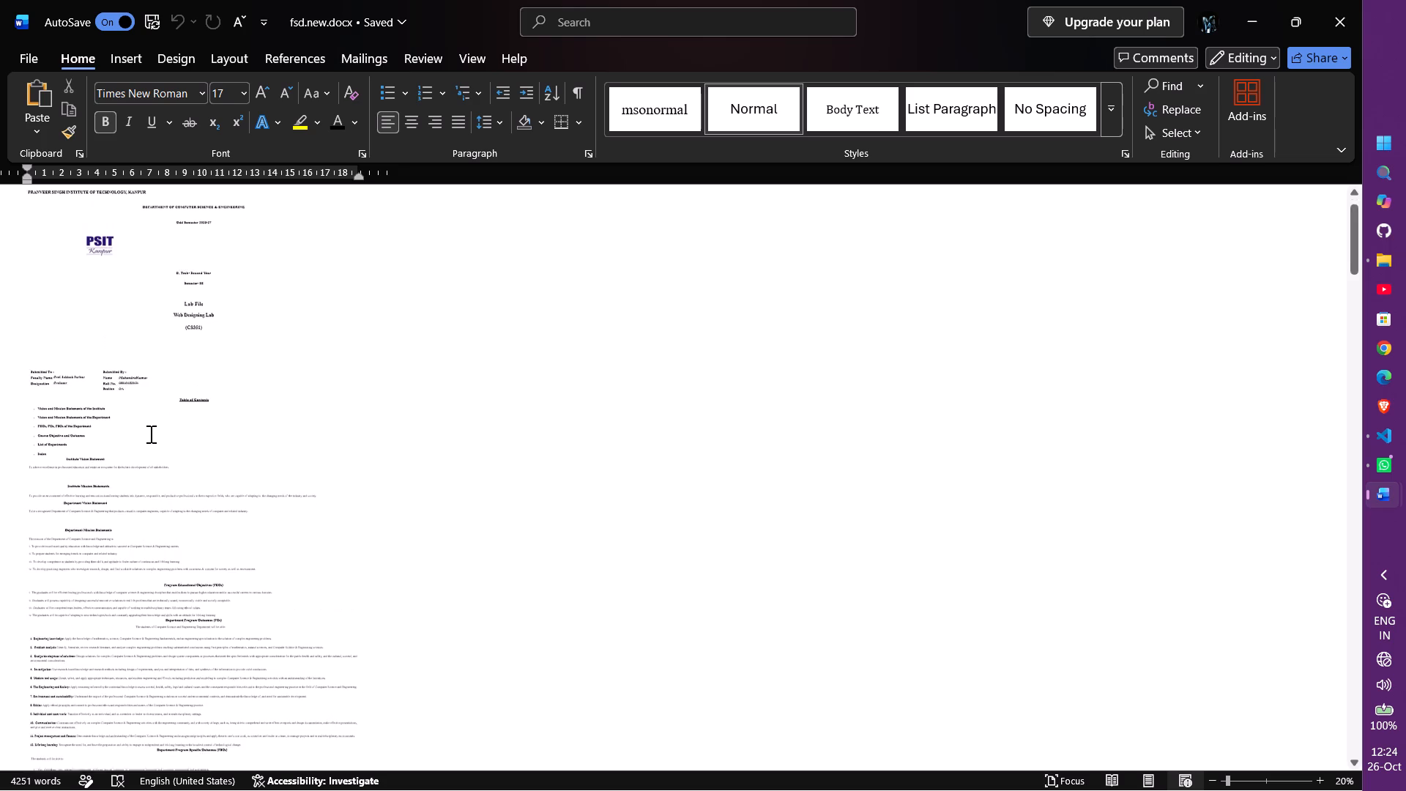
pyautogui.scroll(1, 149, 434)
pyautogui.scroll(-6, 149, 434)
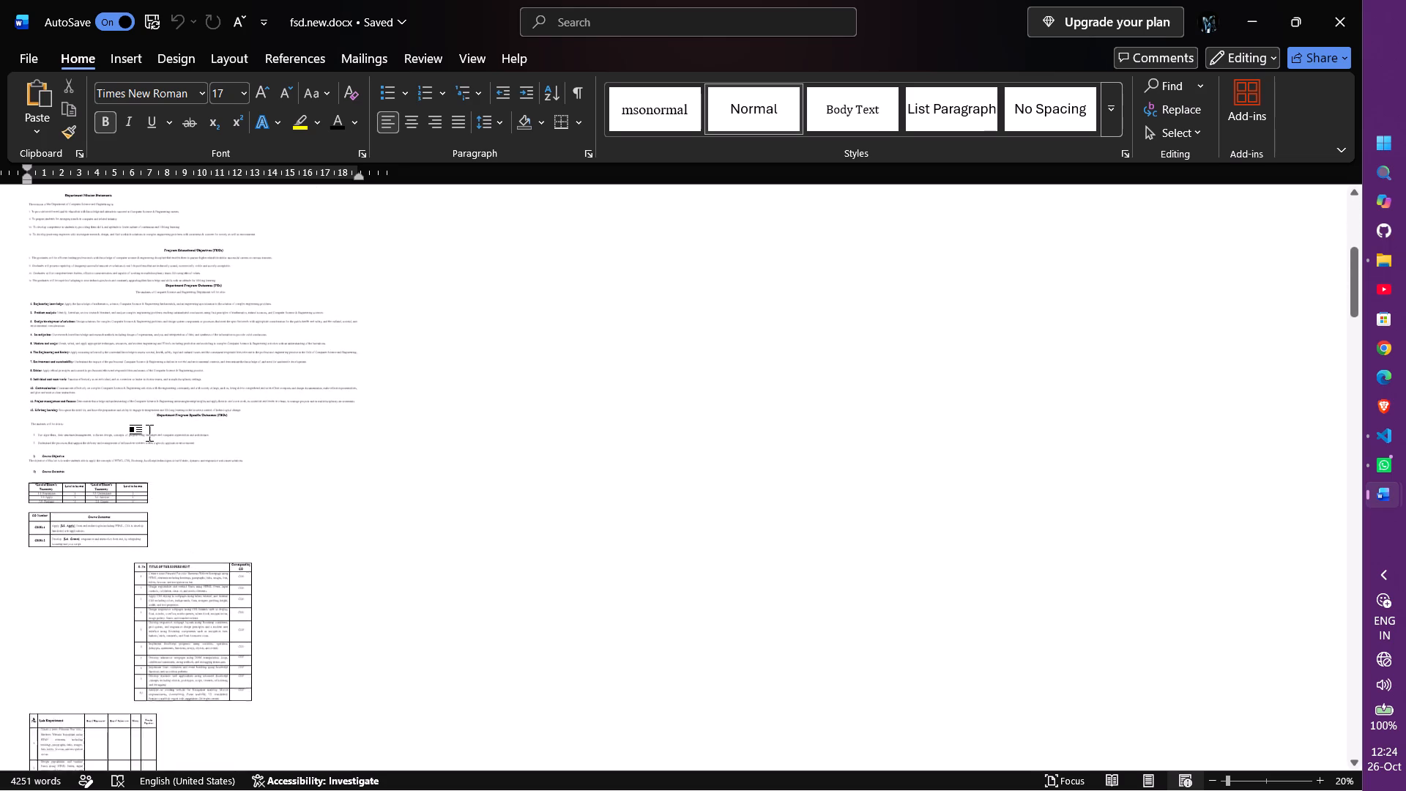
pyautogui.scroll(-11, 149, 434)
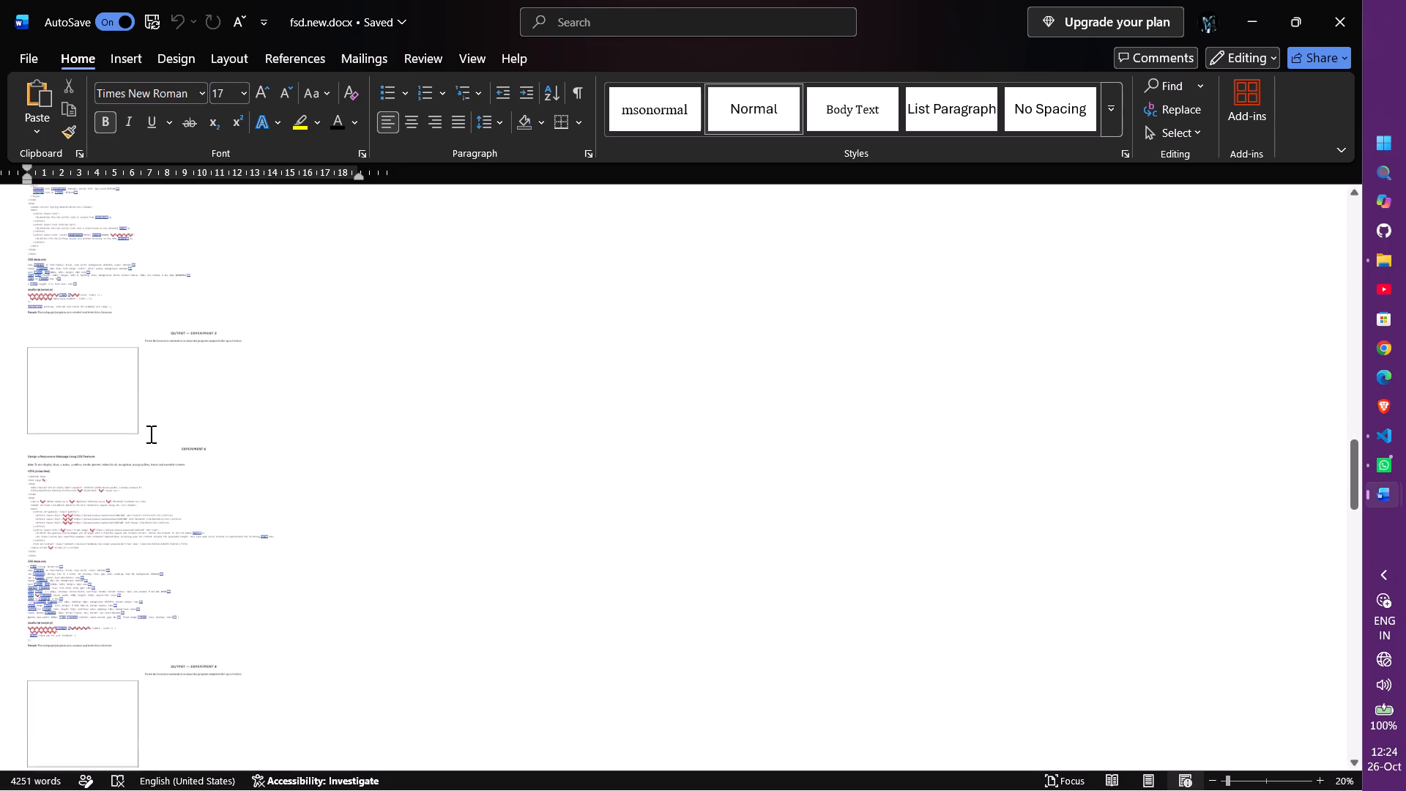
pyautogui.click(1251, 22)
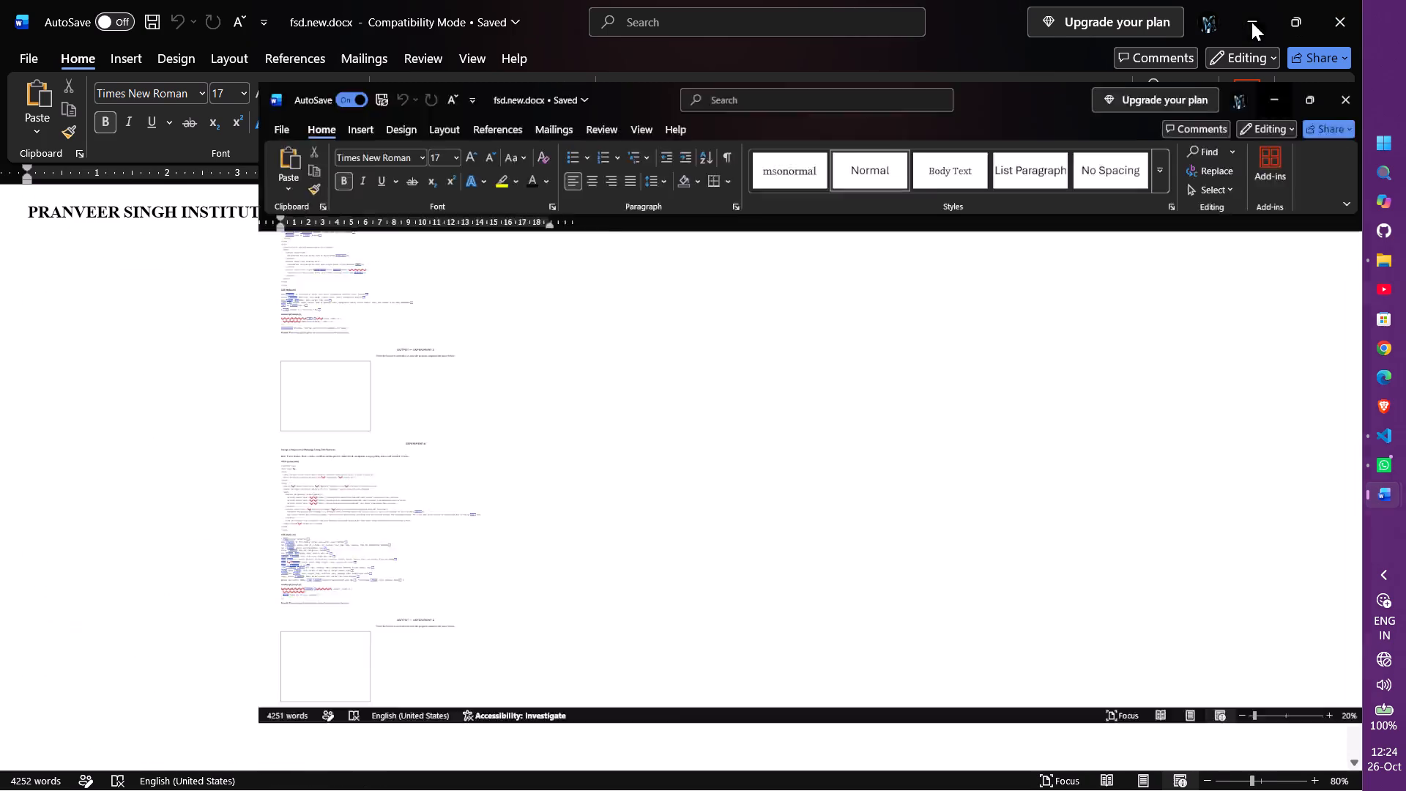
# Switch to the Downloads folder in File Explorer and close all three open Word documents.
pyautogui.click(1387, 266)
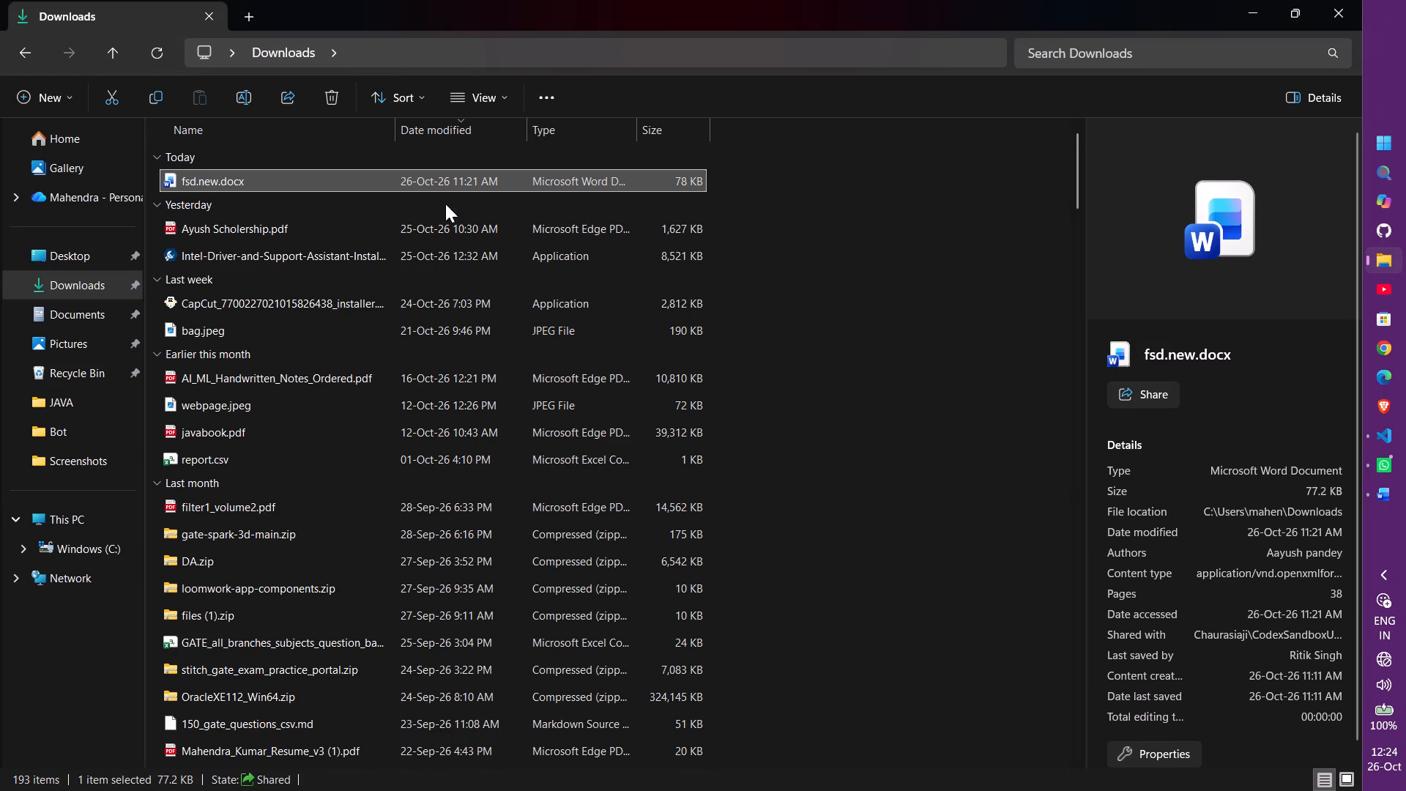
pyautogui.doubleClick(237, 175)
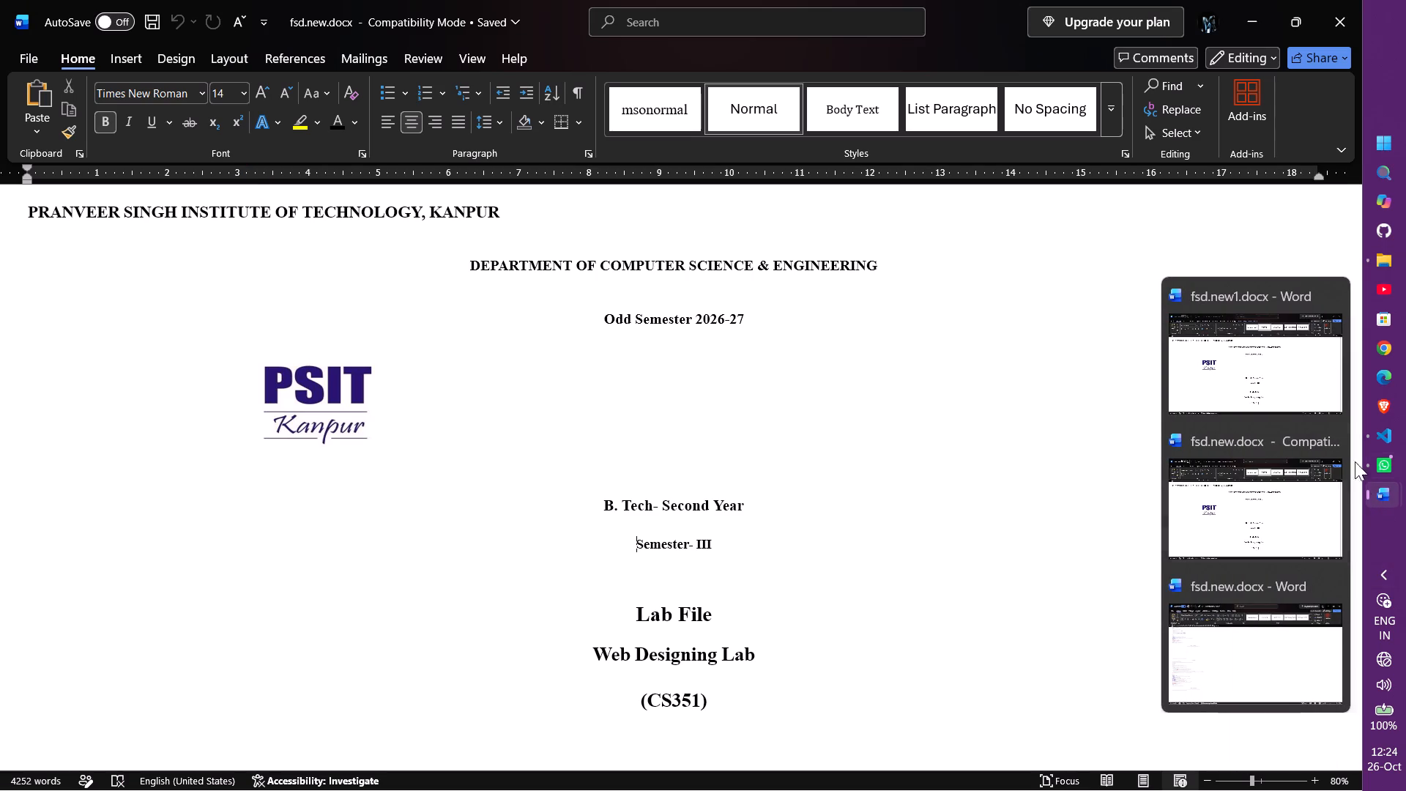
pyautogui.click(1335, 433)
pyautogui.click(1332, 375)
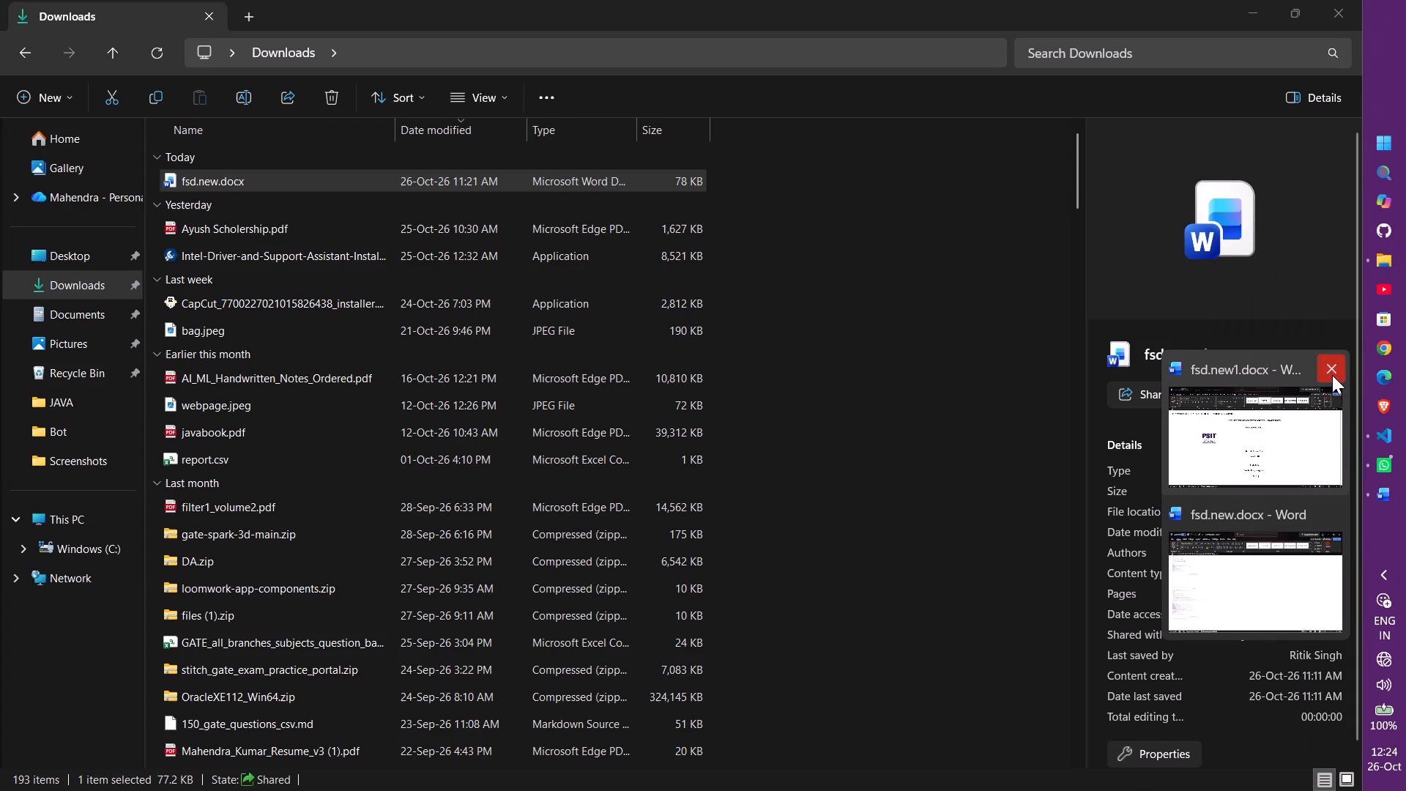
pyautogui.click(1331, 444)
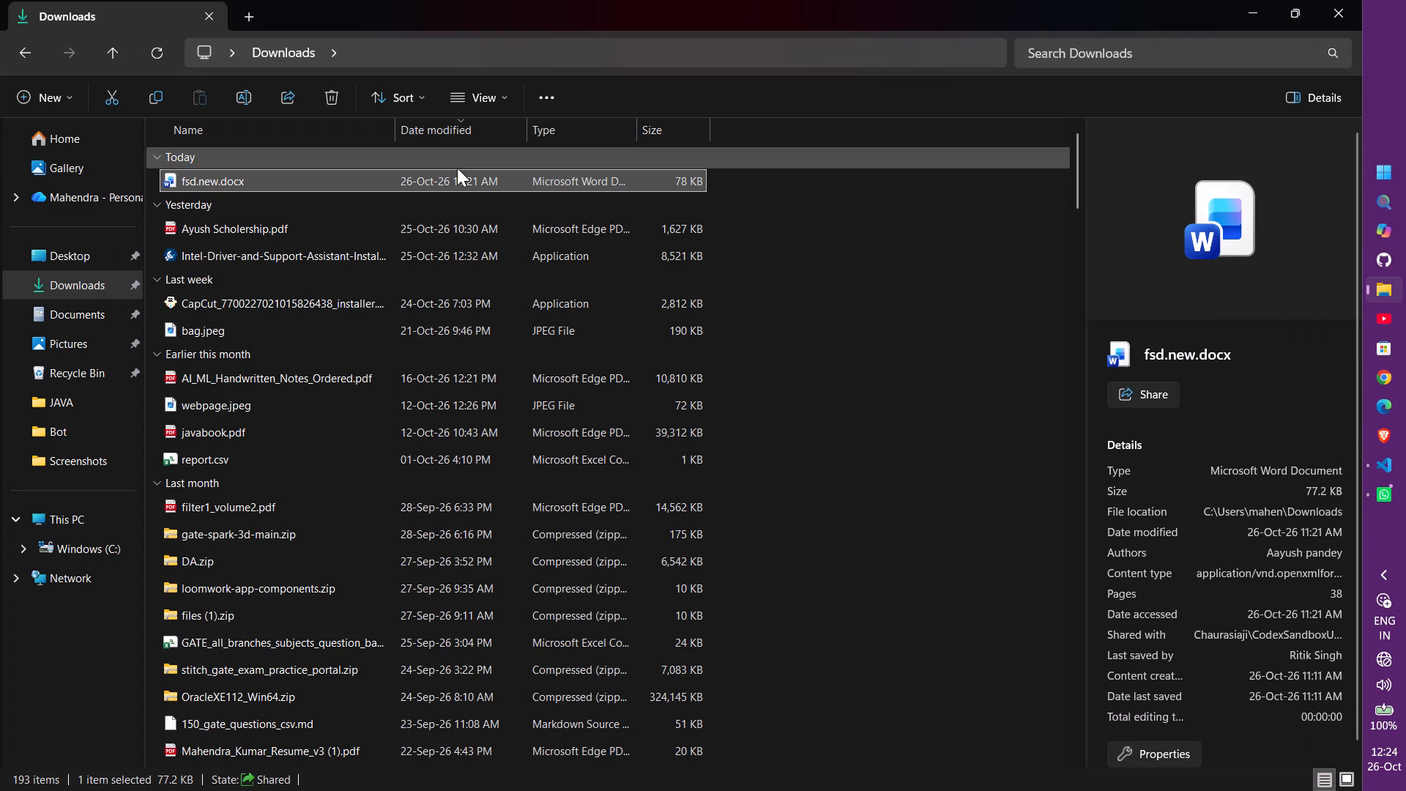
# Open fsd.new.docx from the Downloads folder in Word.
pyautogui.moveTo(457, 168); pyautogui.dragTo(384, 177)
pyautogui.doubleClick(384, 177)
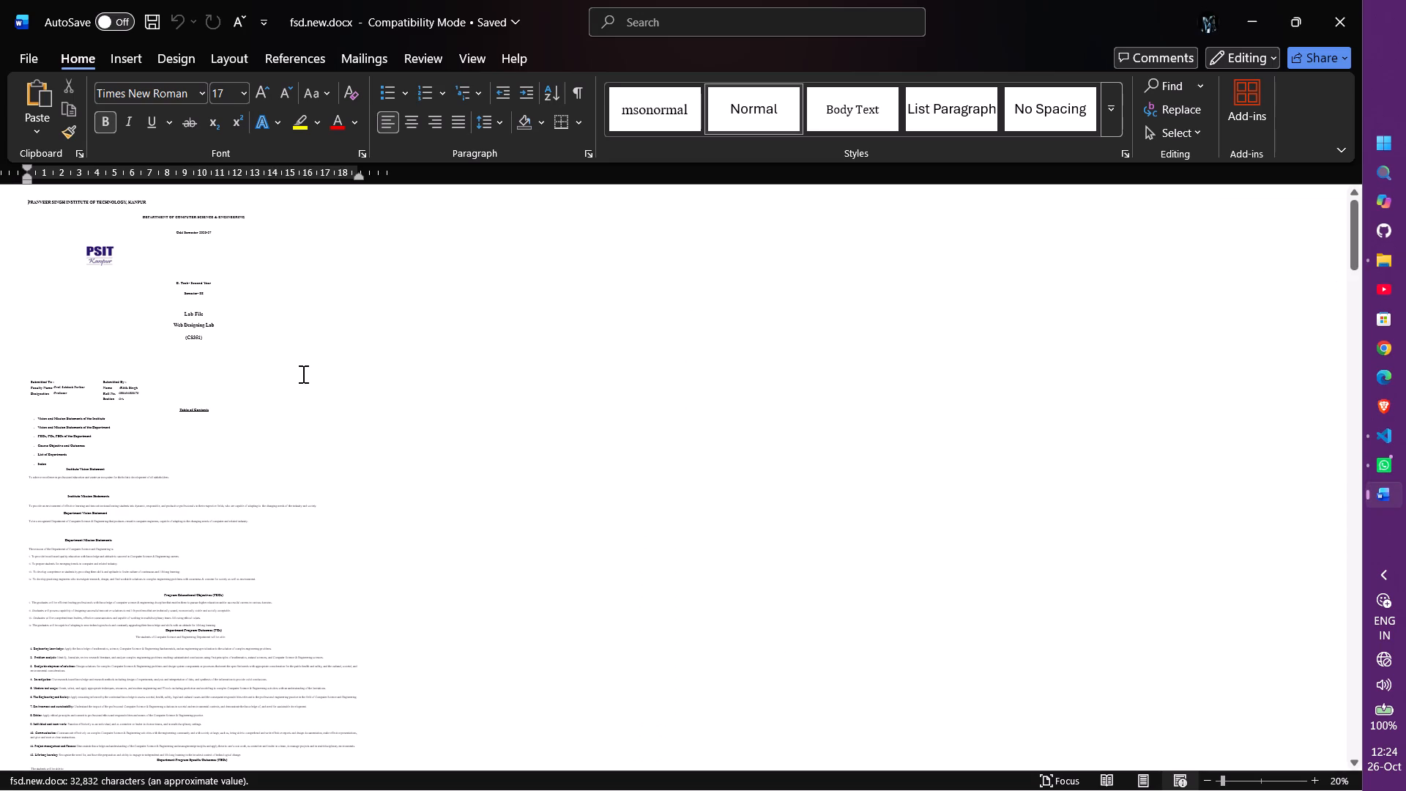
pyautogui.hscroll(-1, 299, 374)
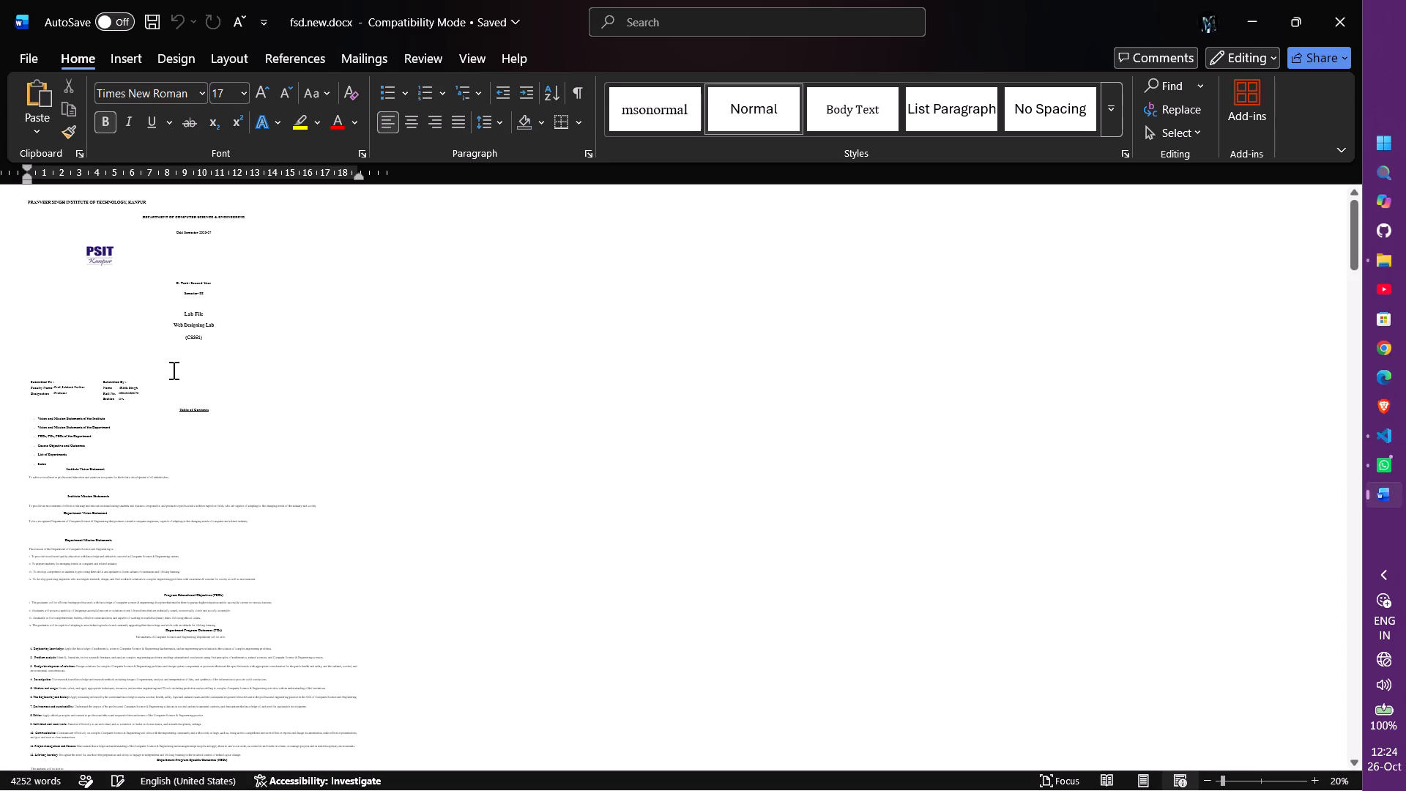
pyautogui.keyDown('ctrl'); pyautogui.scroll(2, 172, 370); pyautogui.keyUp('ctrl')
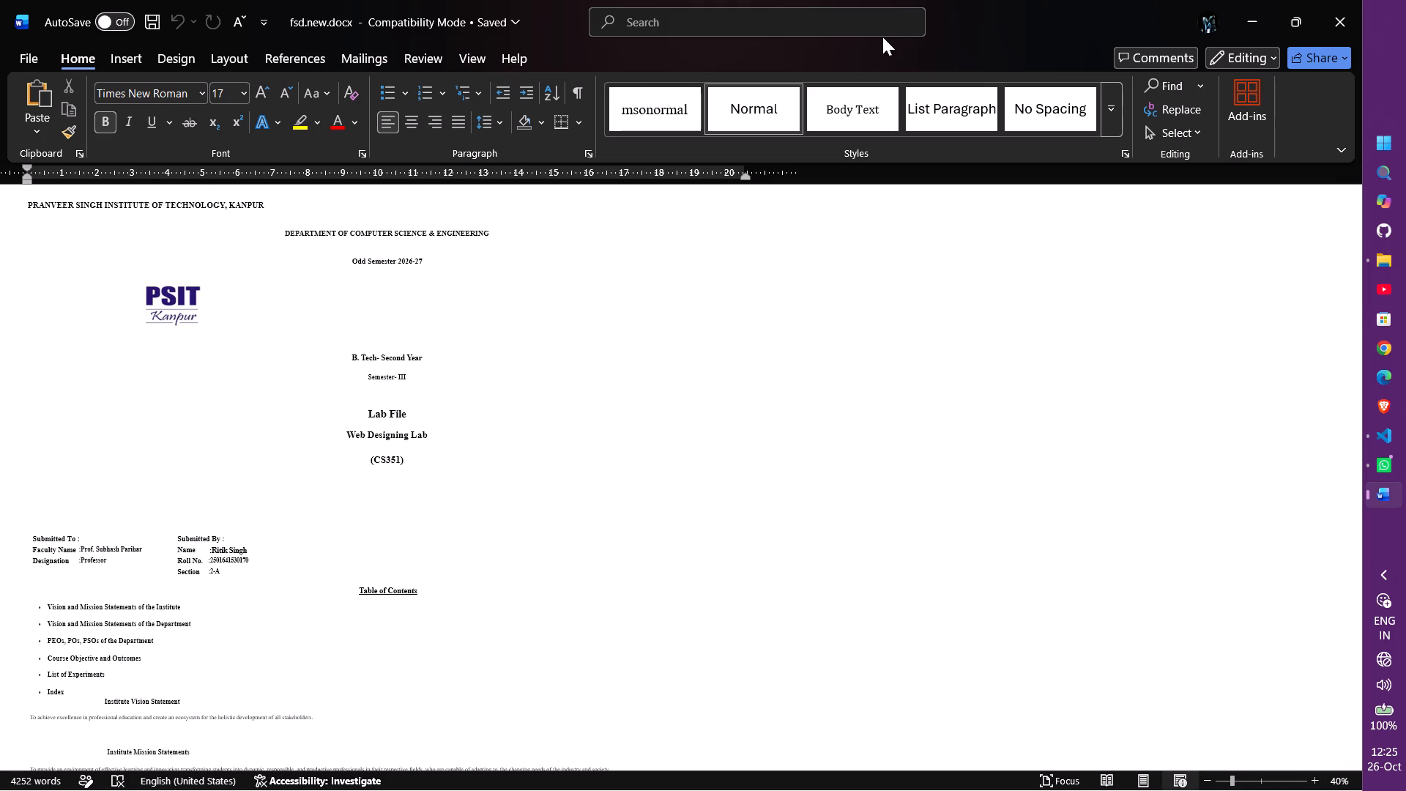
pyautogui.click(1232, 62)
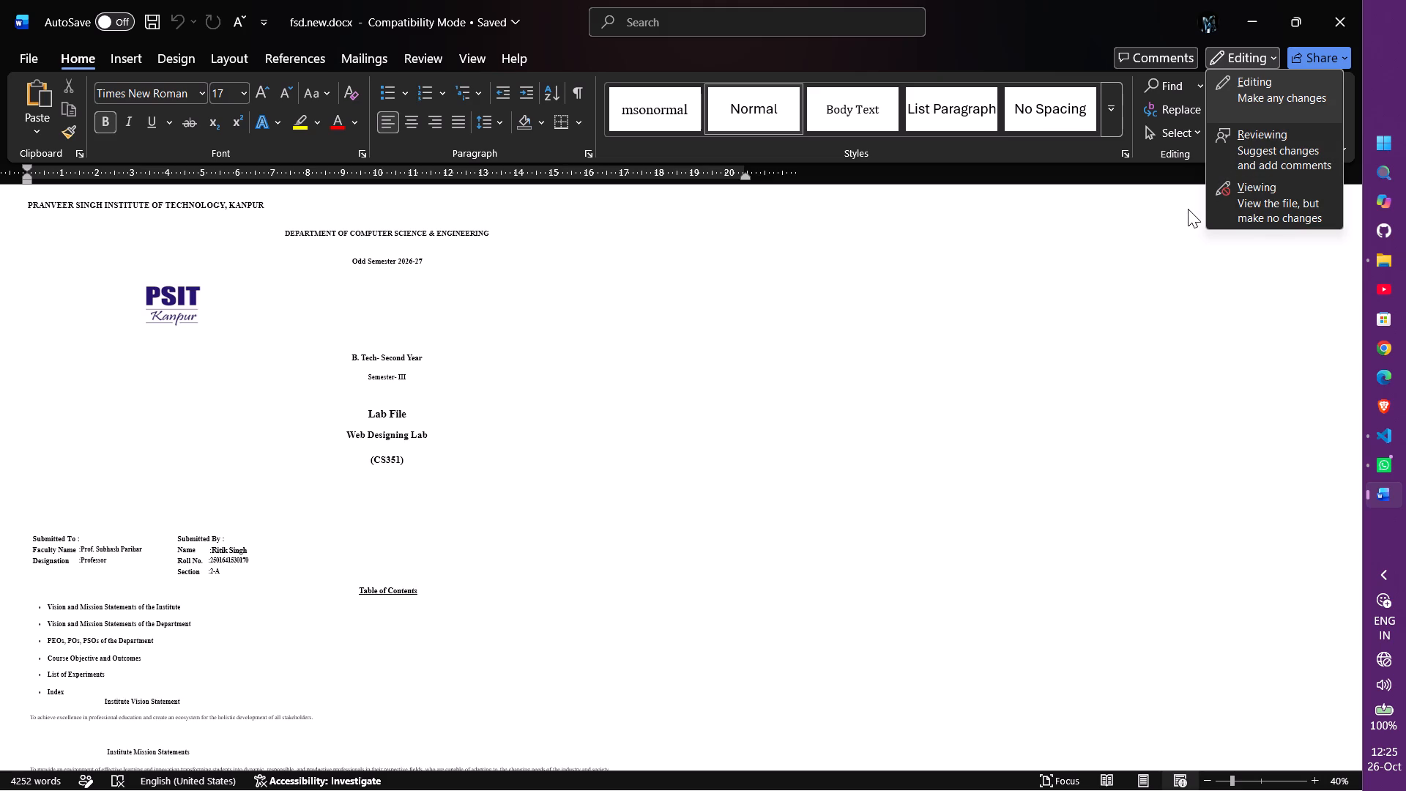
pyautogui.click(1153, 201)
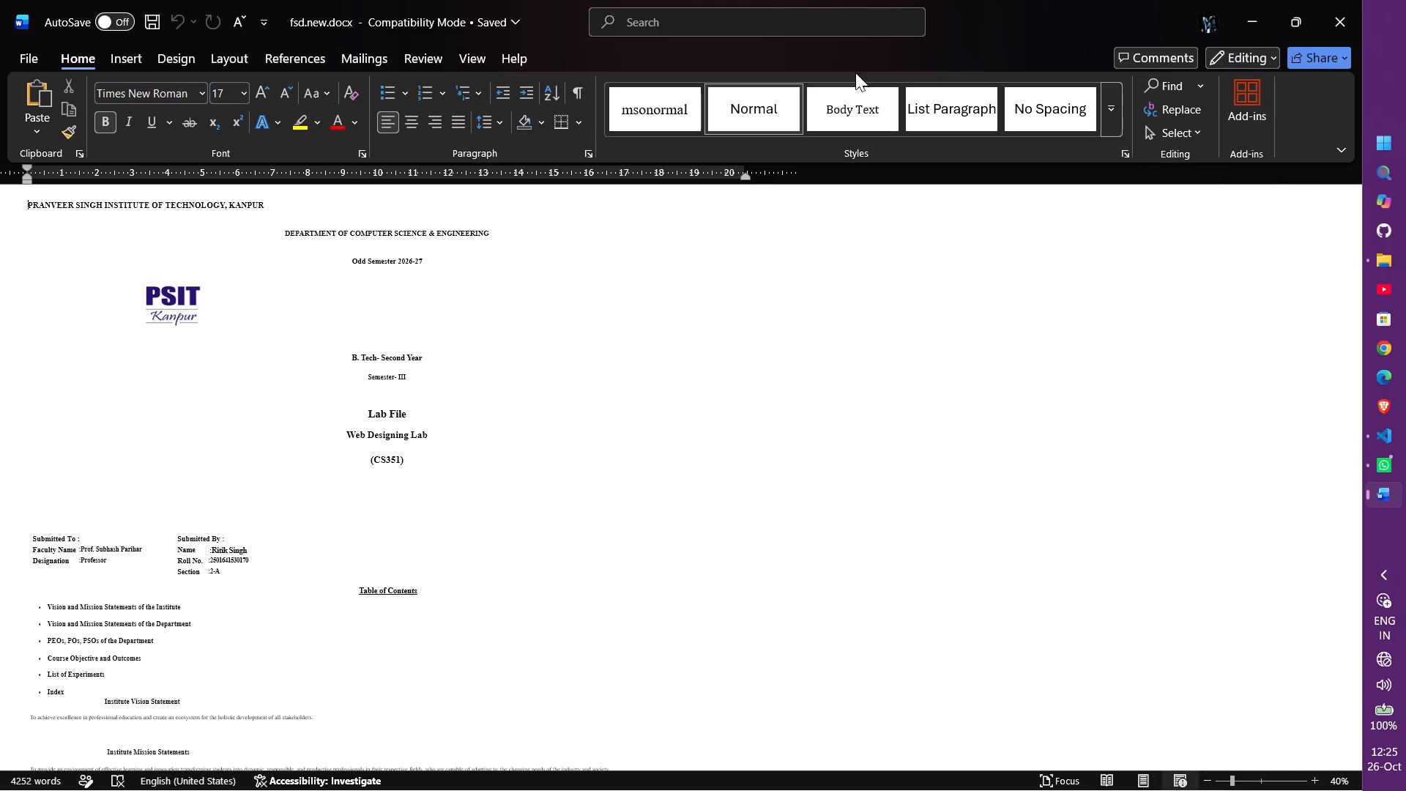
# Try the Body Text, msonormal and Normal styles on the institute name line, settling on No Spacing.
pyautogui.click(867, 109)
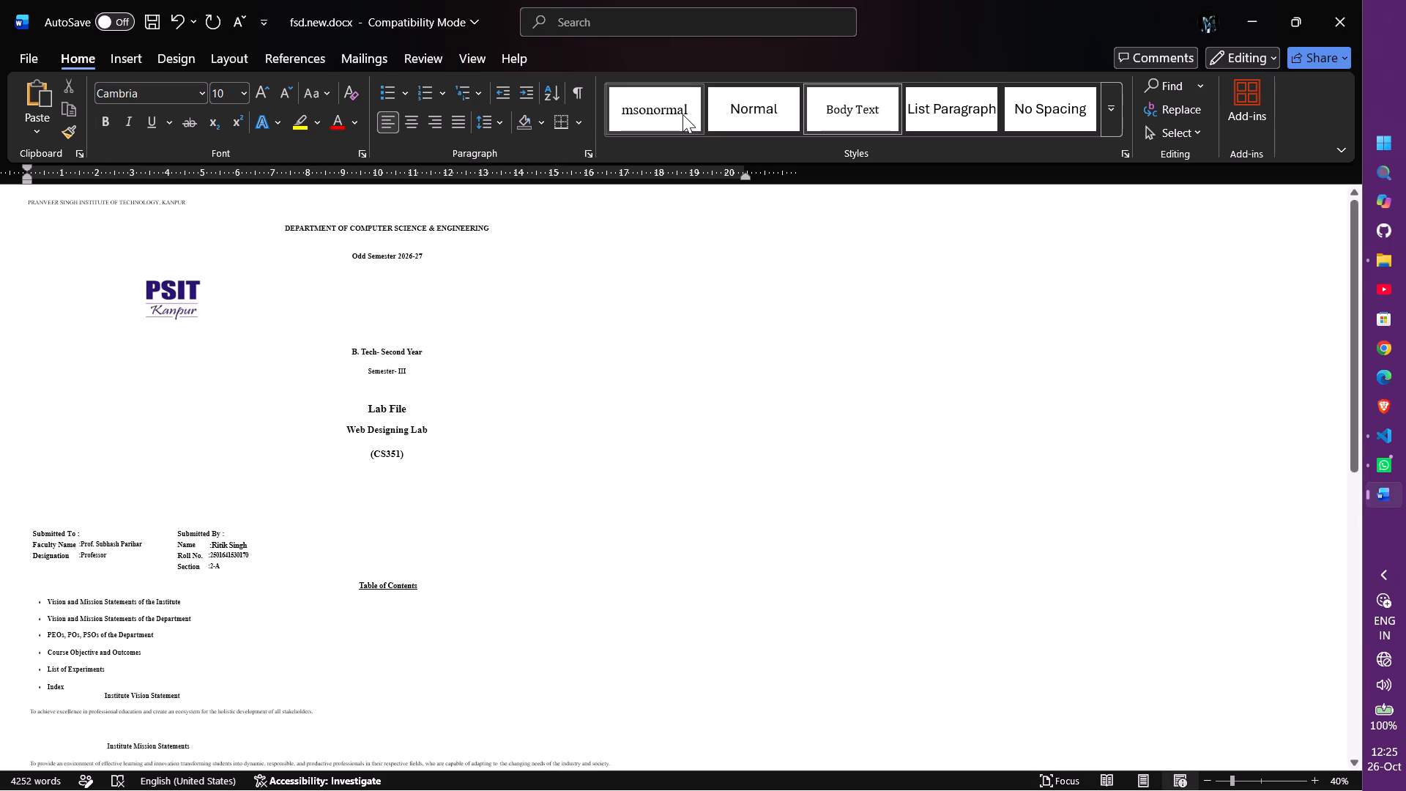
pyautogui.click(682, 114)
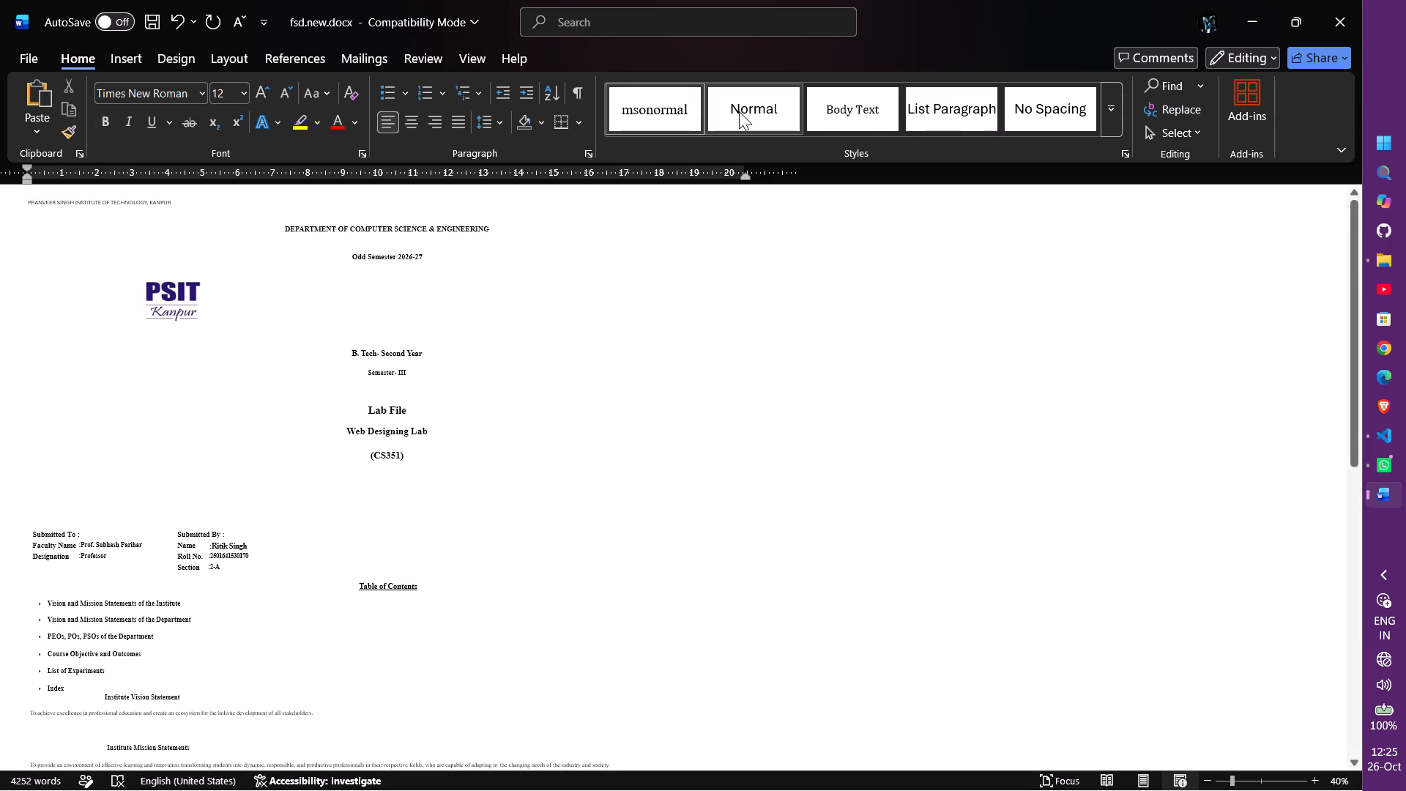
pyautogui.click(739, 111)
pyautogui.click(1021, 95)
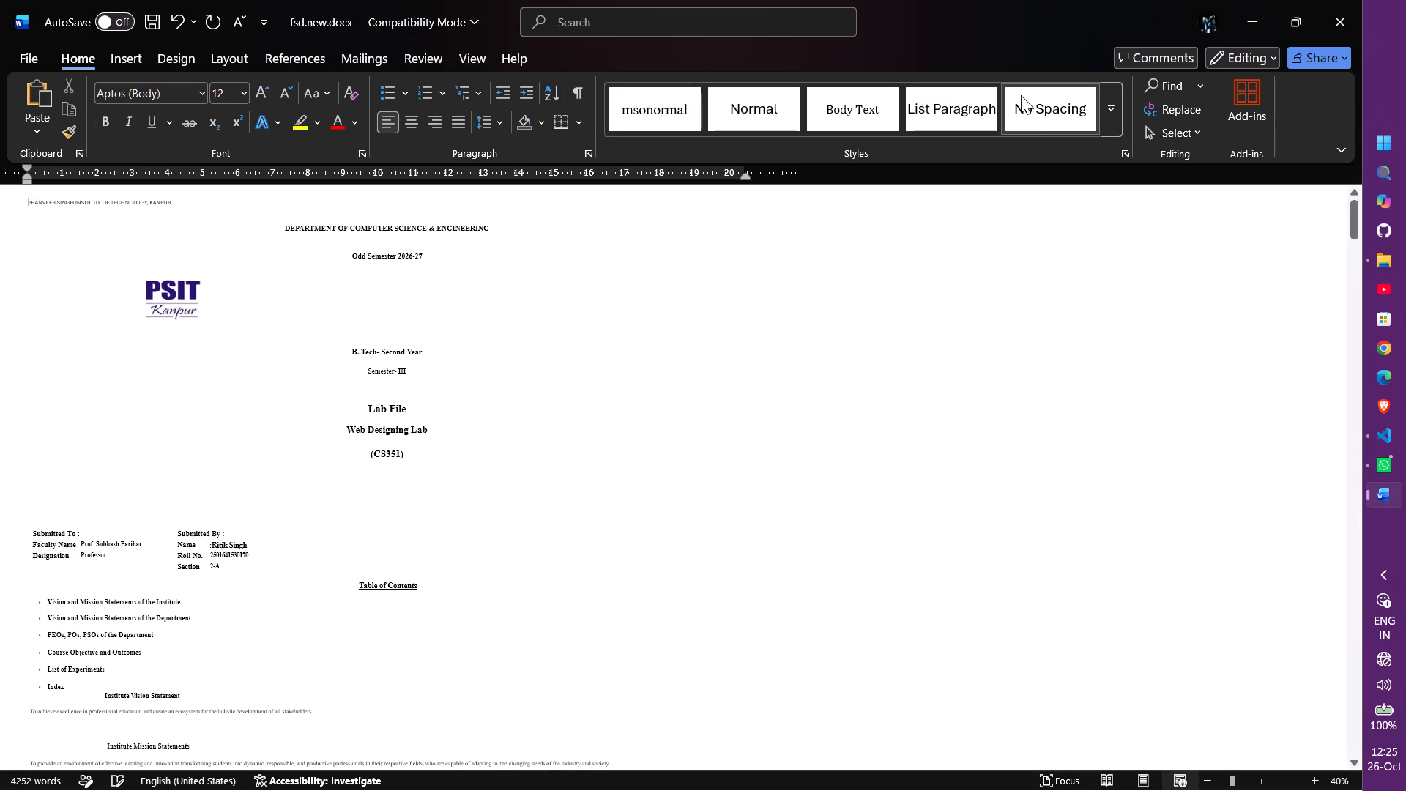
pyautogui.click(150, 94)
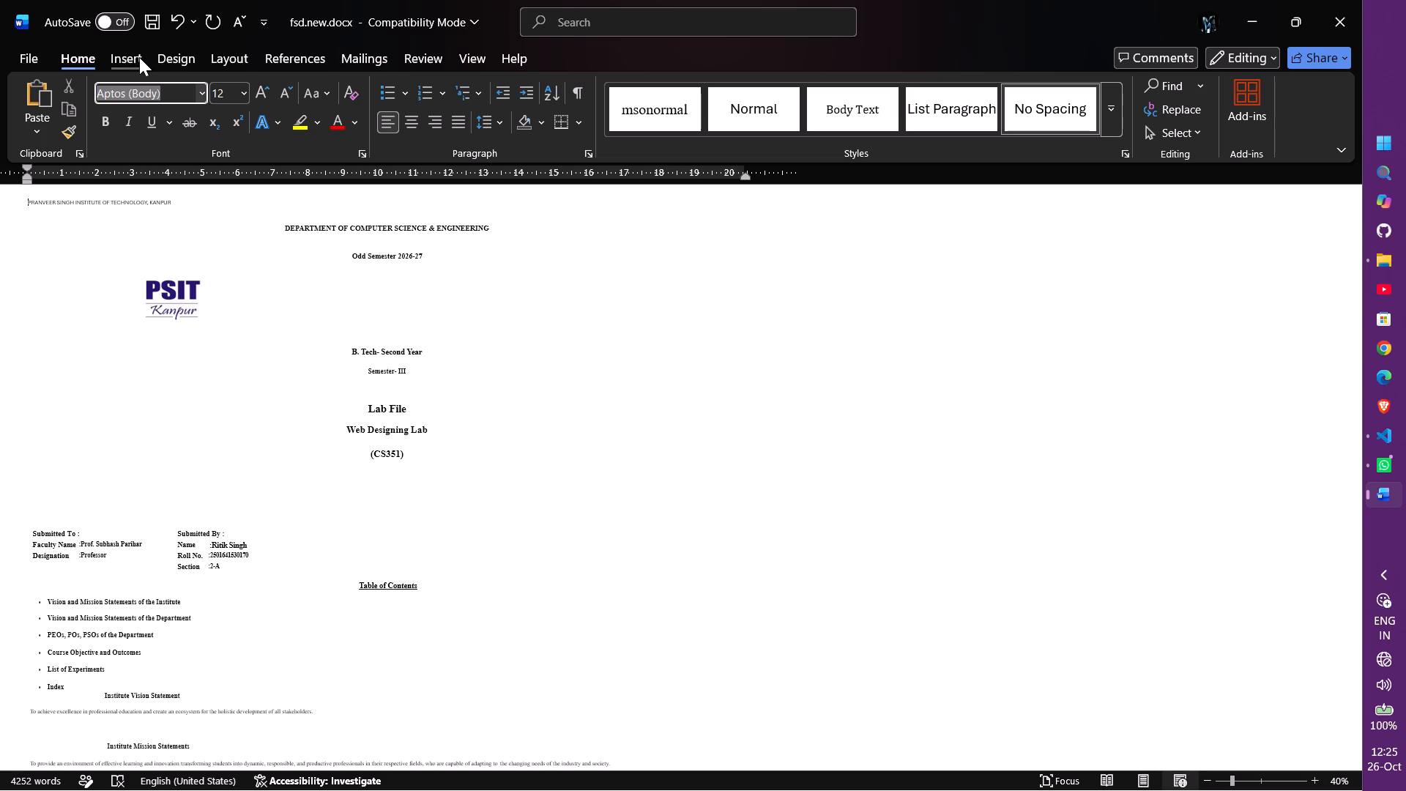
# Set the paper size of the Downloads copy of fsd.new.docx to A4.
pyautogui.click(166, 53)
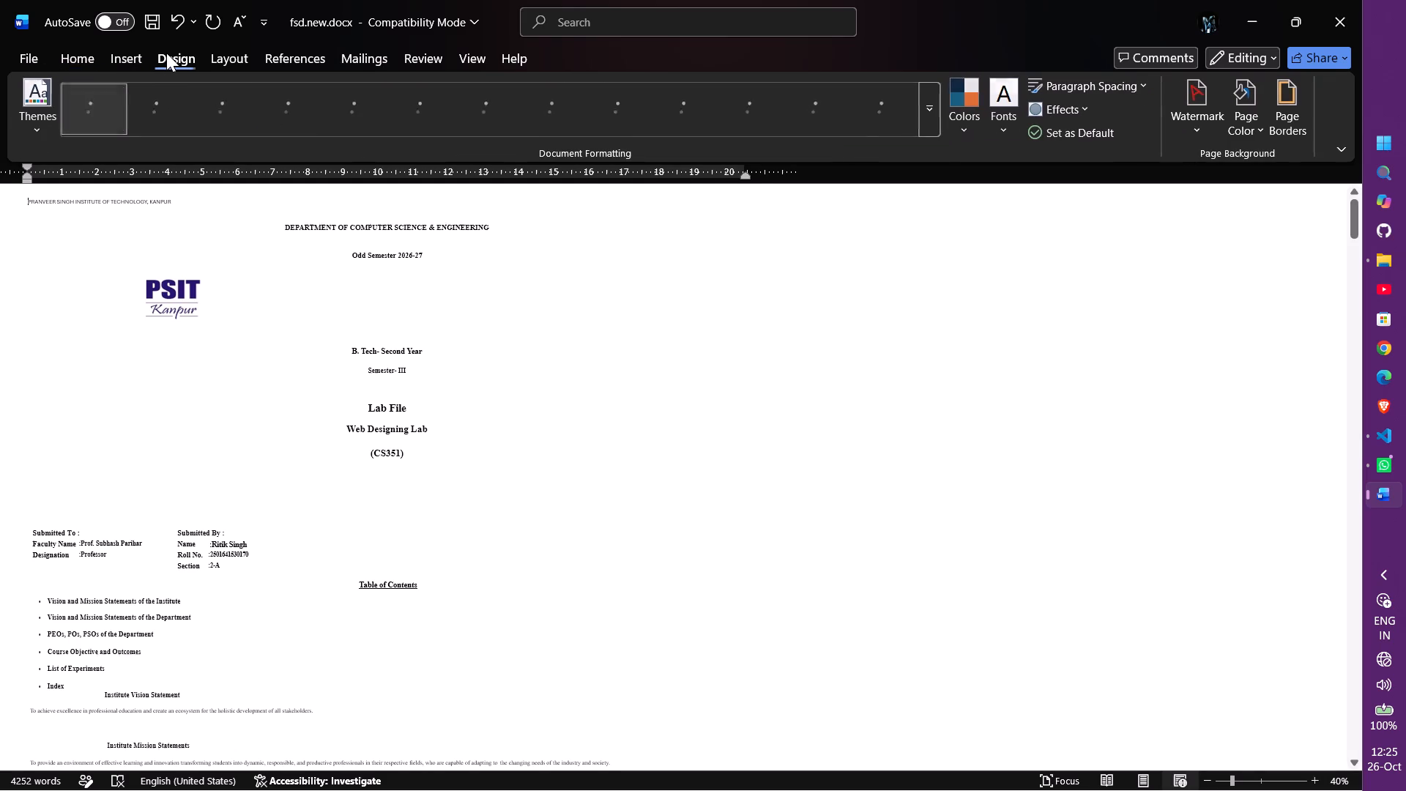
pyautogui.click(242, 49)
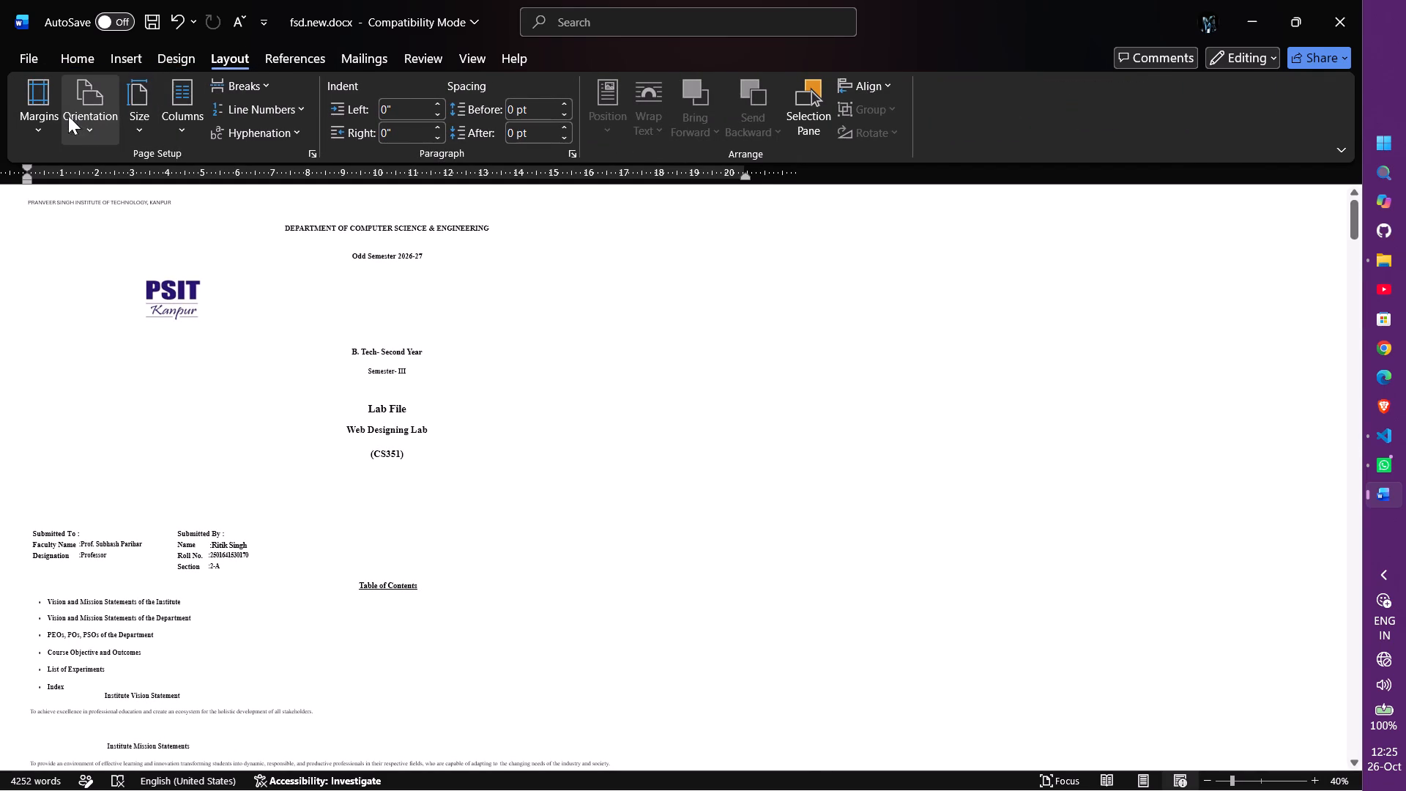
pyautogui.click(135, 101)
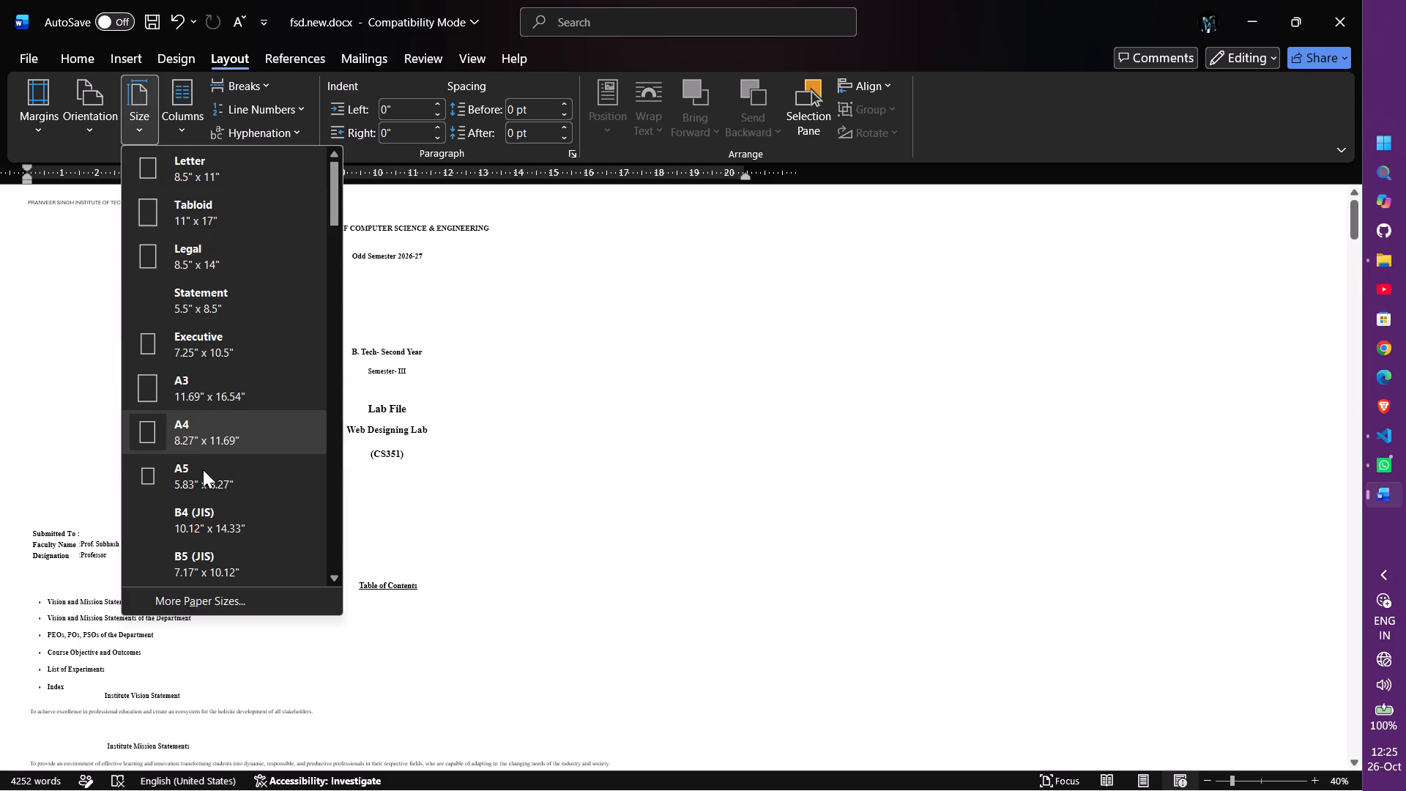
pyautogui.click(197, 439)
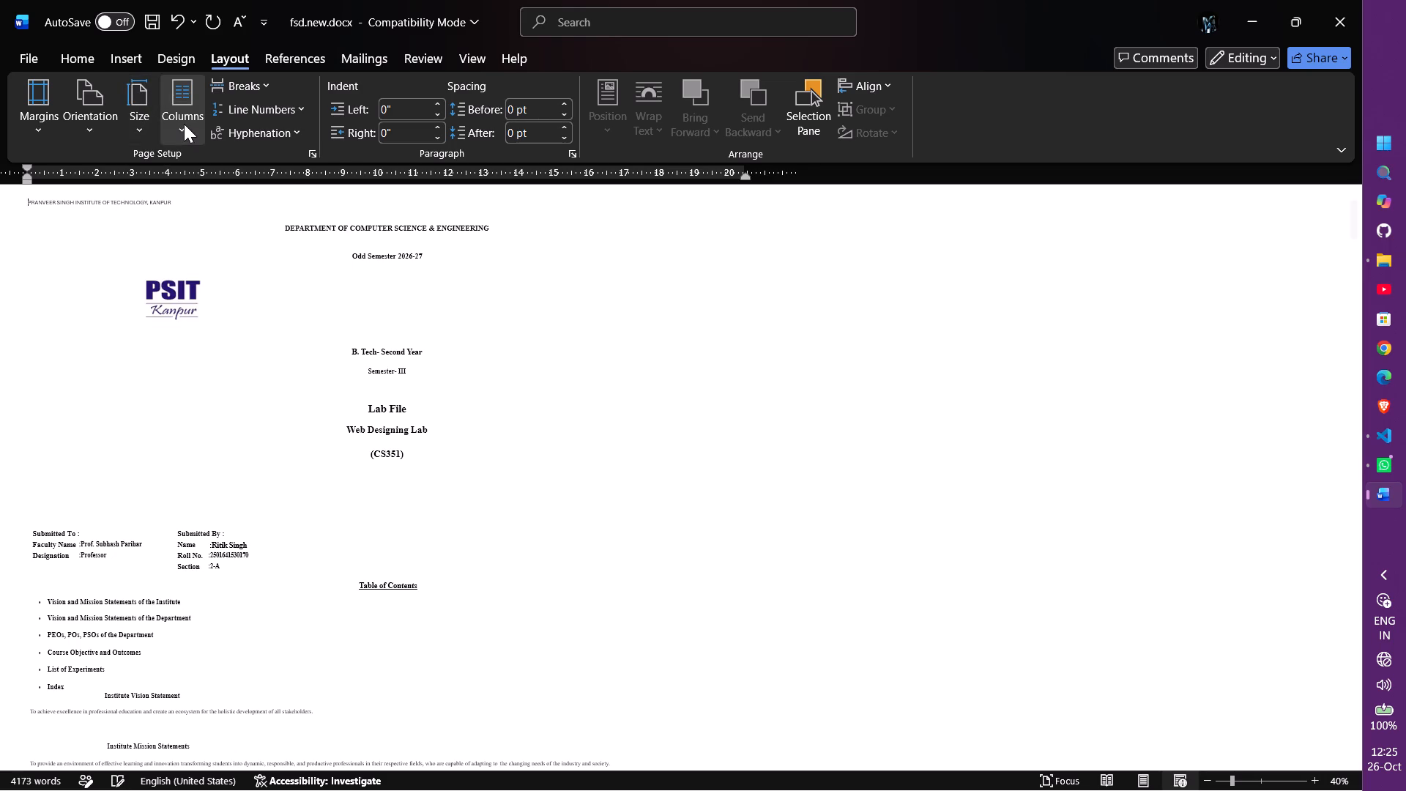
# Apply the Right column layout to the document.
pyautogui.click(184, 124)
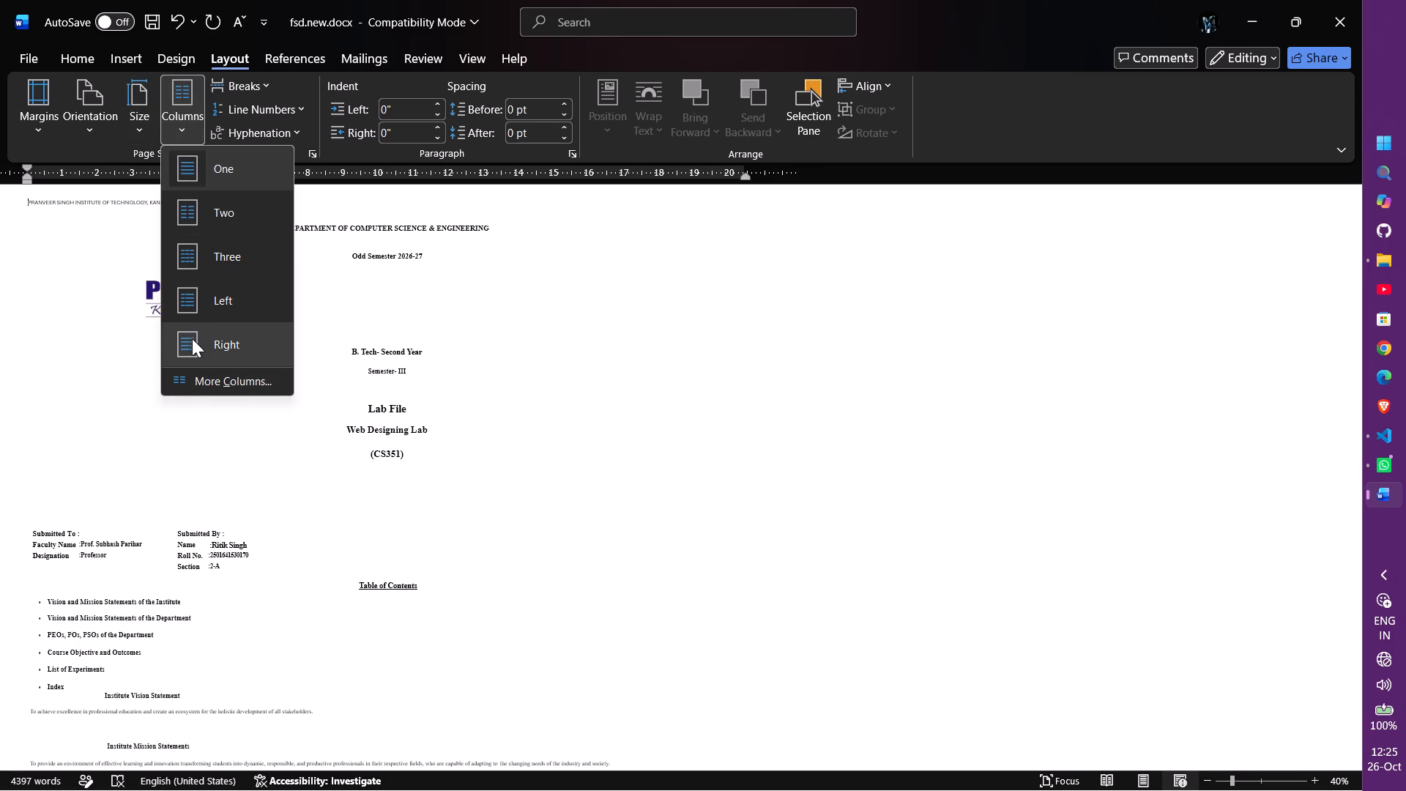
pyautogui.click(192, 338)
# Review the page layout from the contents list and department statements through the Experiment 1 code and back up.
pyautogui.scroll(-6, 461, 406)
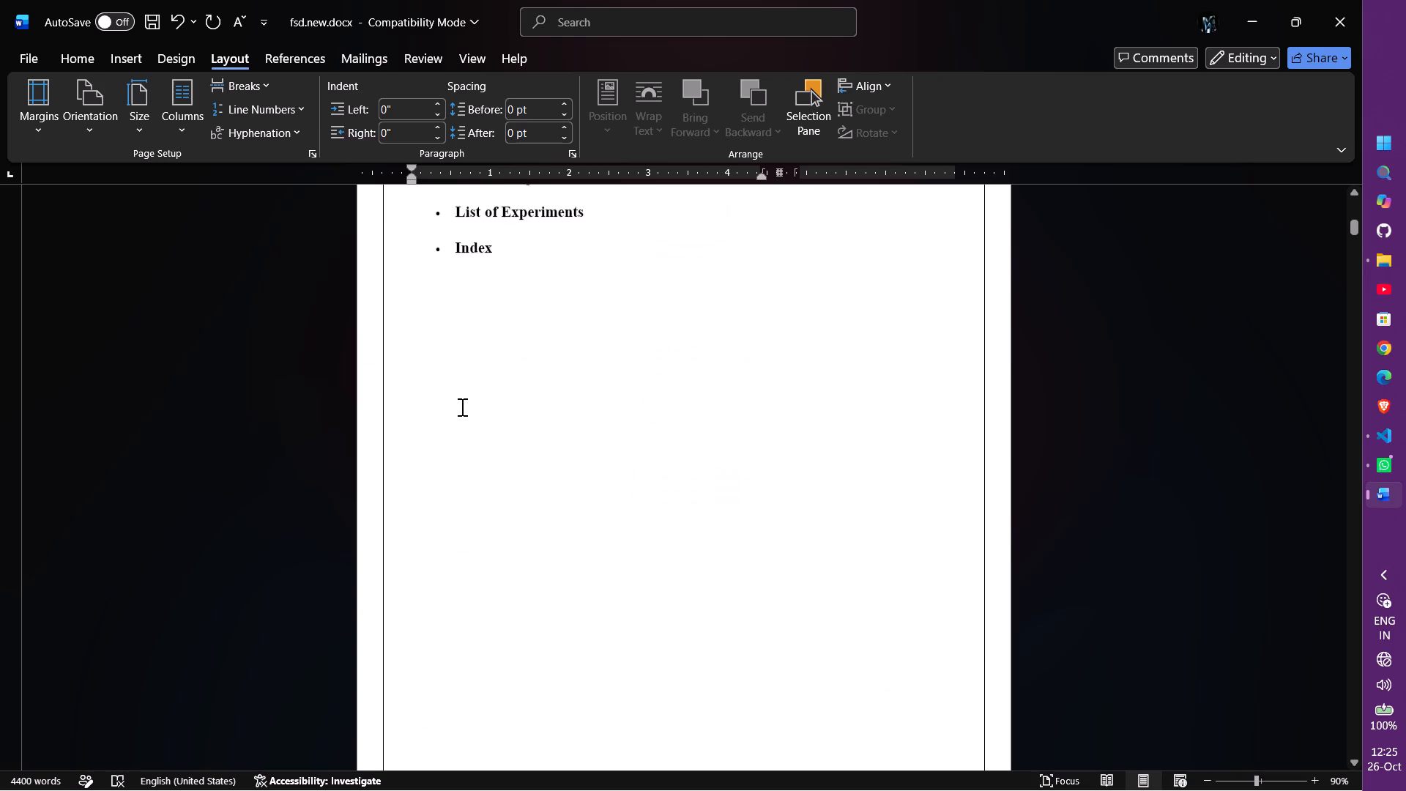
pyautogui.hscroll(1, 461, 406)
pyautogui.scroll(-2, 461, 406)
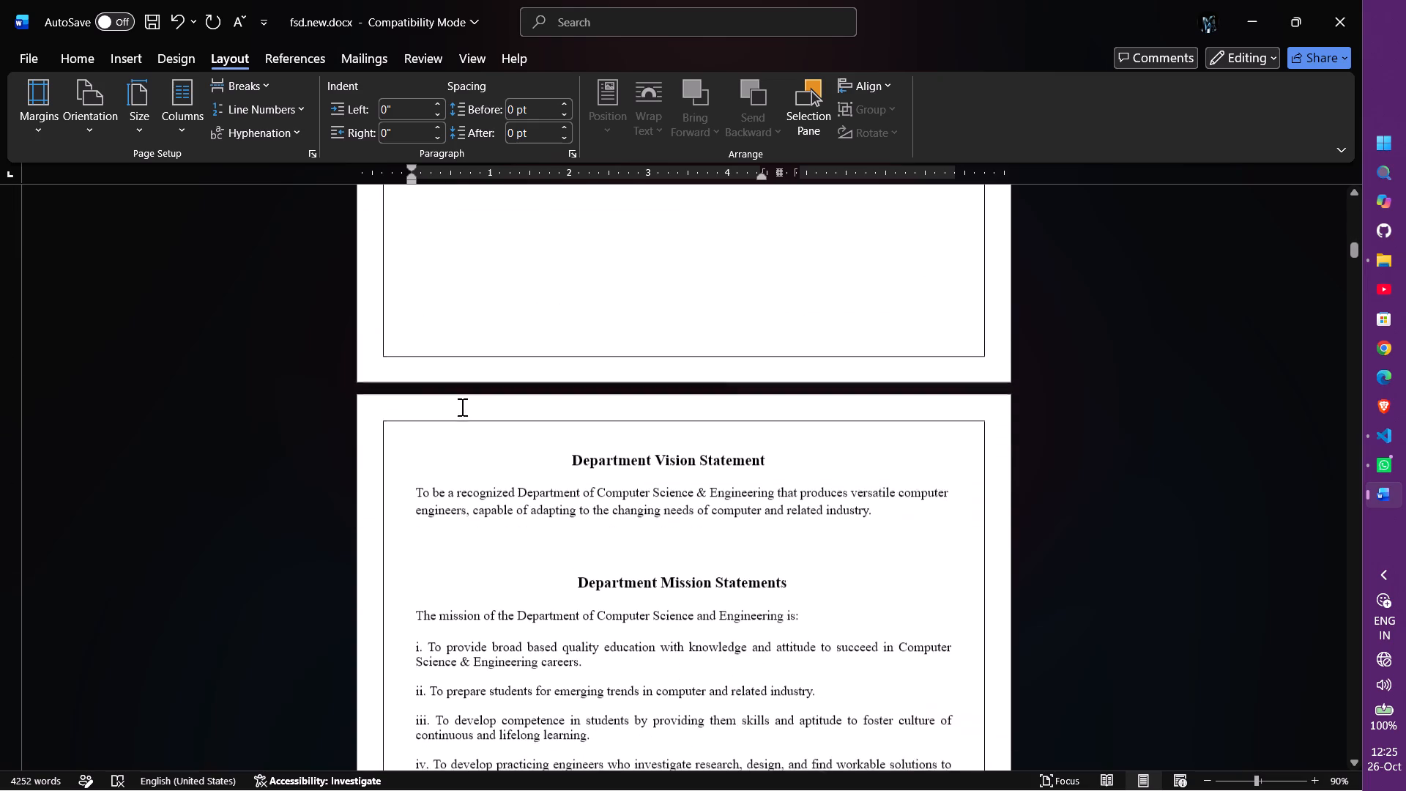
pyautogui.scroll(-10, 461, 406)
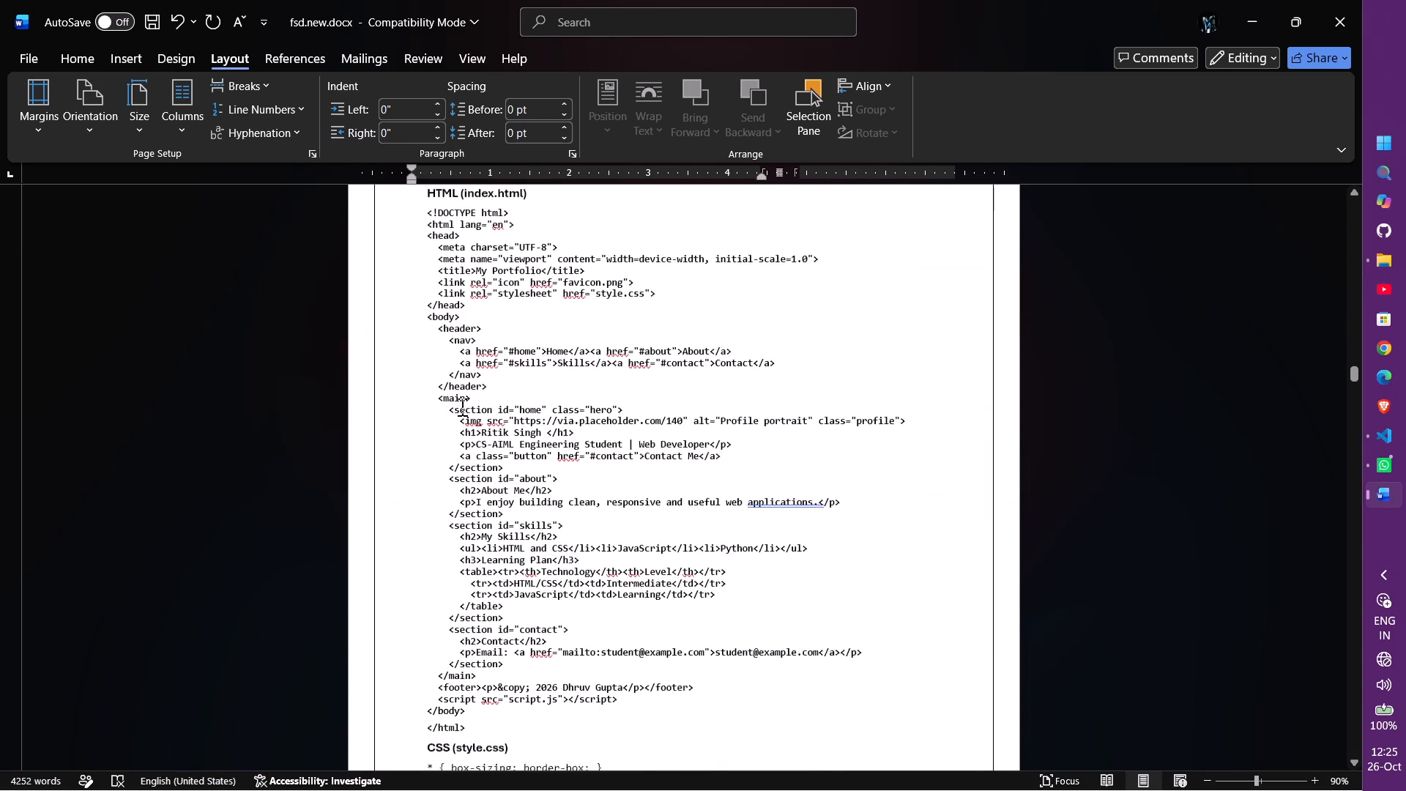
pyautogui.scroll(-3, 461, 406)
pyautogui.scroll(1, 461, 406)
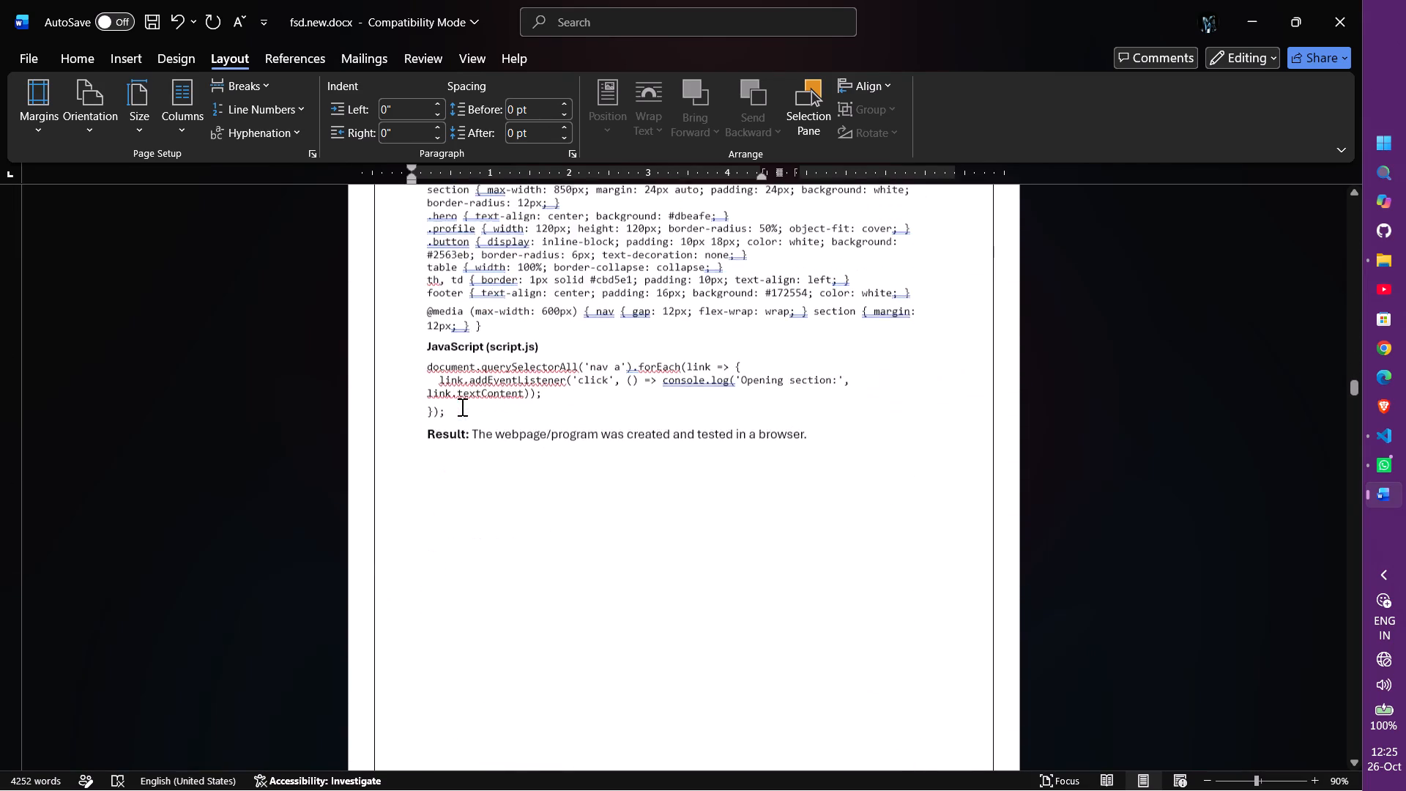
pyautogui.scroll(7, 461, 406)
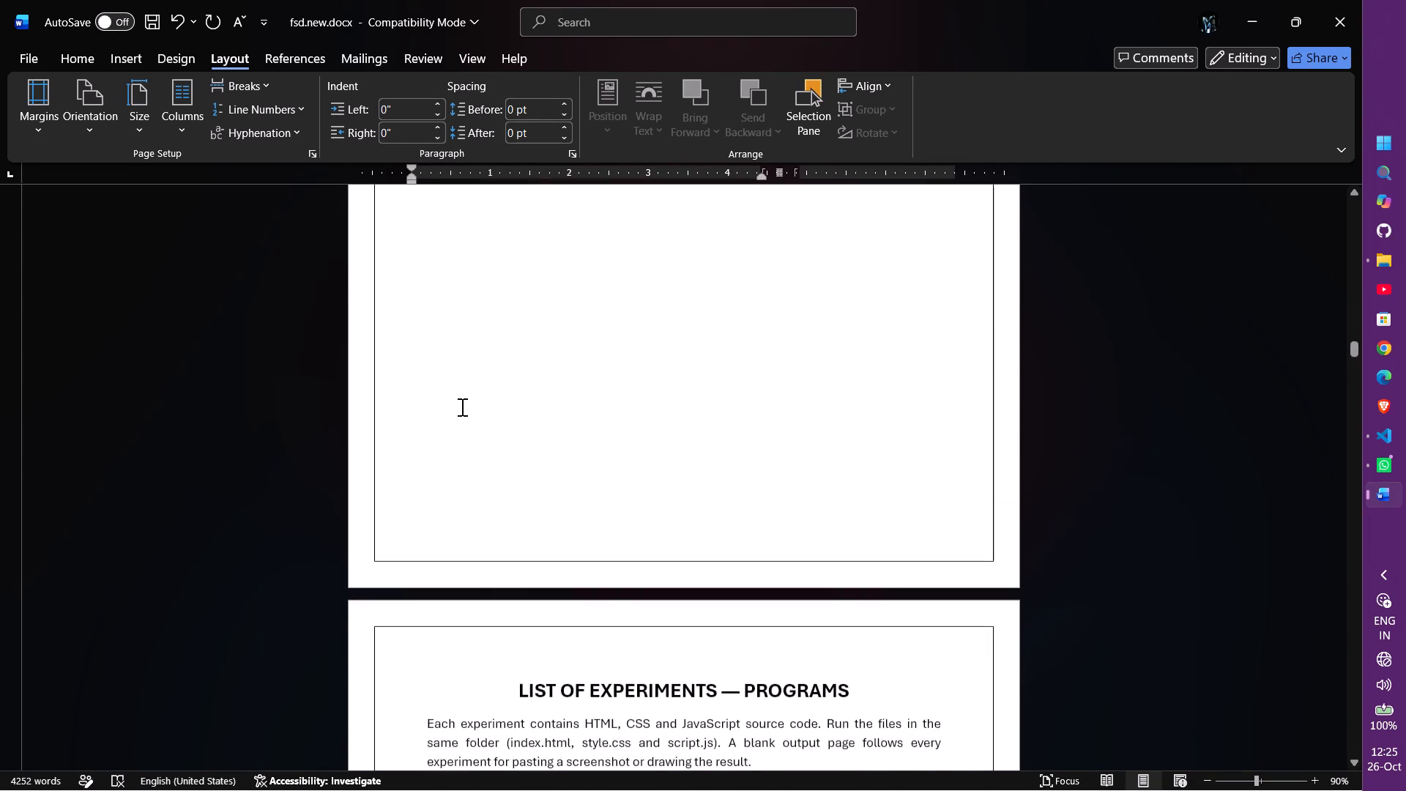
pyautogui.scroll(1, 461, 406)
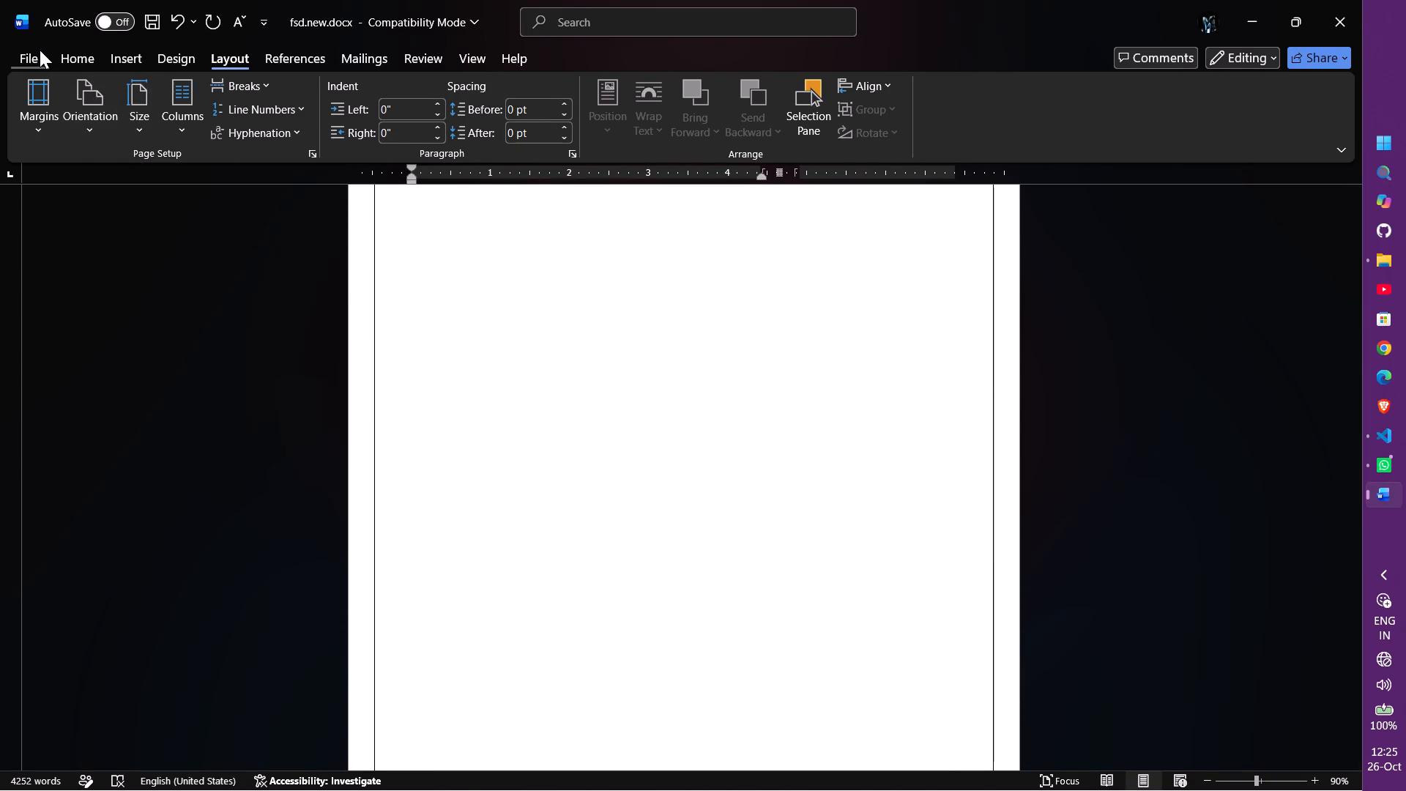
# Open the recent fsd.new1.docx stored in the OneDrive Documents folder.
pyautogui.click(40, 50)
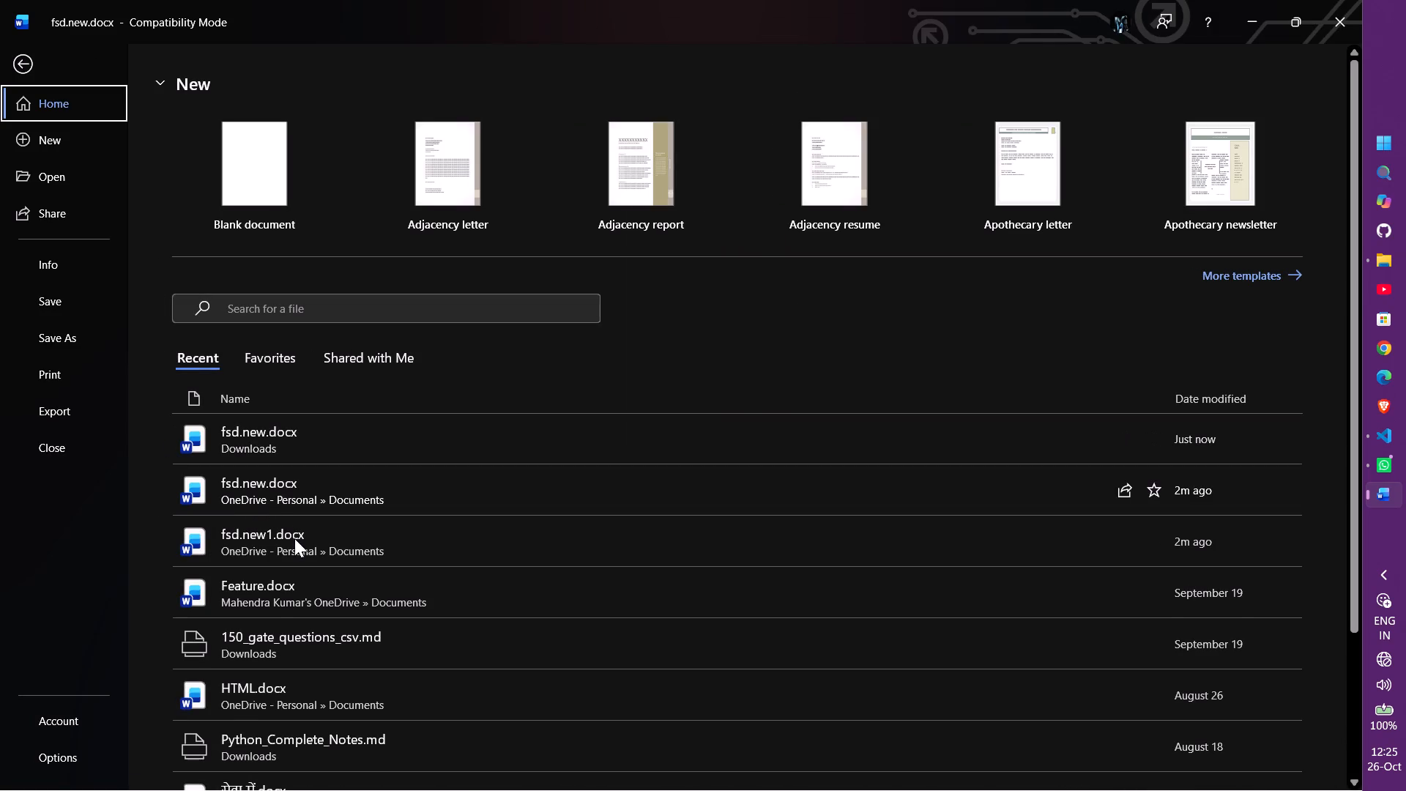
pyautogui.doubleClick(294, 539)
# Apply the Right column layout to fsd.new1.docx.
pyautogui.scroll(2, 433, 510)
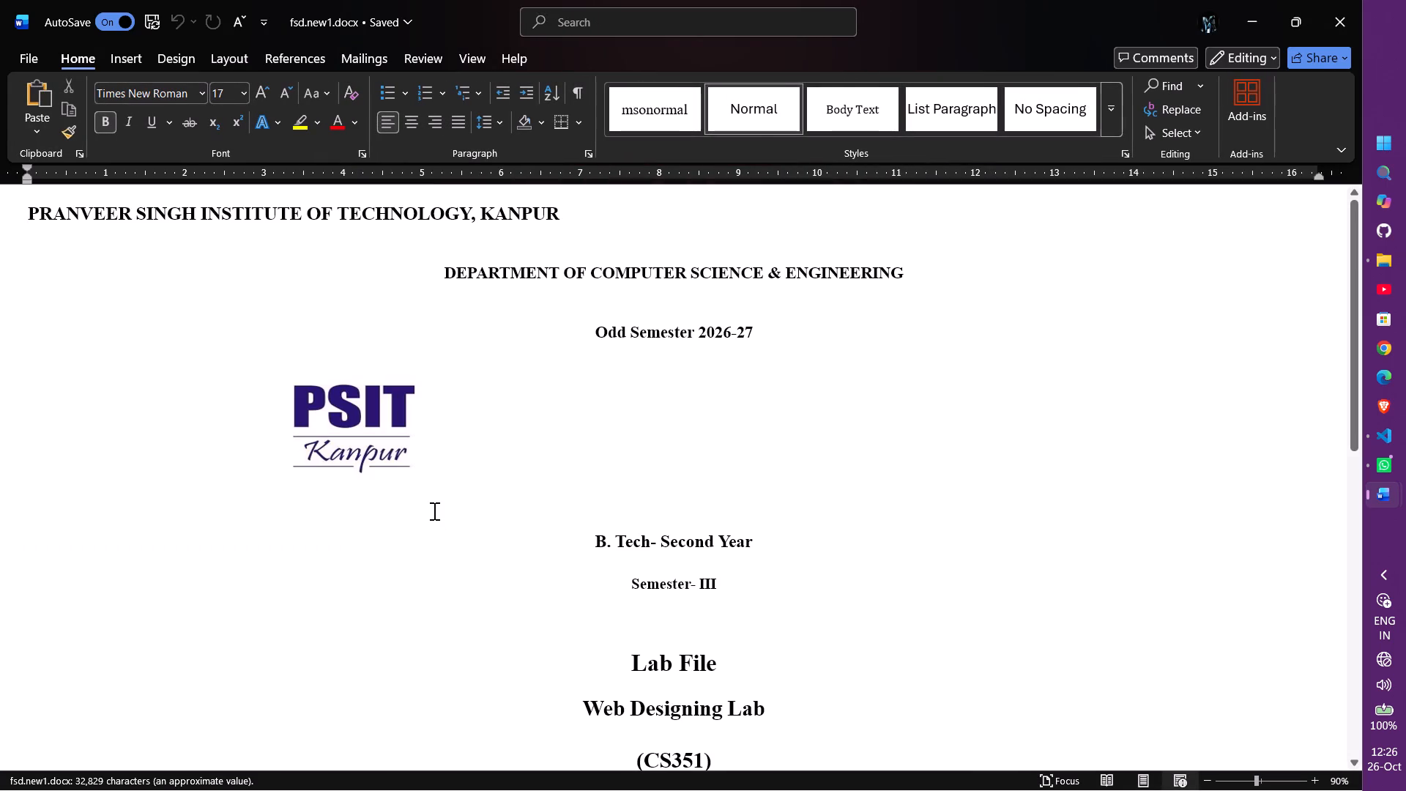
pyautogui.click(165, 58)
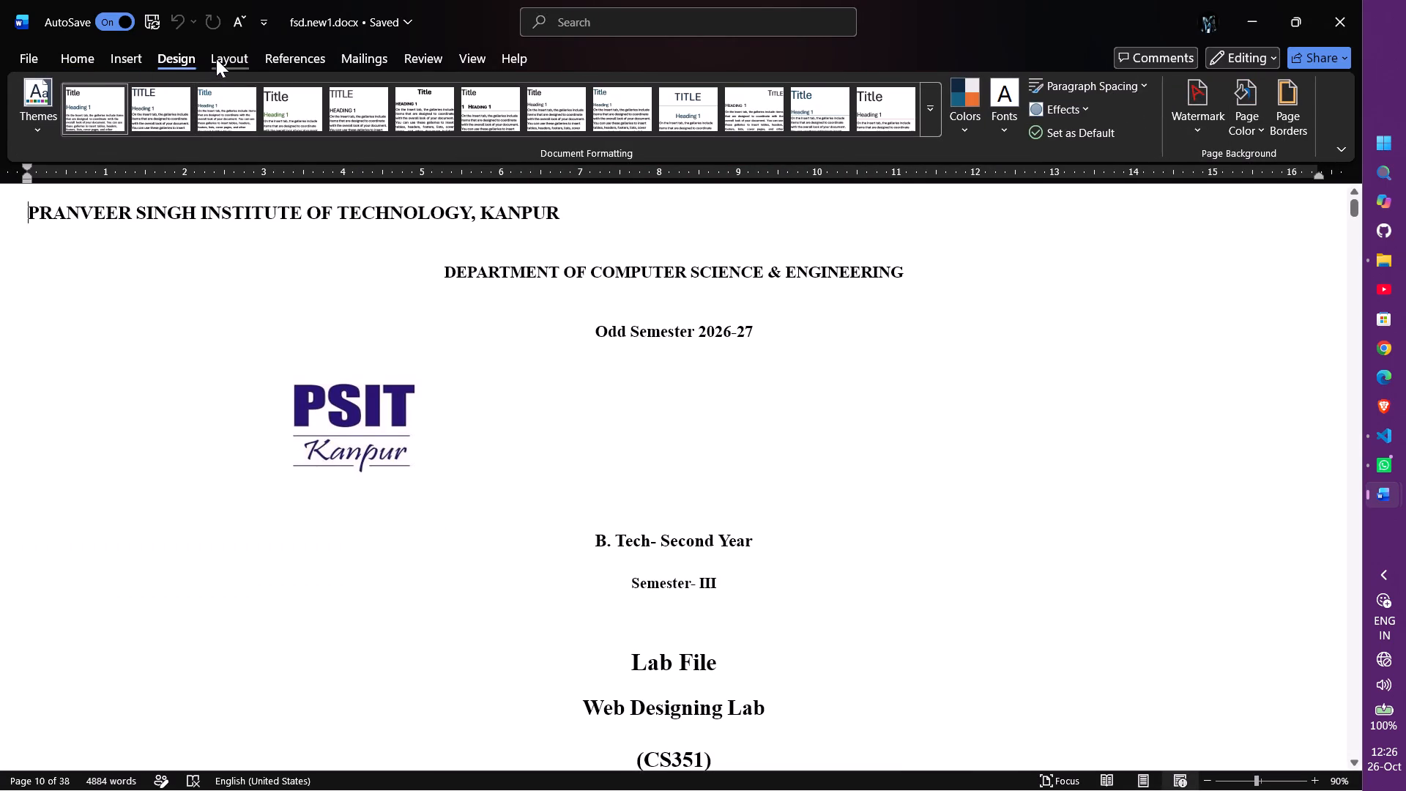
pyautogui.click(216, 59)
pyautogui.click(179, 100)
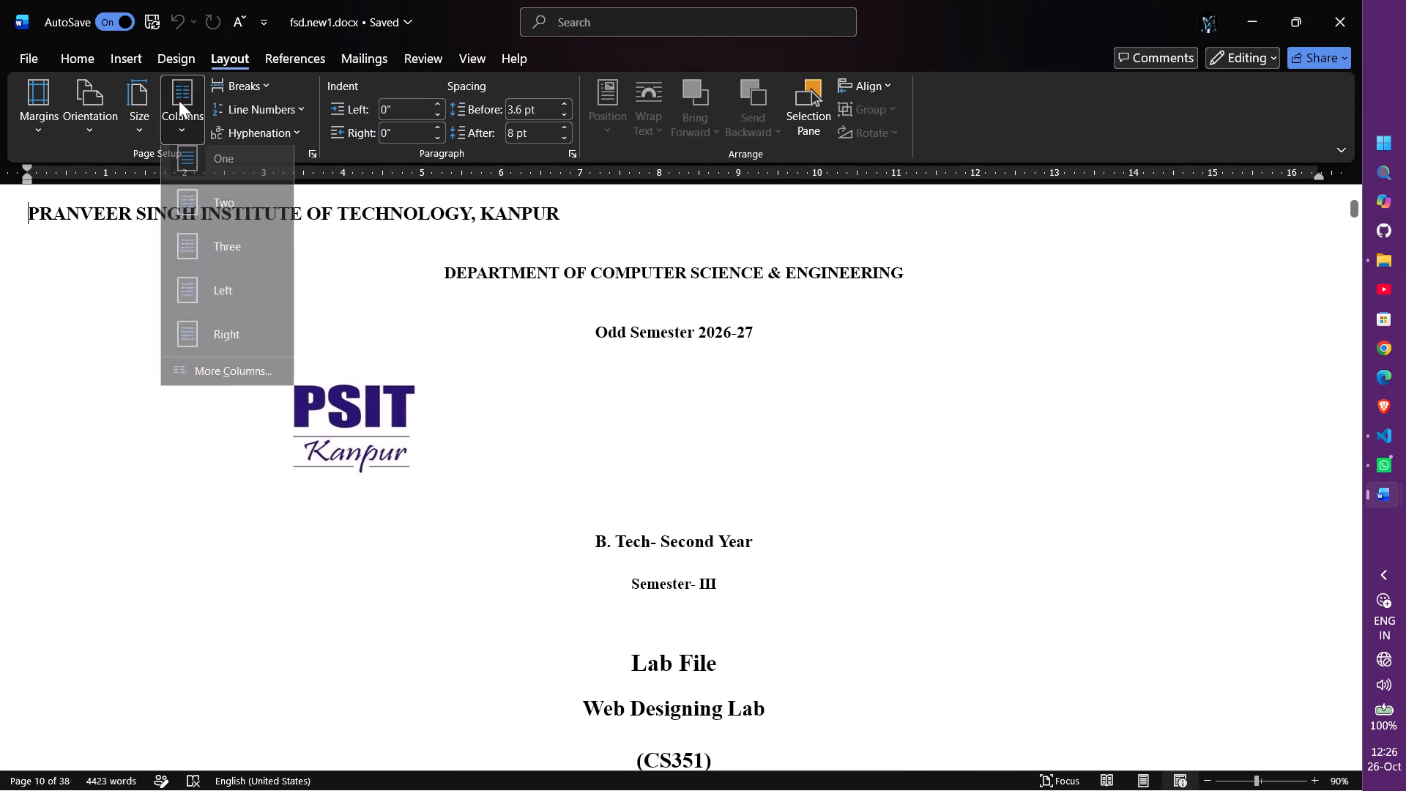
pyautogui.click(208, 352)
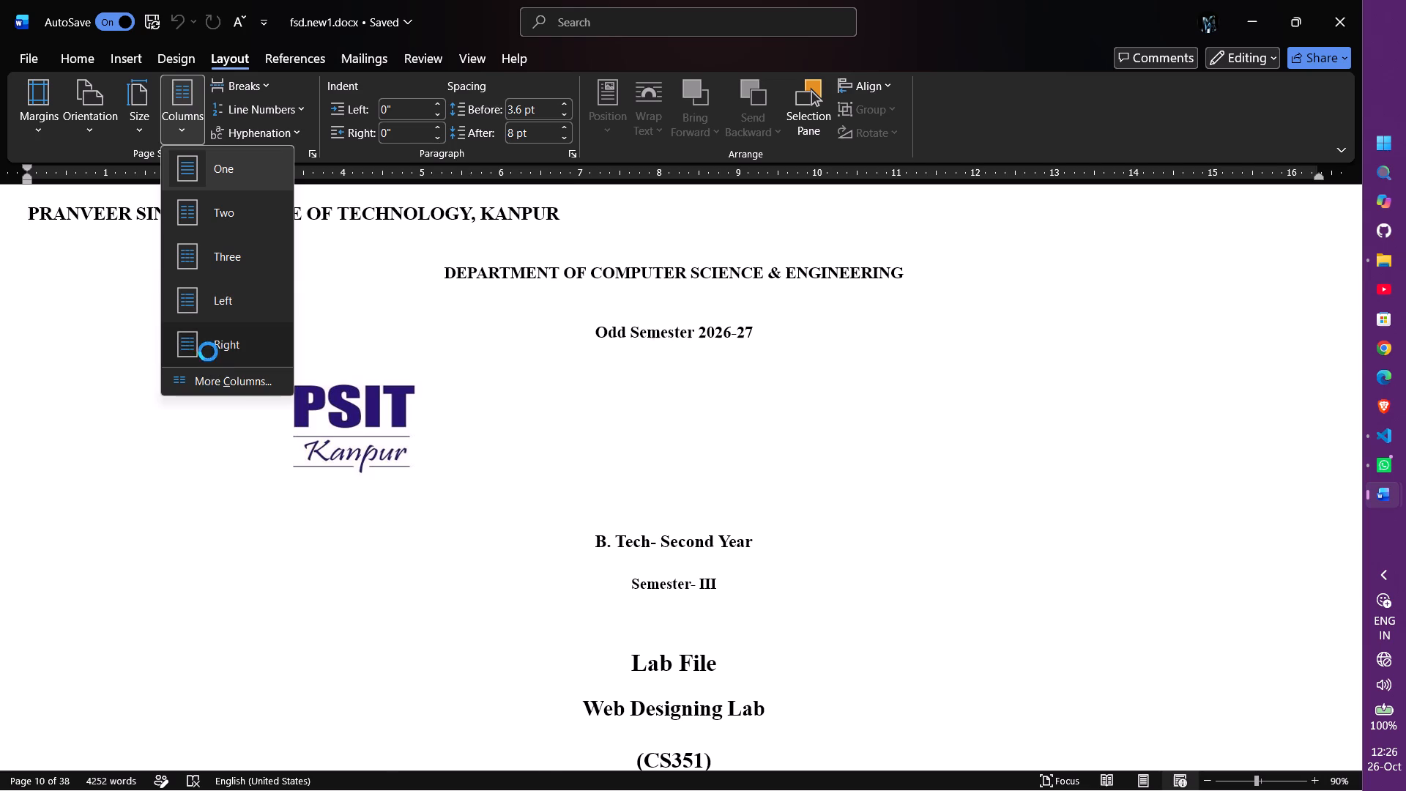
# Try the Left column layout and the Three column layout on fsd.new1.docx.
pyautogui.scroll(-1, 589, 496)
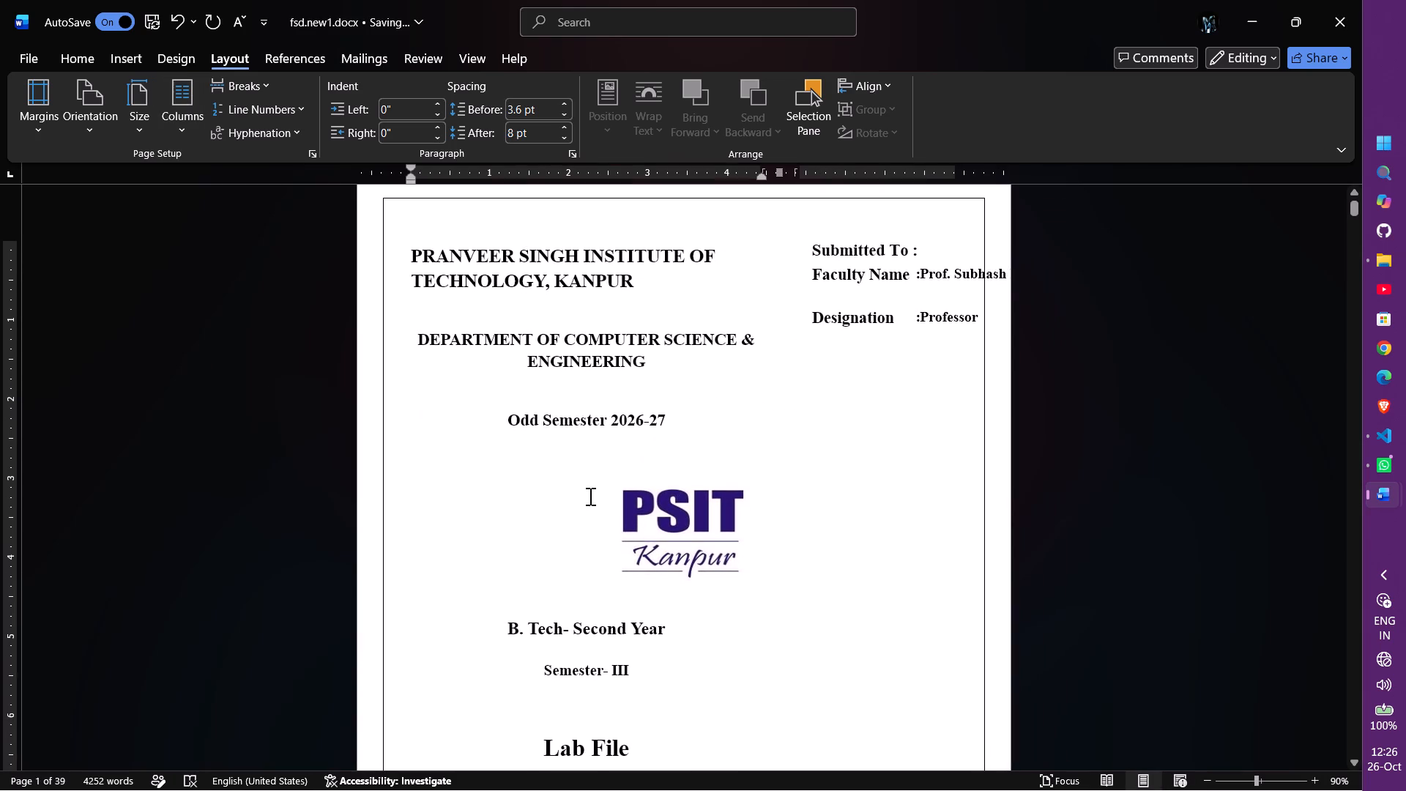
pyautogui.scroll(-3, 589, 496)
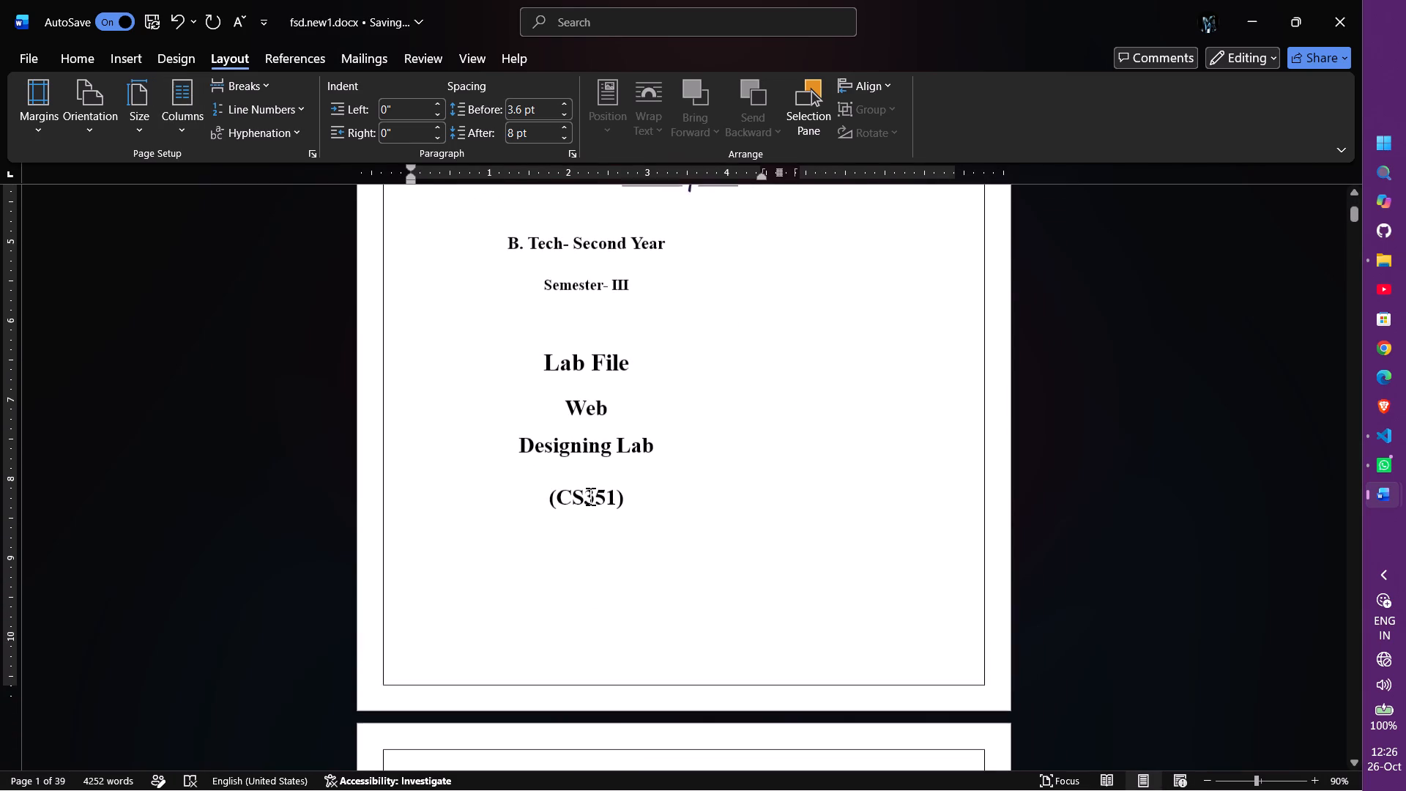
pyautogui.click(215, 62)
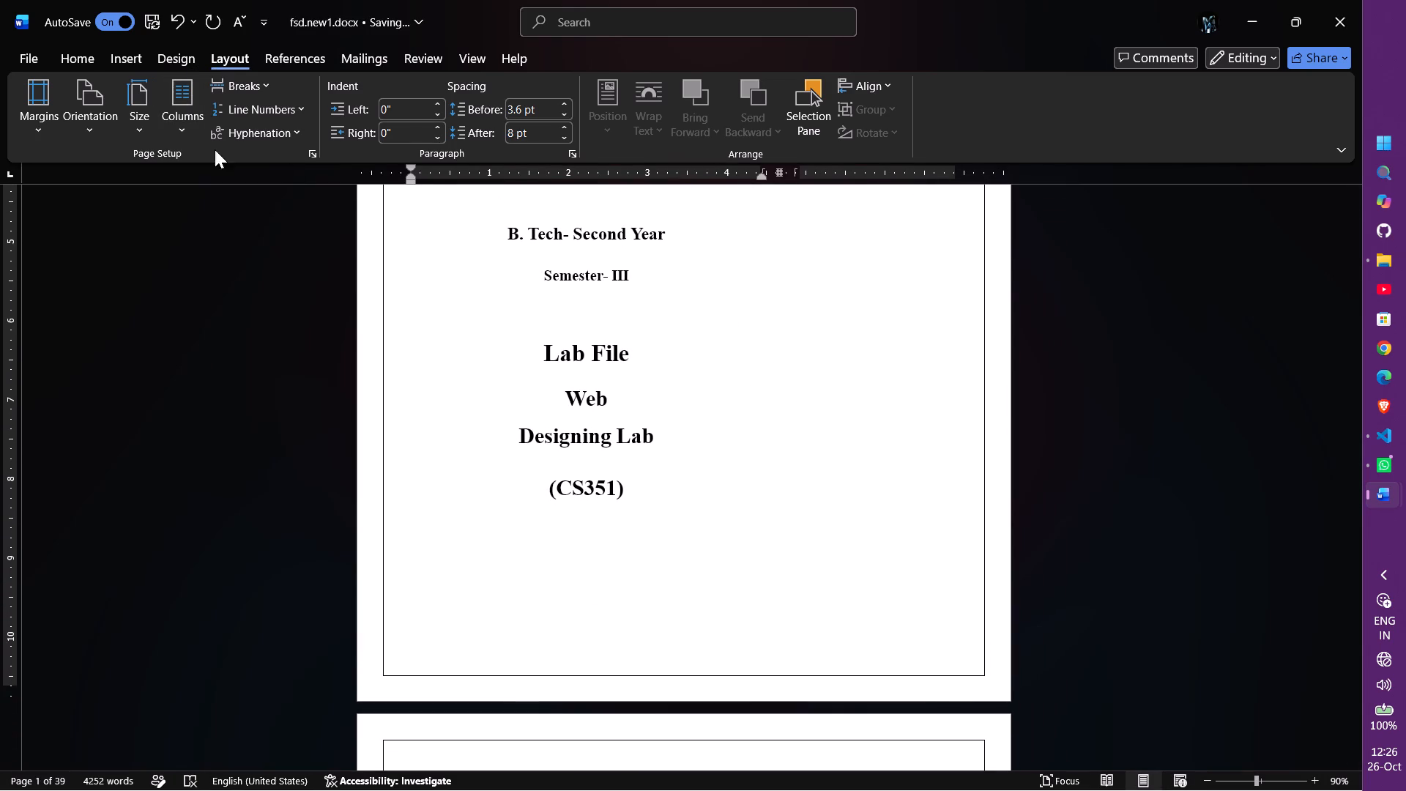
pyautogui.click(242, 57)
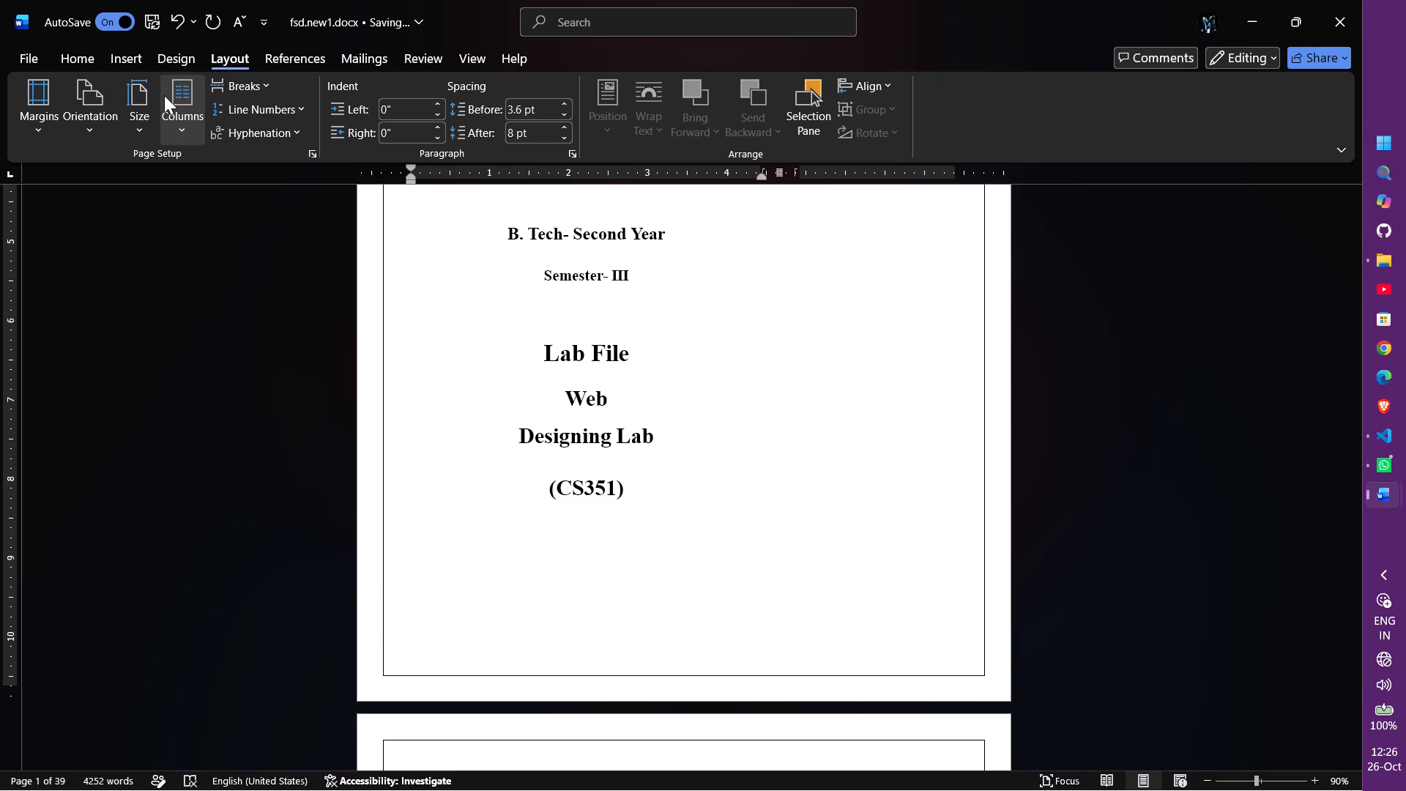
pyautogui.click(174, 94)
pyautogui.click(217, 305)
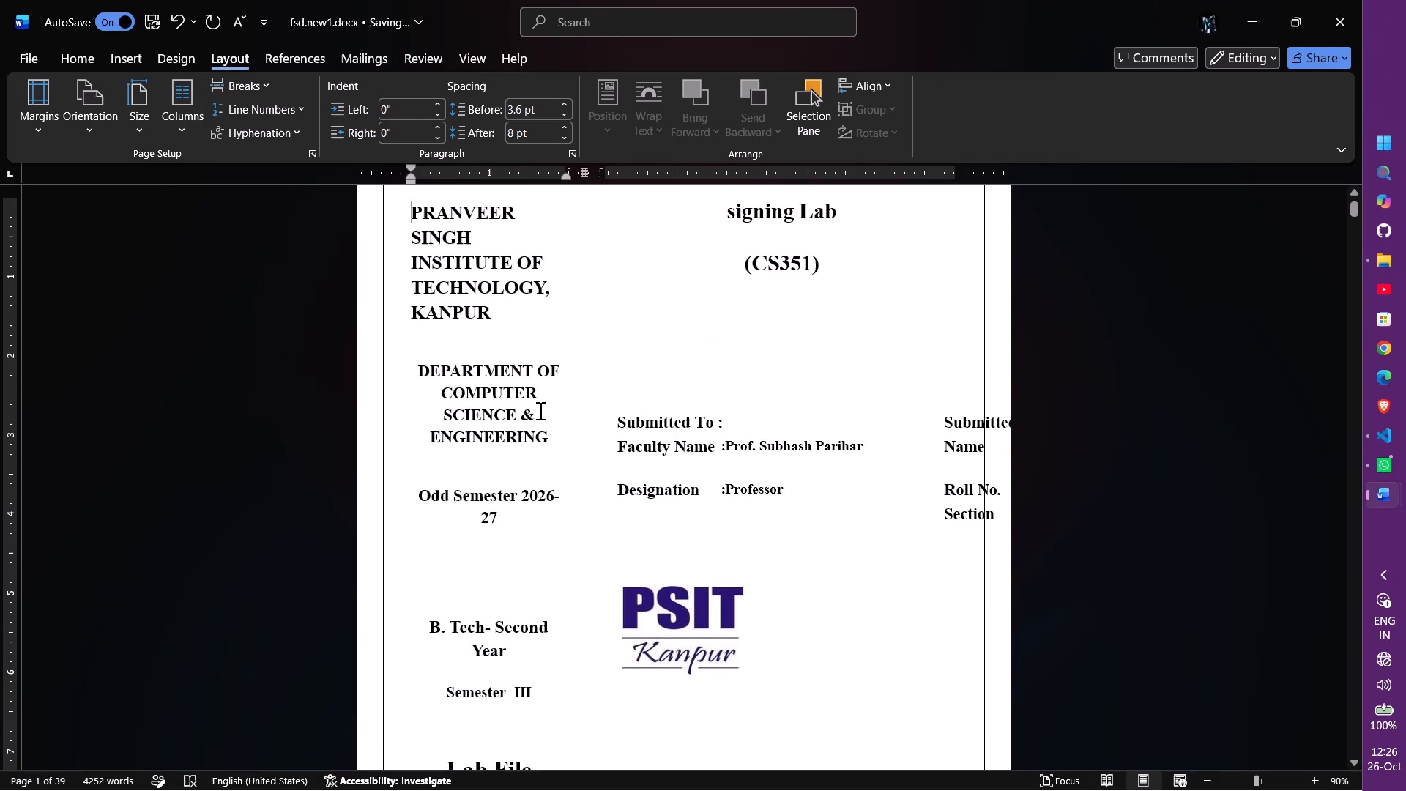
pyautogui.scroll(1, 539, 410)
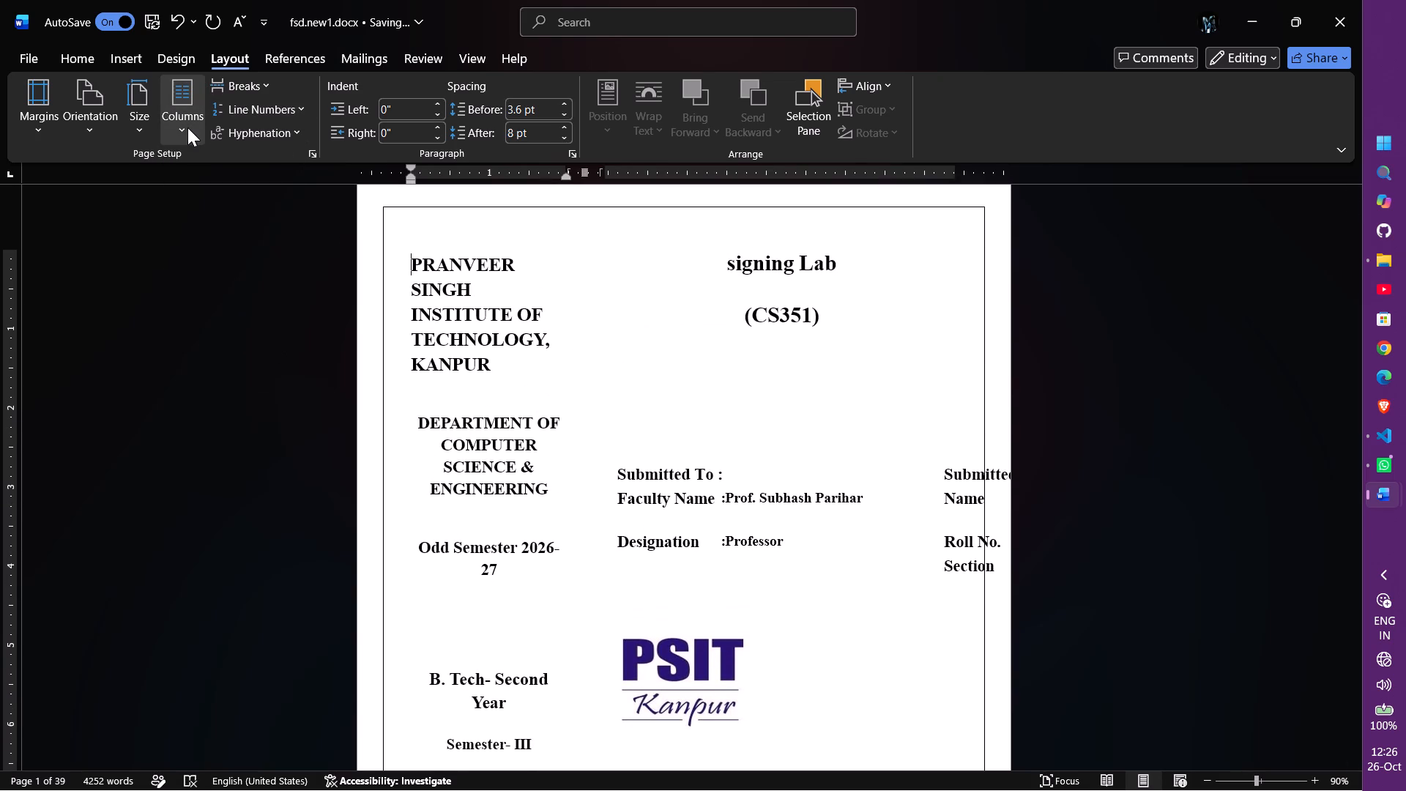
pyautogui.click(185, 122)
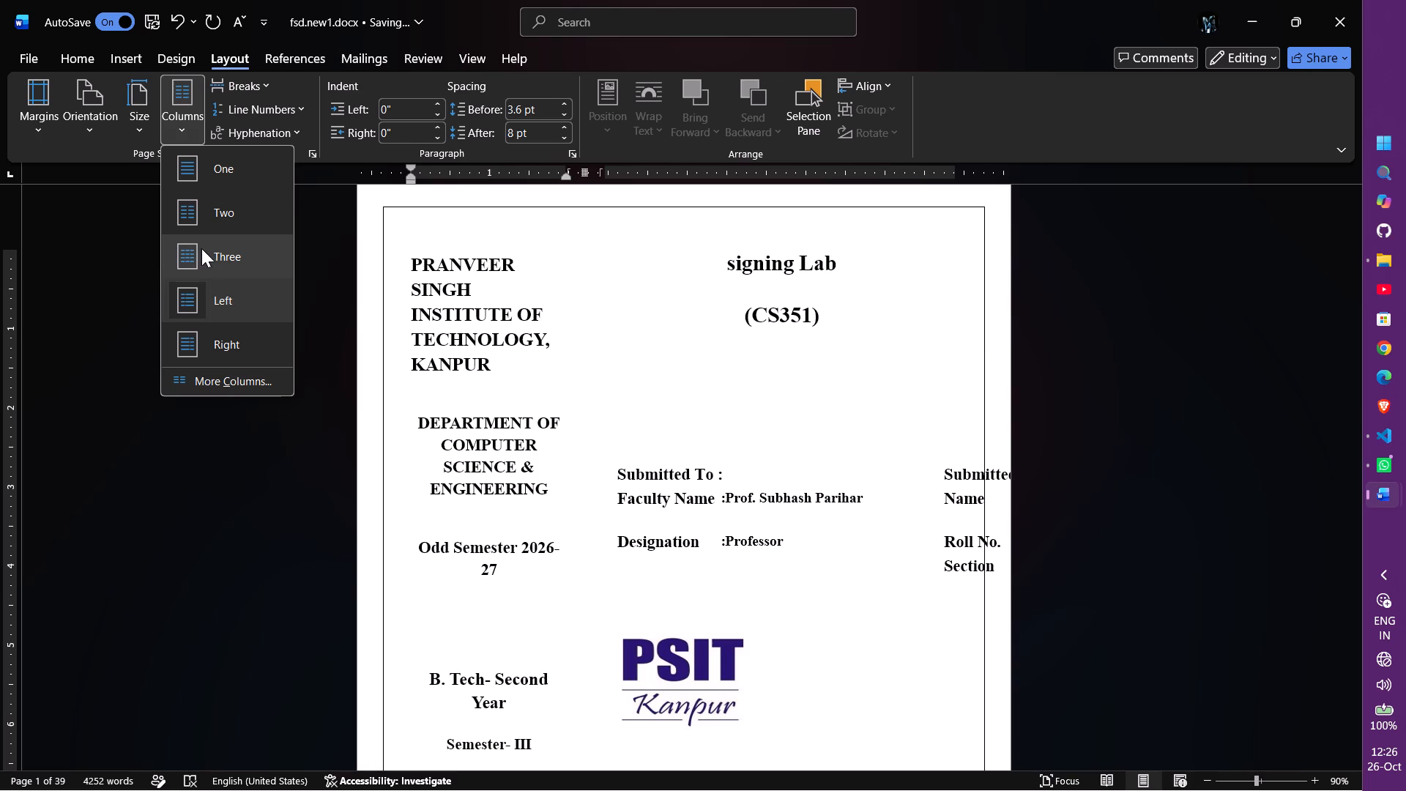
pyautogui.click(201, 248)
# Set fsd.new1.docx to the One column layout.
pyautogui.click(175, 116)
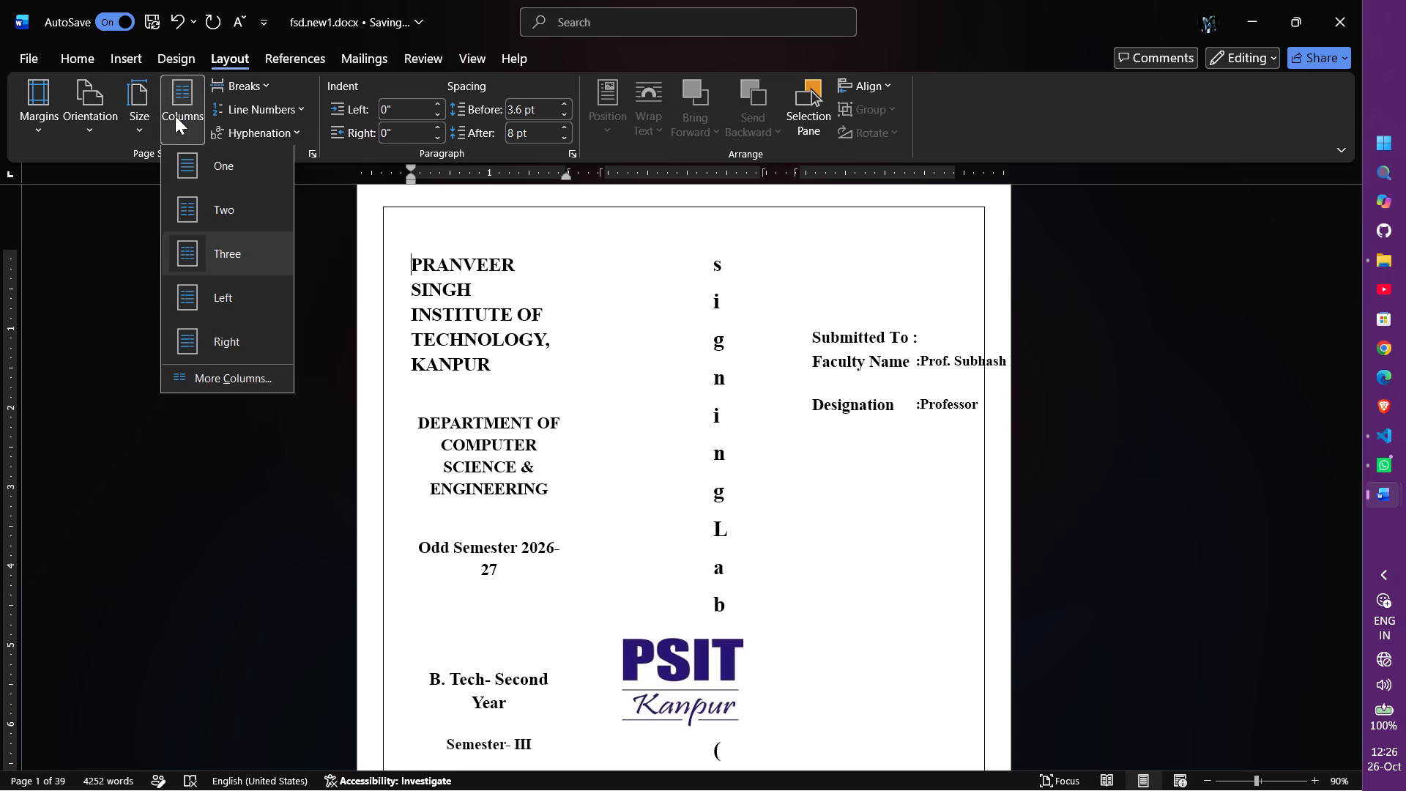
pyautogui.click(194, 174)
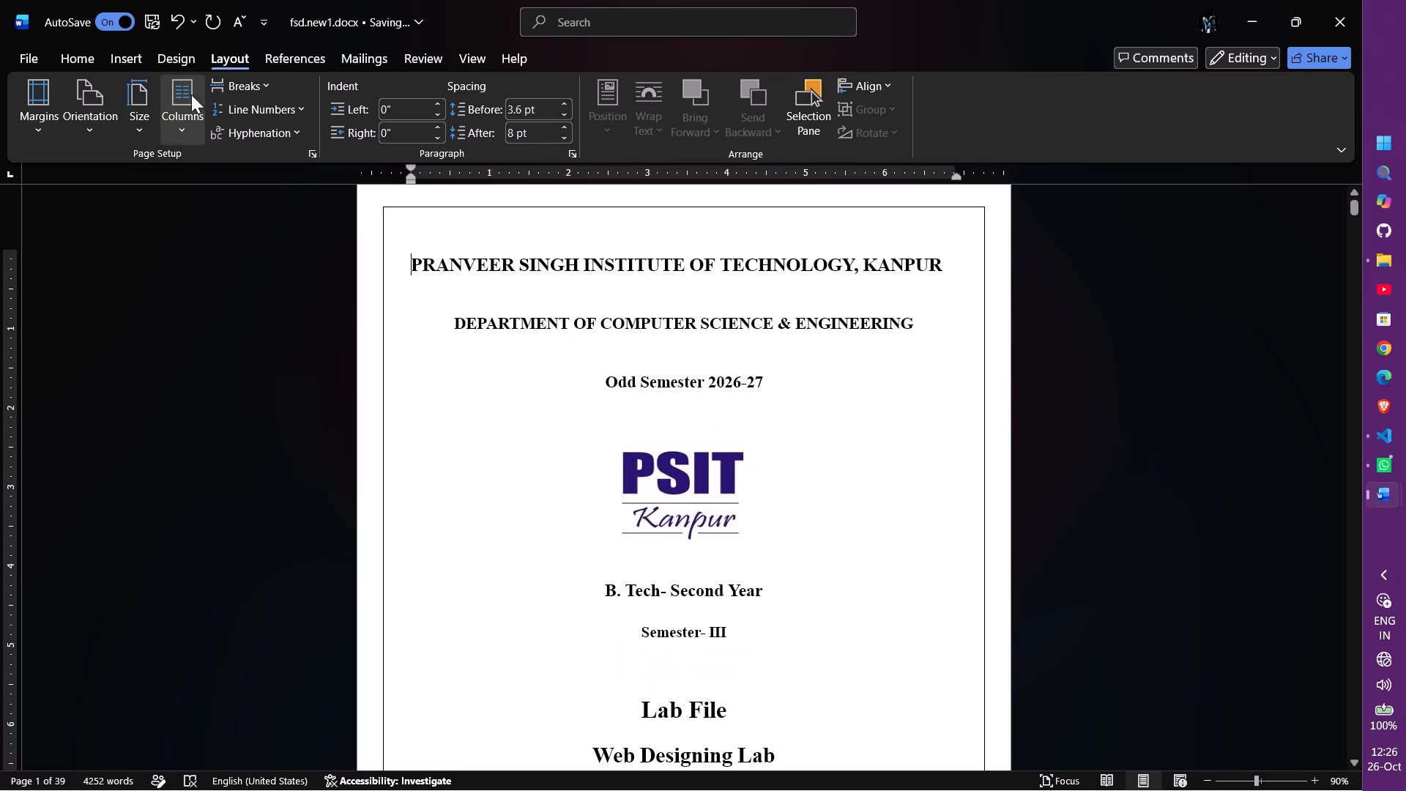
# Delete the entire Section row of the cover page's submission details table, which spills onto the second page.
pyautogui.scroll(-1, 557, 434)
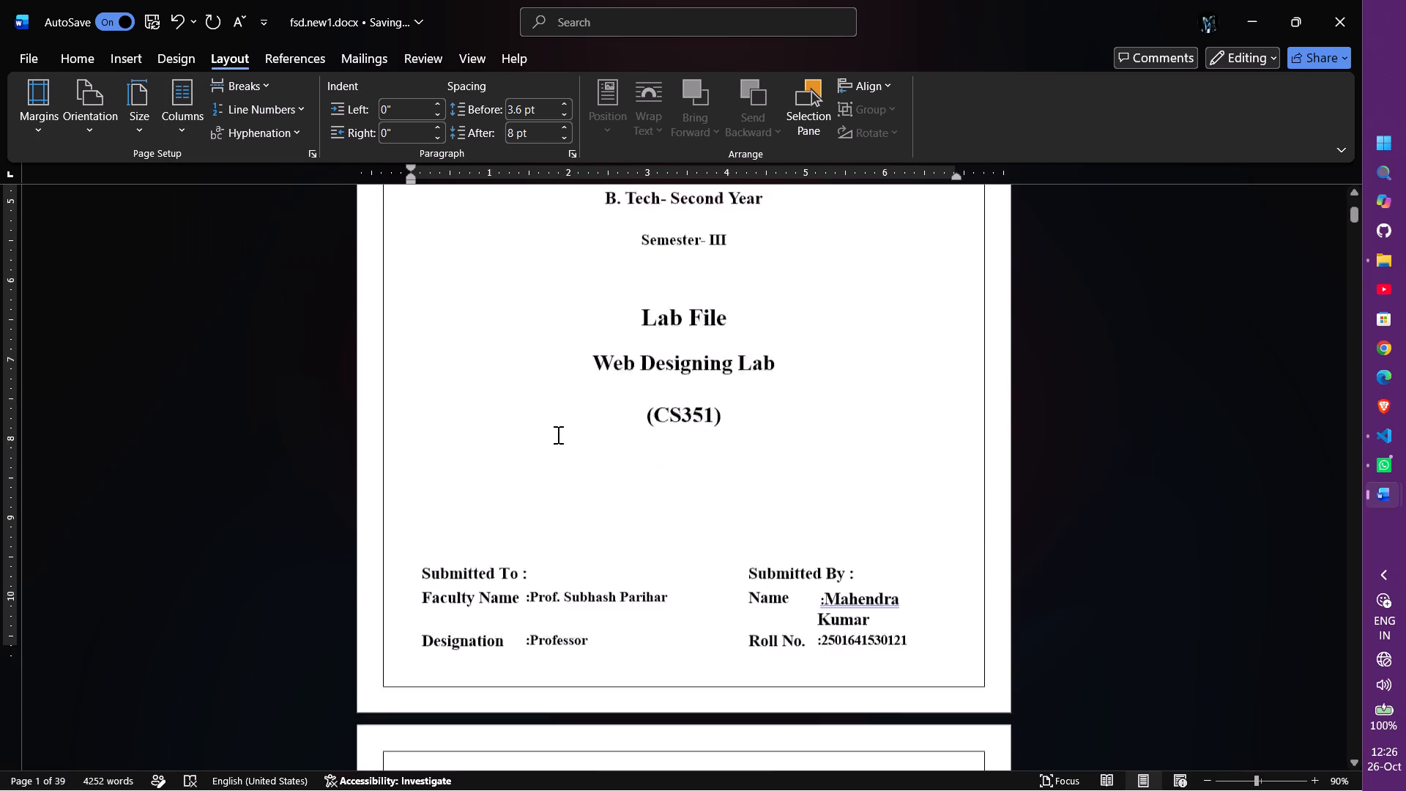
pyautogui.scroll(-3, 557, 434)
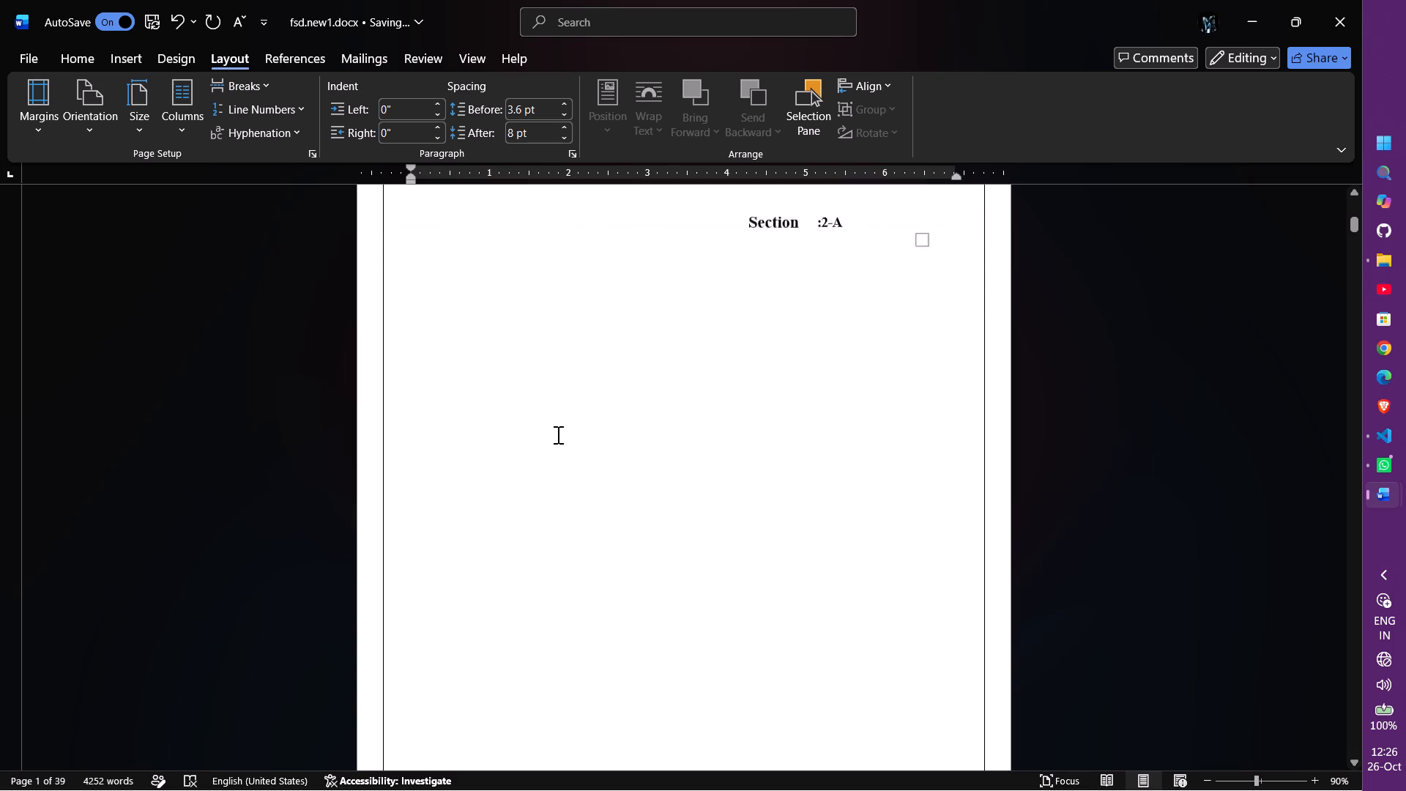
pyautogui.scroll(-3, 557, 434)
pyautogui.scroll(4, 557, 434)
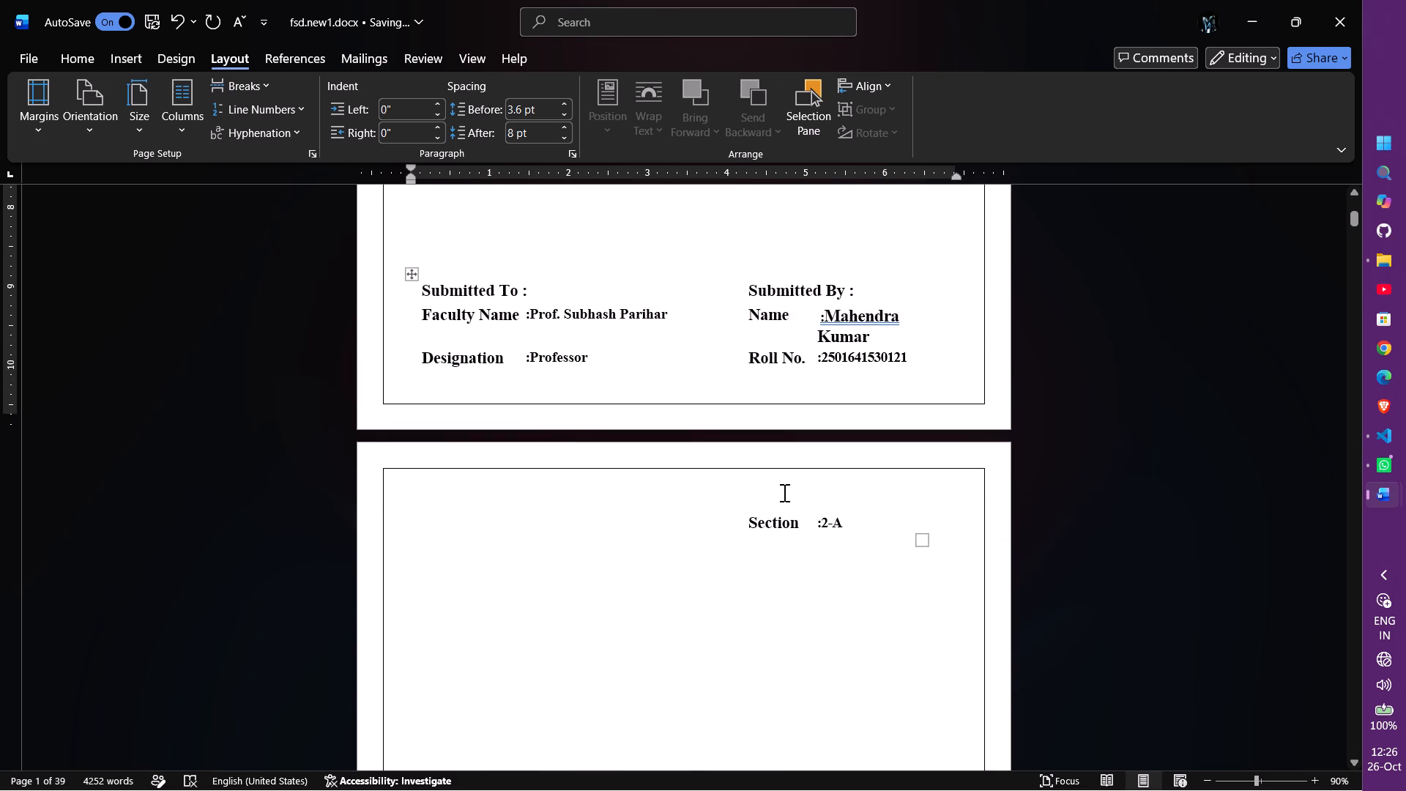
pyautogui.moveTo(849, 528); pyautogui.dragTo(763, 524)
pyautogui.press('BackSpace')
pyautogui.press('BackSpace')
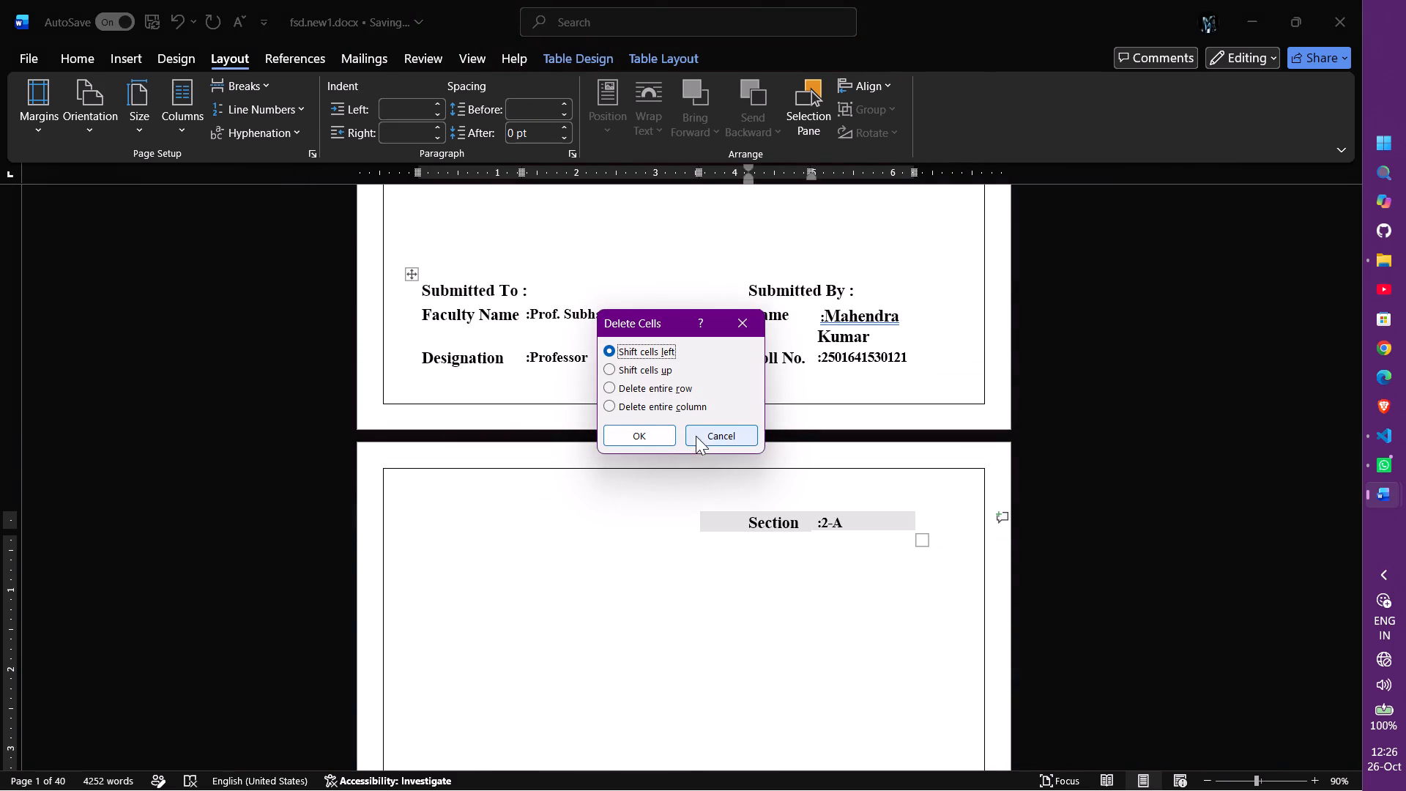
pyautogui.click(608, 390)
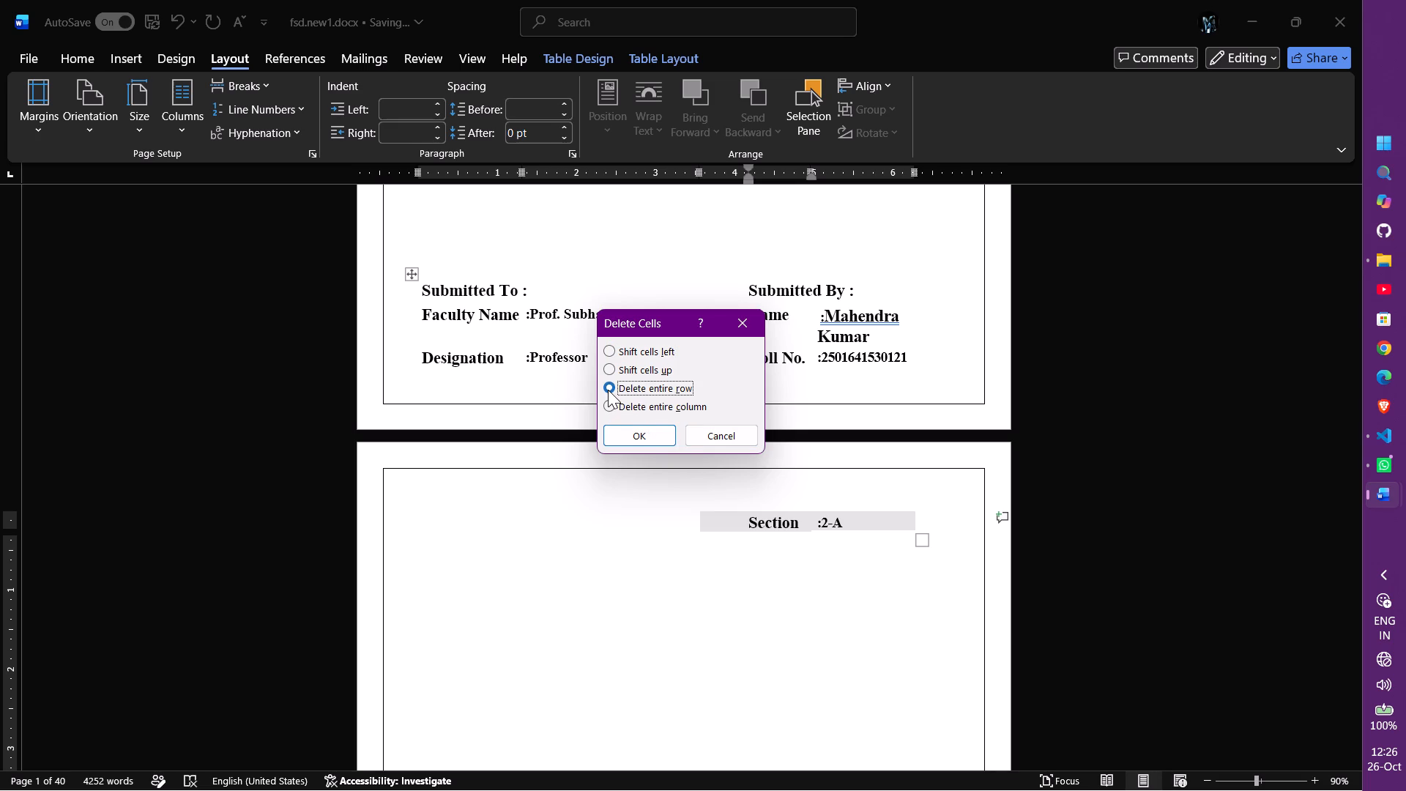
pyautogui.click(655, 443)
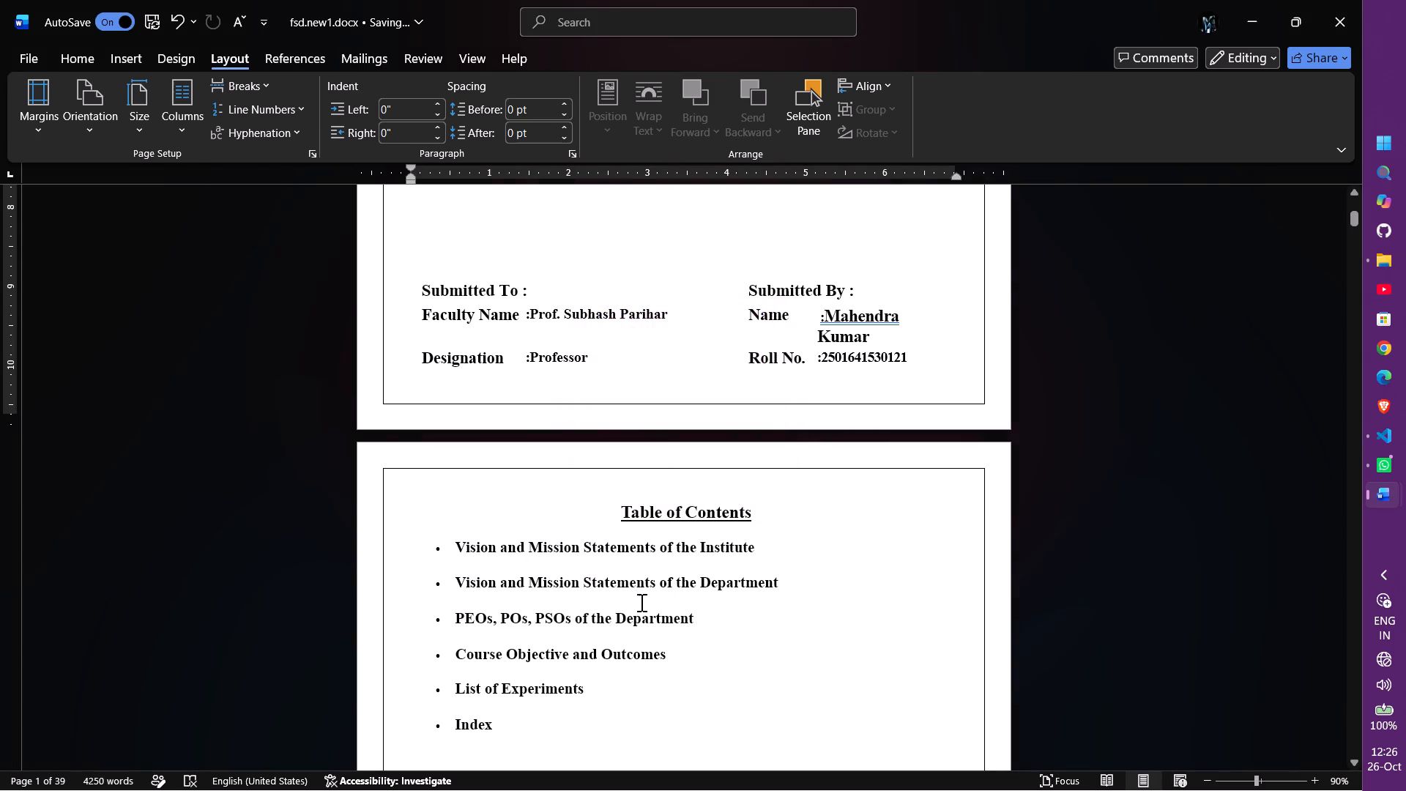
# Review the page layout from the Table of Contents to the experiment list table and back up to the institute statements.
pyautogui.scroll(-3, 640, 602)
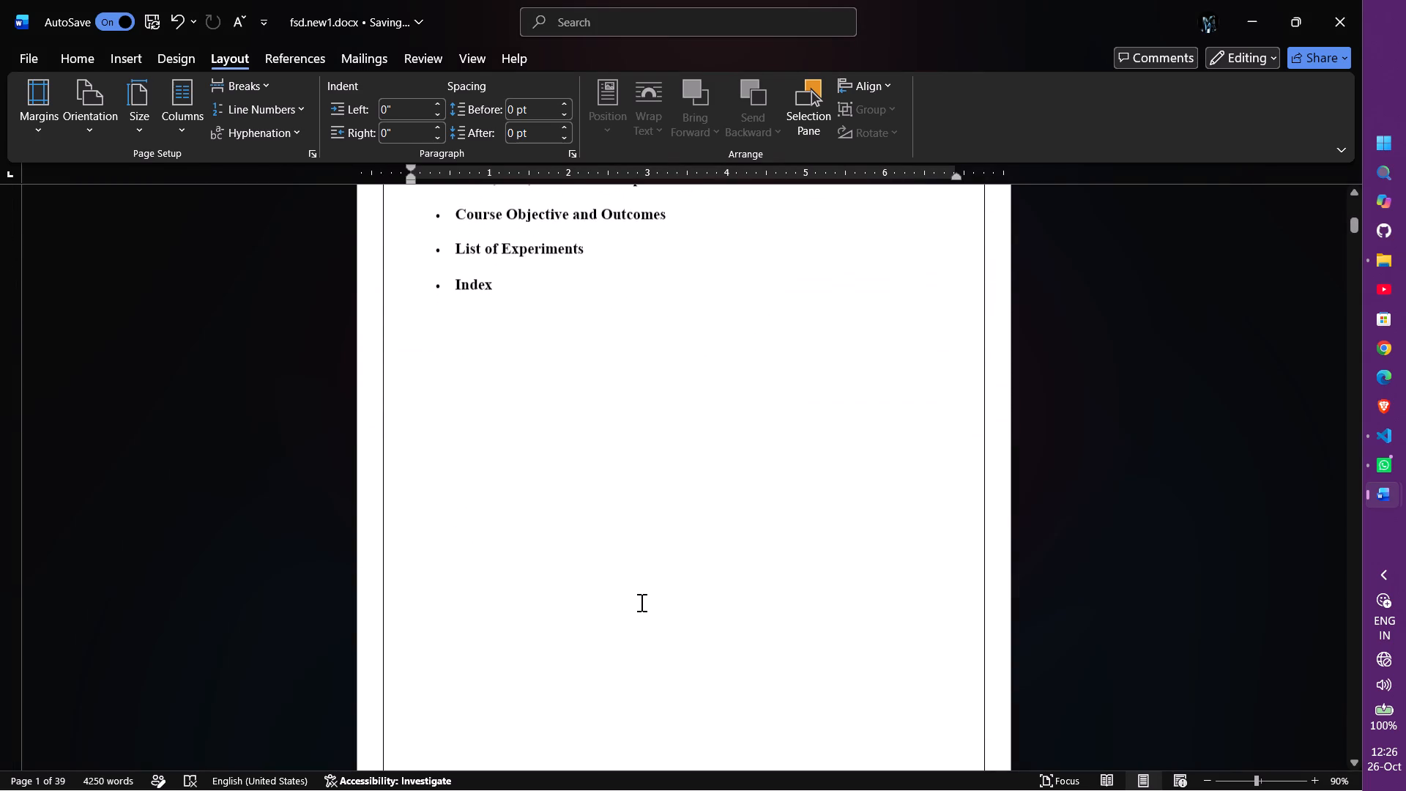
pyautogui.scroll(-8, 640, 602)
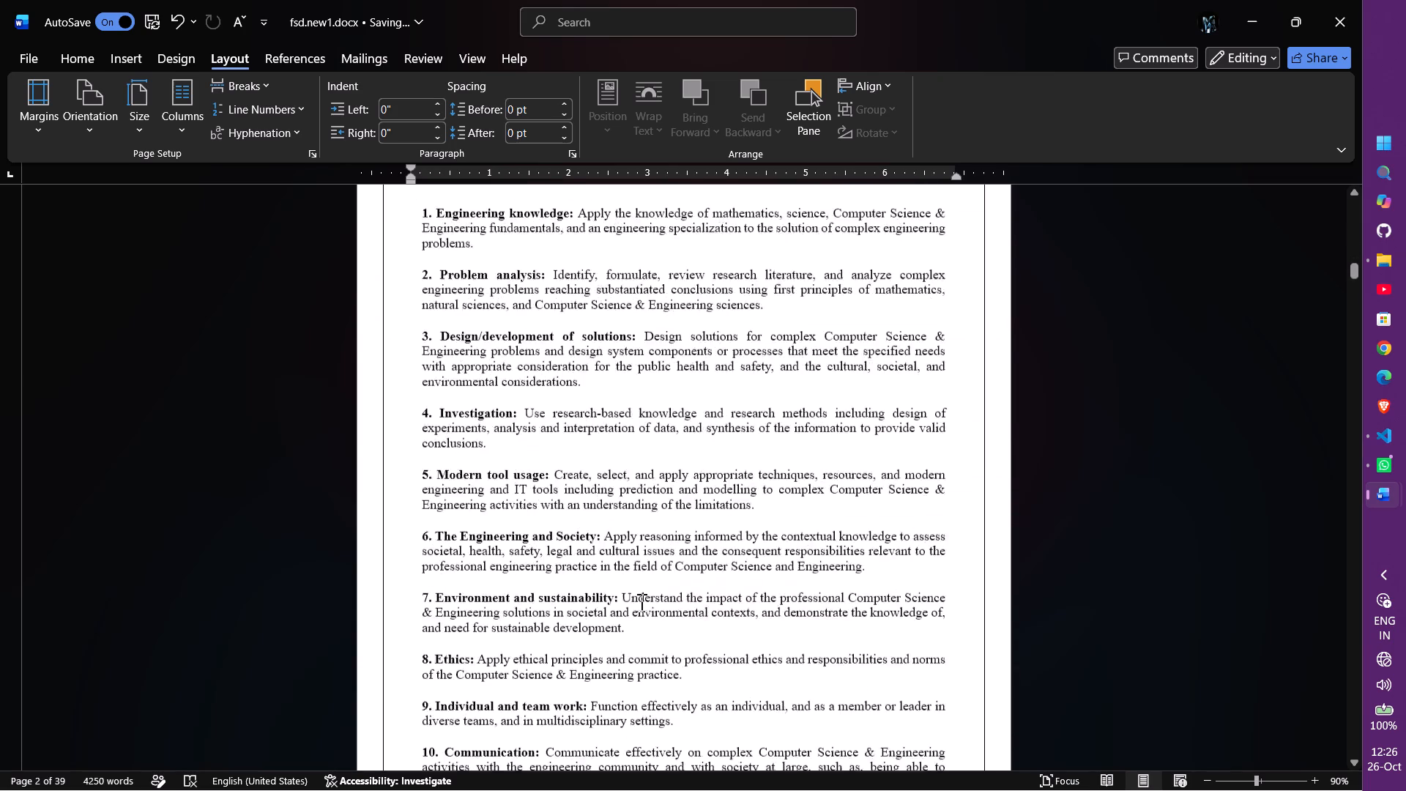
pyautogui.scroll(-3, 640, 602)
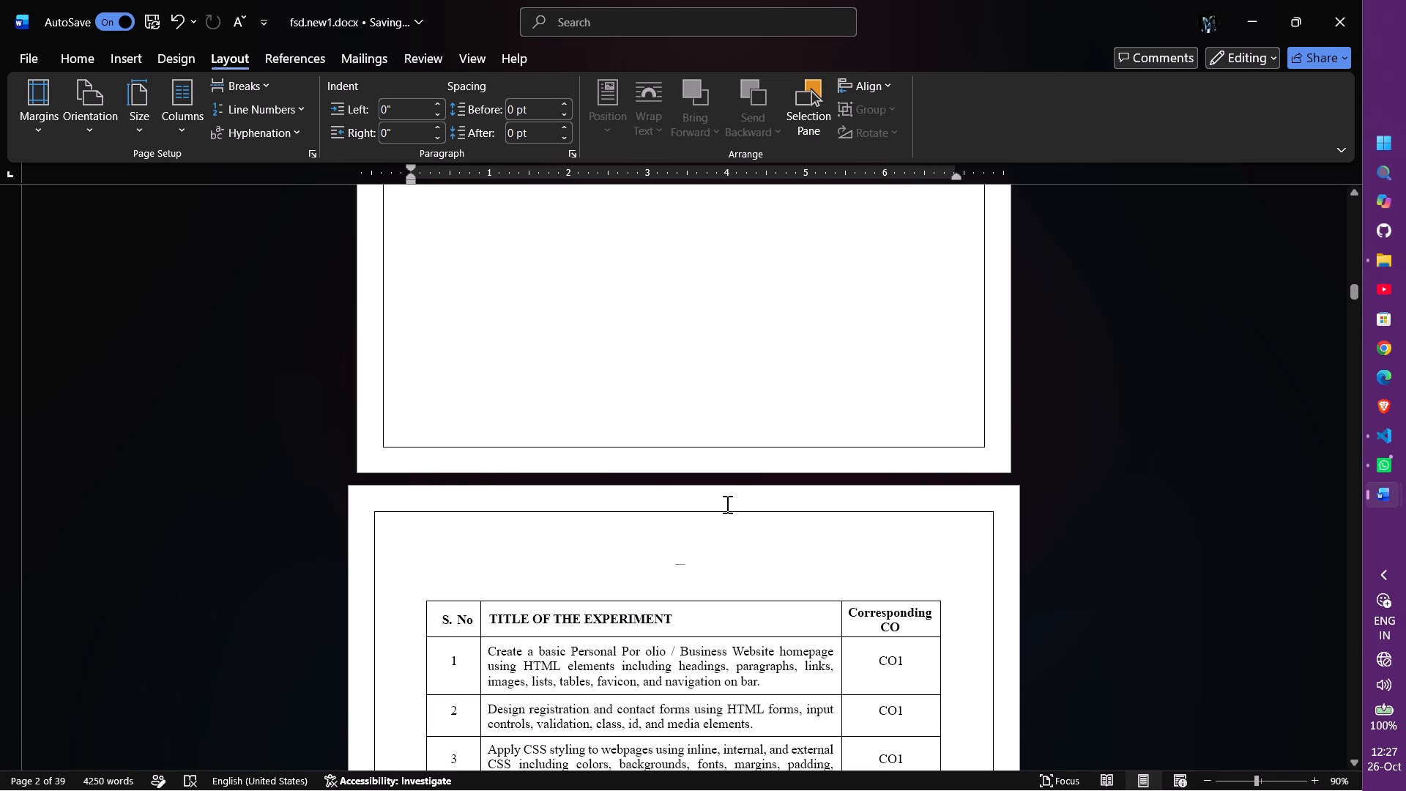
pyautogui.scroll(5, 729, 494)
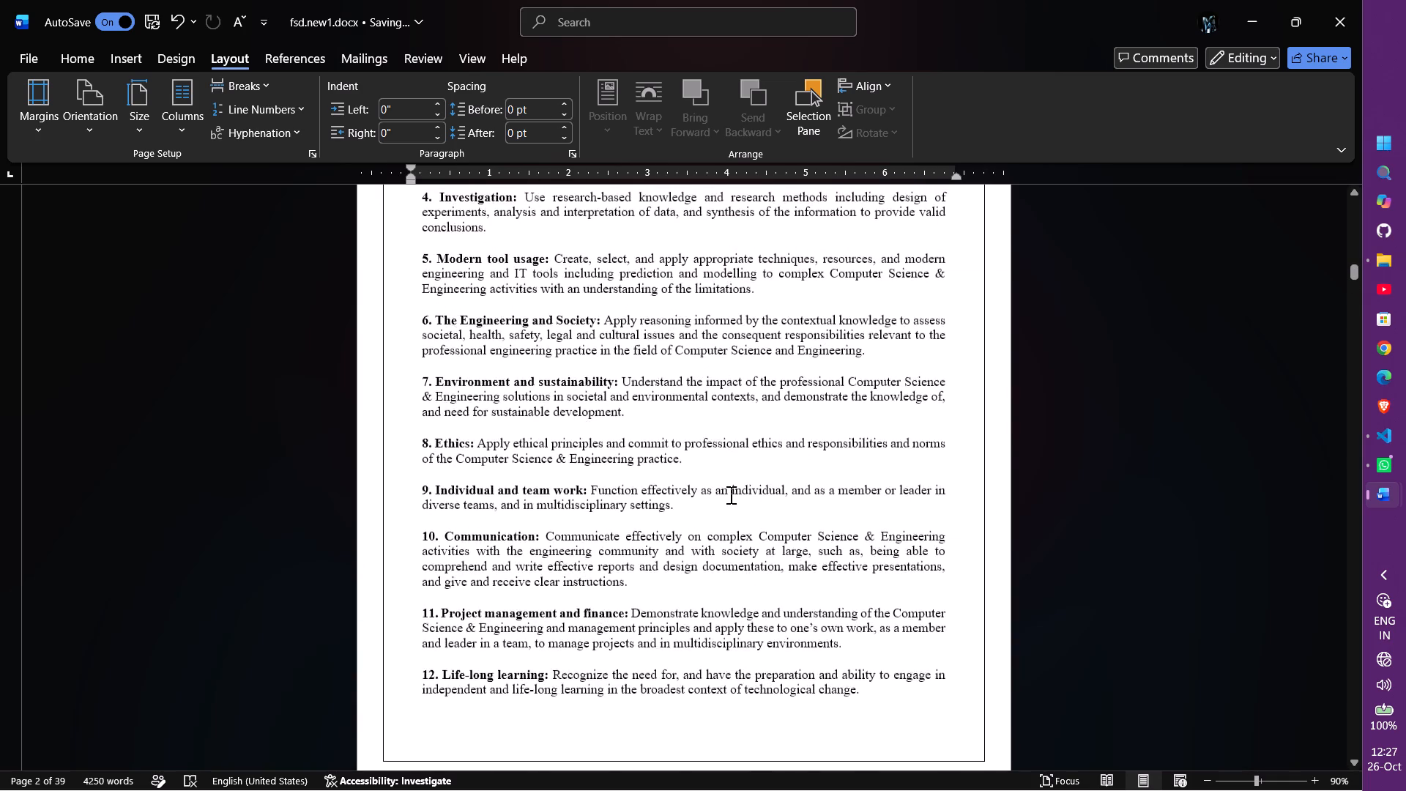
pyautogui.scroll(5, 729, 494)
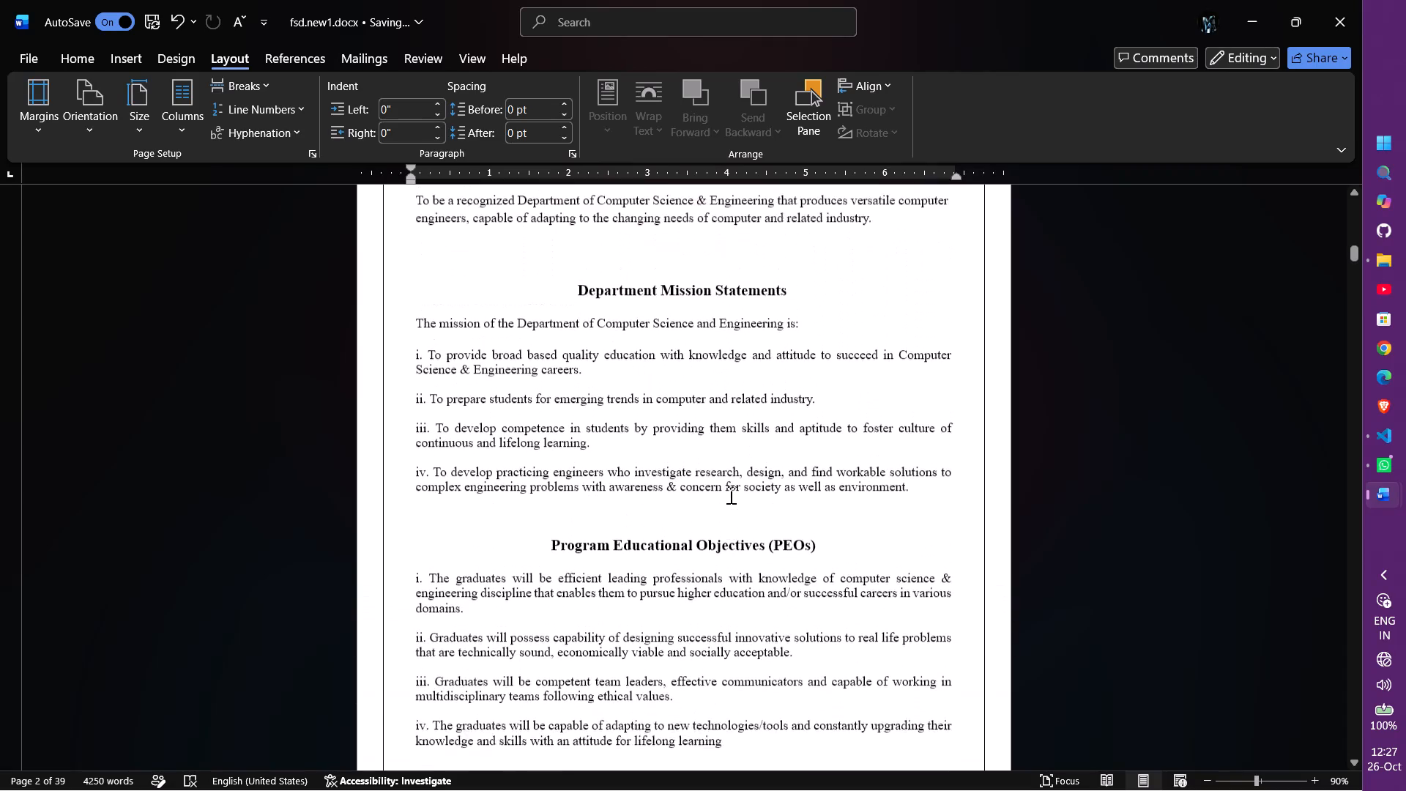
pyautogui.scroll(3, 729, 494)
pyautogui.rightClick(729, 494)
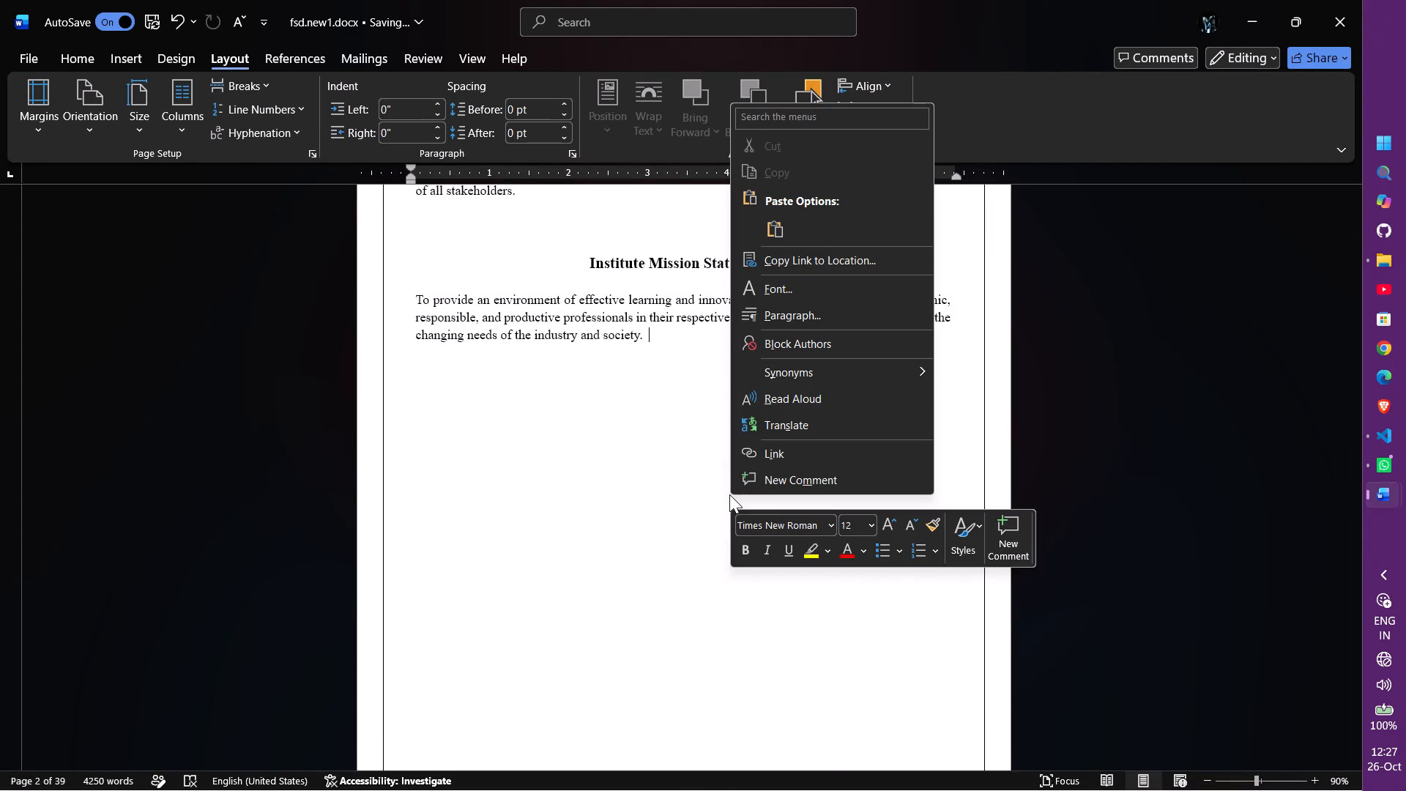
pyautogui.click(544, 595)
pyautogui.scroll(2, 544, 595)
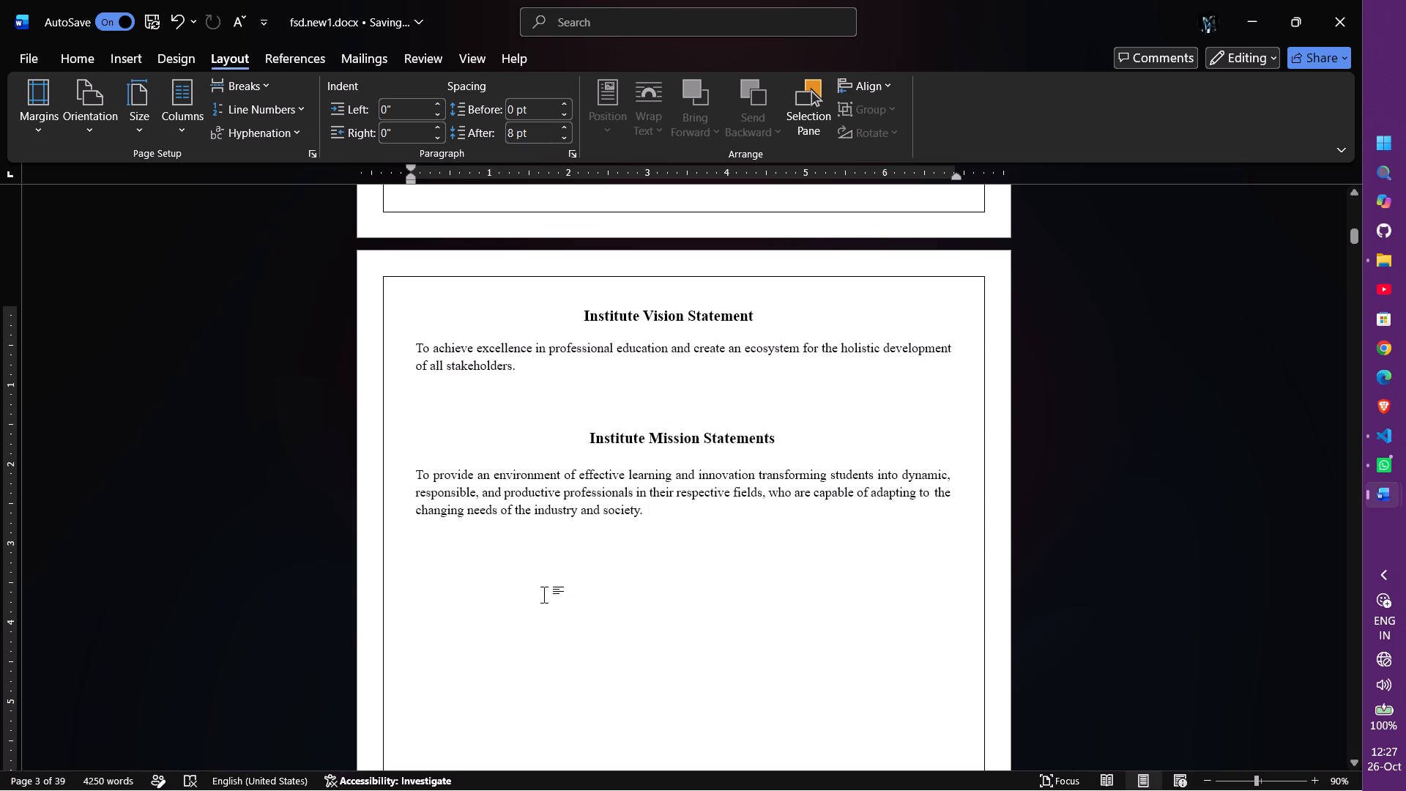
# Review the pages from the Department Vision Statement through the index table to the List of Experiments — Programs heading.
pyautogui.scroll(-2, 544, 595)
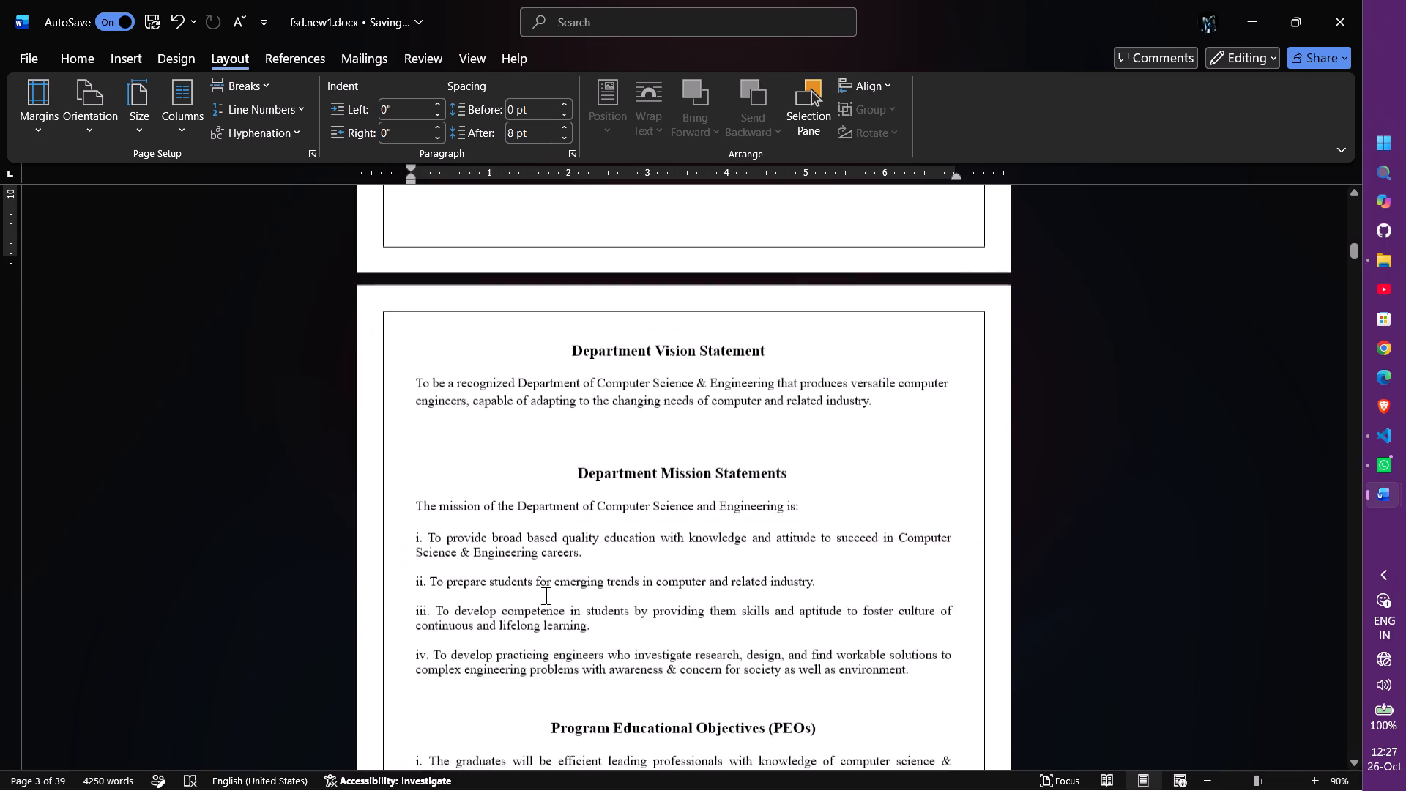
pyautogui.scroll(-5, 544, 595)
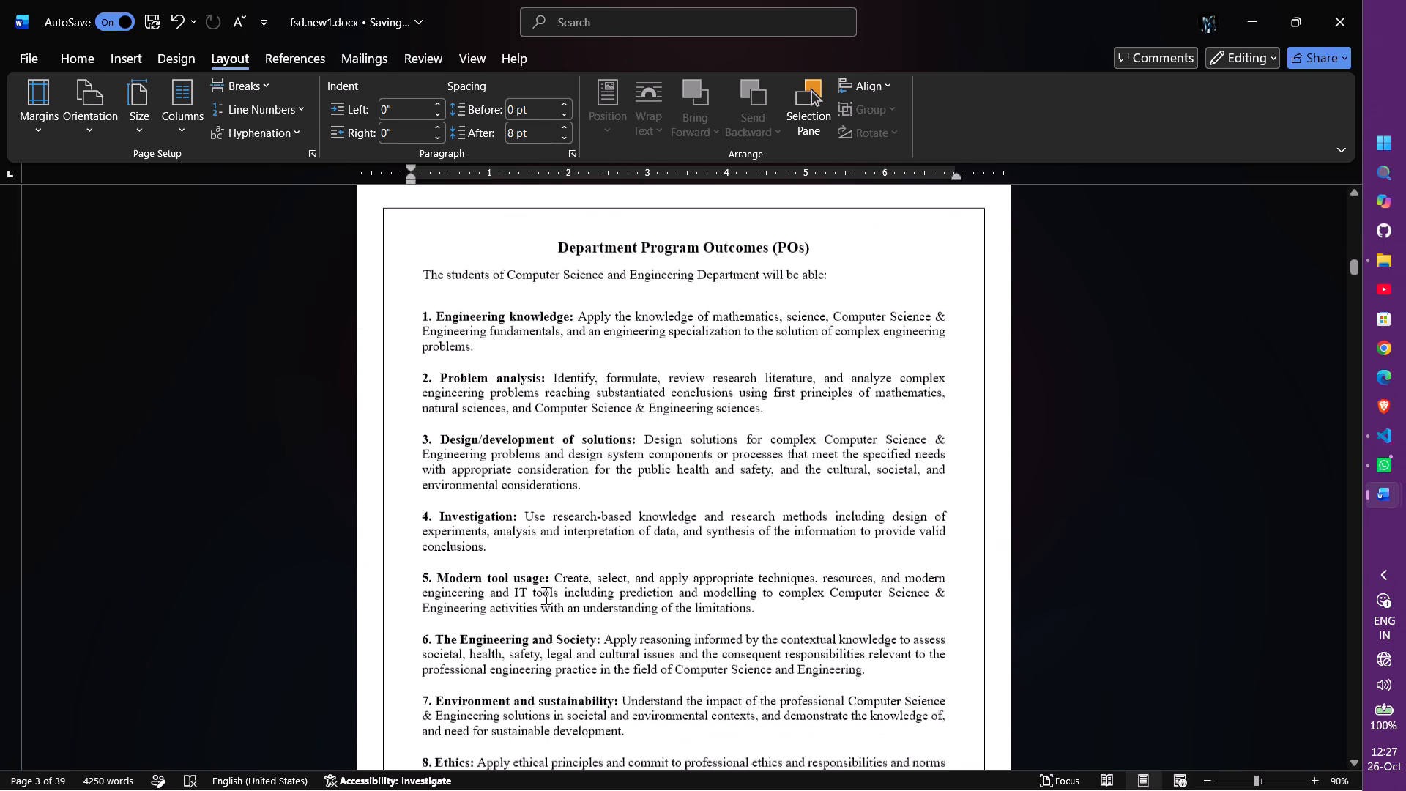
pyautogui.scroll(-10, 544, 595)
pyautogui.hscroll(1, 544, 595)
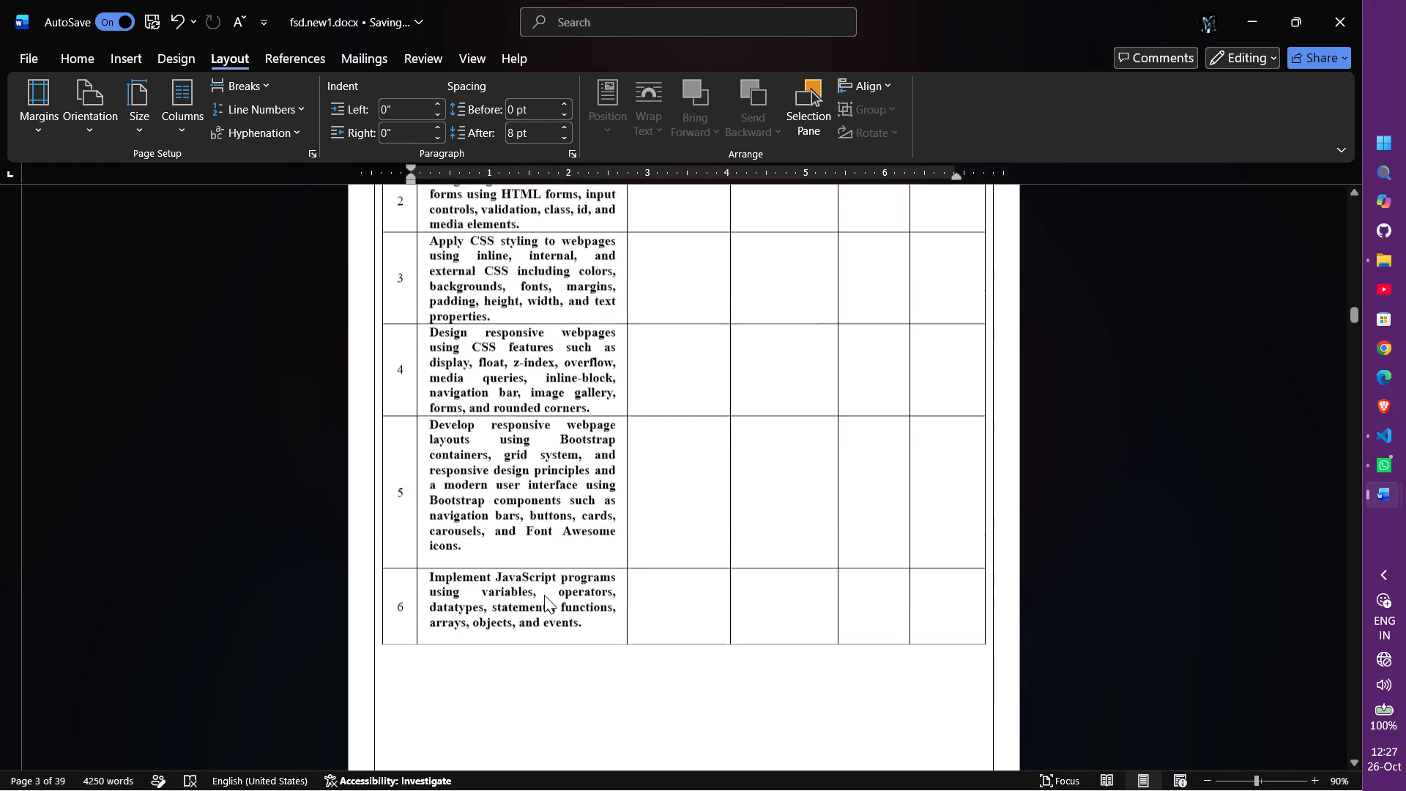
pyautogui.hscroll(2, 544, 595)
pyautogui.scroll(-3, 544, 595)
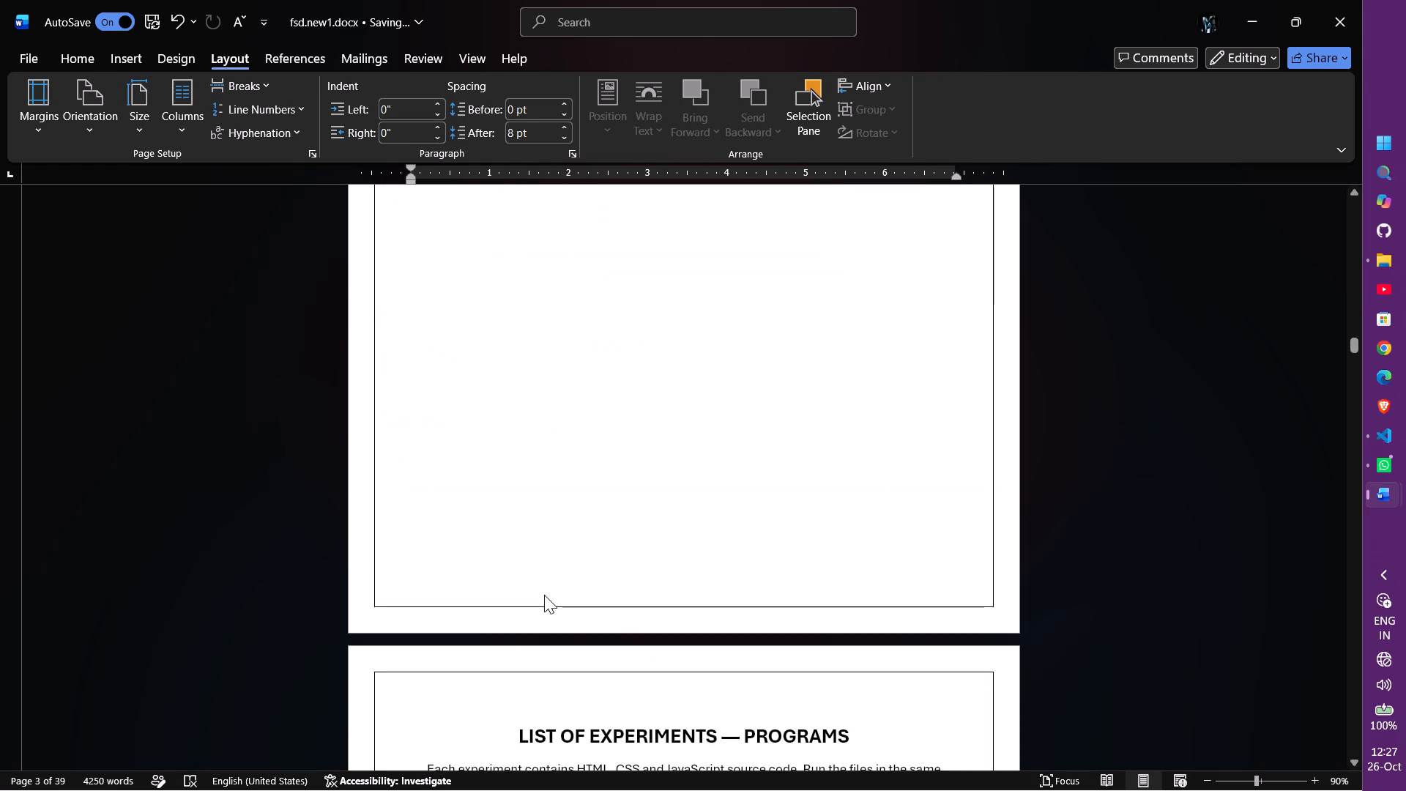
pyautogui.scroll(4, 544, 595)
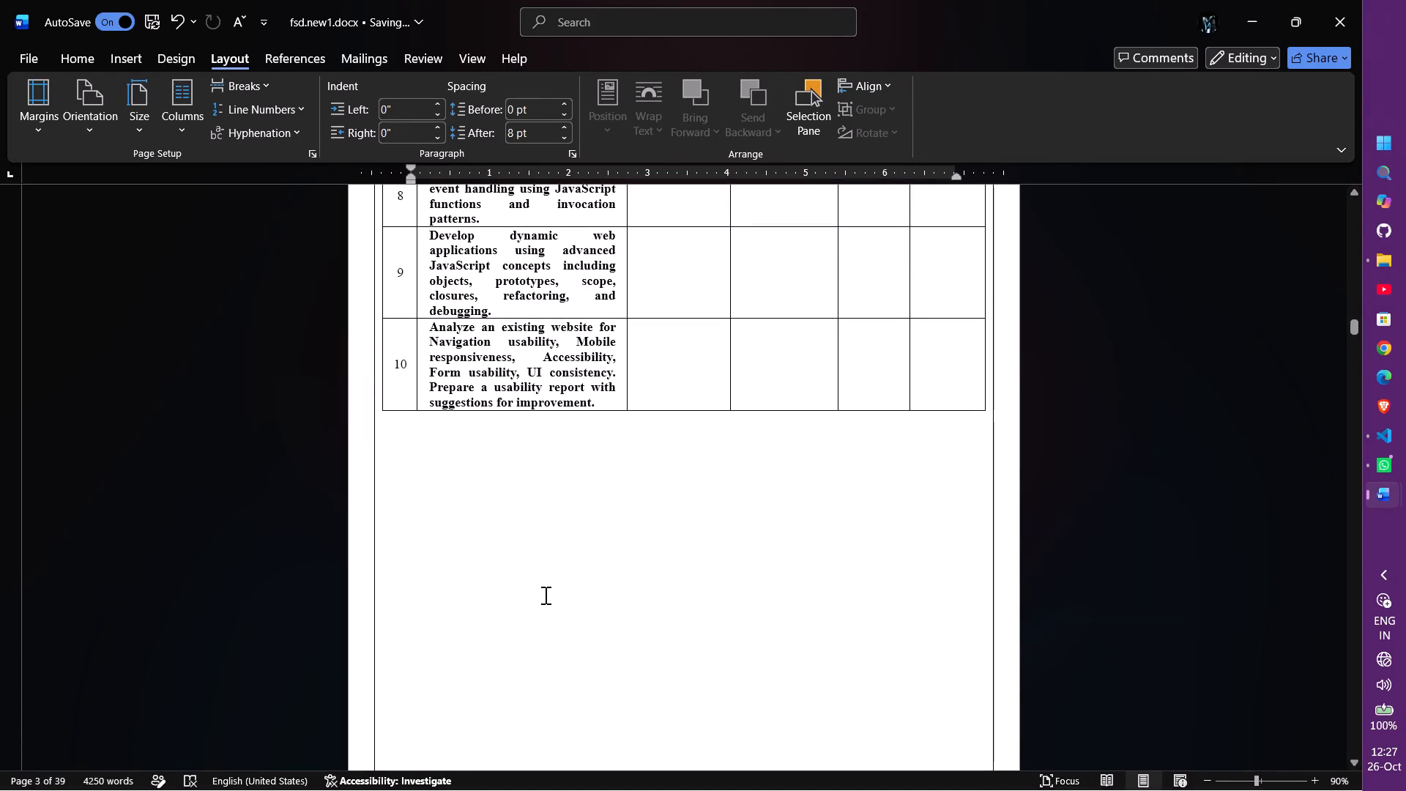
pyautogui.scroll(-5, 544, 595)
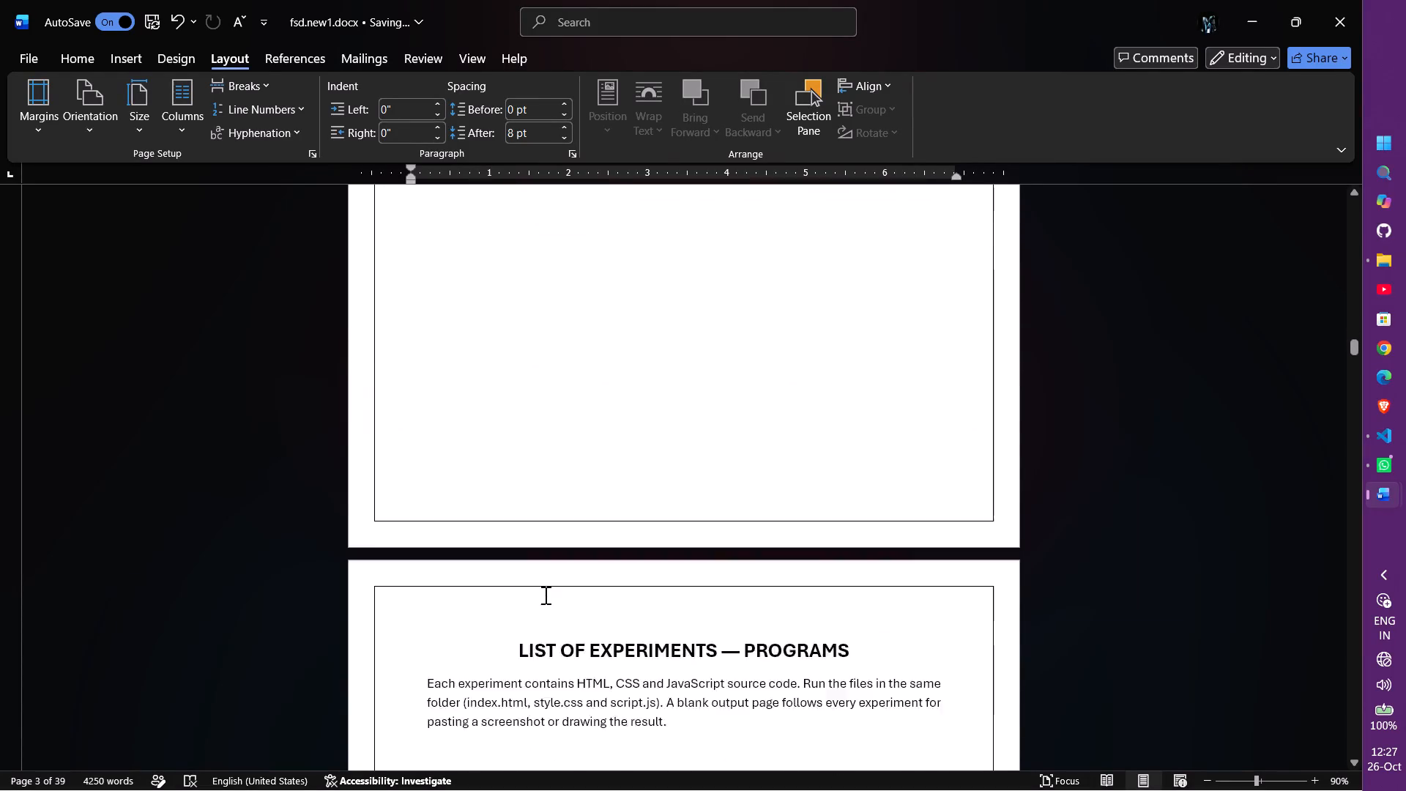
# Examine the Experiment 1 program pages, its output page and the placement of its browser screenshot.
pyautogui.scroll(-4, 544, 595)
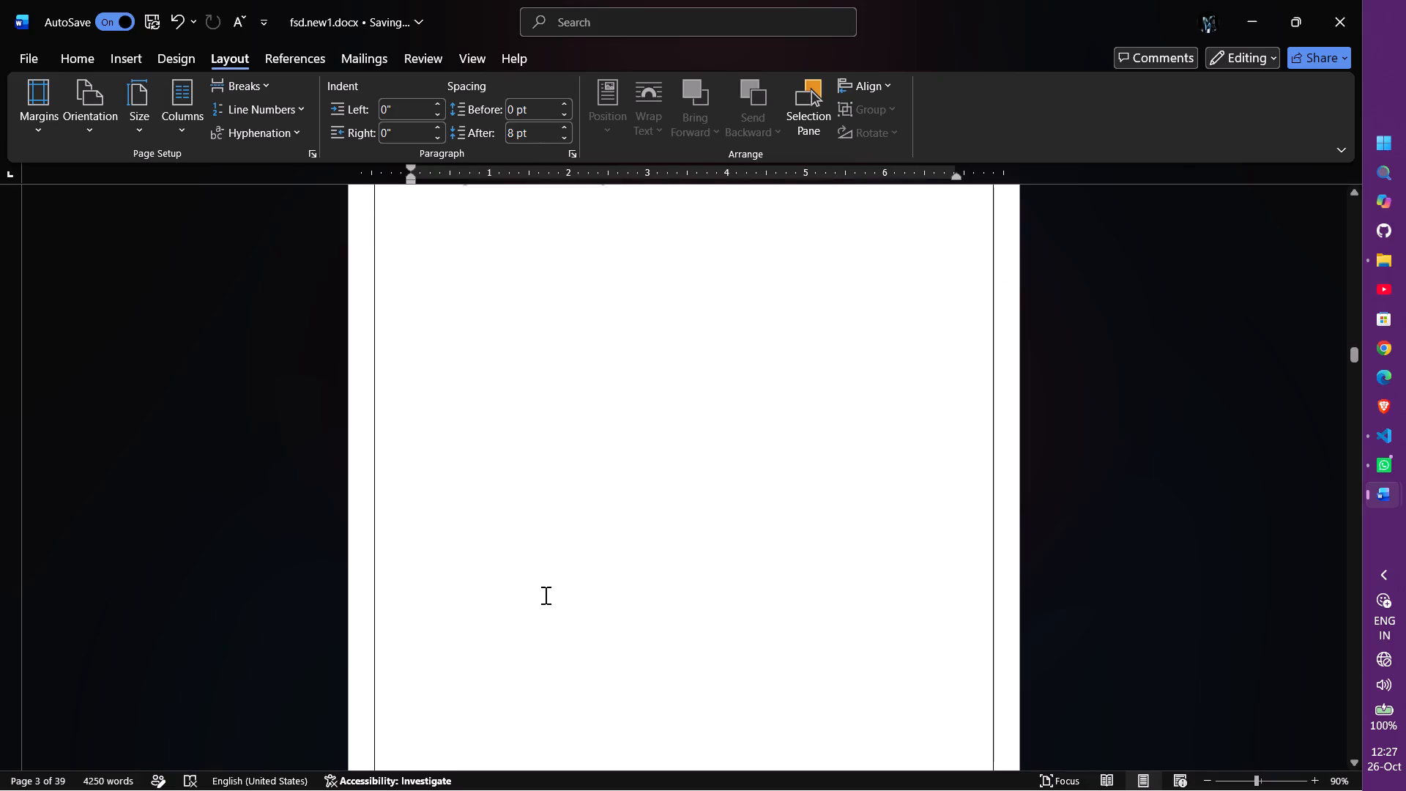
pyautogui.scroll(-6, 544, 595)
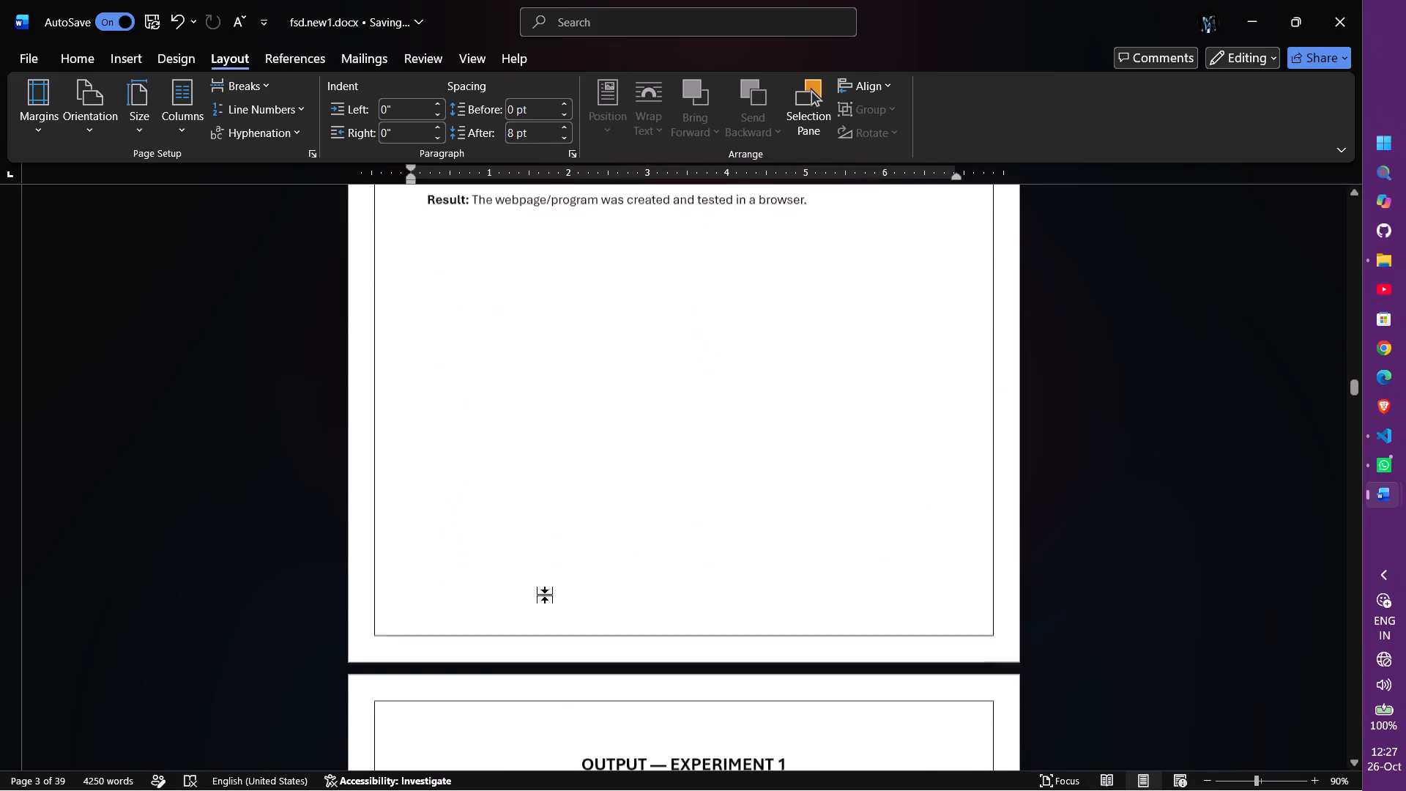
pyautogui.scroll(-6, 544, 595)
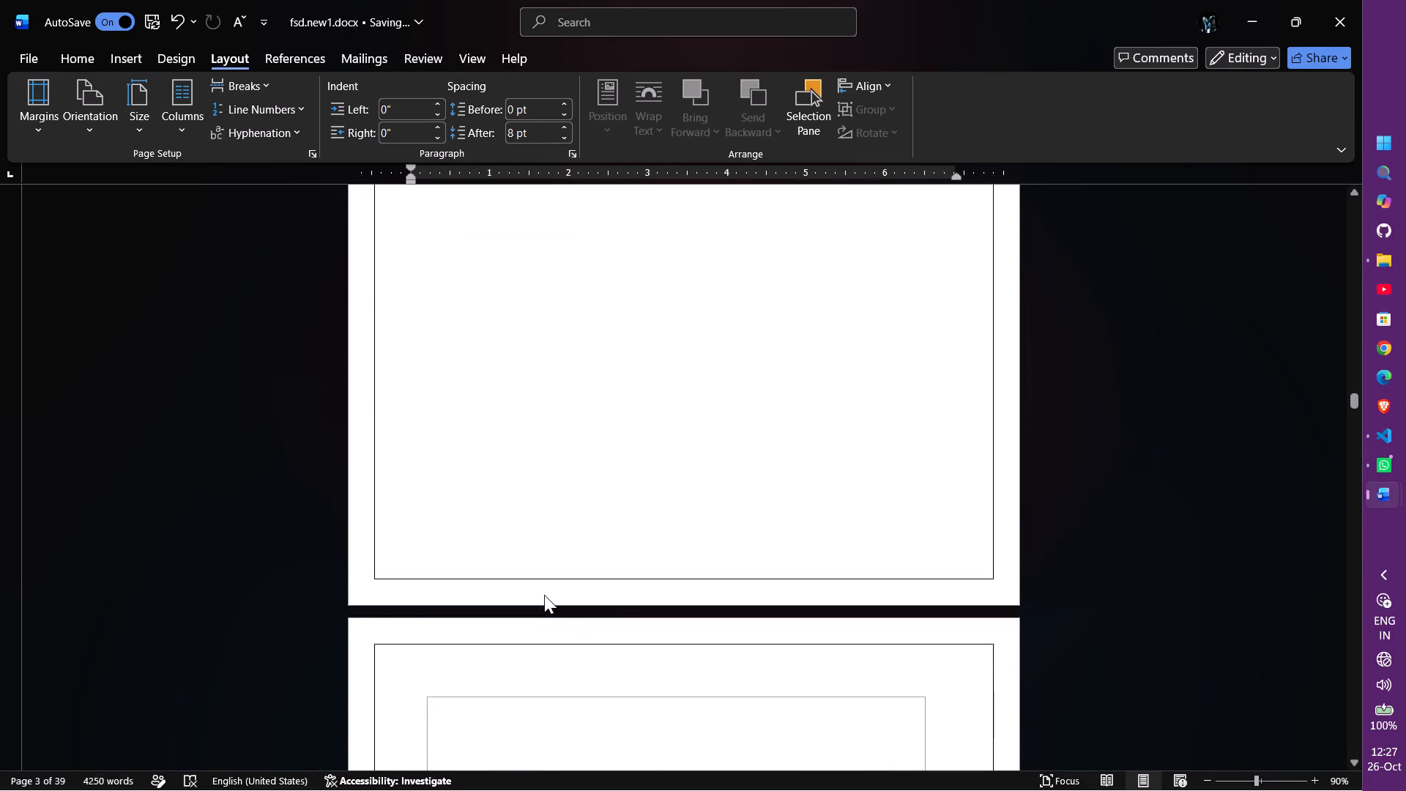
pyautogui.scroll(-1, 544, 595)
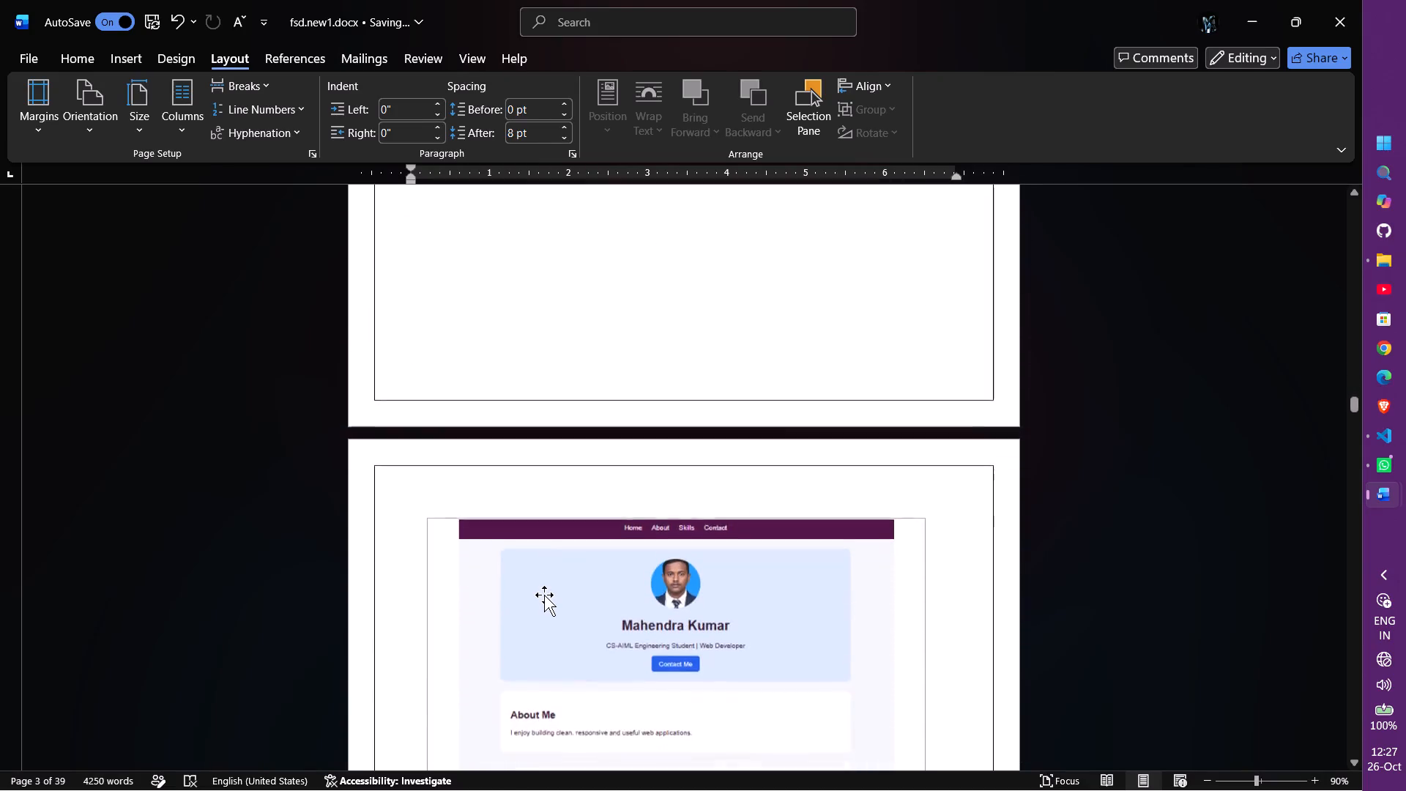
pyautogui.scroll(1, 544, 595)
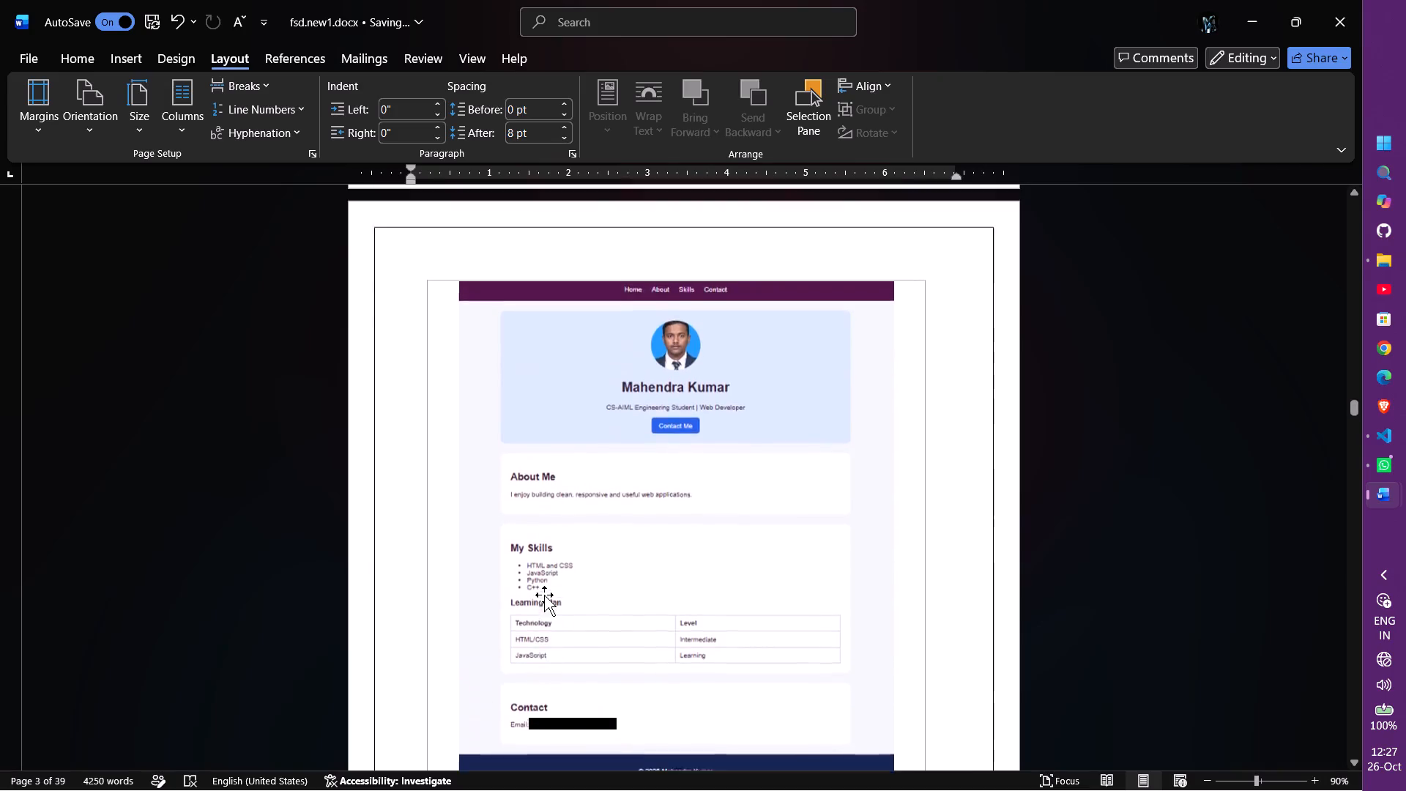
pyautogui.scroll(1, 544, 595)
pyautogui.scroll(-1, 544, 595)
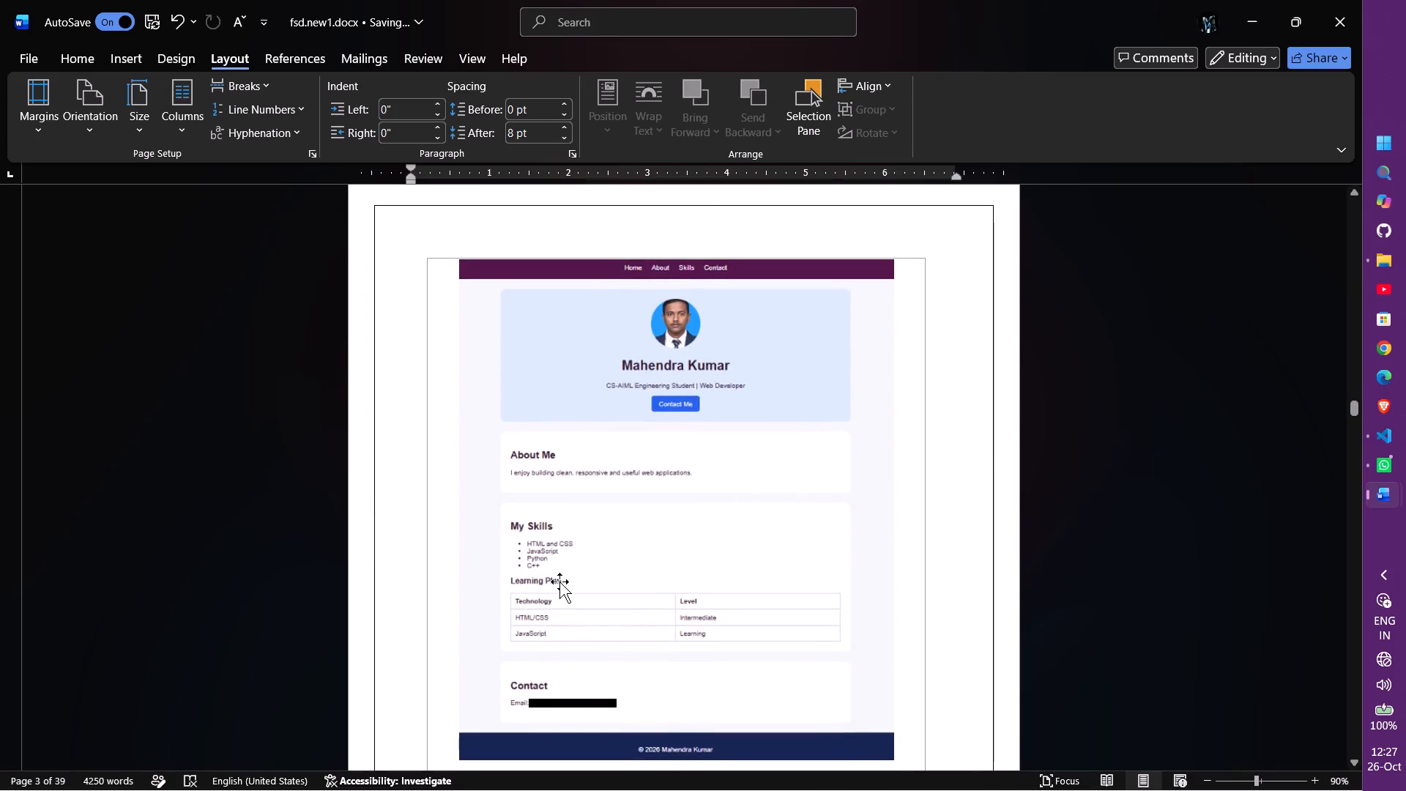
pyautogui.scroll(3, 559, 582)
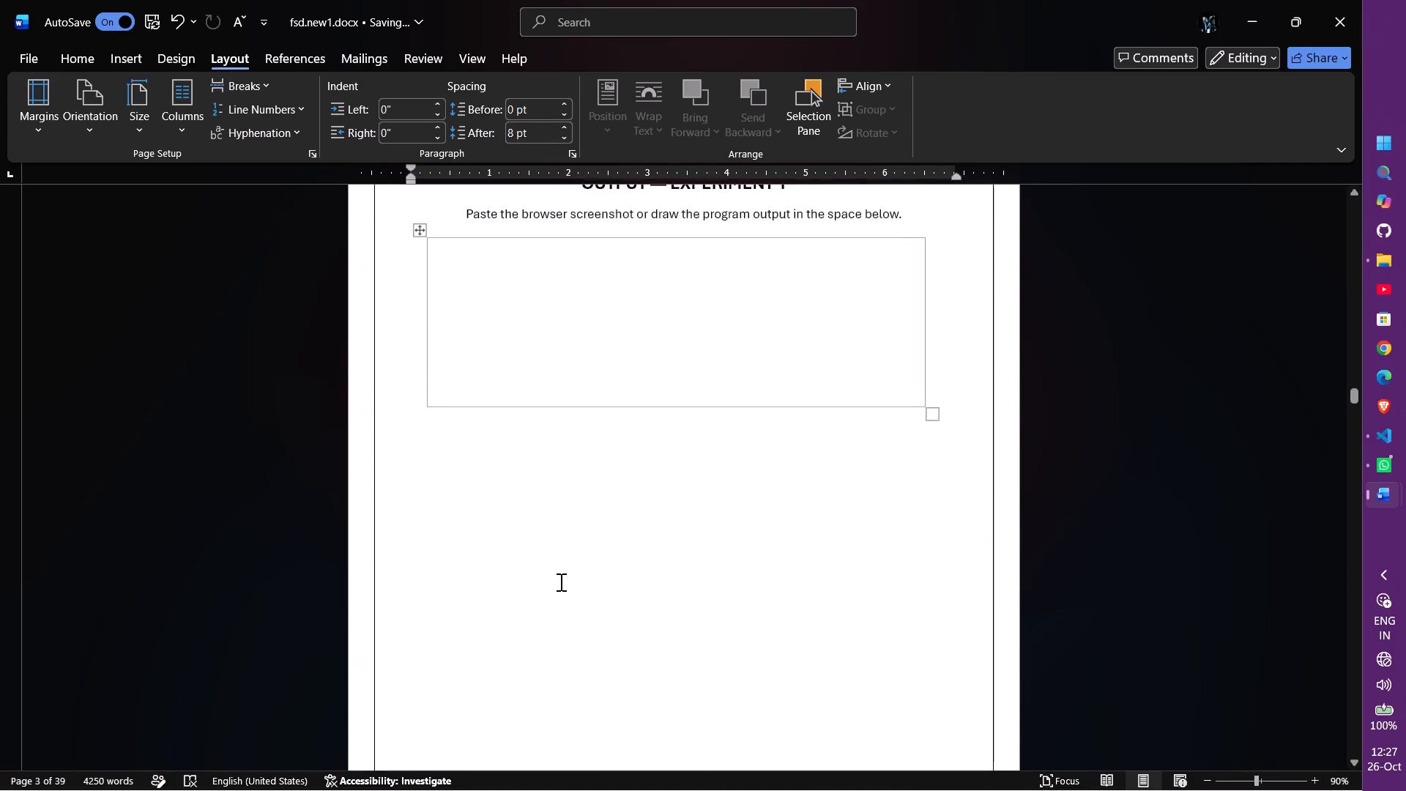
# Paste the copied browser screenshot into the empty box under the OUTPUT — EXPERIMENT 1 heading.
pyautogui.scroll(1, 559, 582)
pyautogui.click(570, 431)
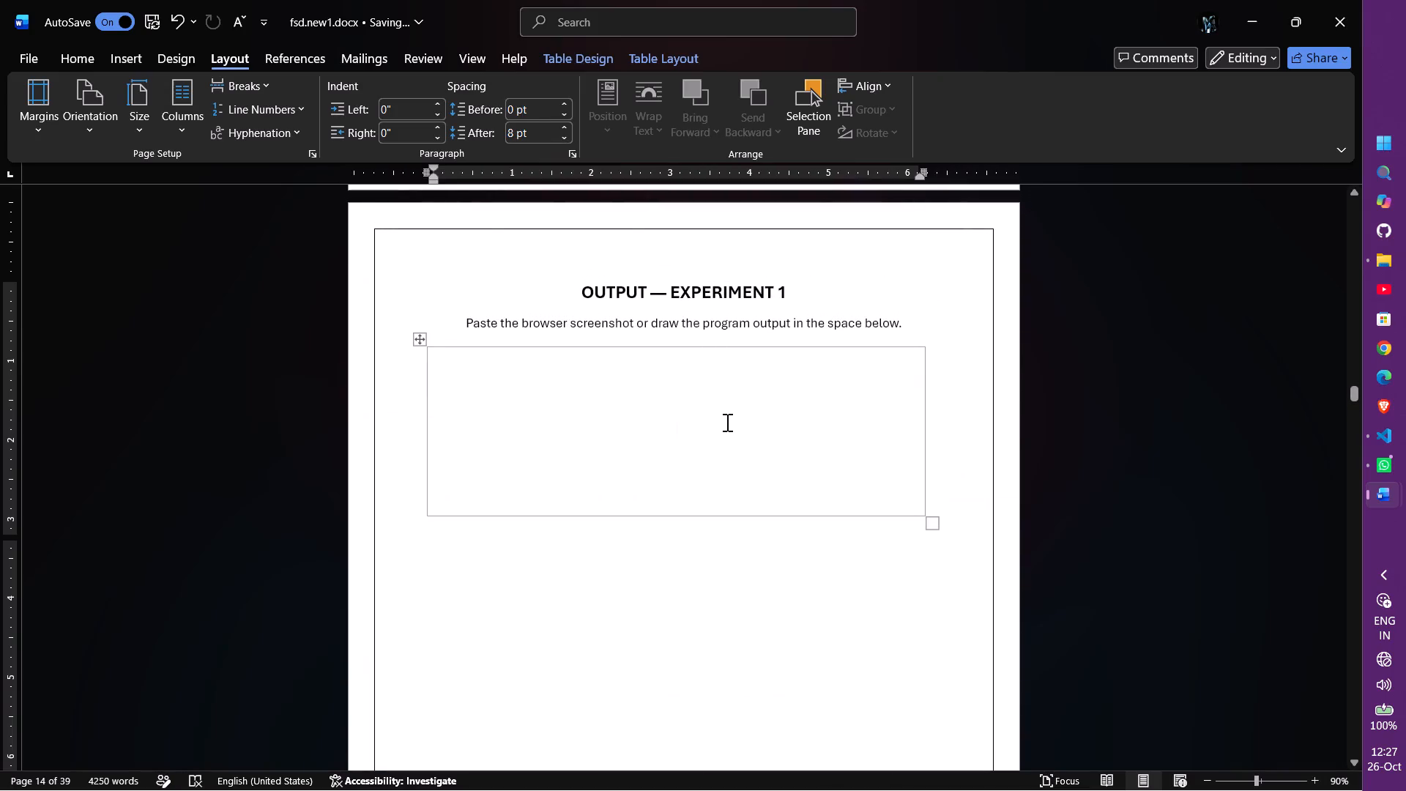
pyautogui.hotkey('ctrl', 'v')
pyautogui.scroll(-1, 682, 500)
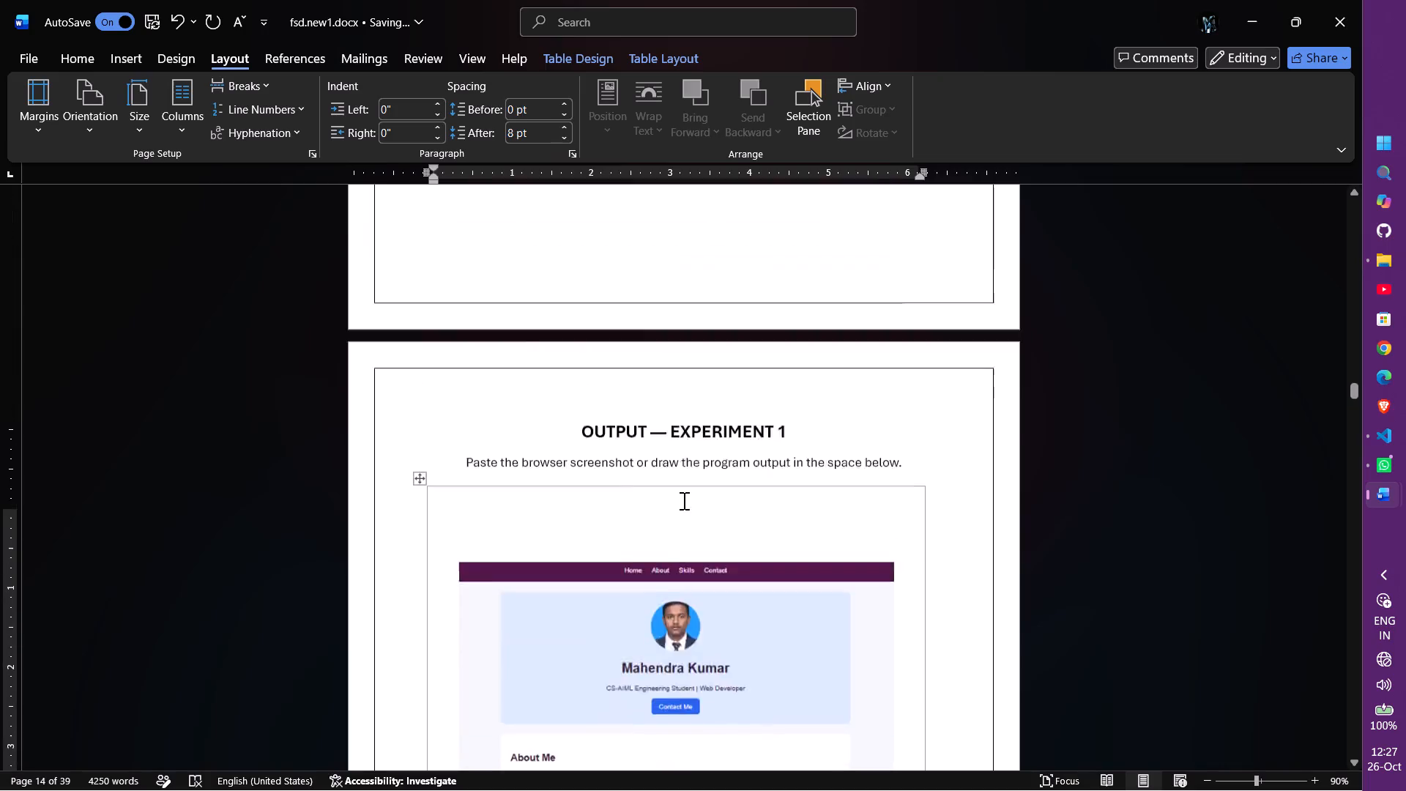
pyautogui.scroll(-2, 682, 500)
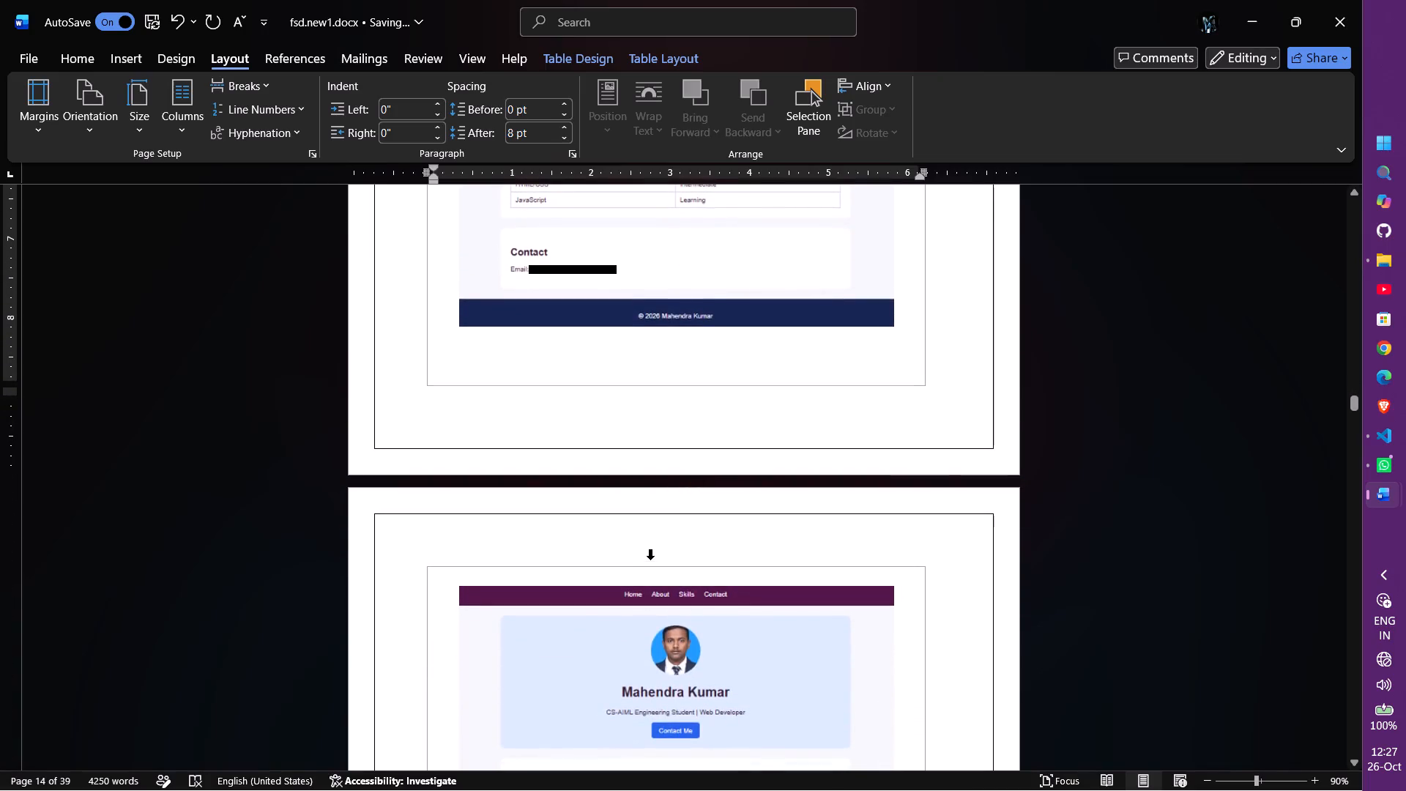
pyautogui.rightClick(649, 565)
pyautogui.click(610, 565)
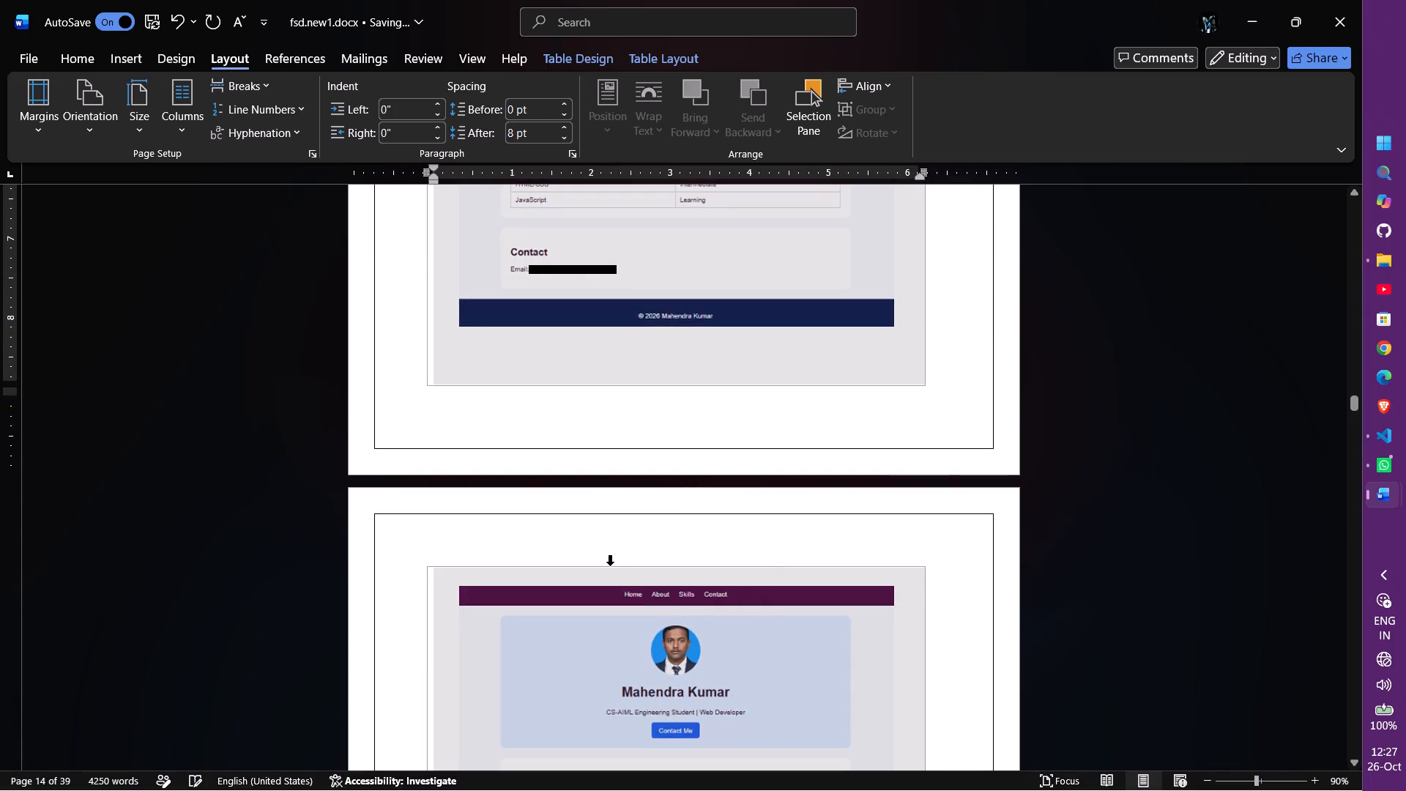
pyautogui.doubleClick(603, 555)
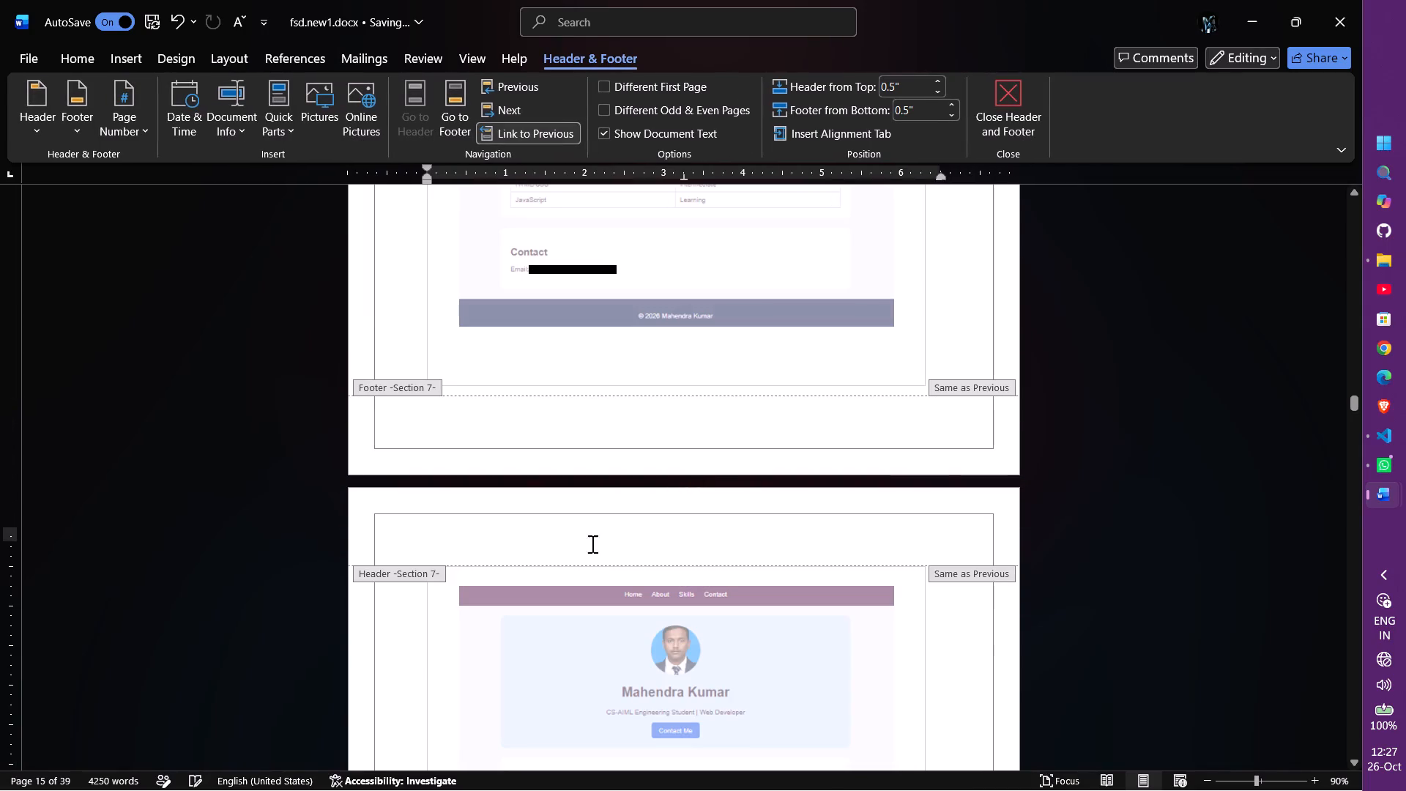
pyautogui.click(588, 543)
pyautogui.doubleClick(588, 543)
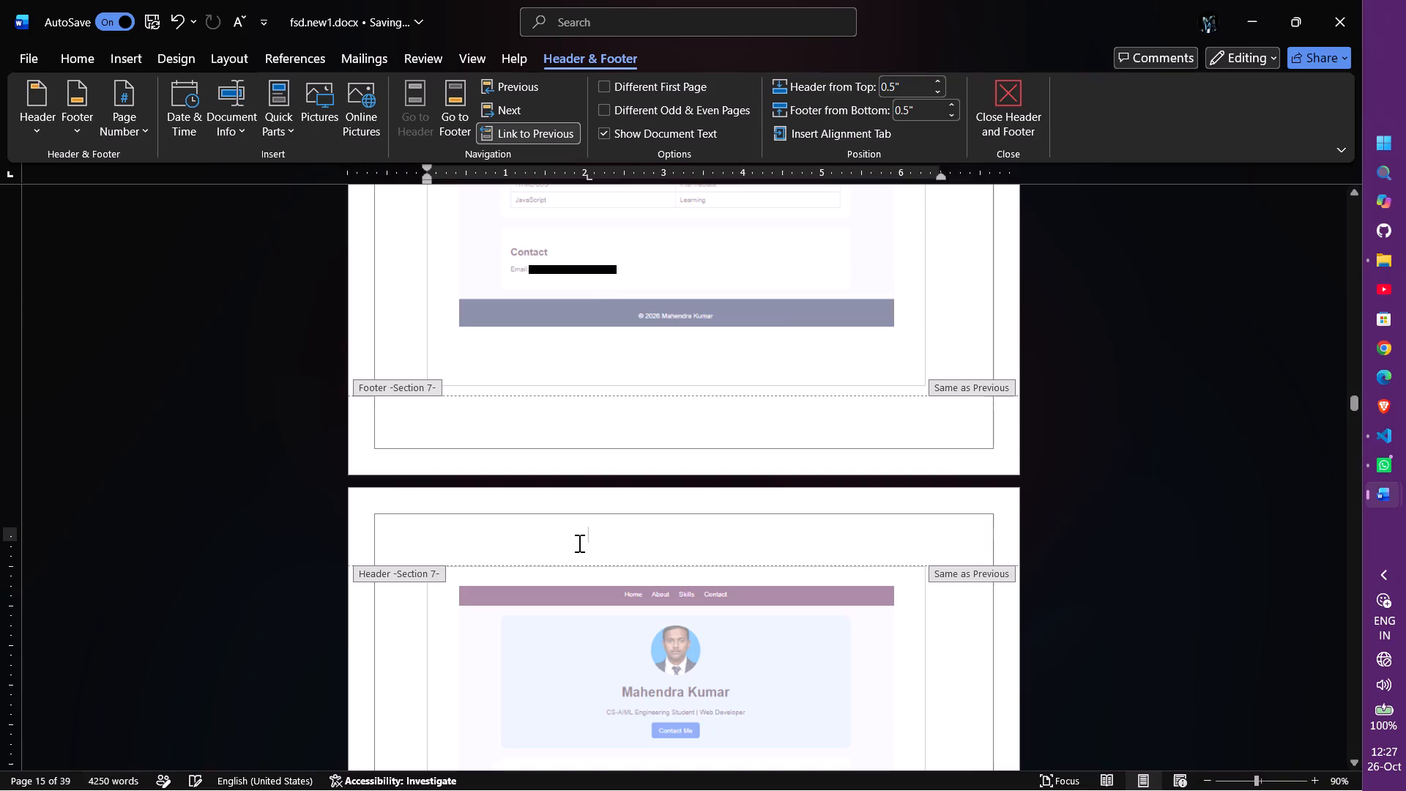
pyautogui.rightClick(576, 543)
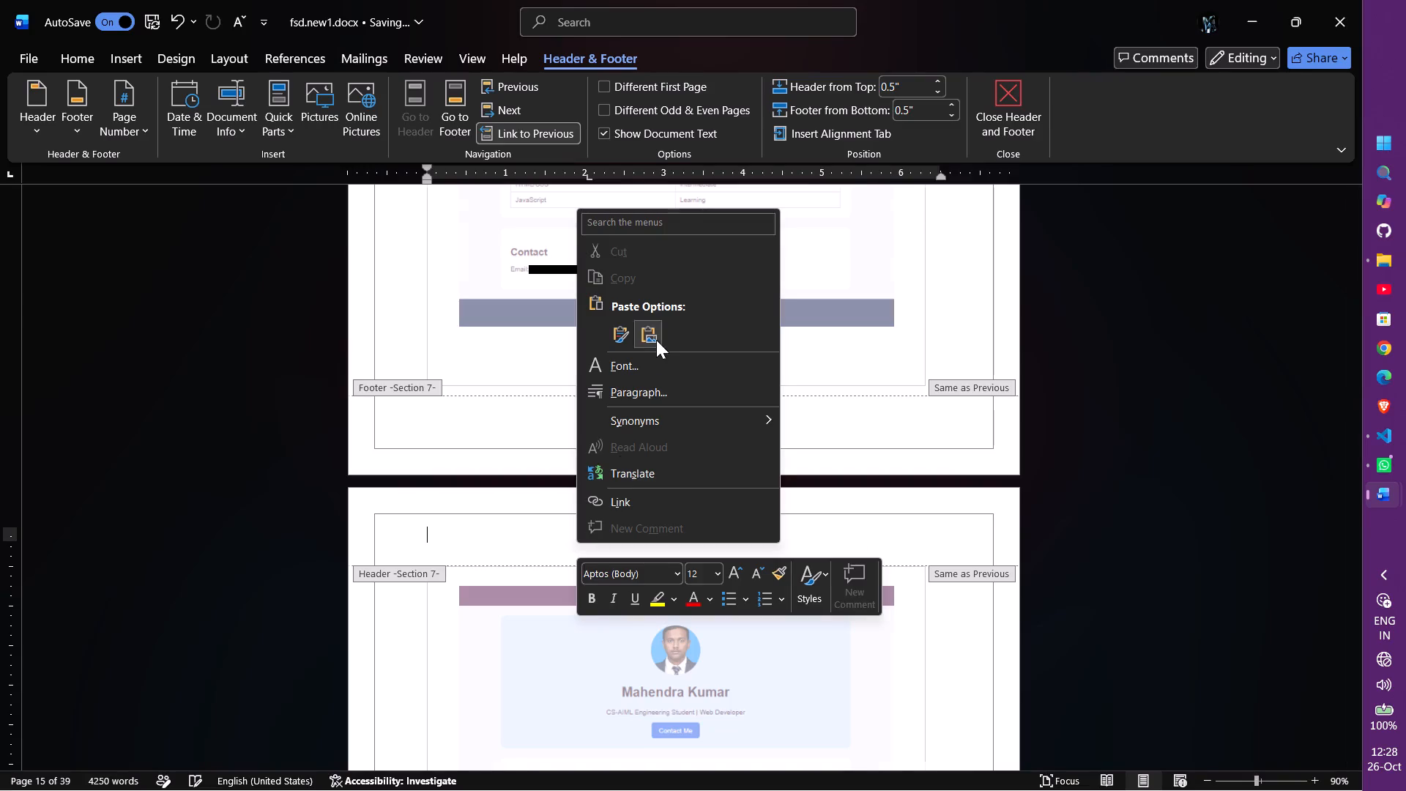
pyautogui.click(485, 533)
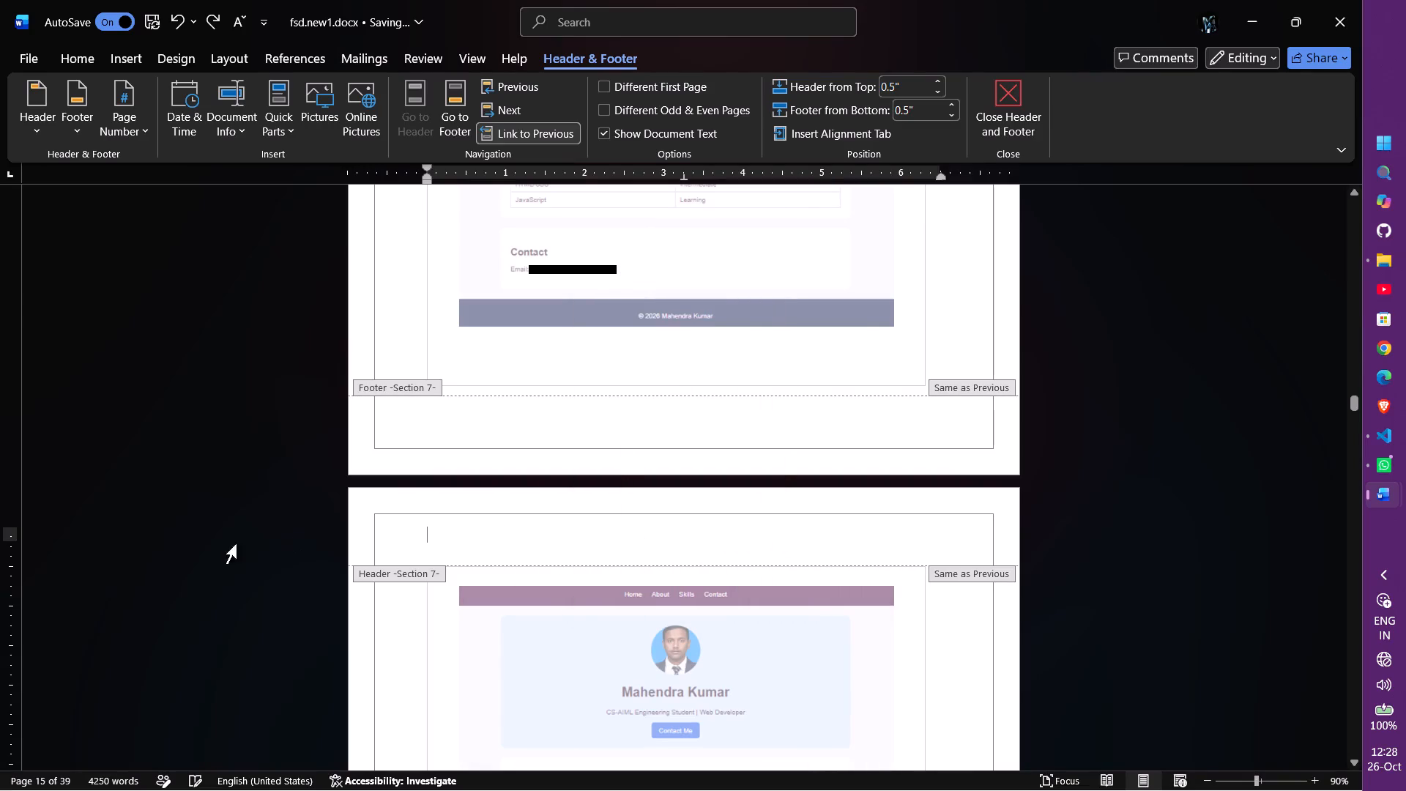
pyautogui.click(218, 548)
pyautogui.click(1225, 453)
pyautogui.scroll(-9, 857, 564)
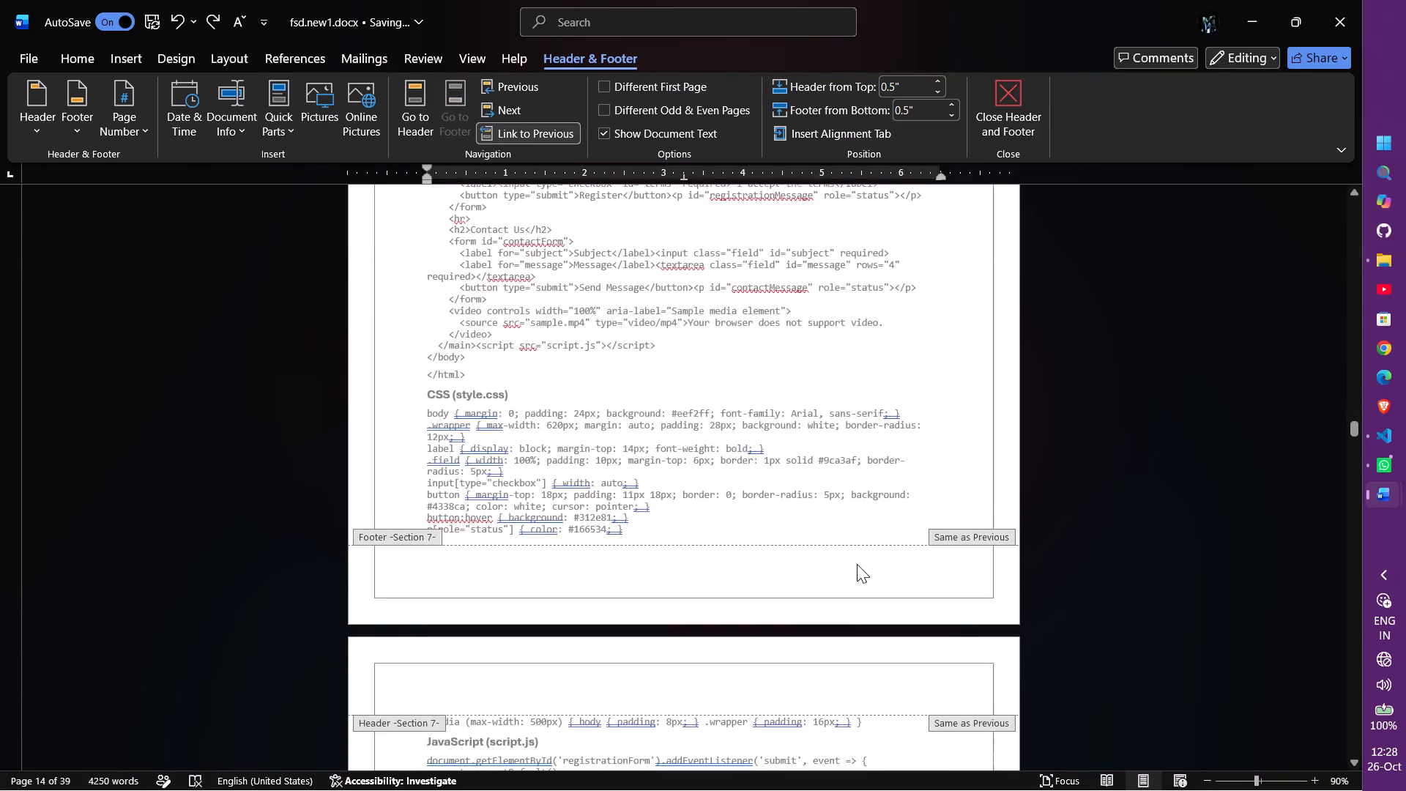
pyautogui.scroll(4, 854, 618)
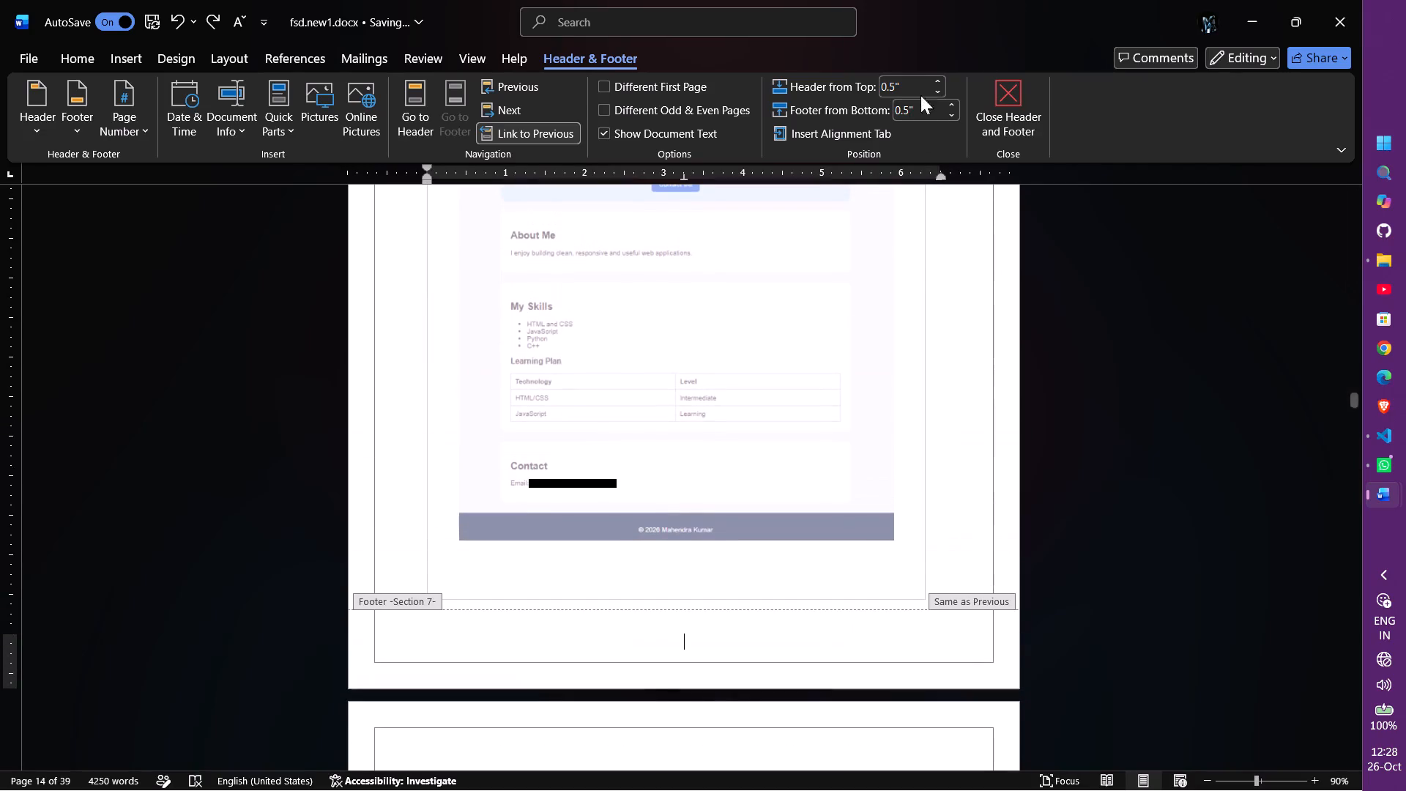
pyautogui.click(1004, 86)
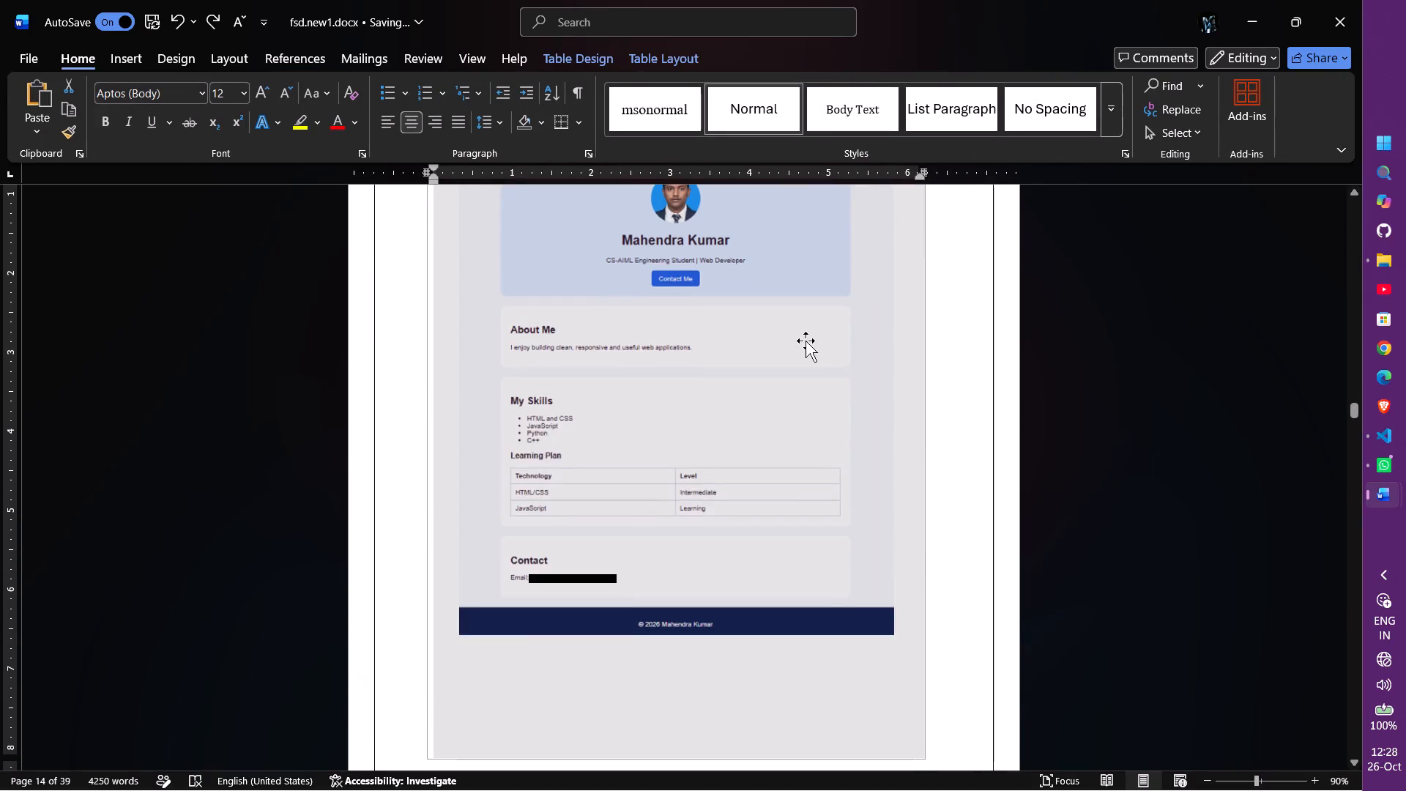
# Cut the duplicate portfolio screenshot from the second output box on the page after the Experiment 1 output.
pyautogui.scroll(3, 802, 344)
pyautogui.scroll(-1, 802, 344)
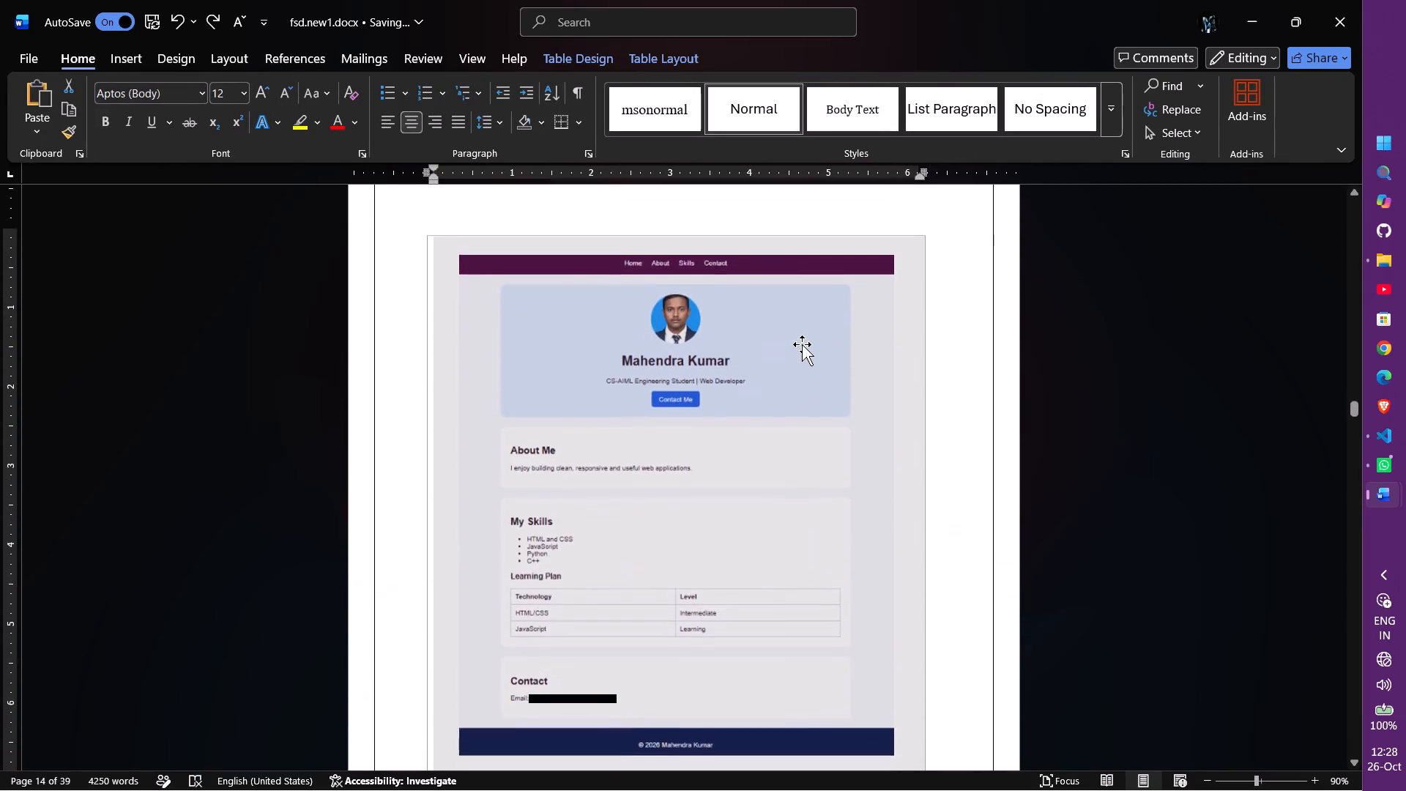
pyautogui.click(849, 505)
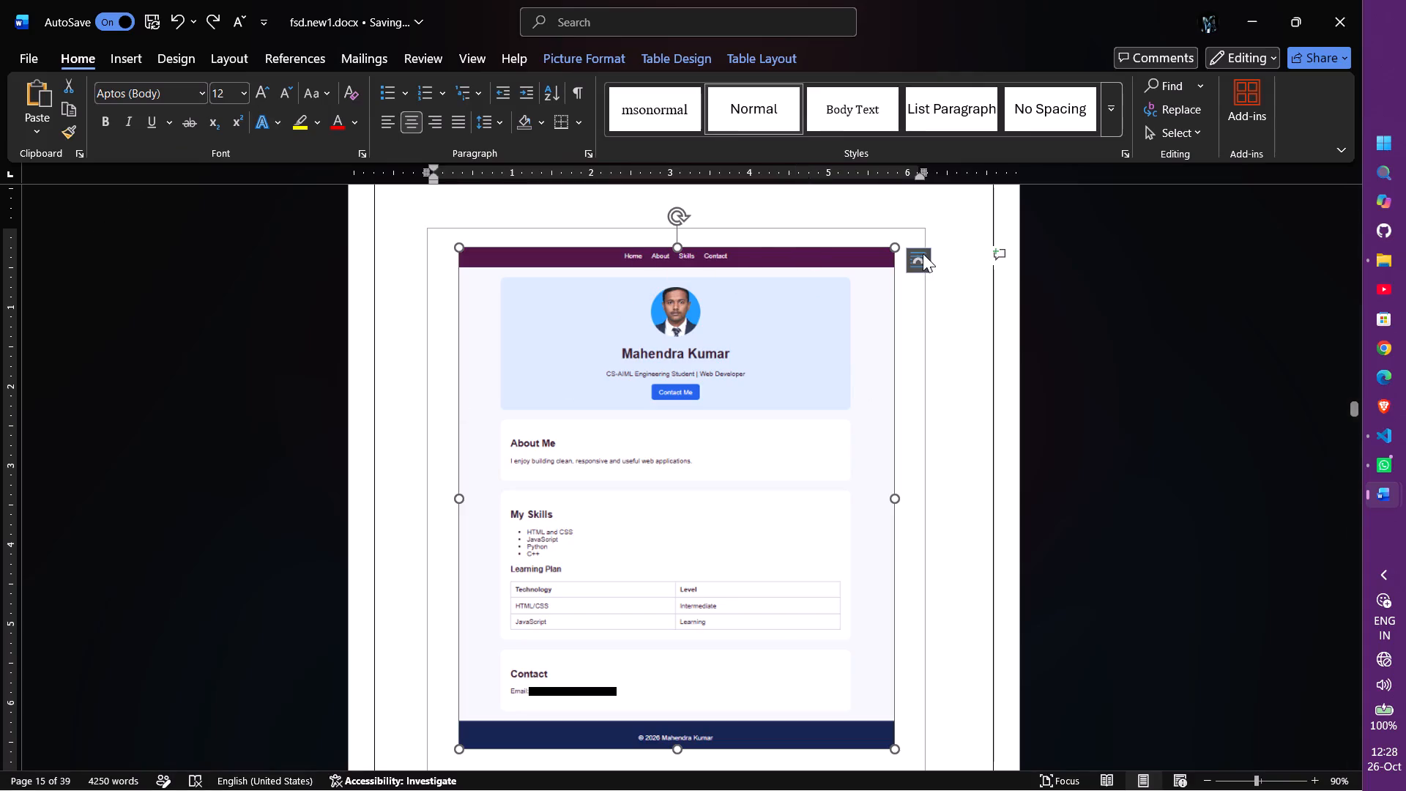
pyautogui.scroll(-1, 759, 438)
pyautogui.rightClick(759, 438)
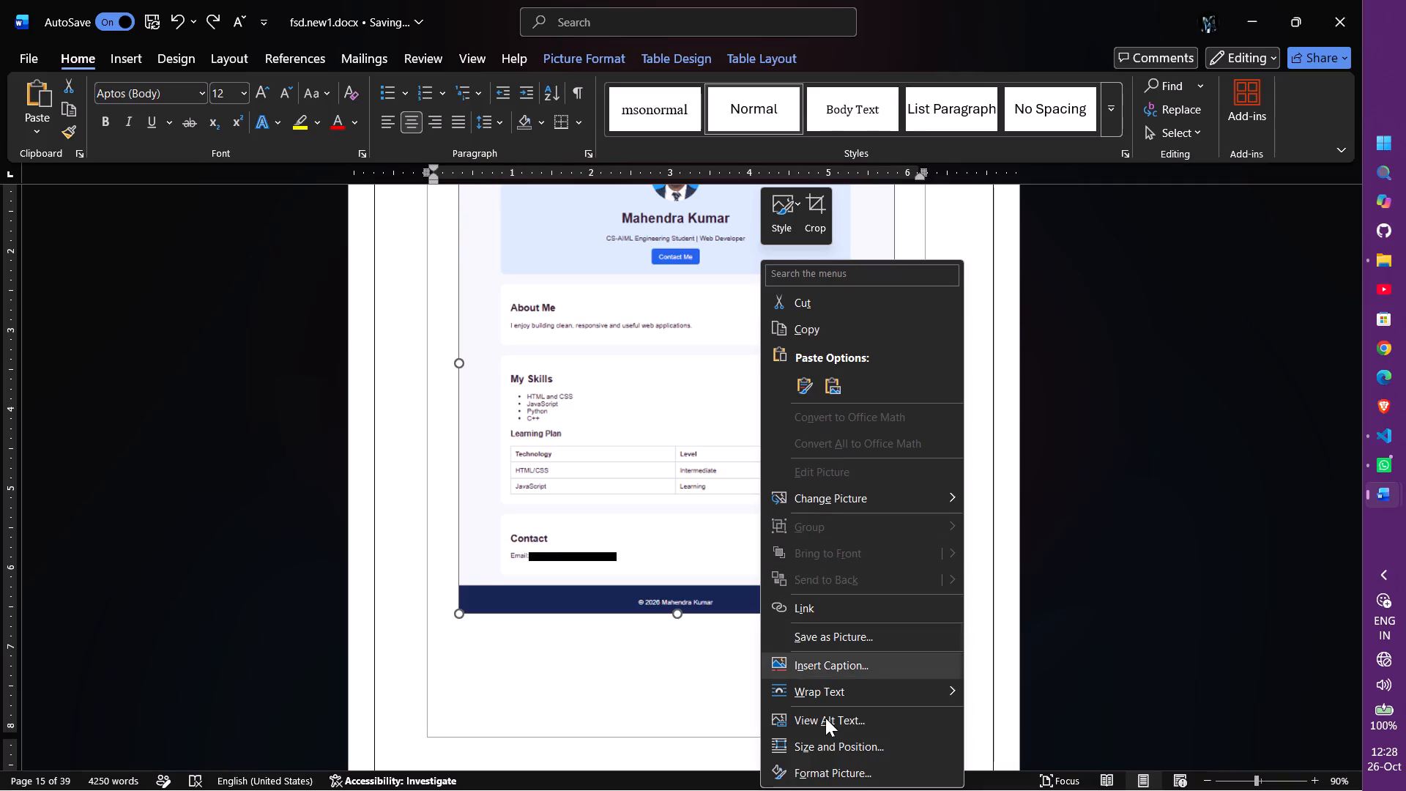
pyautogui.click(817, 291)
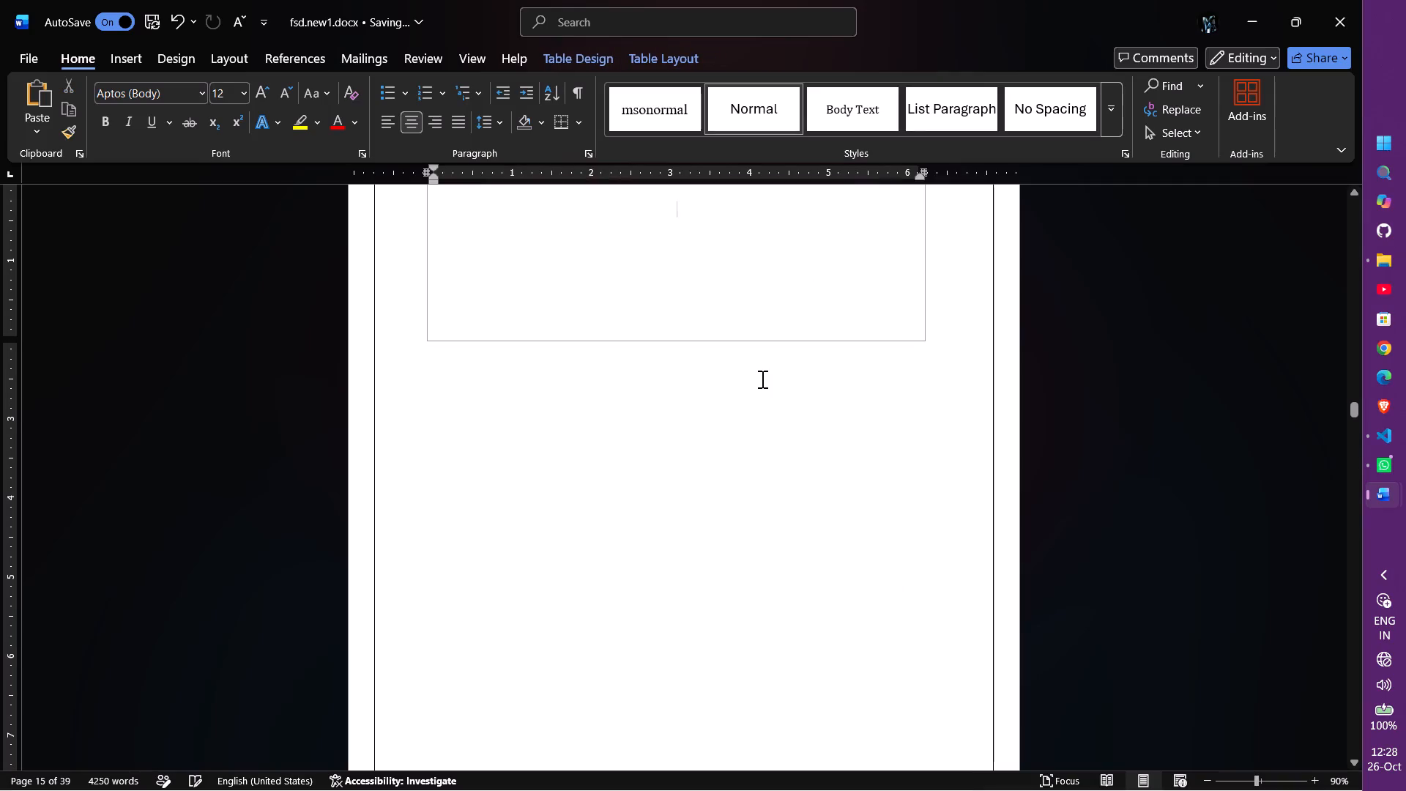
# Review the Experiment 1 output pages, the emptied second box and the start of Experiment 2.
pyautogui.scroll(2, 761, 379)
pyautogui.scroll(-1, 761, 379)
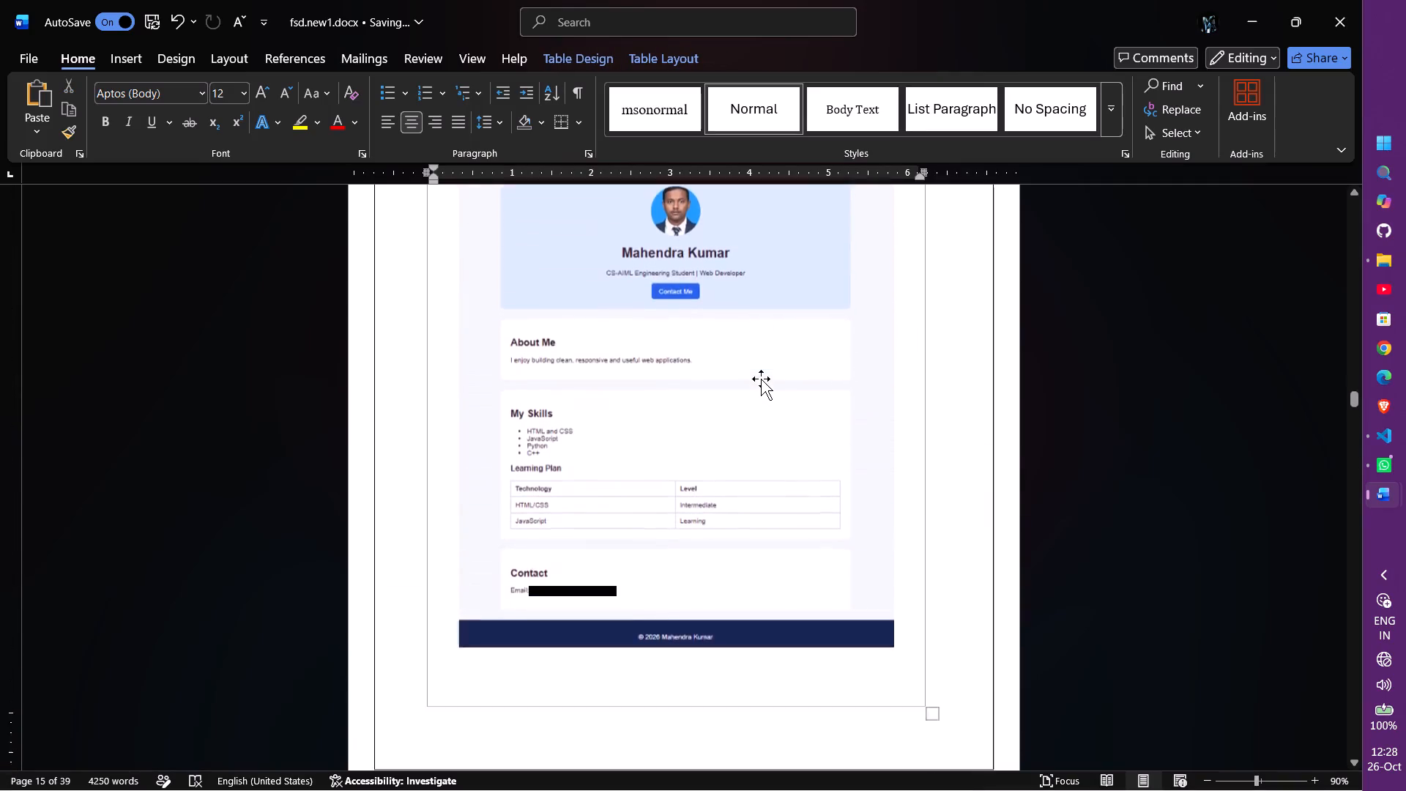
pyautogui.scroll(-4, 761, 379)
pyautogui.scroll(4, 761, 379)
pyautogui.scroll(-1, 761, 379)
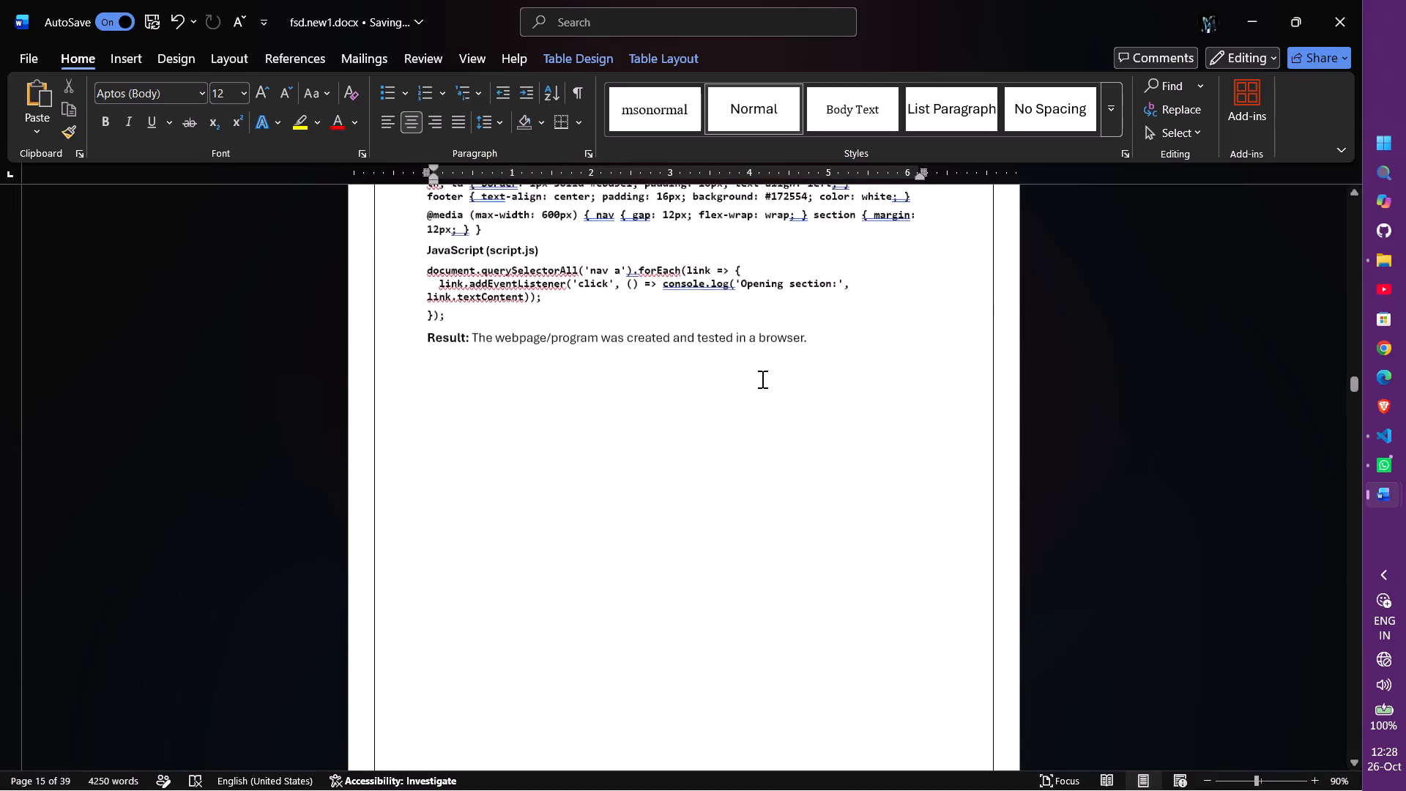
pyautogui.scroll(-1, 761, 379)
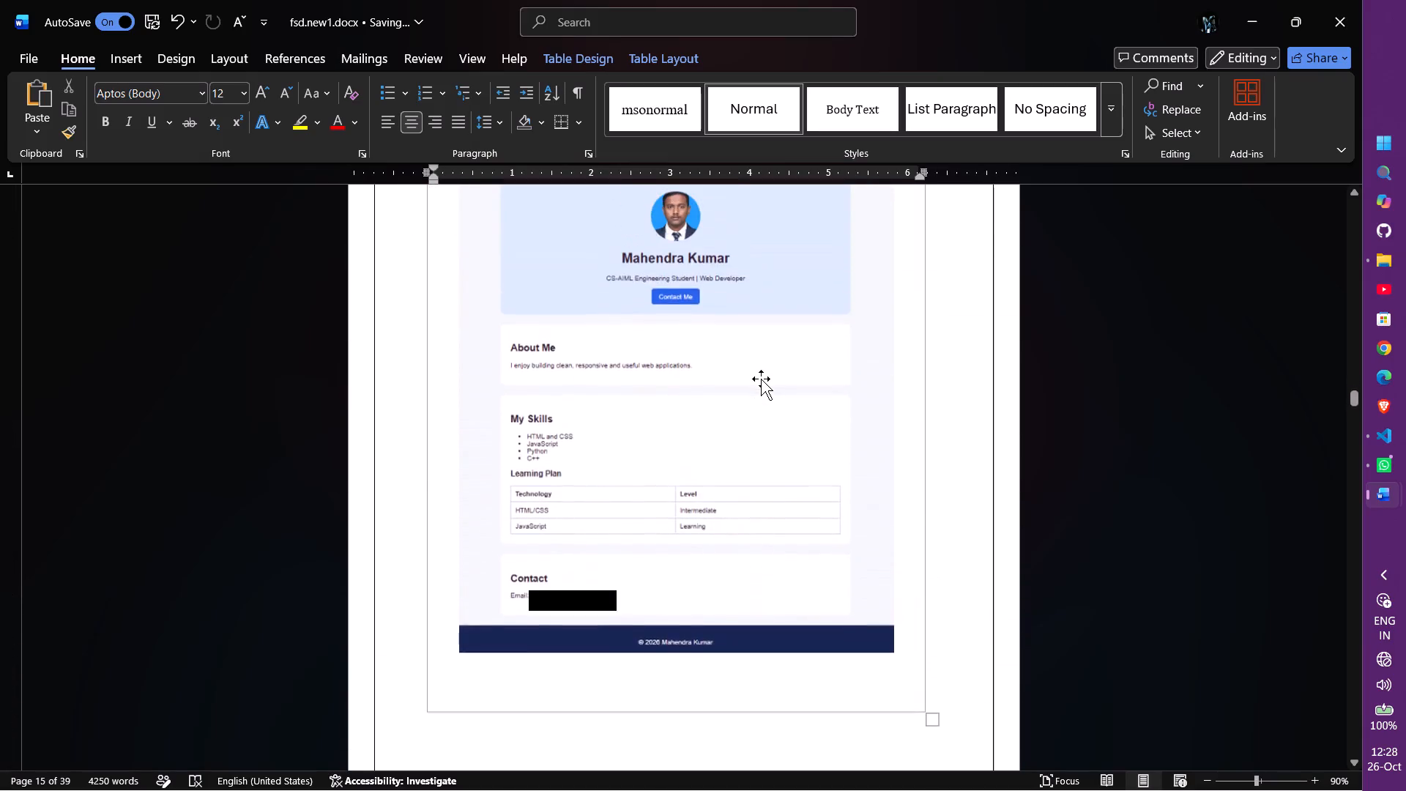
pyautogui.scroll(-1, 761, 379)
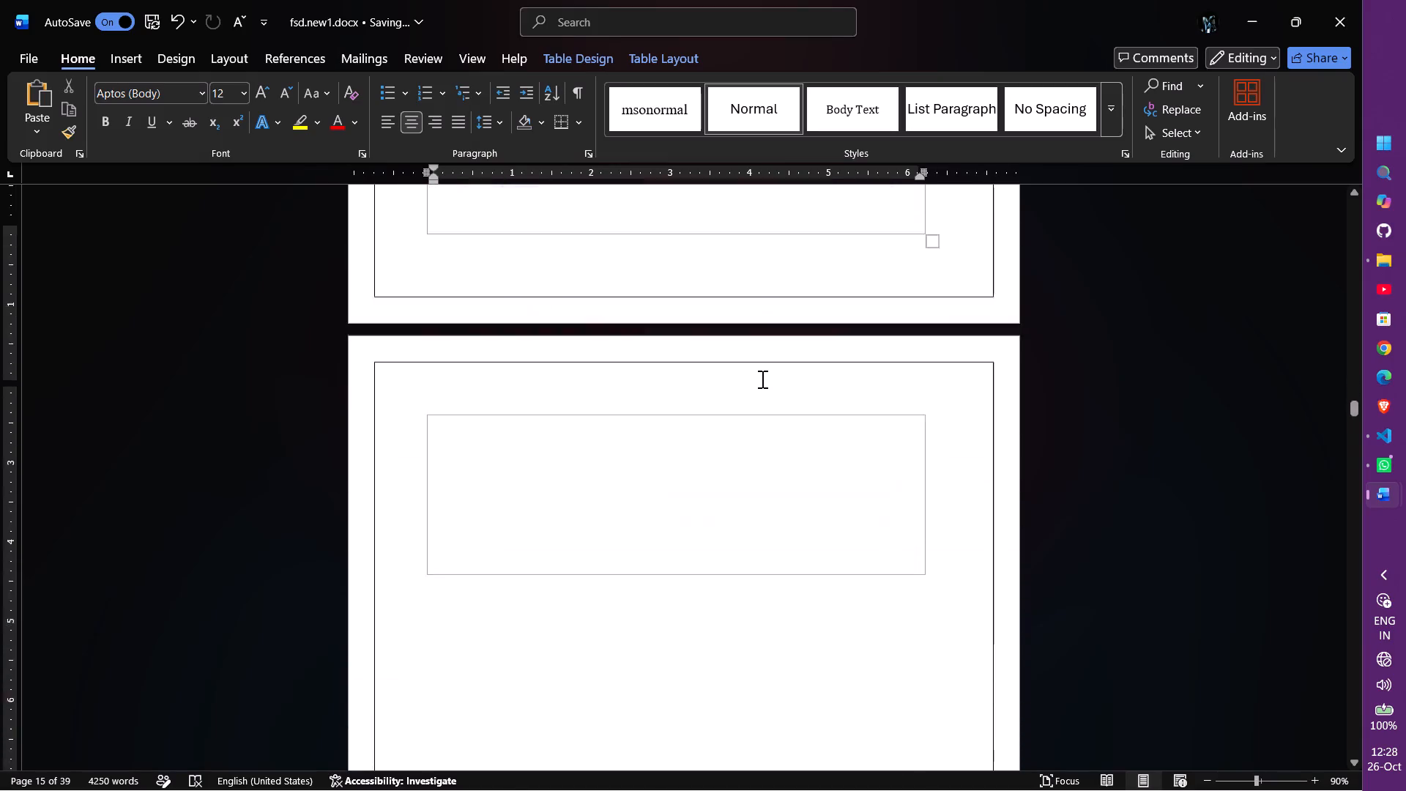
pyautogui.scroll(-5, 761, 379)
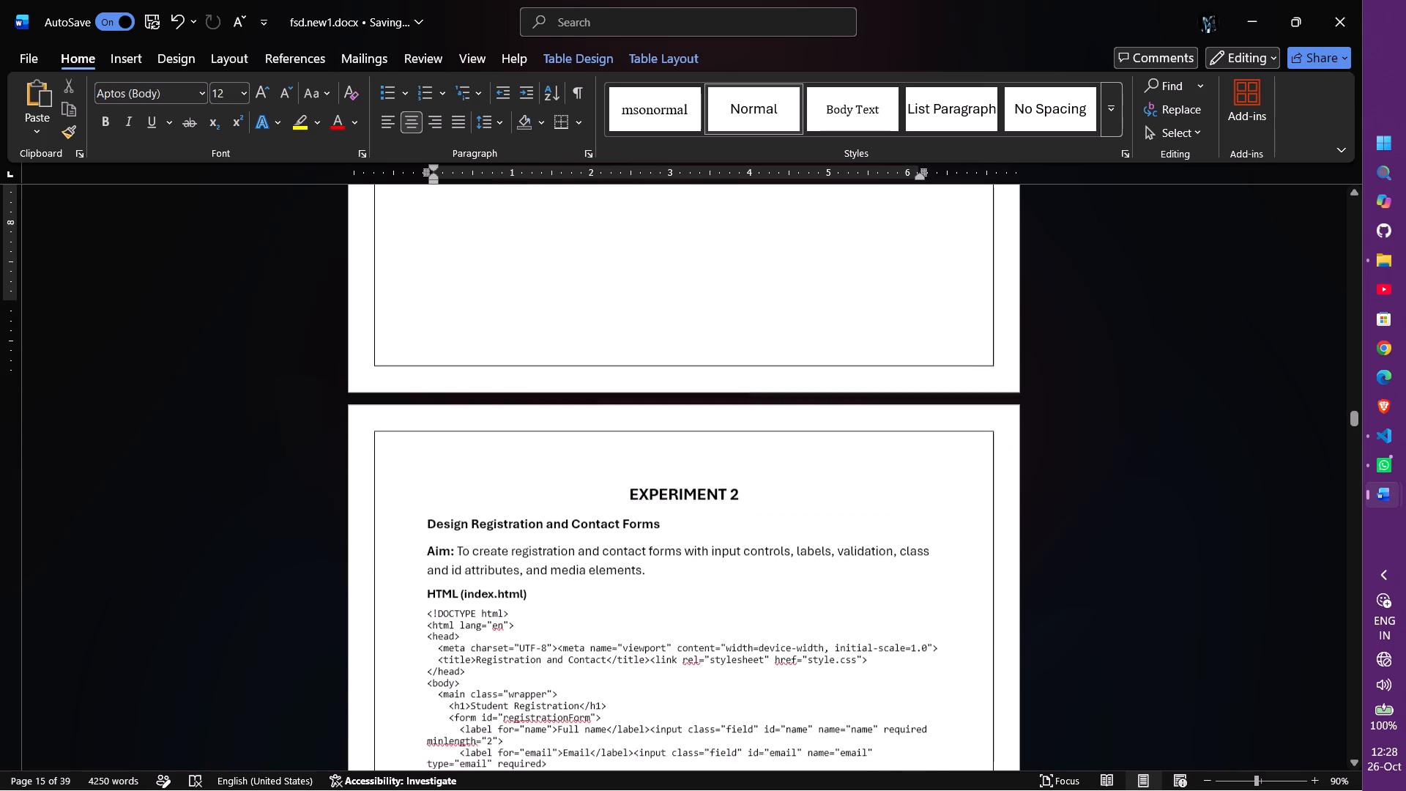
# Make the whole HTML (index.html) code block of Experiment 2 bold.
pyautogui.scroll(-2, 761, 379)
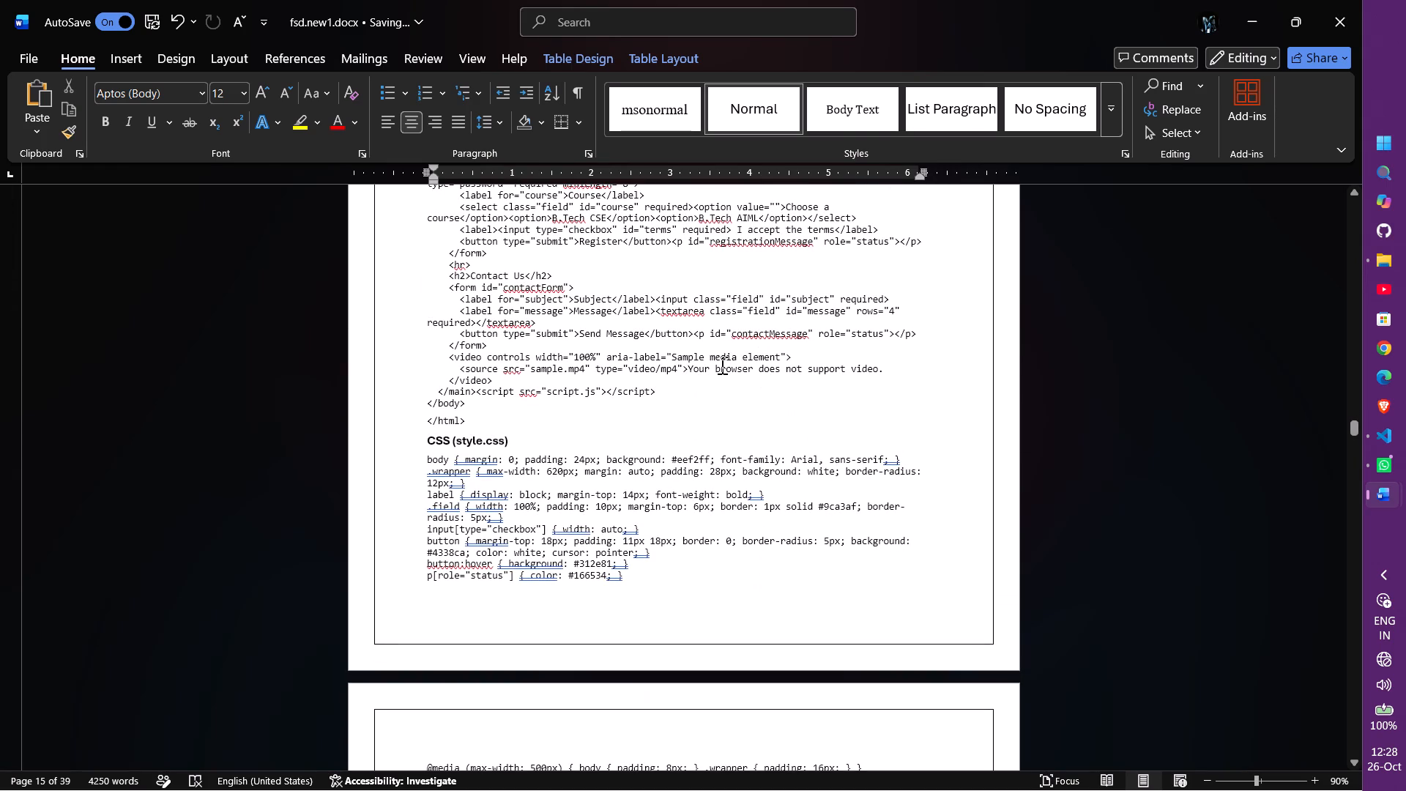
pyautogui.moveTo(468, 416); pyautogui.dragTo(445, 383)
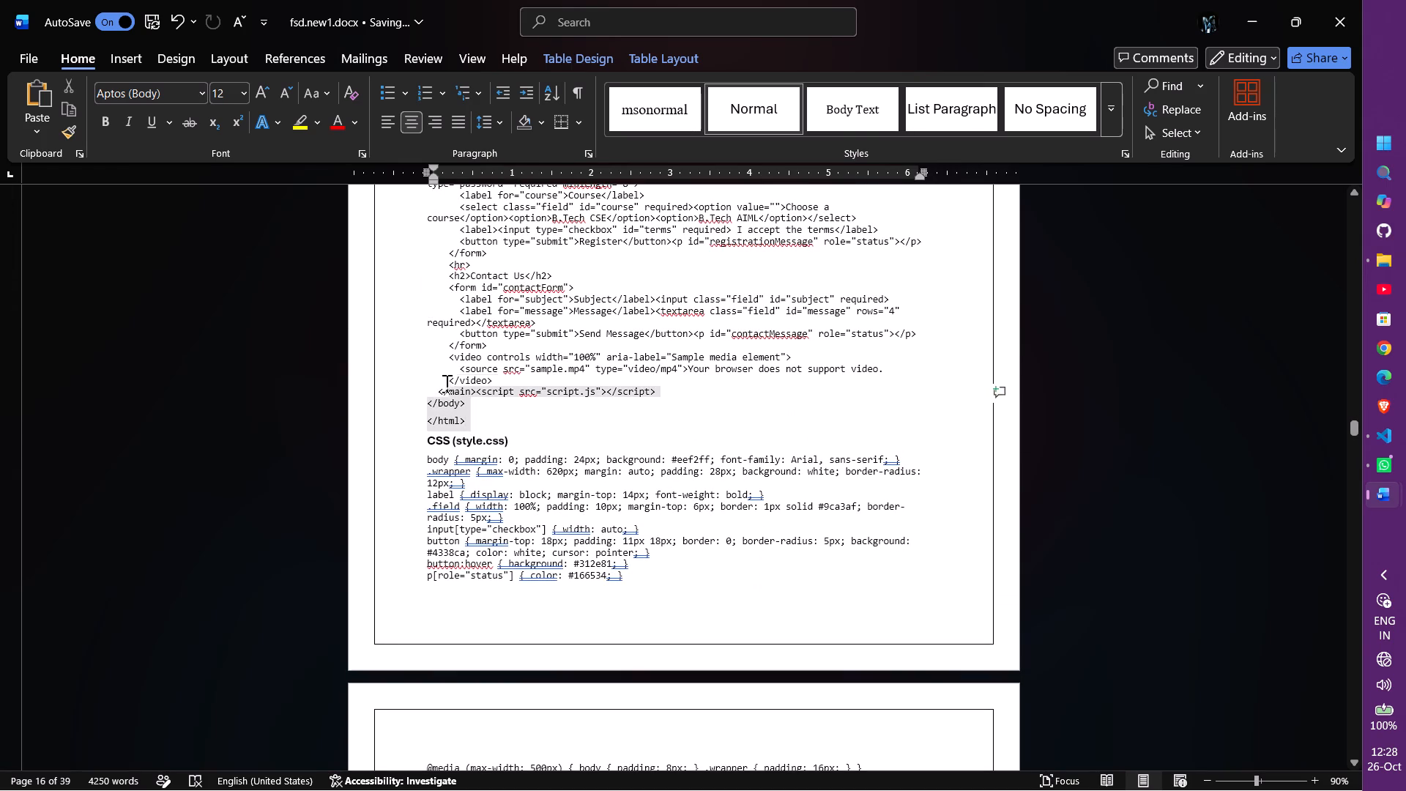
pyautogui.moveTo(445, 383); pyautogui.dragTo(376, 209)
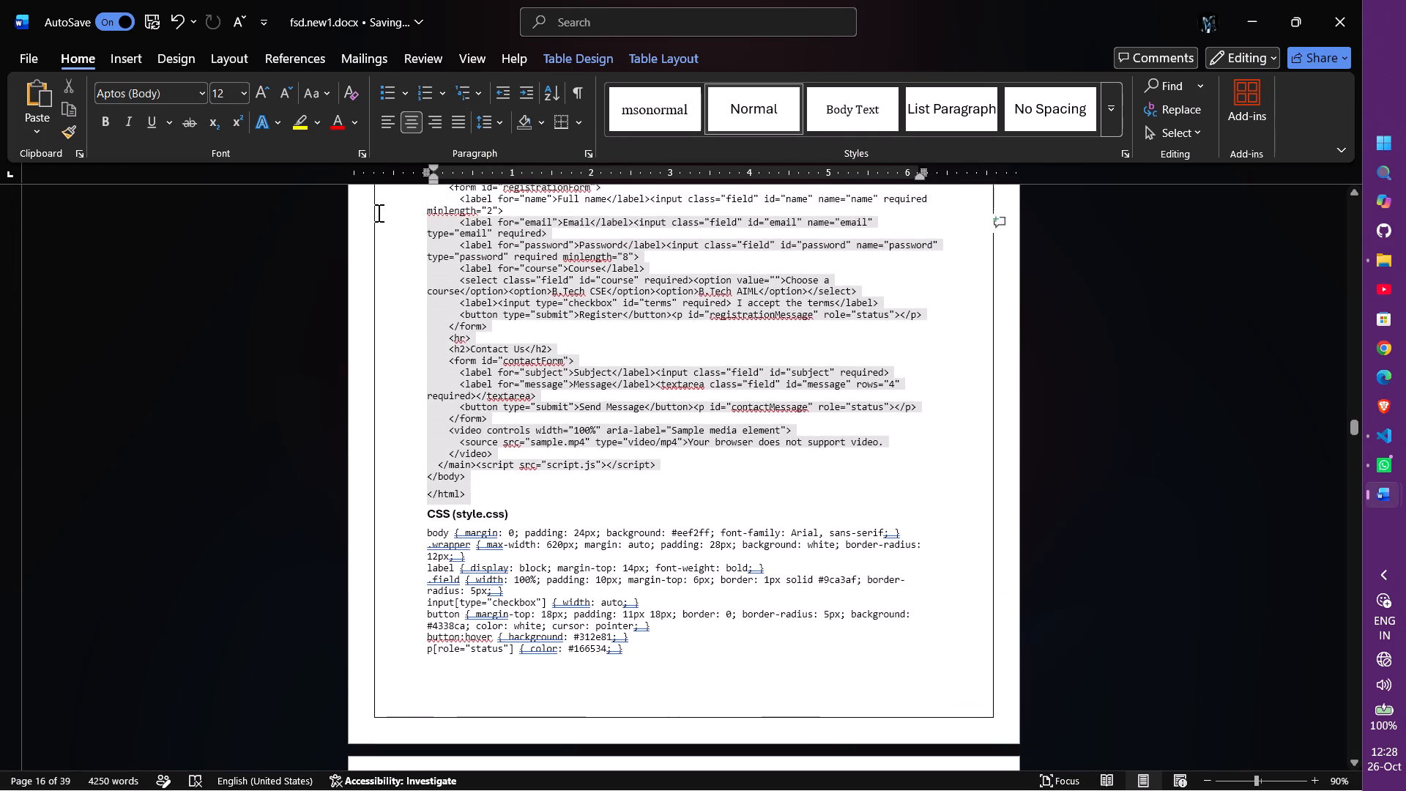
pyautogui.moveTo(376, 209); pyautogui.dragTo(368, 349)
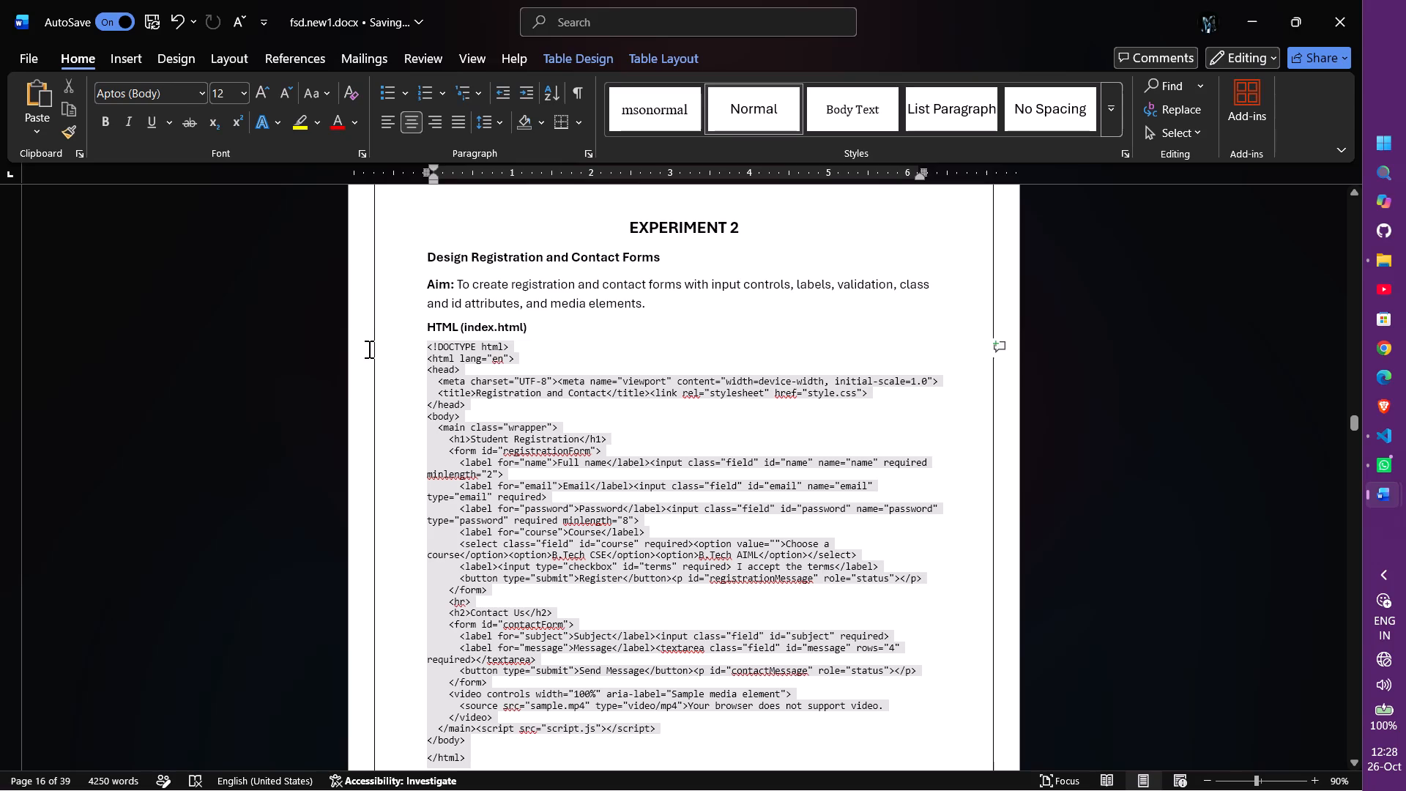
pyautogui.moveTo(368, 349); pyautogui.dragTo(370, 350)
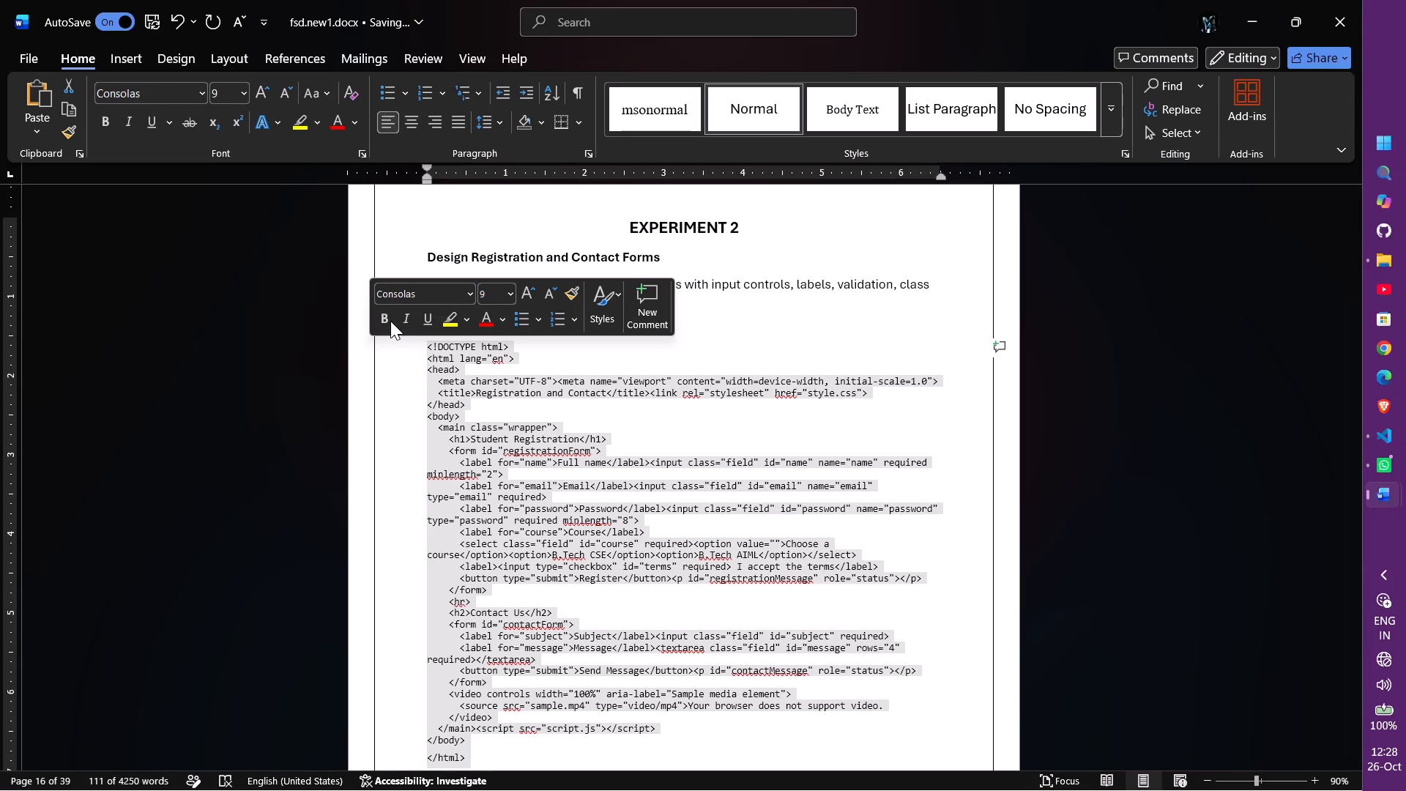
pyautogui.click(390, 321)
pyautogui.click(407, 454)
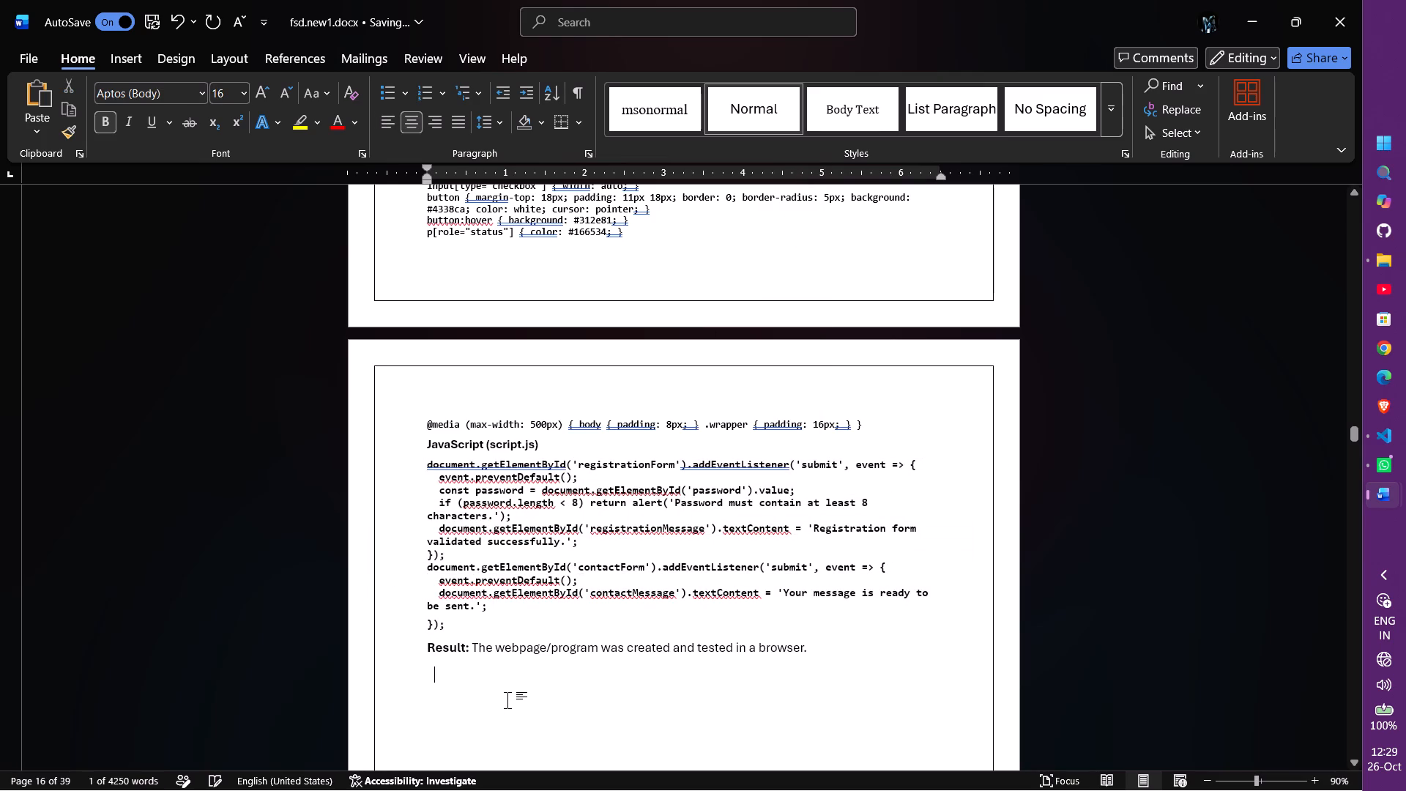
# Switch from the empty Experiment 2 output box to Visual Studio Code, close the My Portfolio preview and preview Practical2.html.
pyautogui.scroll(-5, 507, 700)
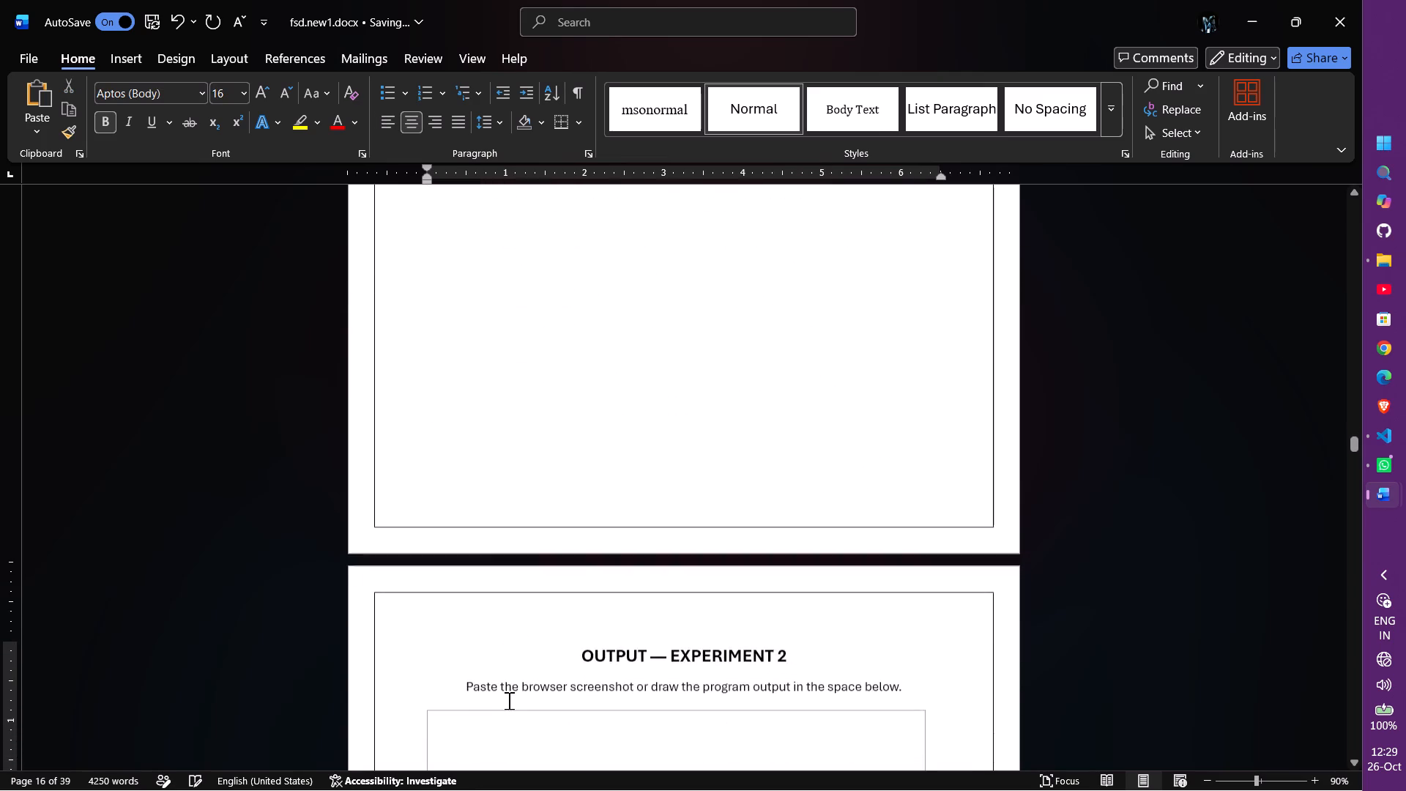
pyautogui.scroll(-1, 507, 700)
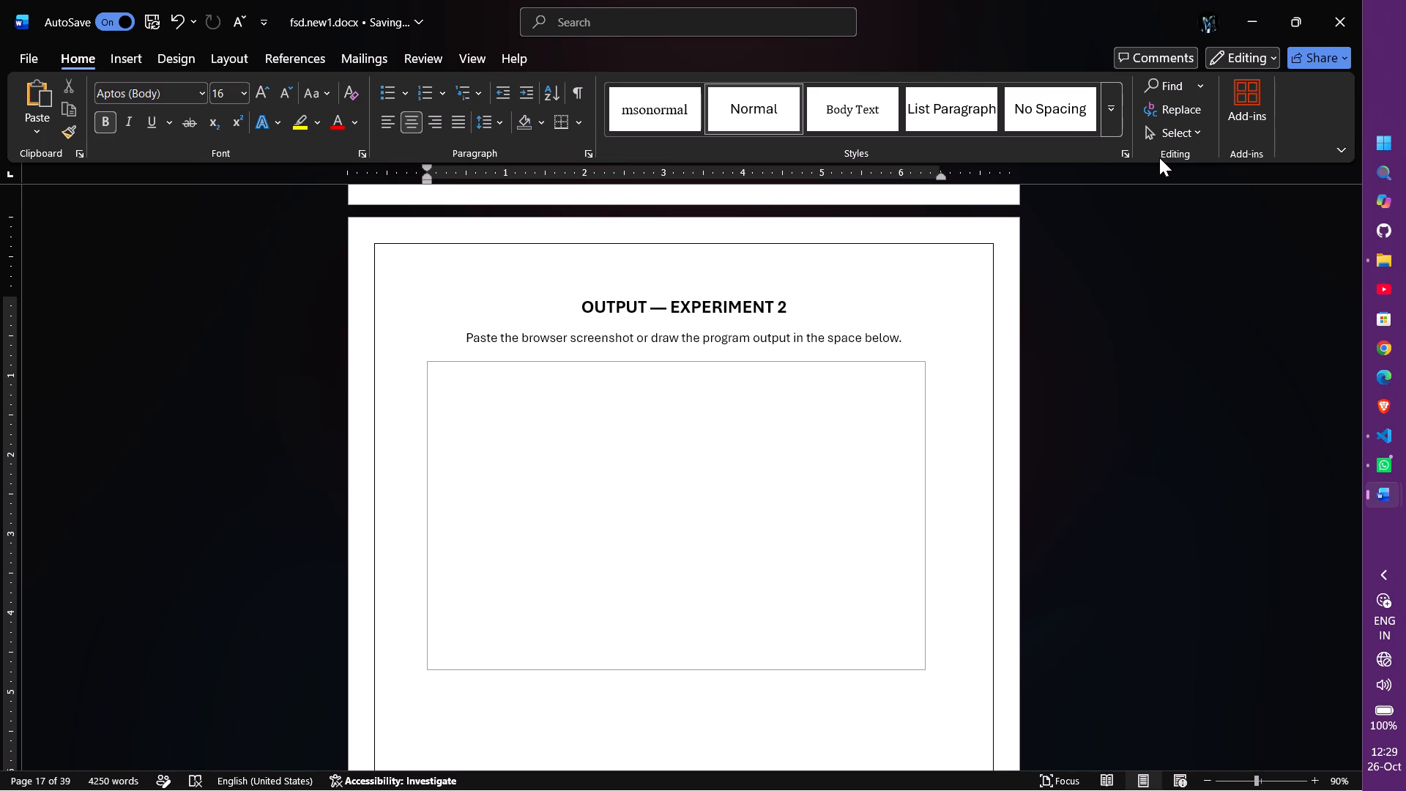
pyautogui.click(1381, 437)
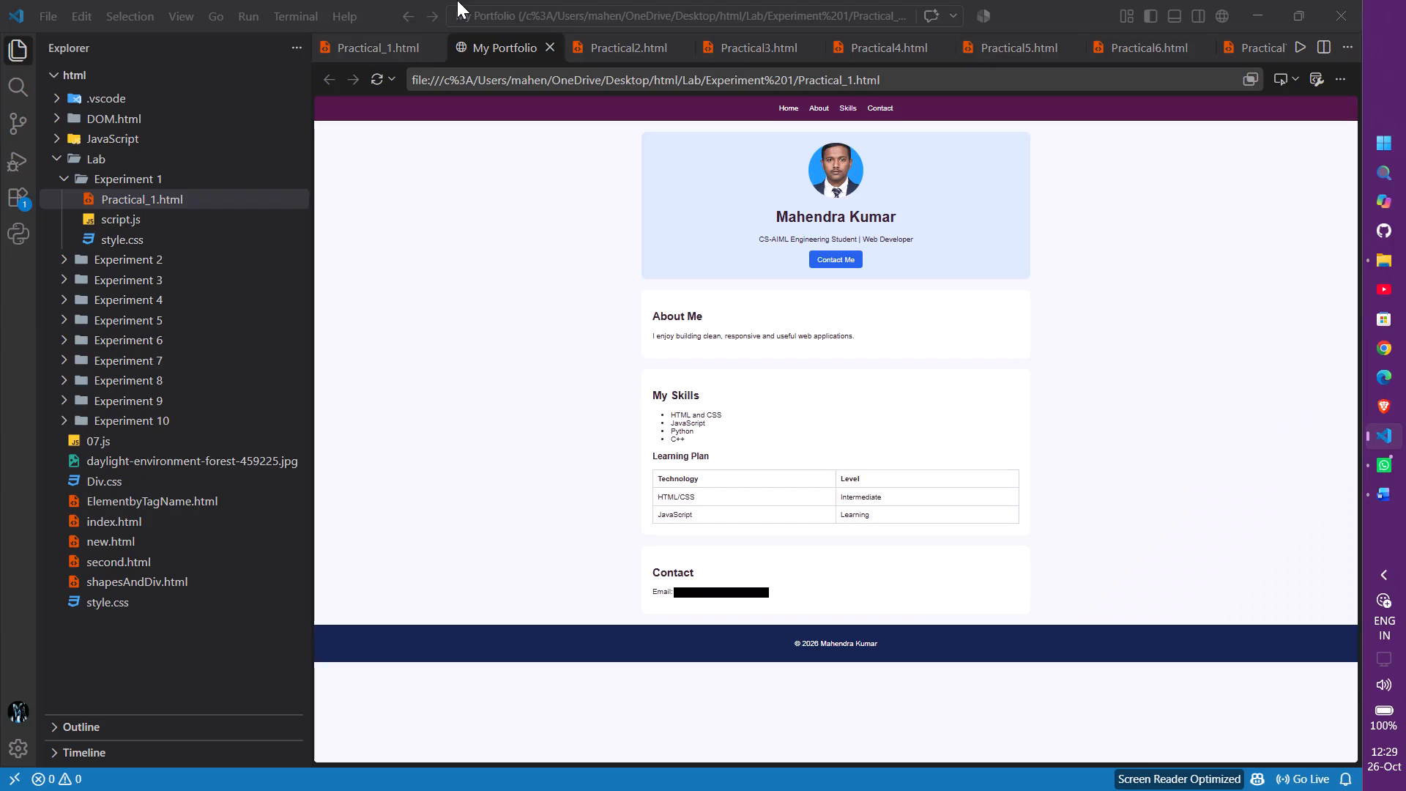
pyautogui.click(545, 51)
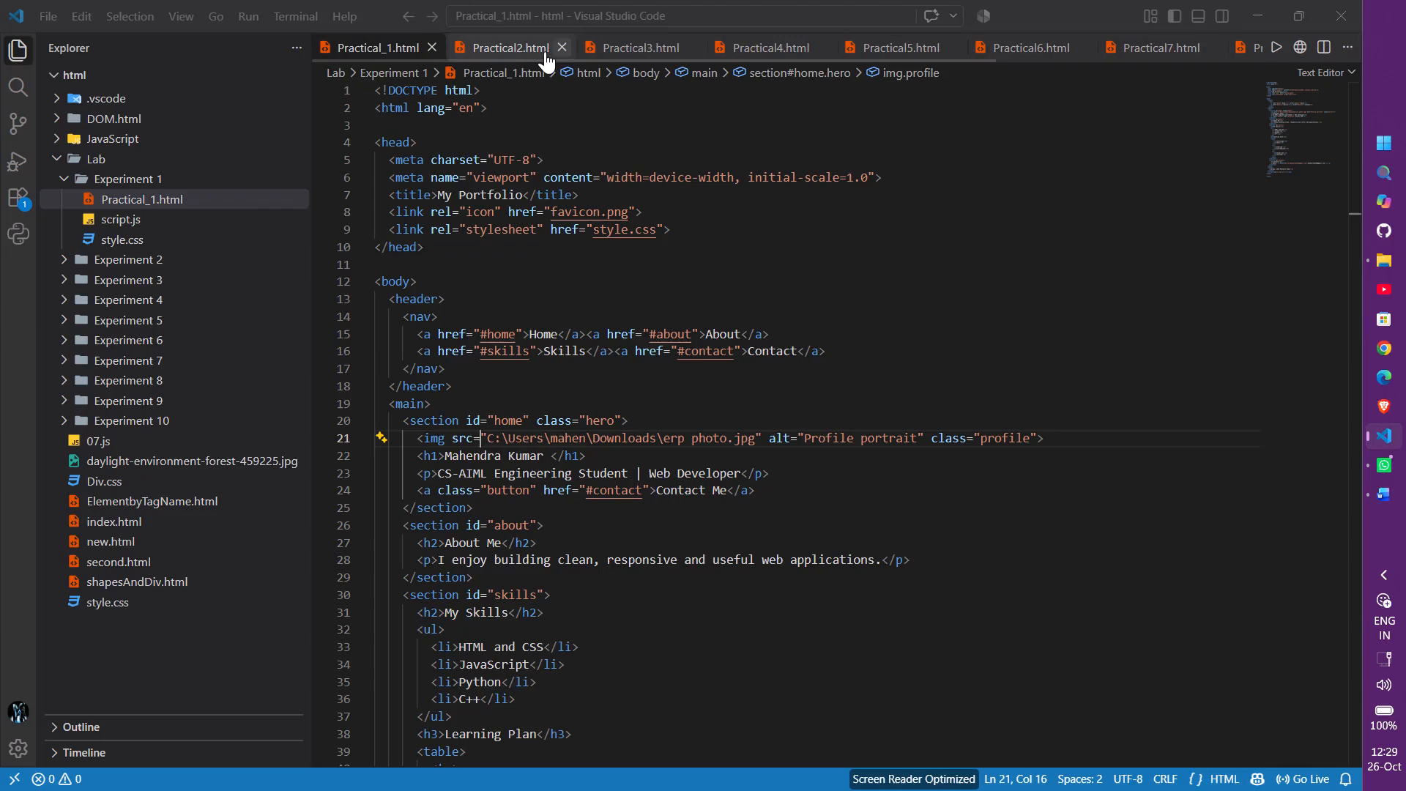
pyautogui.click(529, 45)
pyautogui.click(1303, 45)
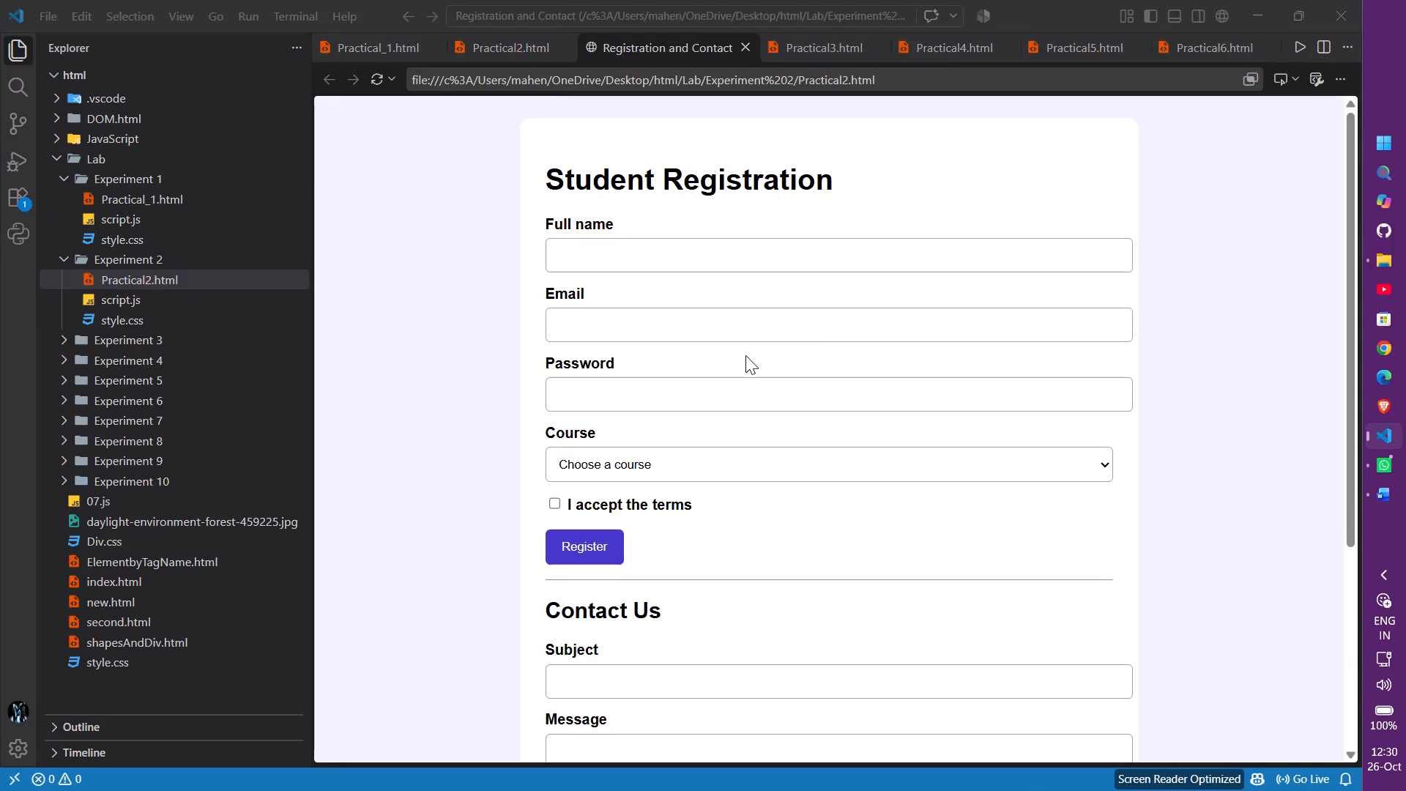
# Capture a screen snip of the complete Student Registration and Contact Us page, including the video player, and copy it.
pyautogui.hotkey('ctrl', '-')
pyautogui.hotkey('ctrl', '-')
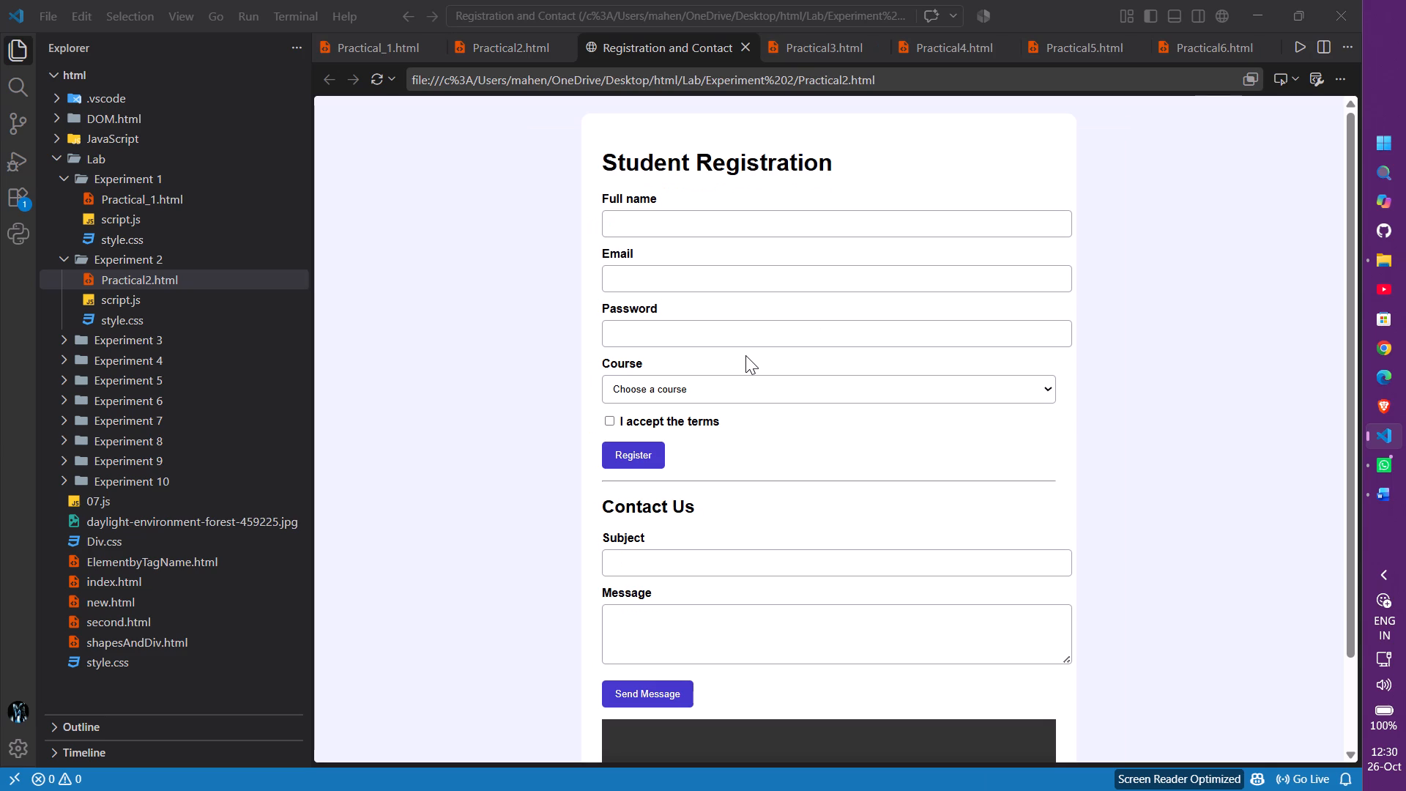
pyautogui.hotkey('ctrl', '-')
pyautogui.hotkey('ctrl', '-')
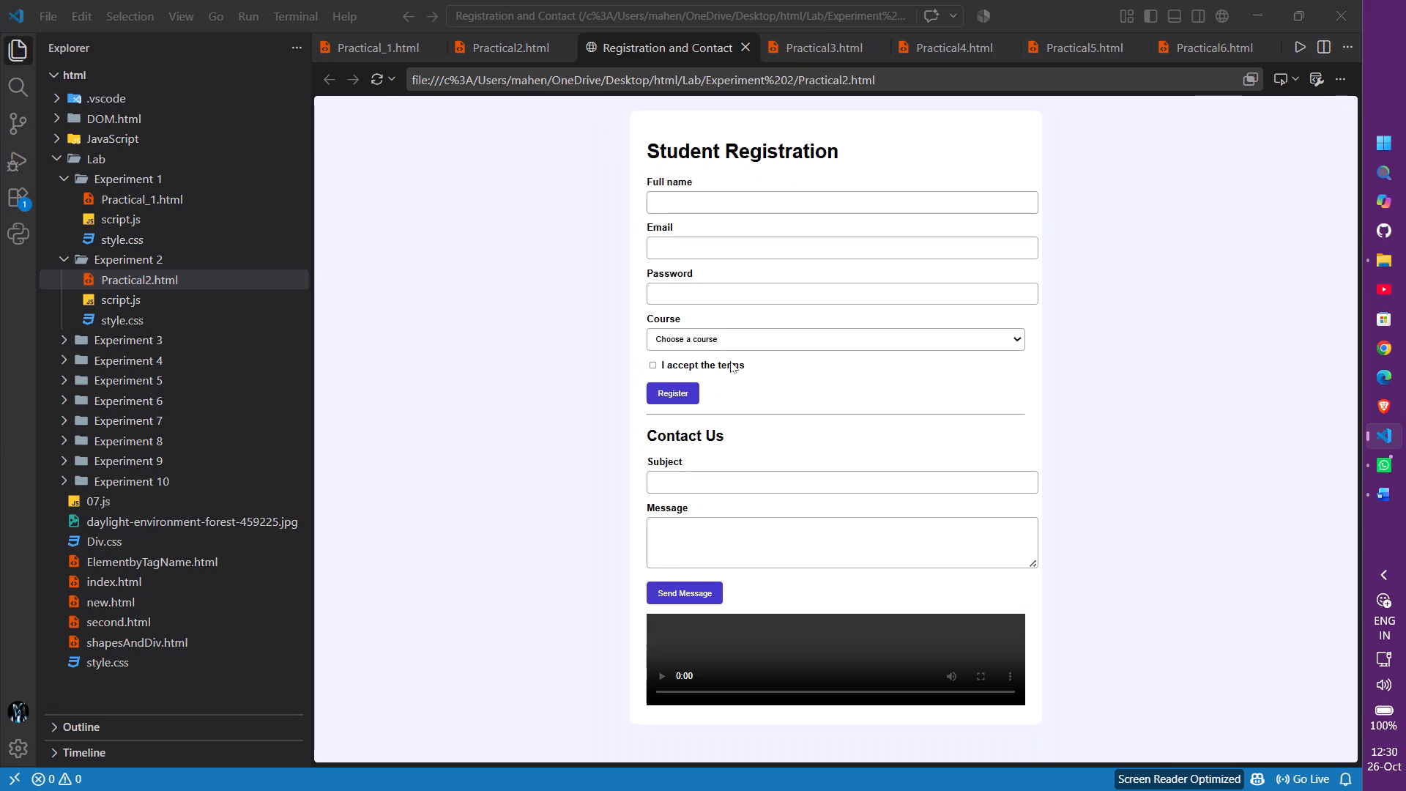
pyautogui.press('shift+super+s')
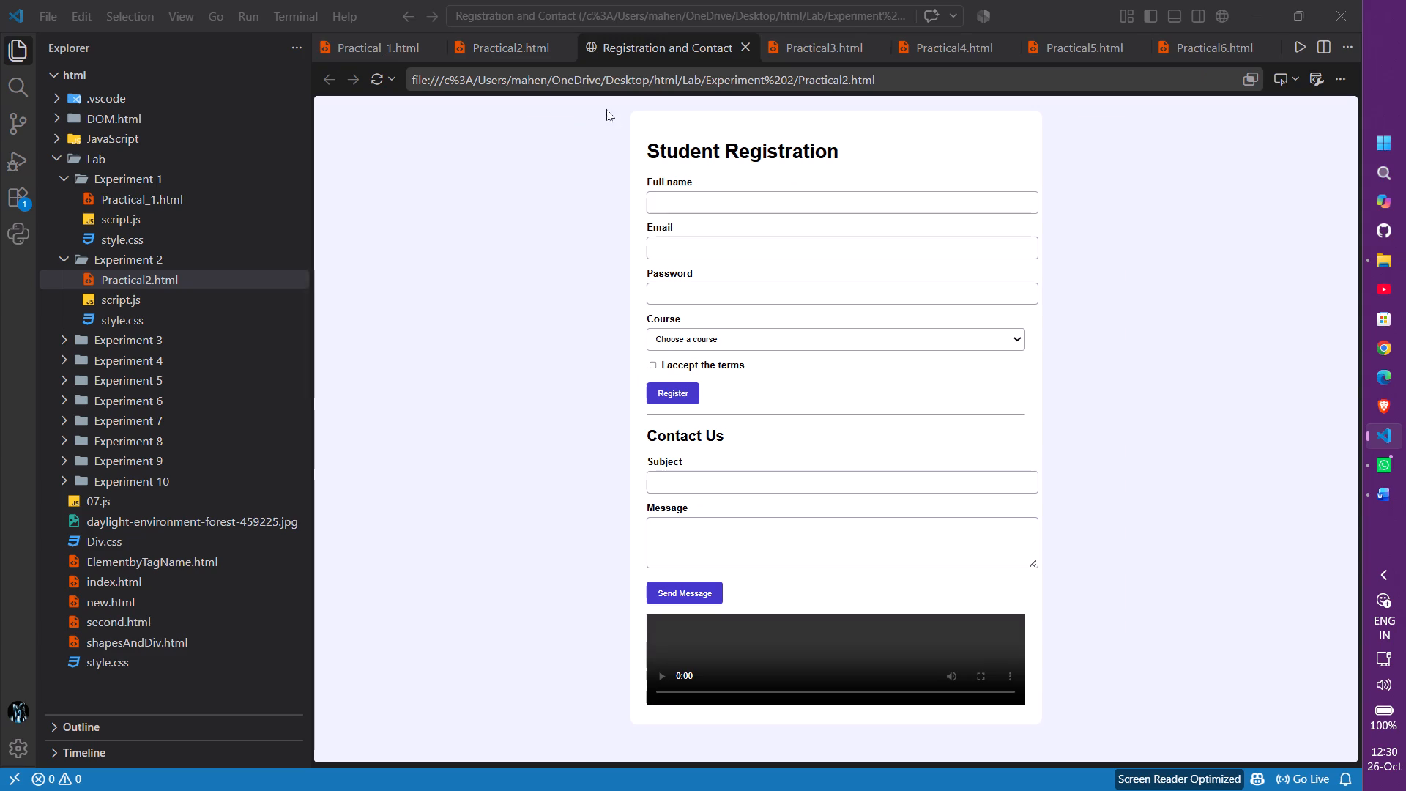
pyautogui.moveTo(602, 107); pyautogui.dragTo(1035, 448)
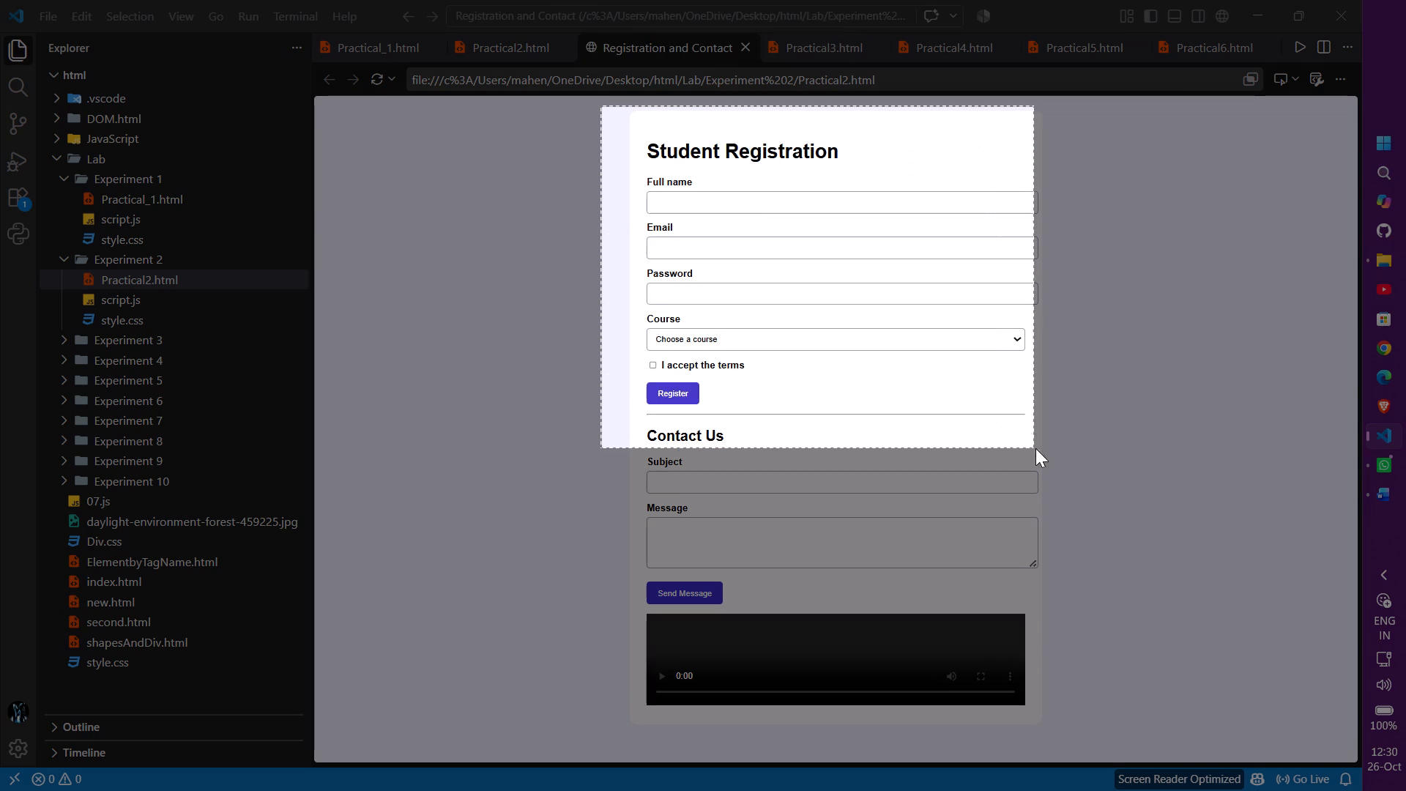
pyautogui.moveTo(1035, 448); pyautogui.dragTo(999, 621)
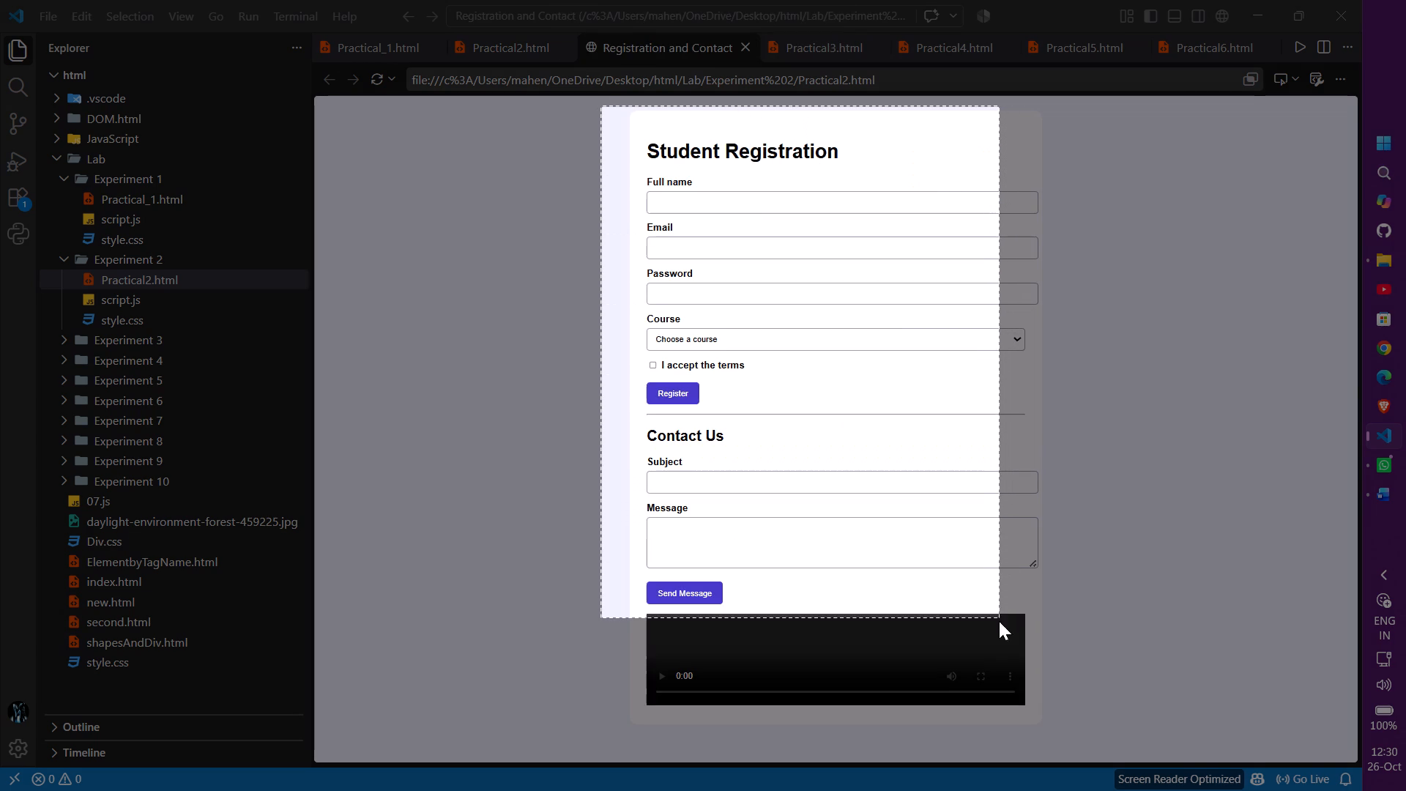
pyautogui.moveTo(999, 621); pyautogui.dragTo(1103, 779)
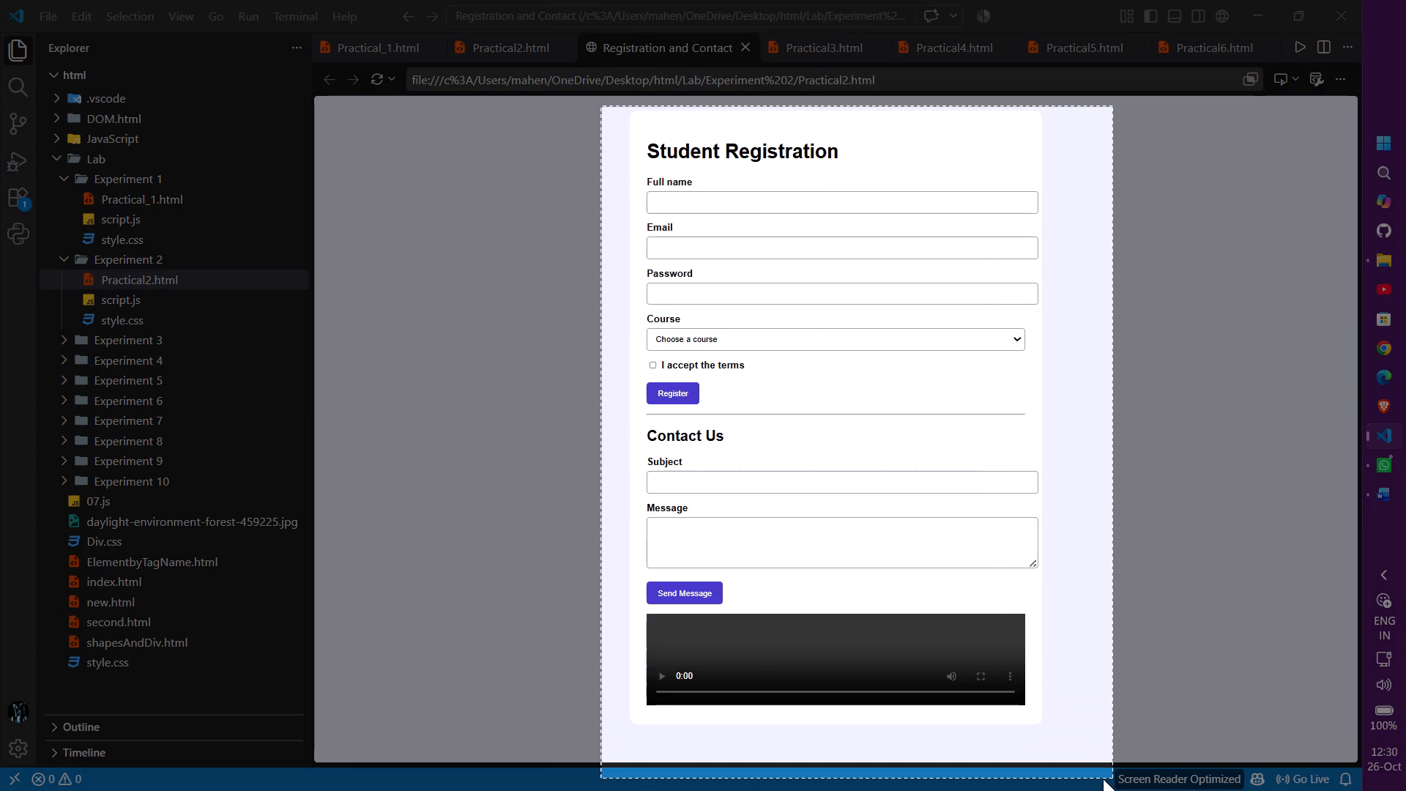
pyautogui.moveTo(1103, 779); pyautogui.dragTo(1086, 743)
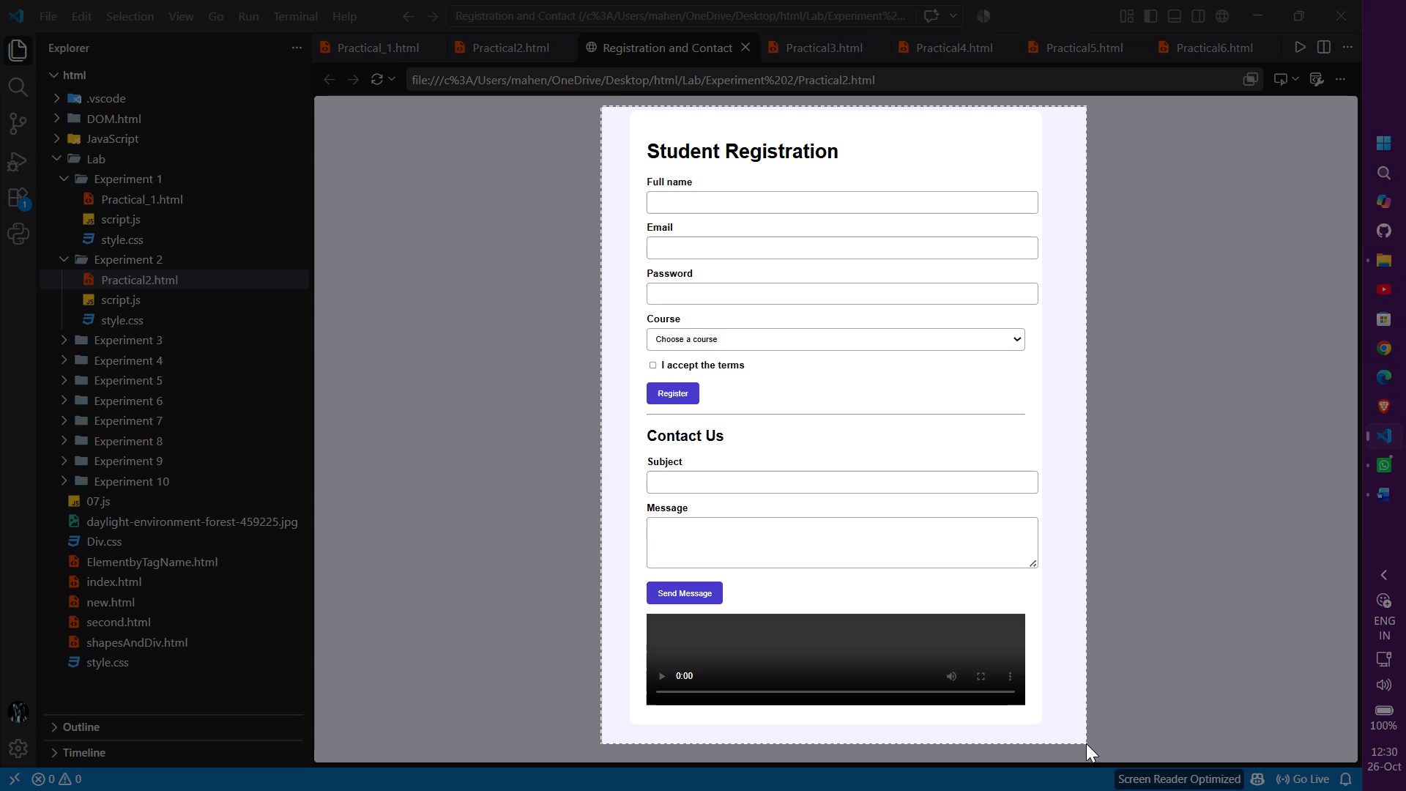
pyautogui.hotkey('ctrl', 'c')
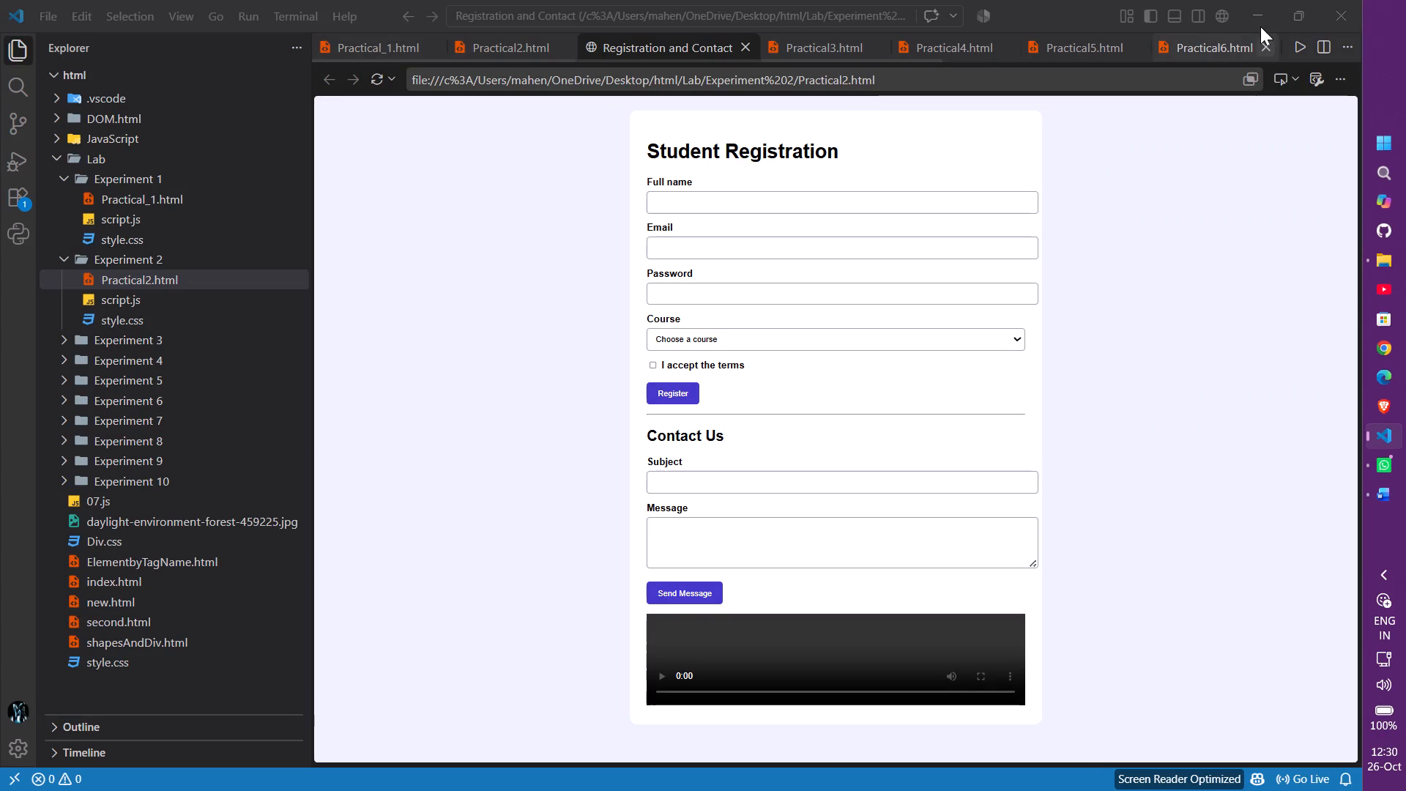
# Switch to the Word document and paste the registration page screenshot into the Experiment 2 output box.
pyautogui.click(1260, 21)
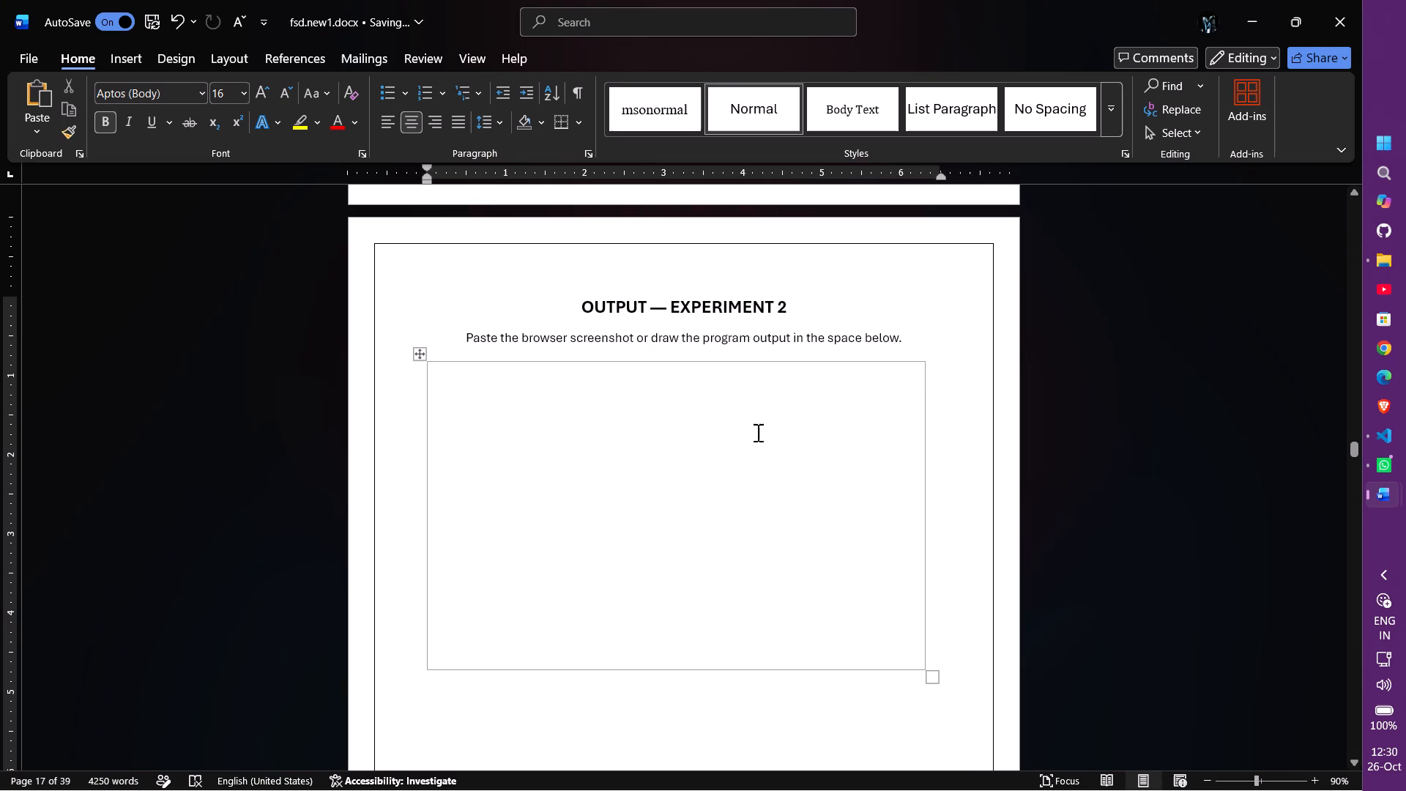
pyautogui.click(756, 432)
pyautogui.hotkey('ctrl', 'v')
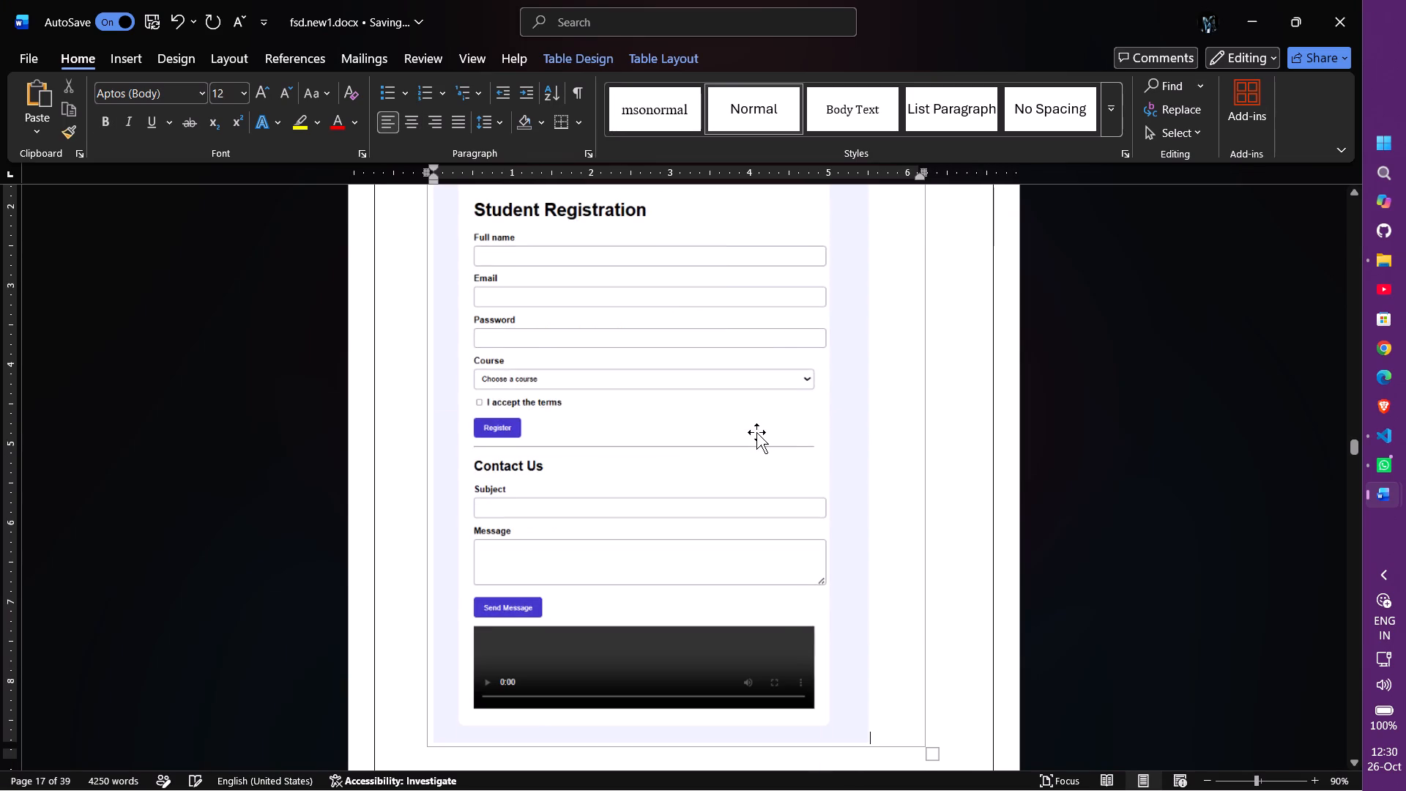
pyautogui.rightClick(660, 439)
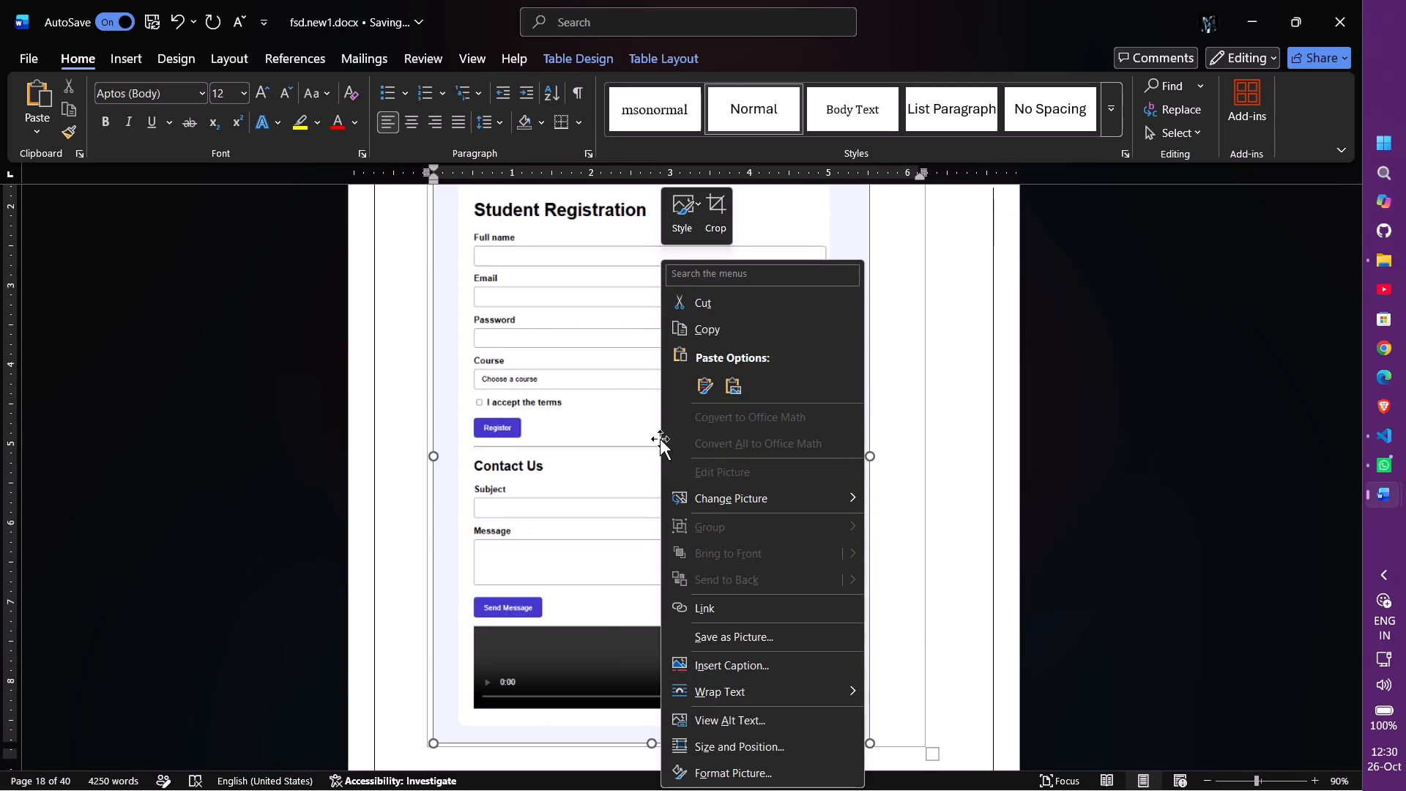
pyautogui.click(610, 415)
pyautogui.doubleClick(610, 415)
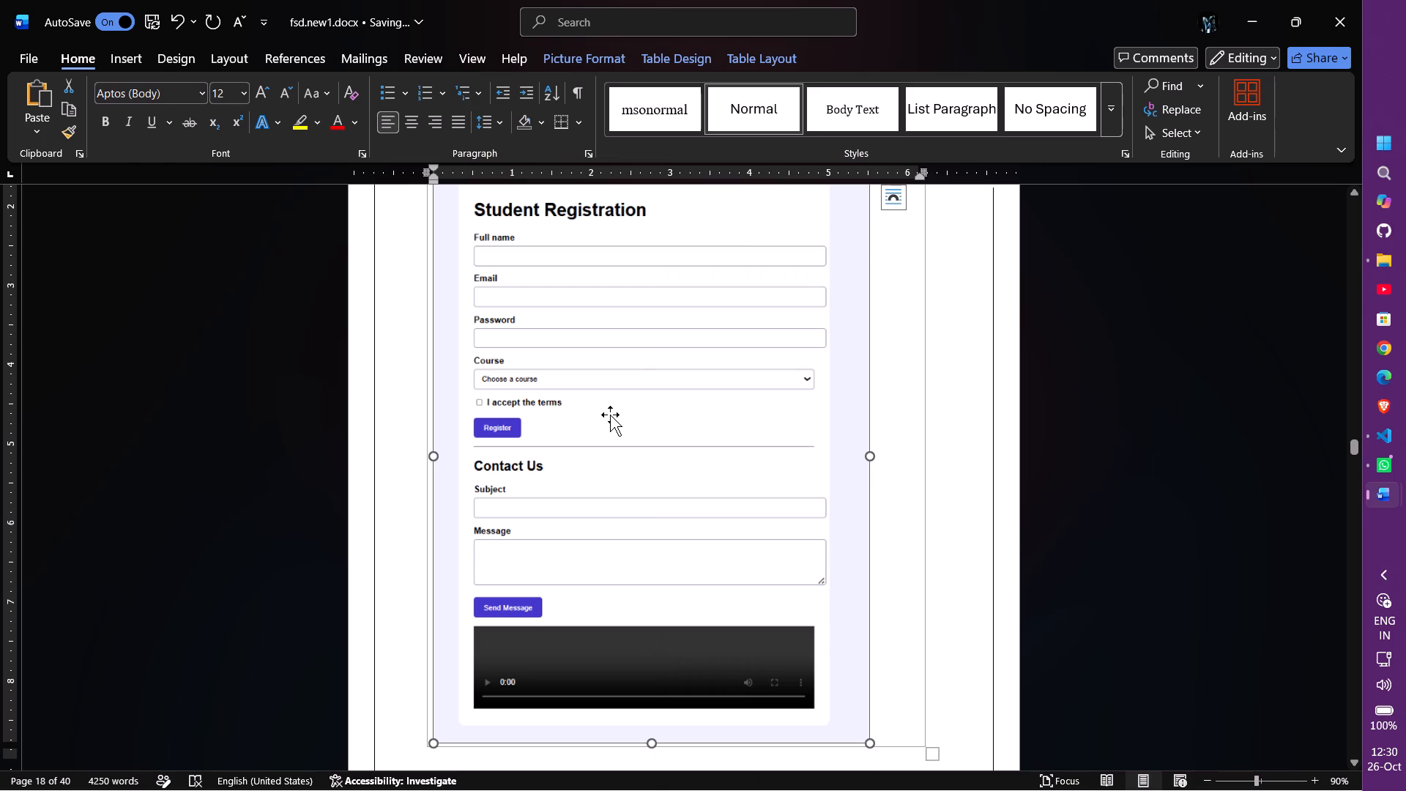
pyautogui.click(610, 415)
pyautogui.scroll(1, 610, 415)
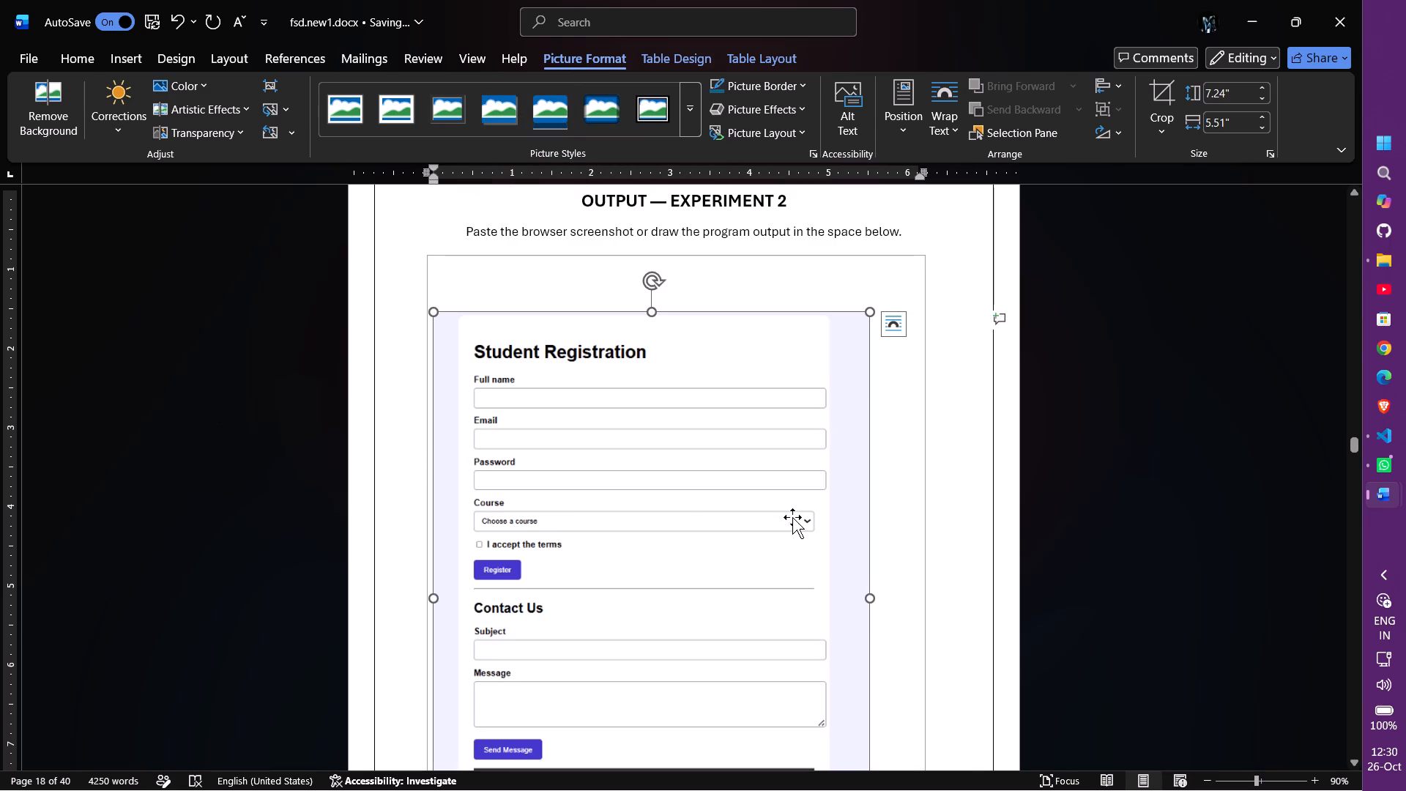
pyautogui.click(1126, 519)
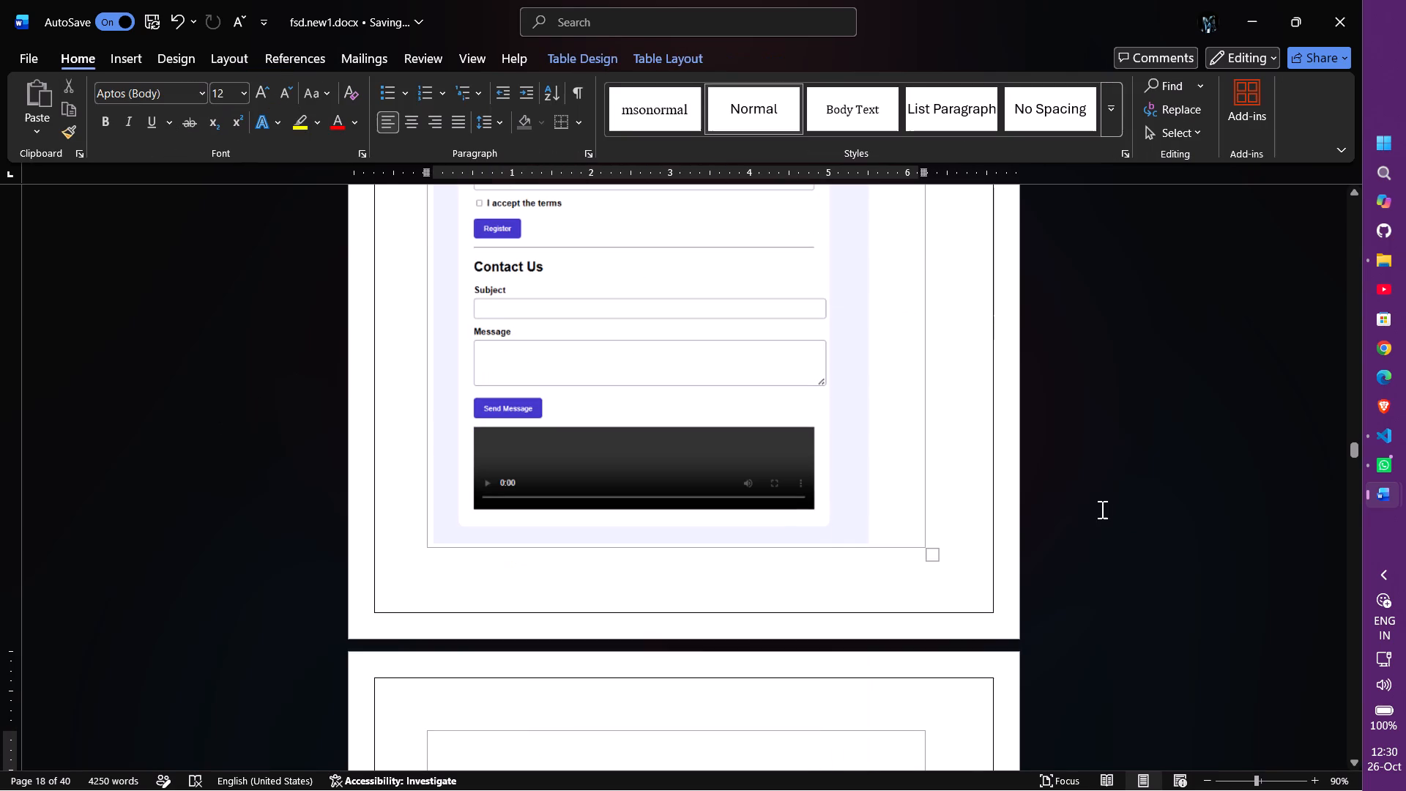
# Review the Experiment 2 code and output pages and the pages following them through Experiment 3.
pyautogui.hscroll(1, 734, 513)
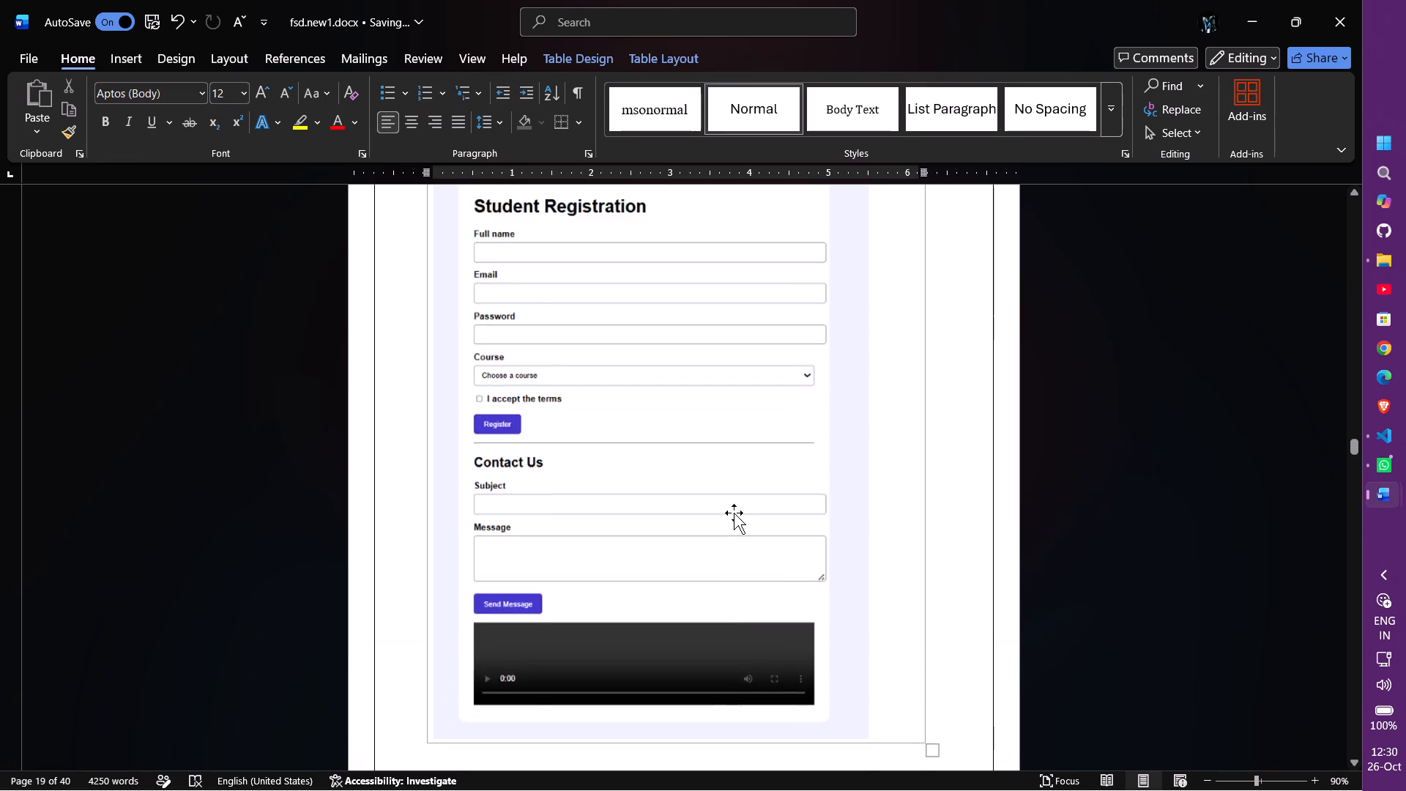
pyautogui.hscroll(1, 734, 513)
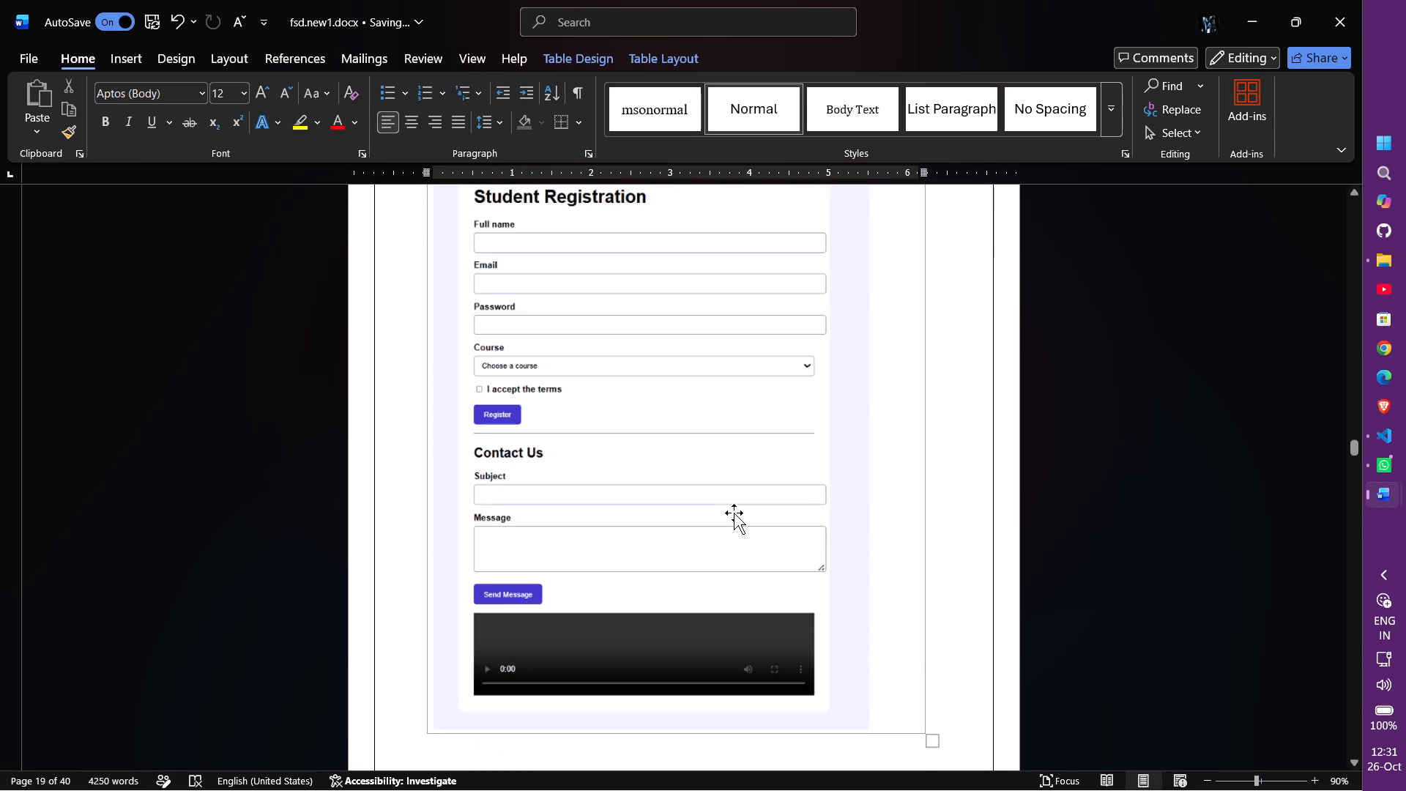
pyautogui.hscroll(1, 734, 513)
pyautogui.scroll(4, 734, 513)
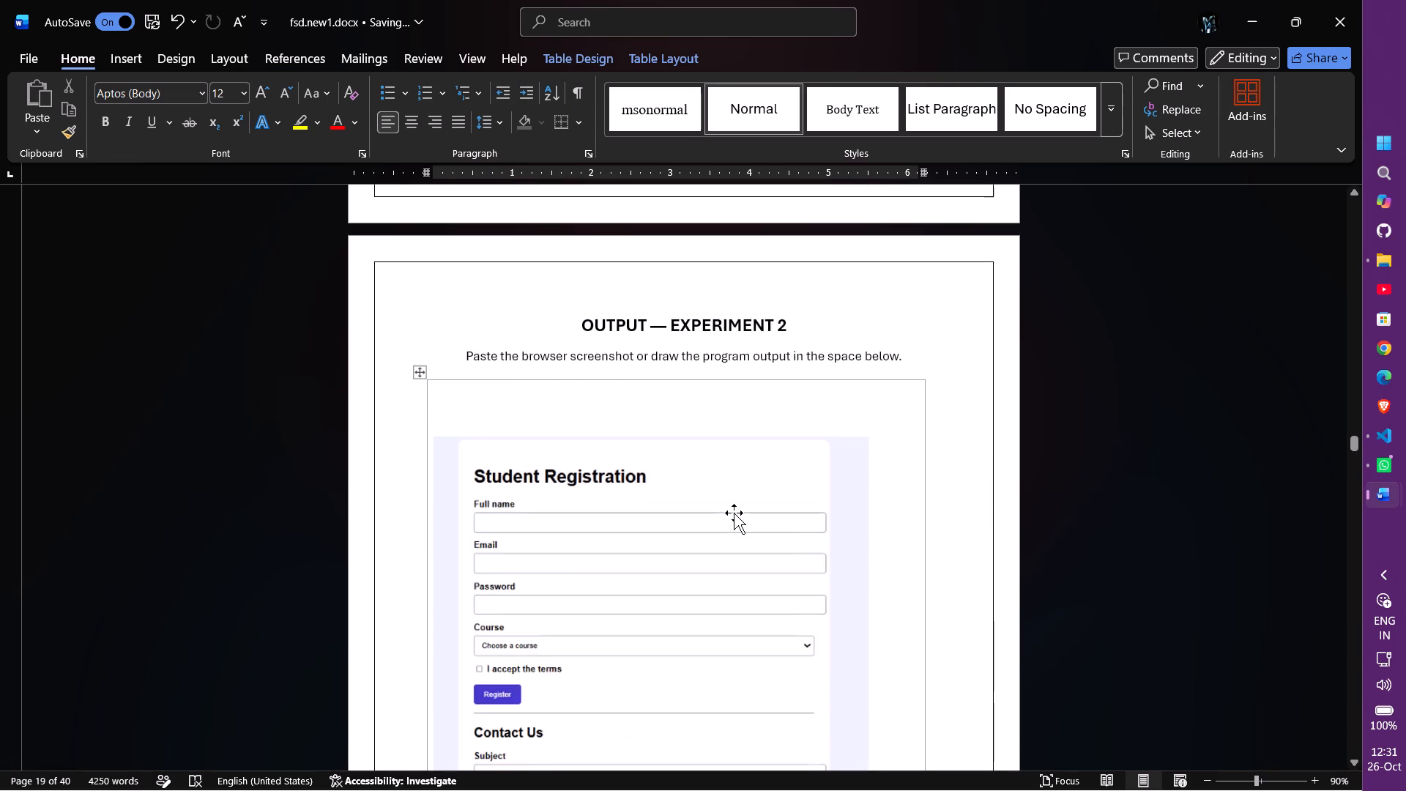
pyautogui.scroll(5, 734, 513)
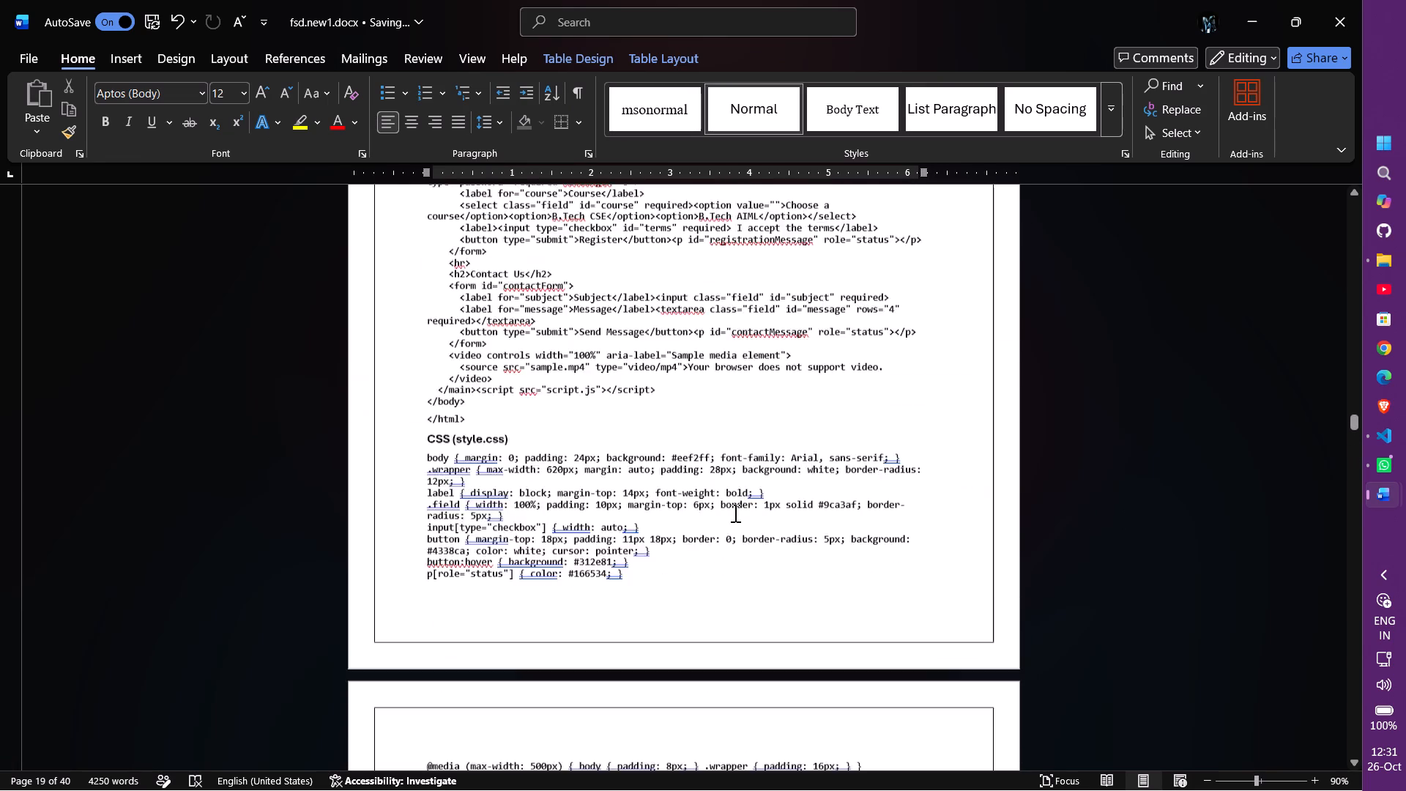
pyautogui.scroll(1, 734, 513)
pyautogui.scroll(-2, 734, 513)
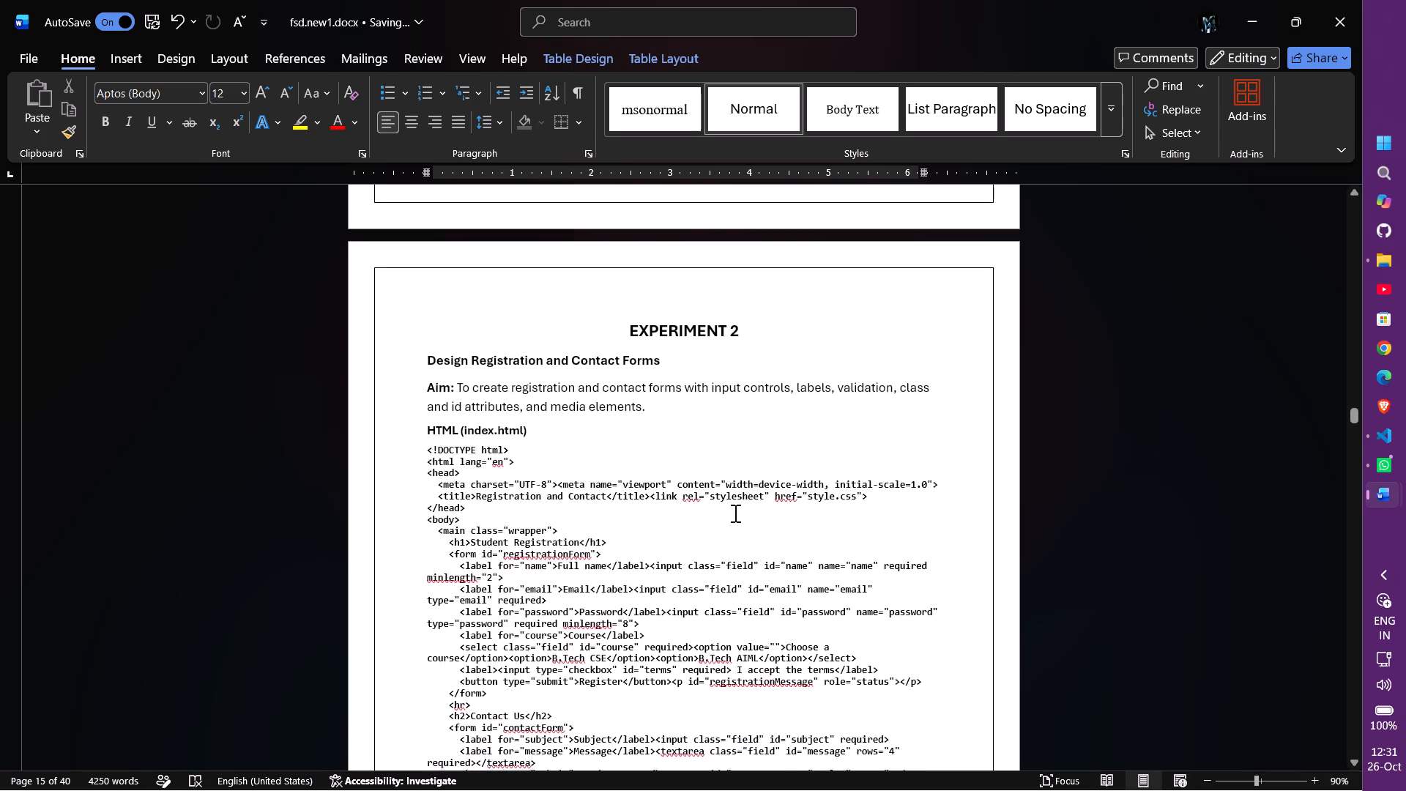
pyautogui.scroll(-1, 734, 513)
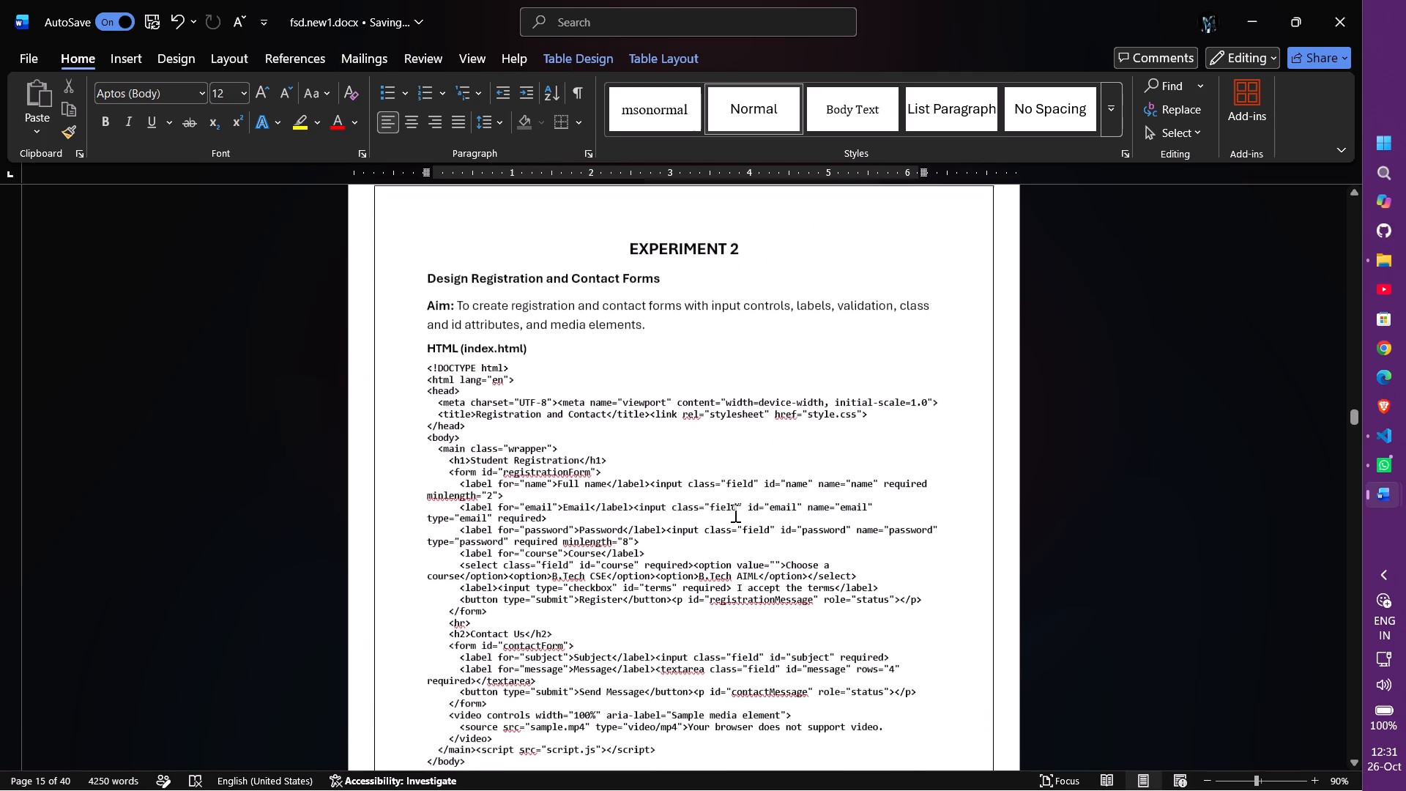
pyautogui.scroll(-2, 734, 513)
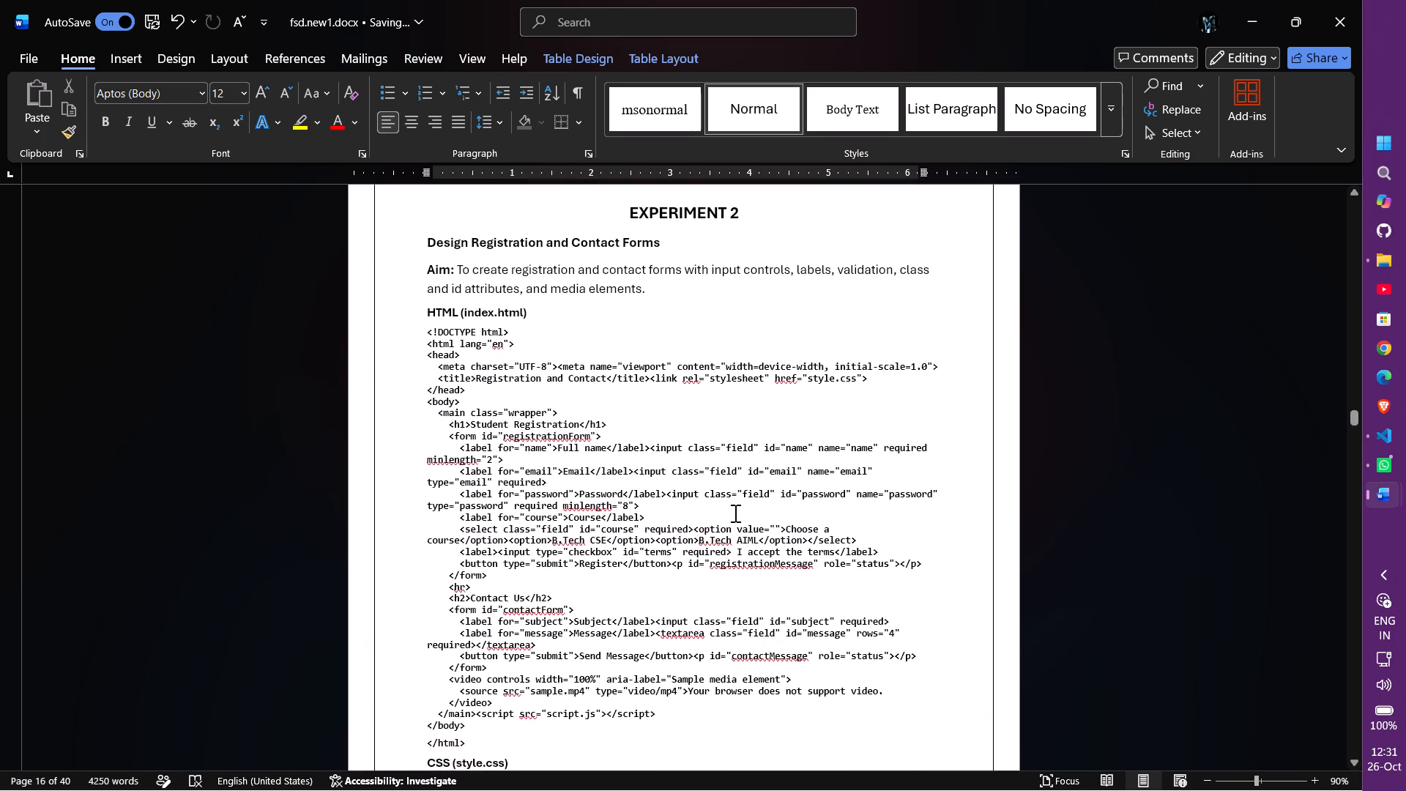
pyautogui.scroll(-4, 734, 513)
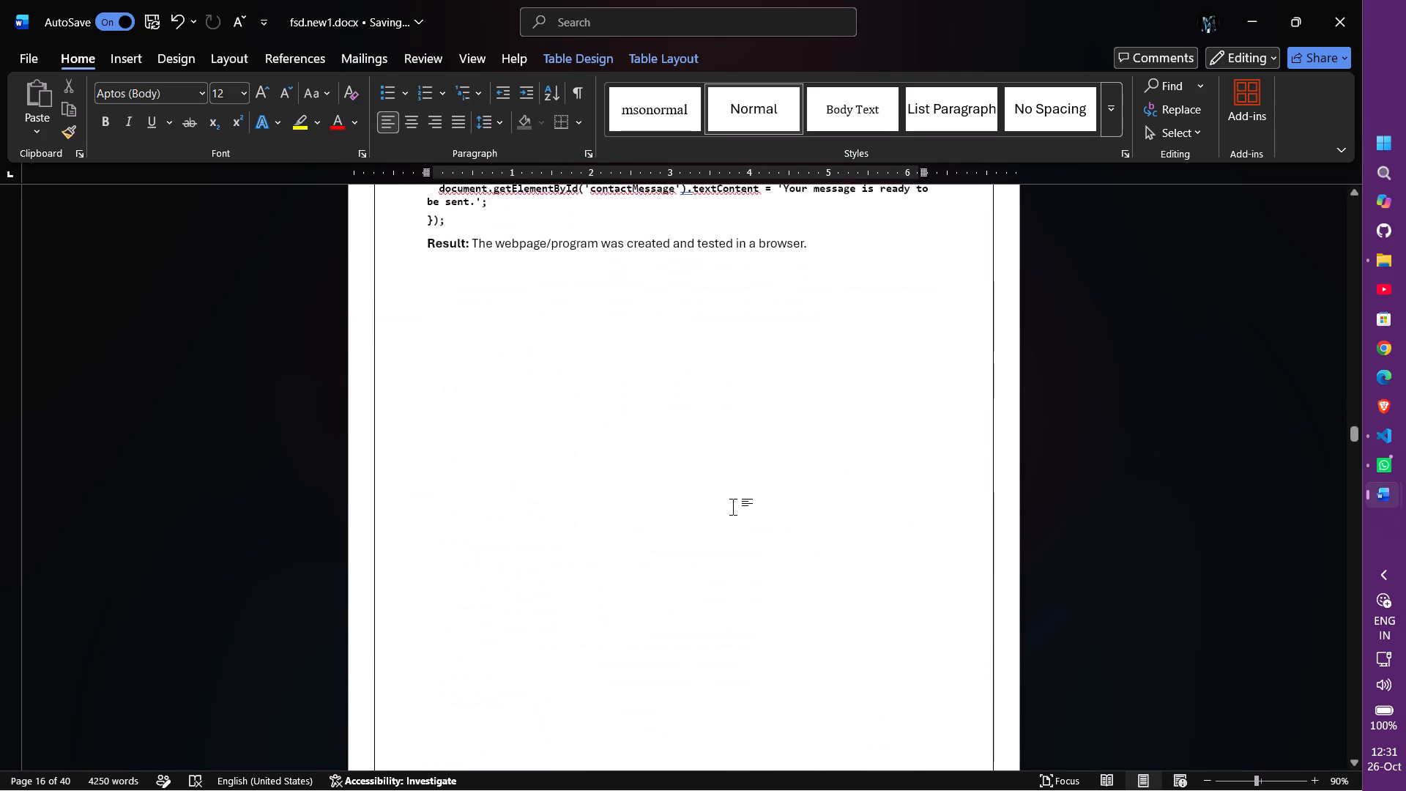
pyautogui.scroll(-4, 733, 507)
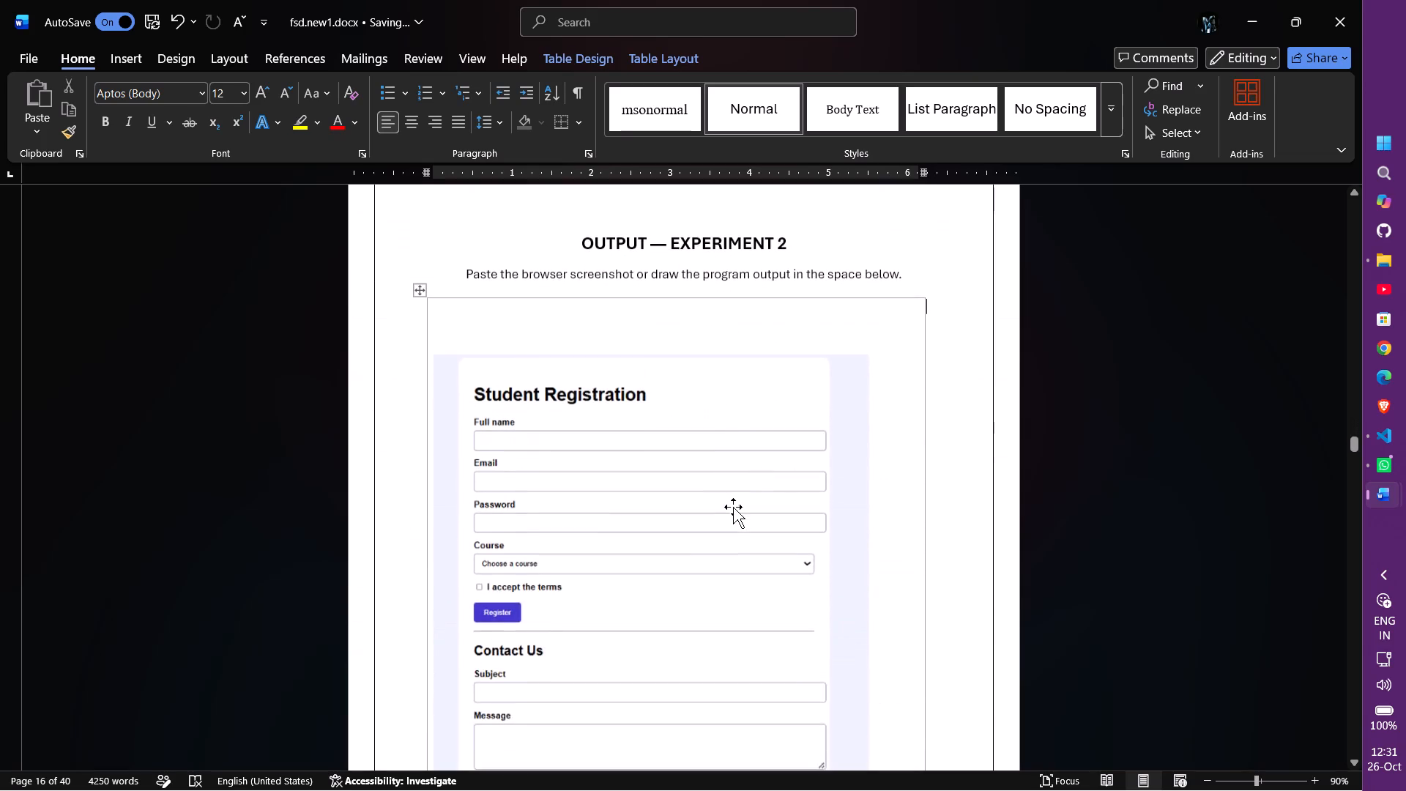
pyautogui.scroll(-9, 733, 507)
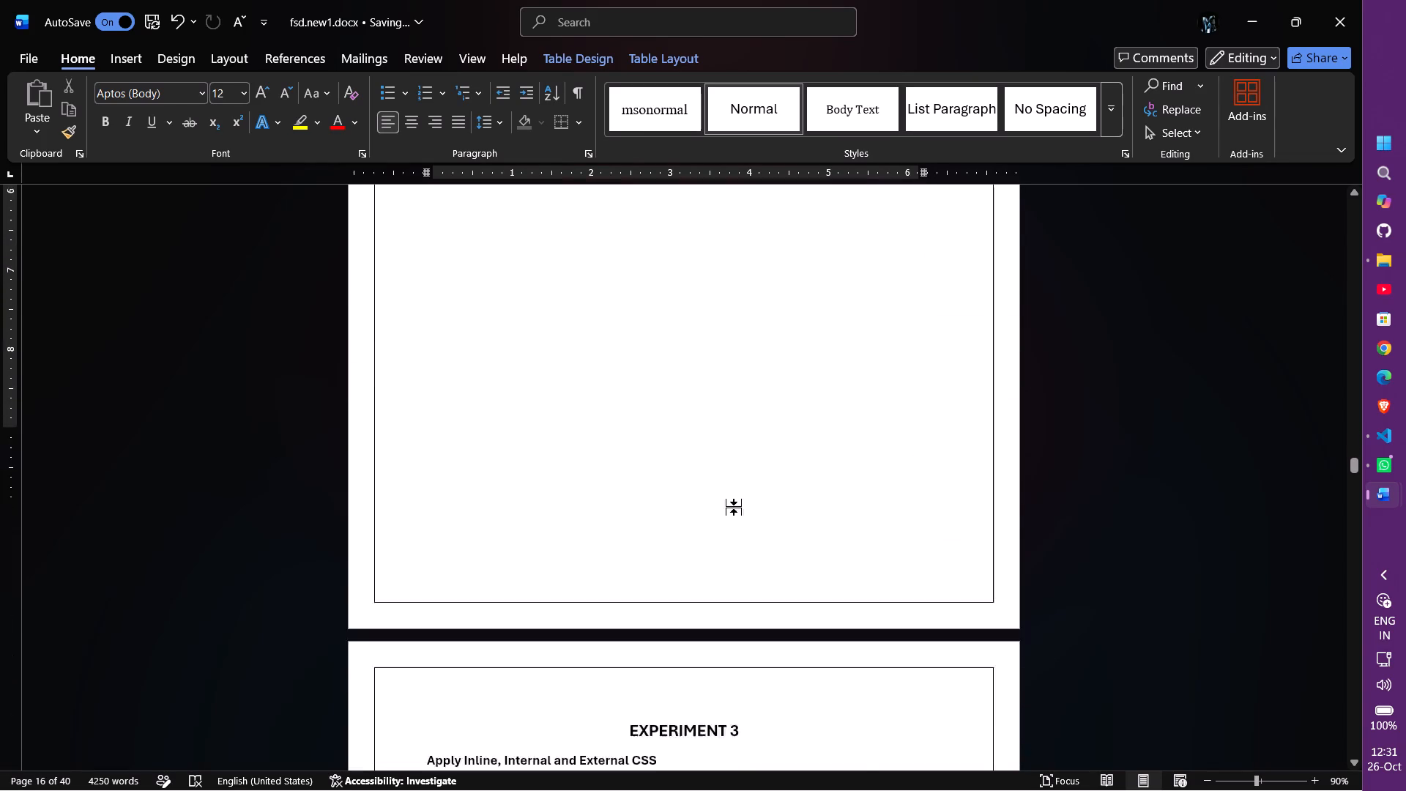
pyautogui.scroll(-4, 733, 507)
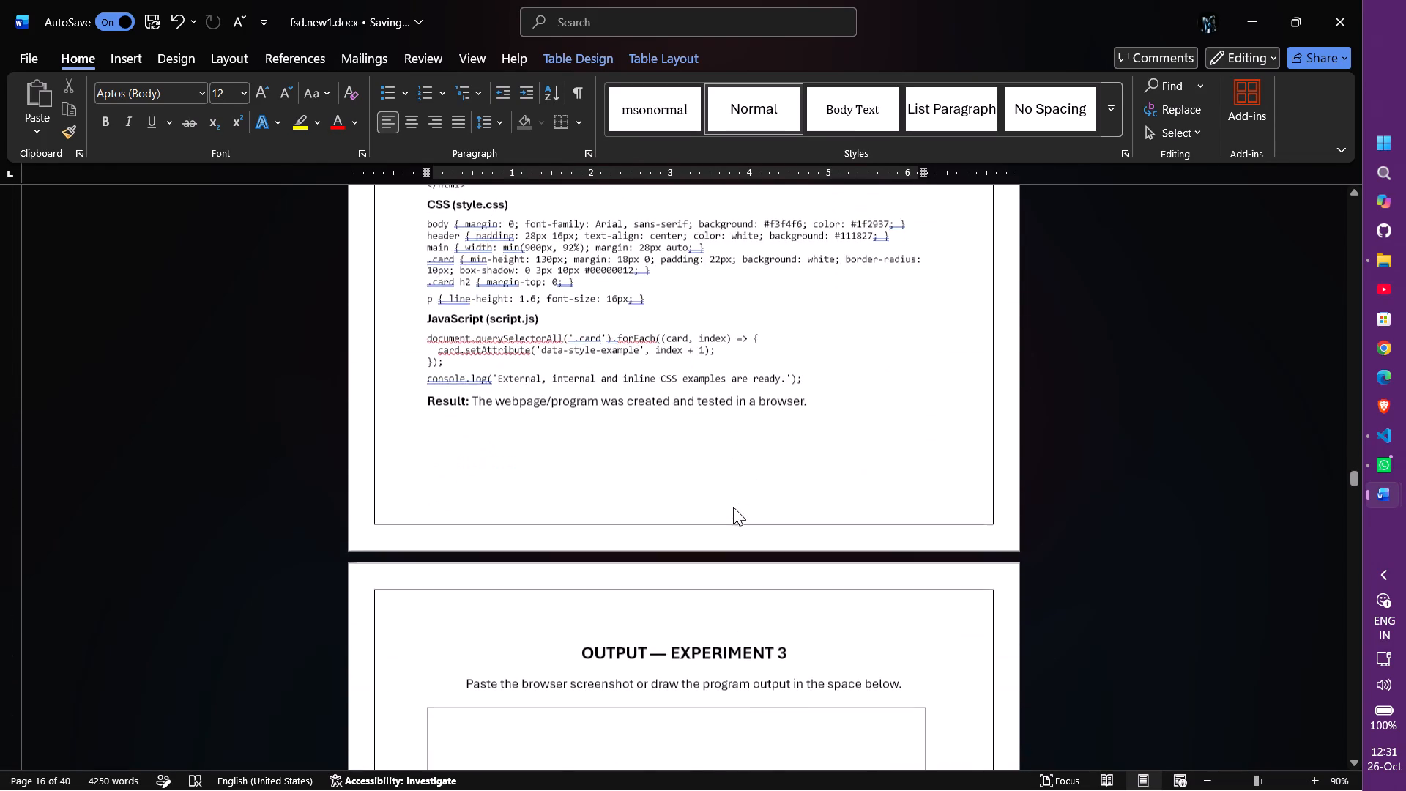
# Make the whole HTML (index.html) code block of Experiment 3 bold and set its font size to 10.
pyautogui.scroll(1, 733, 507)
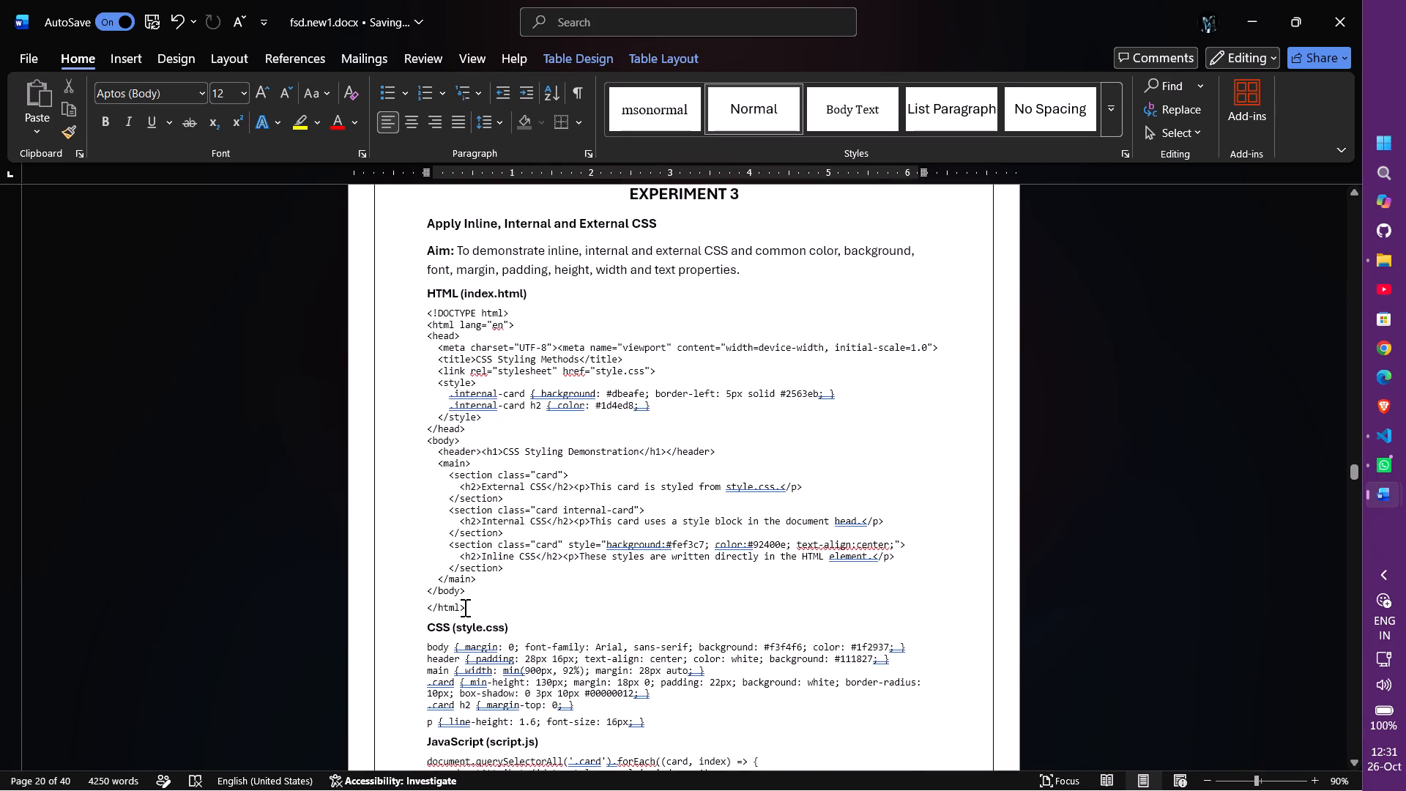
pyautogui.moveTo(464, 608); pyautogui.dragTo(308, 317)
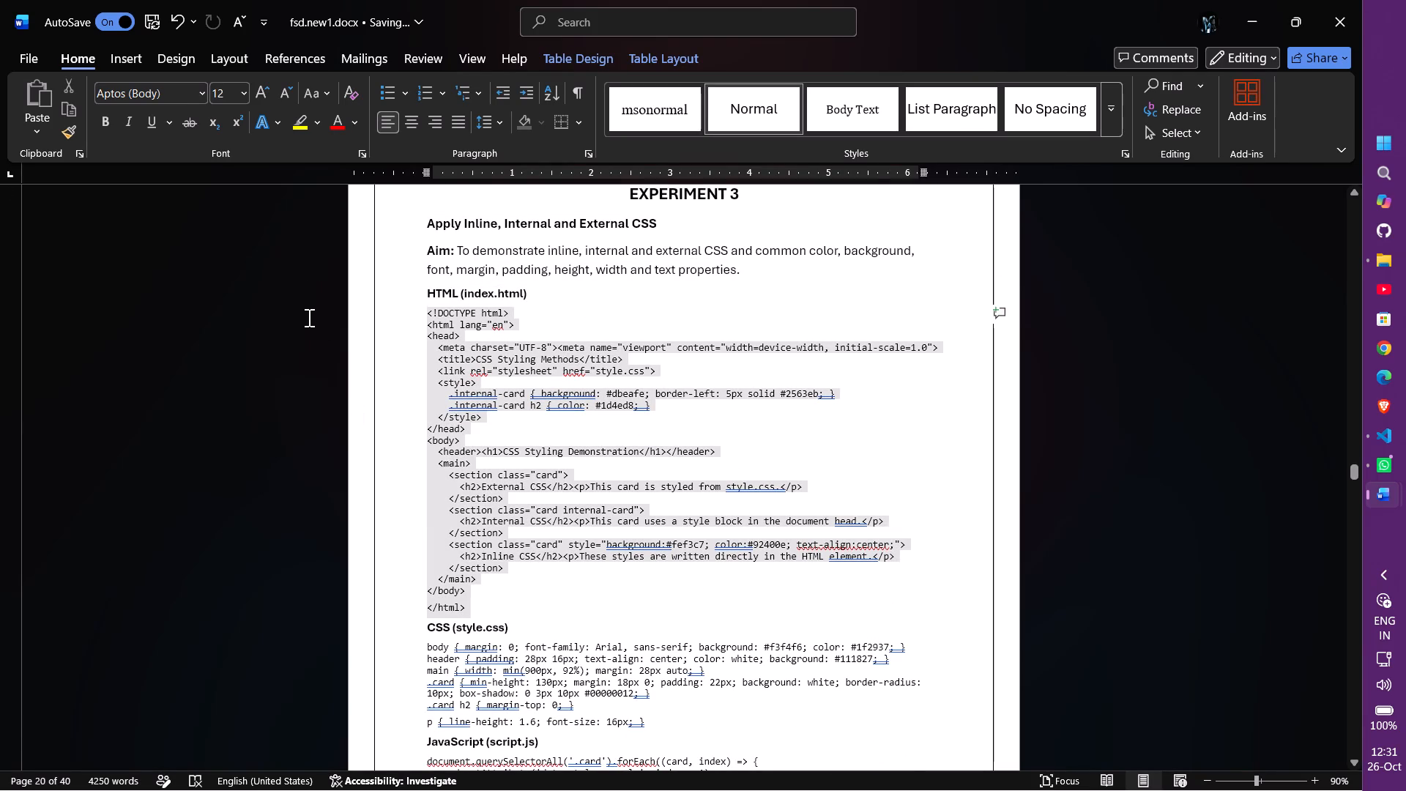
pyautogui.moveTo(308, 317); pyautogui.dragTo(308, 316)
pyautogui.click(322, 277)
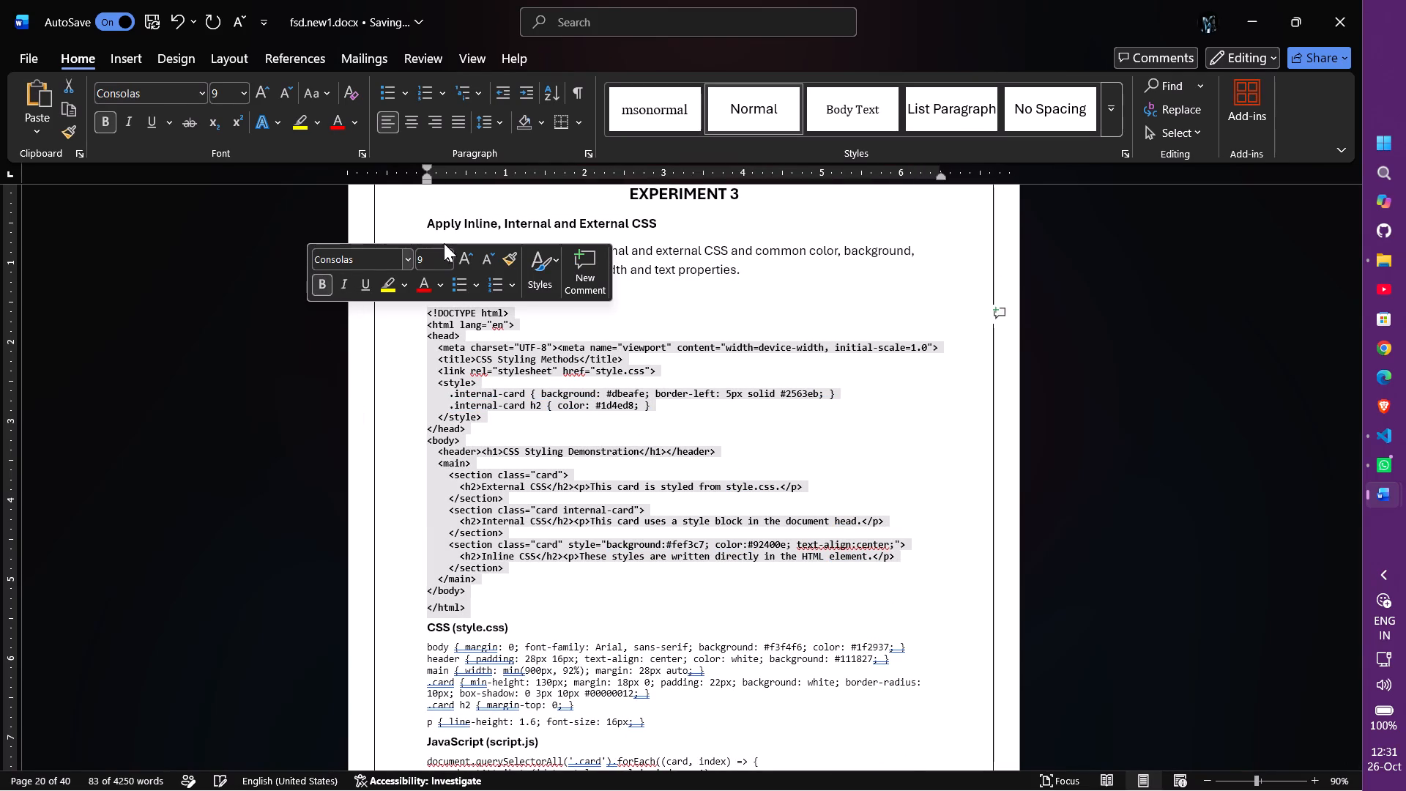
pyautogui.click(461, 259)
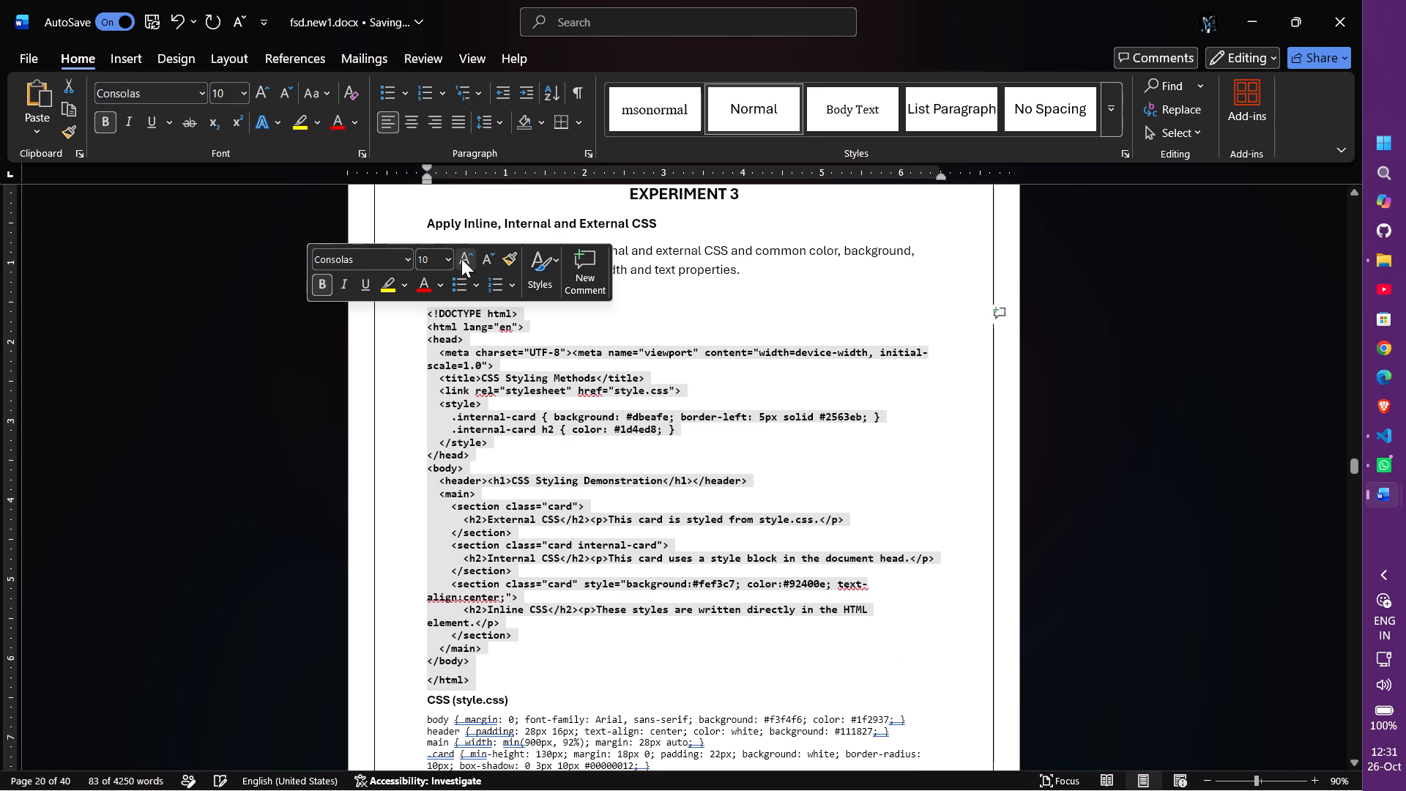
pyautogui.click(641, 589)
# Make the CSS (style.css) code block of Experiment 3 bold and set its font size to 10.
pyautogui.scroll(-1, 641, 589)
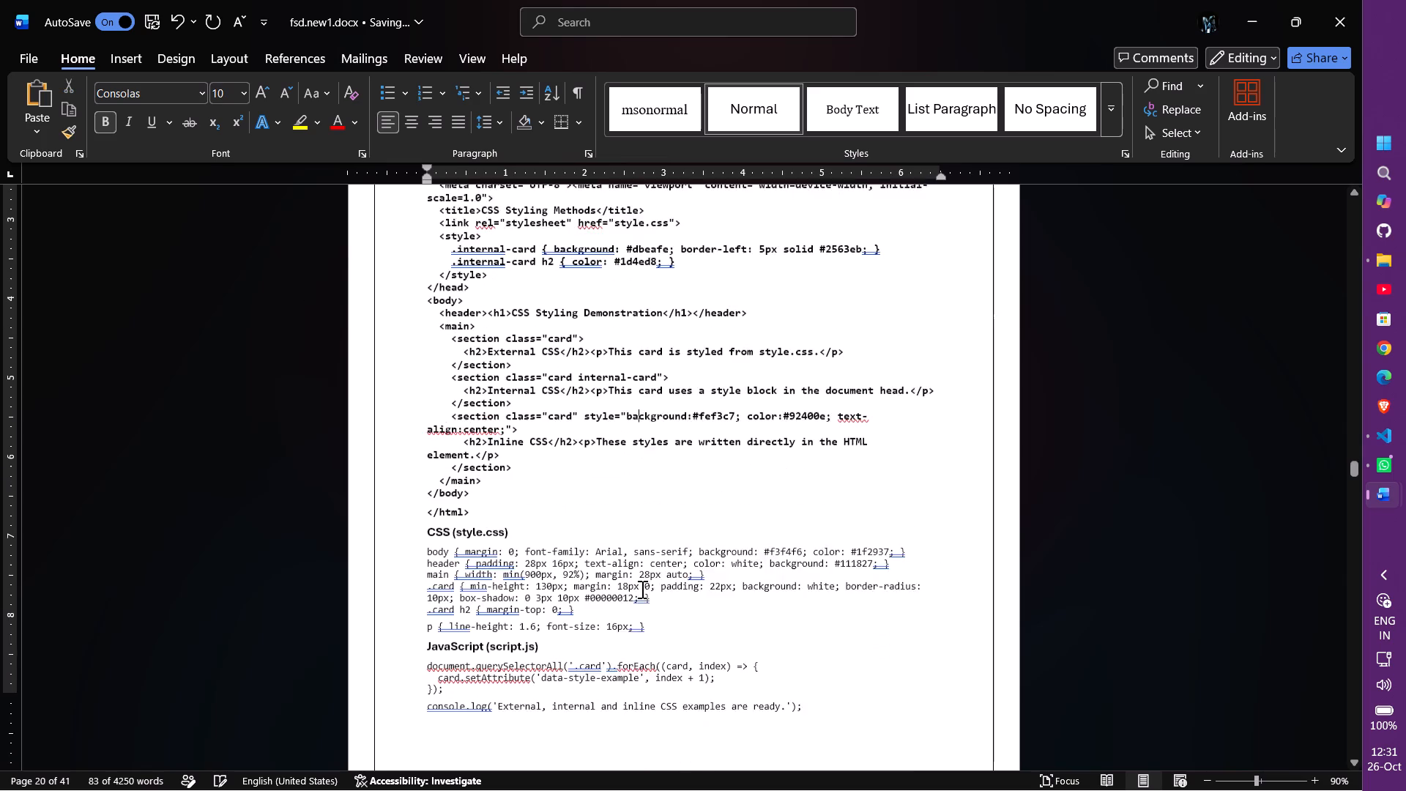
pyautogui.scroll(-1, 641, 589)
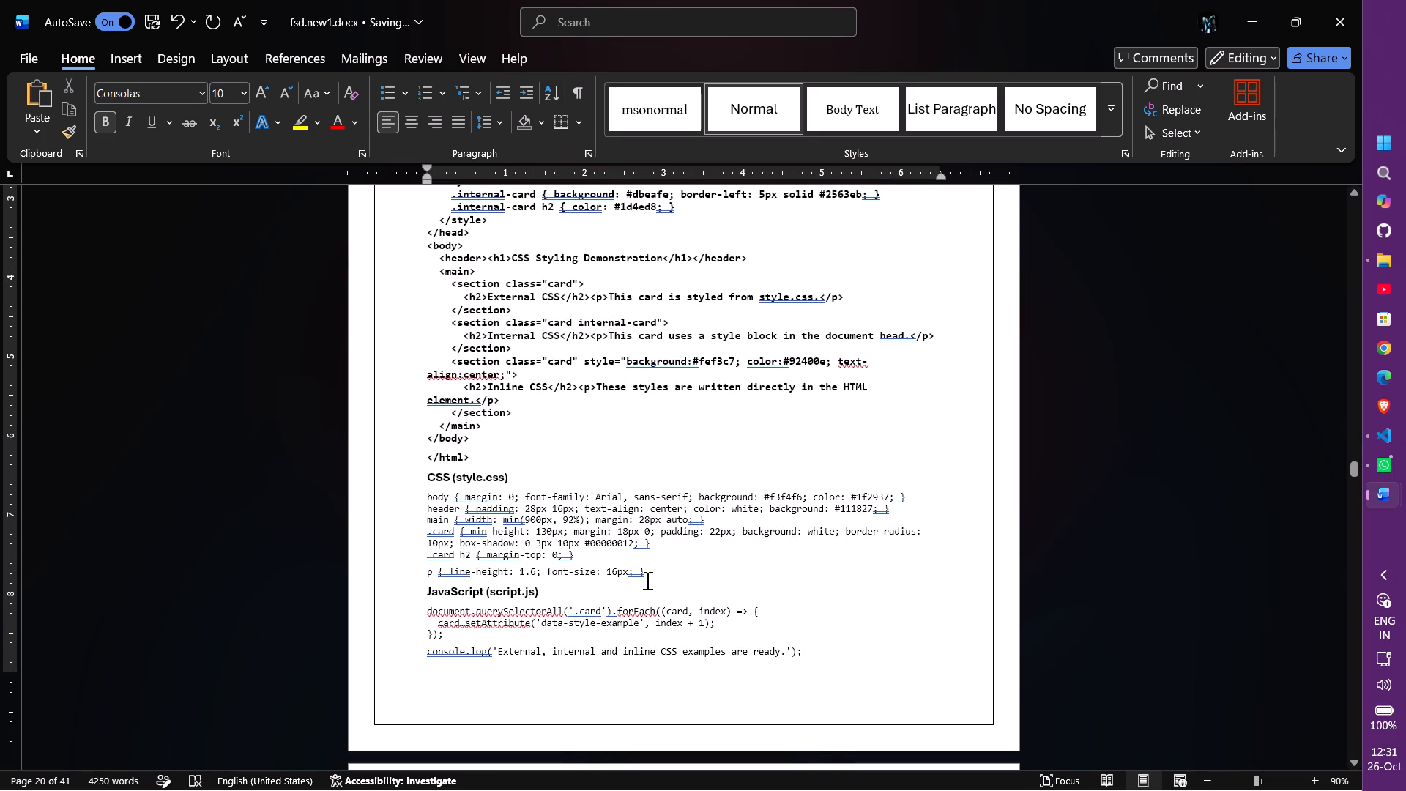
pyautogui.moveTo(644, 569); pyautogui.dragTo(419, 491)
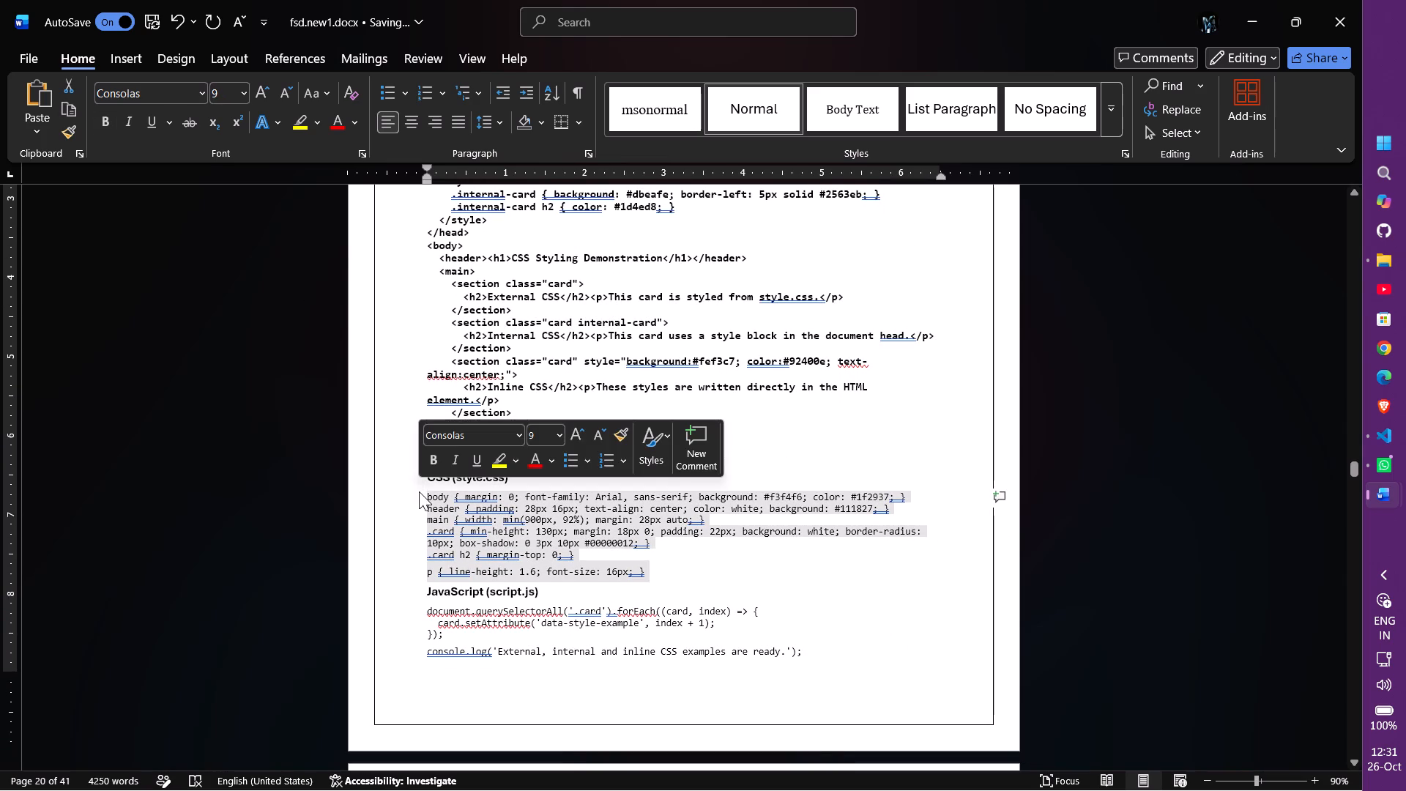
pyautogui.click(431, 461)
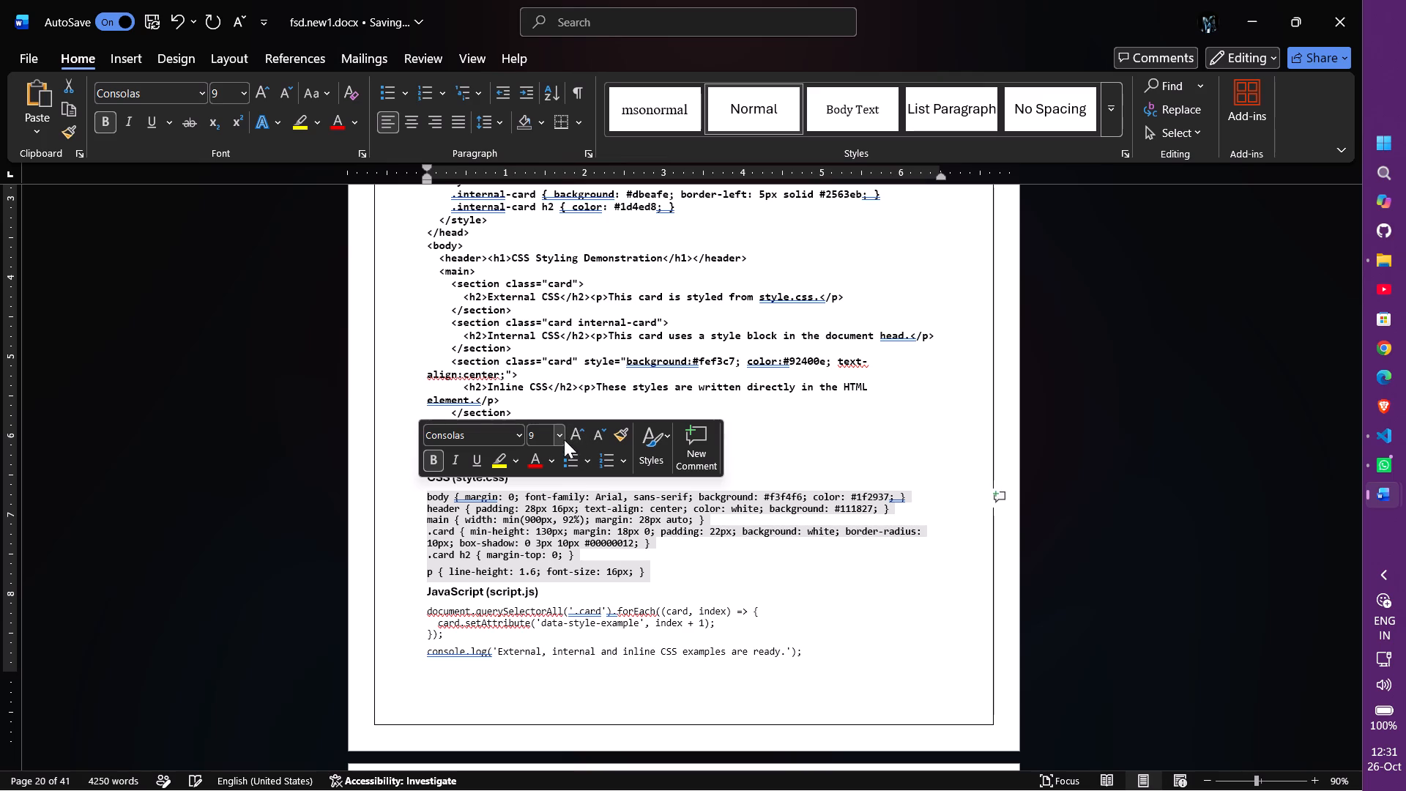
pyautogui.click(576, 436)
pyautogui.click(368, 571)
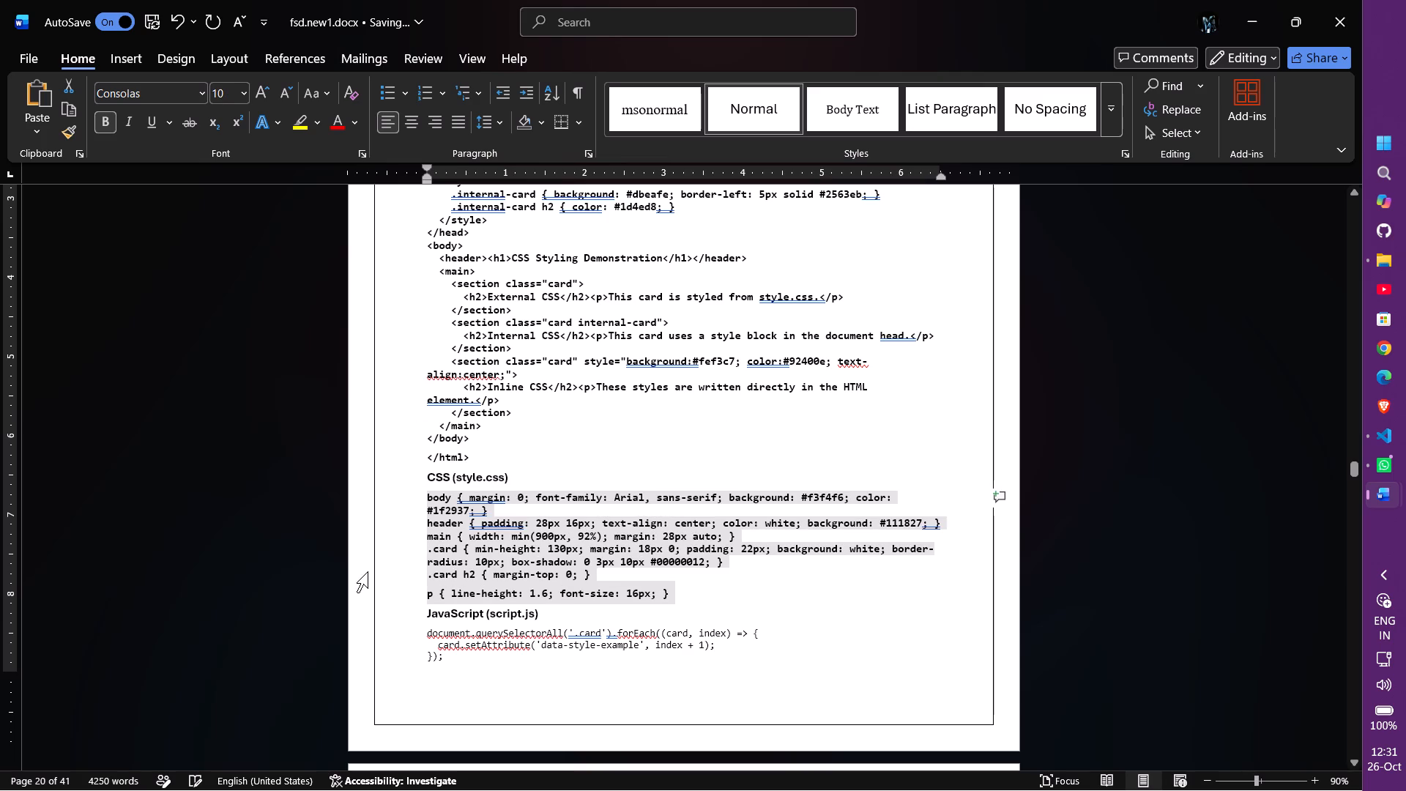
pyautogui.scroll(-1, 481, 735)
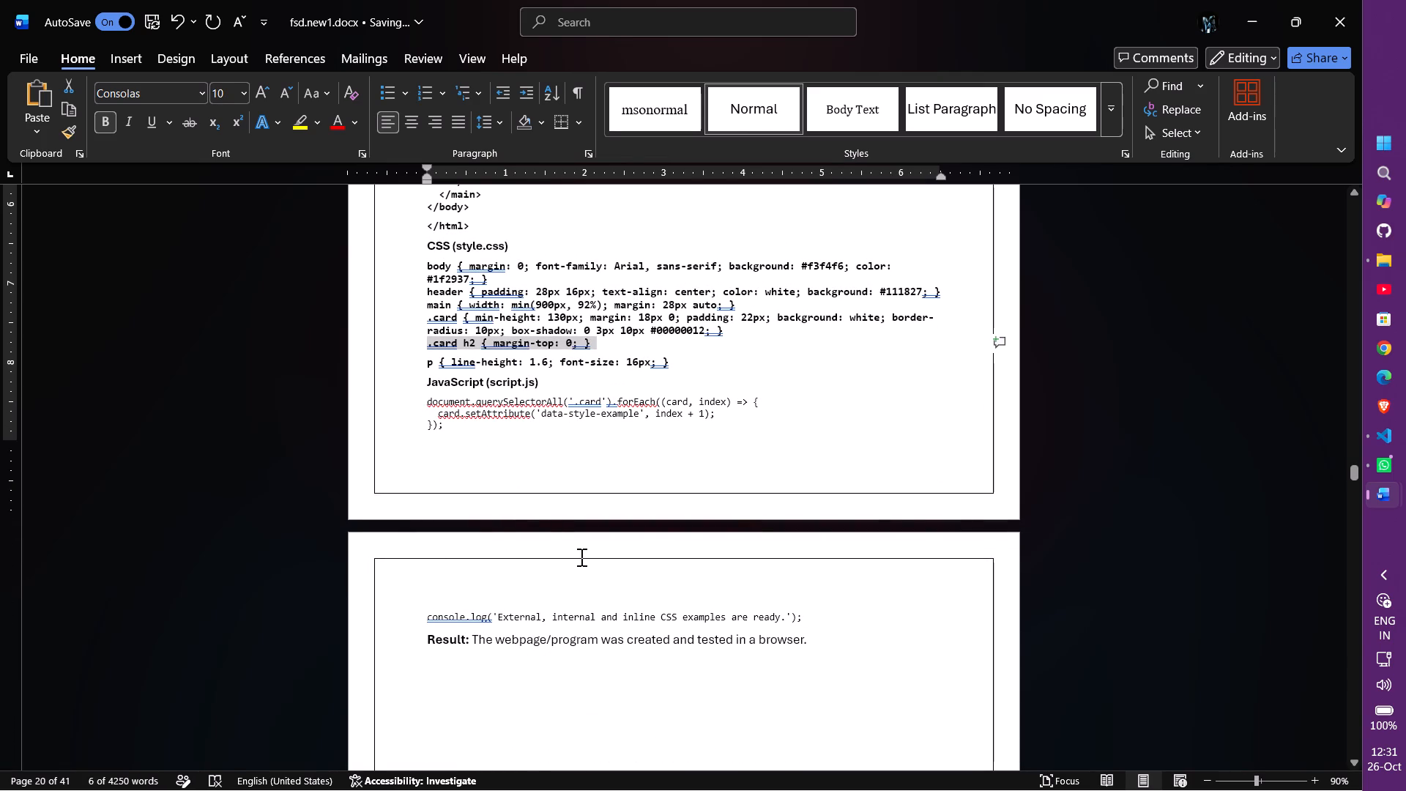
# Make the JavaScript (script.js) code block of Experiment 3, including its console.log line, bold and set its font size to 10.
pyautogui.moveTo(803, 617); pyautogui.dragTo(803, 618)
pyautogui.moveTo(803, 618); pyautogui.dragTo(401, 393)
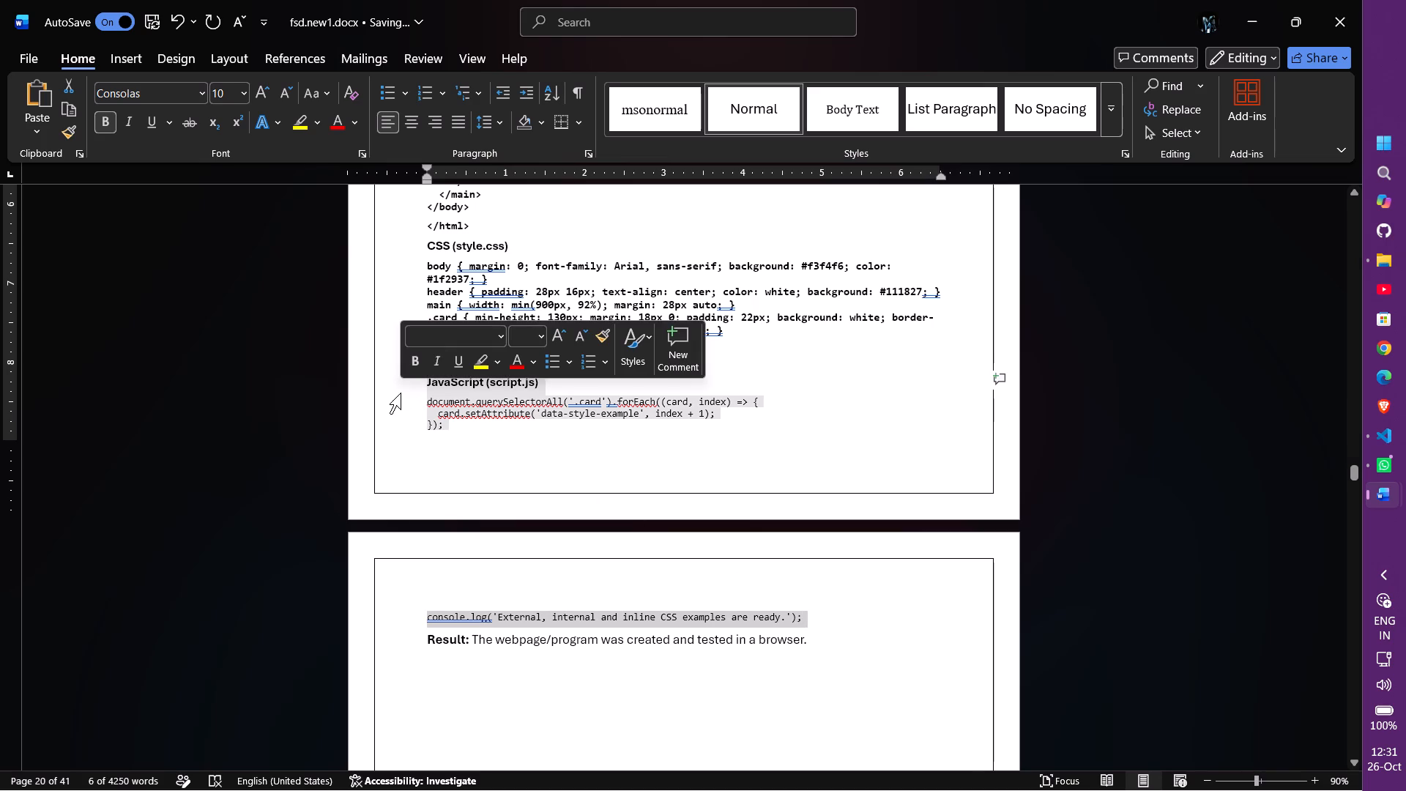
pyautogui.click(394, 377)
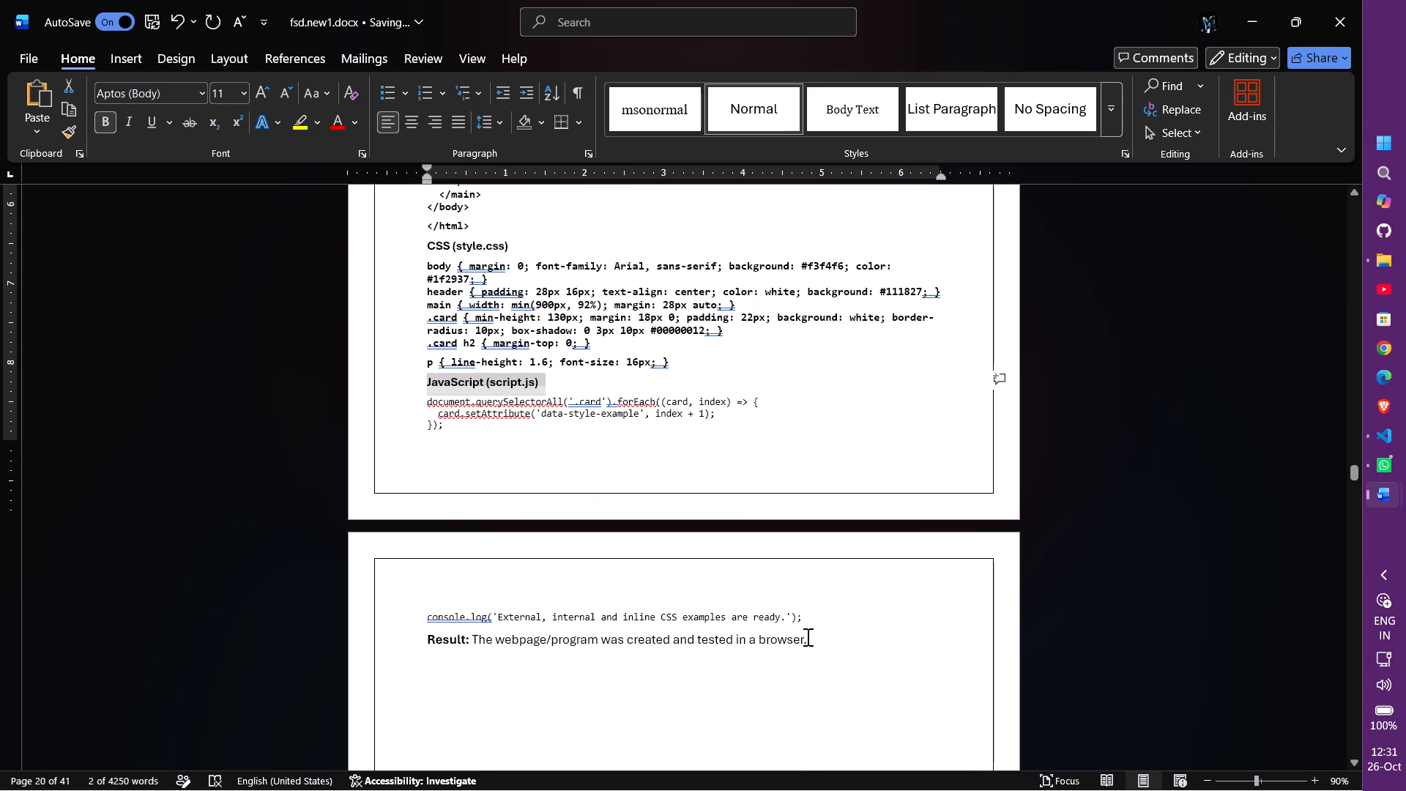
pyautogui.moveTo(803, 612); pyautogui.dragTo(411, 401)
pyautogui.click(421, 365)
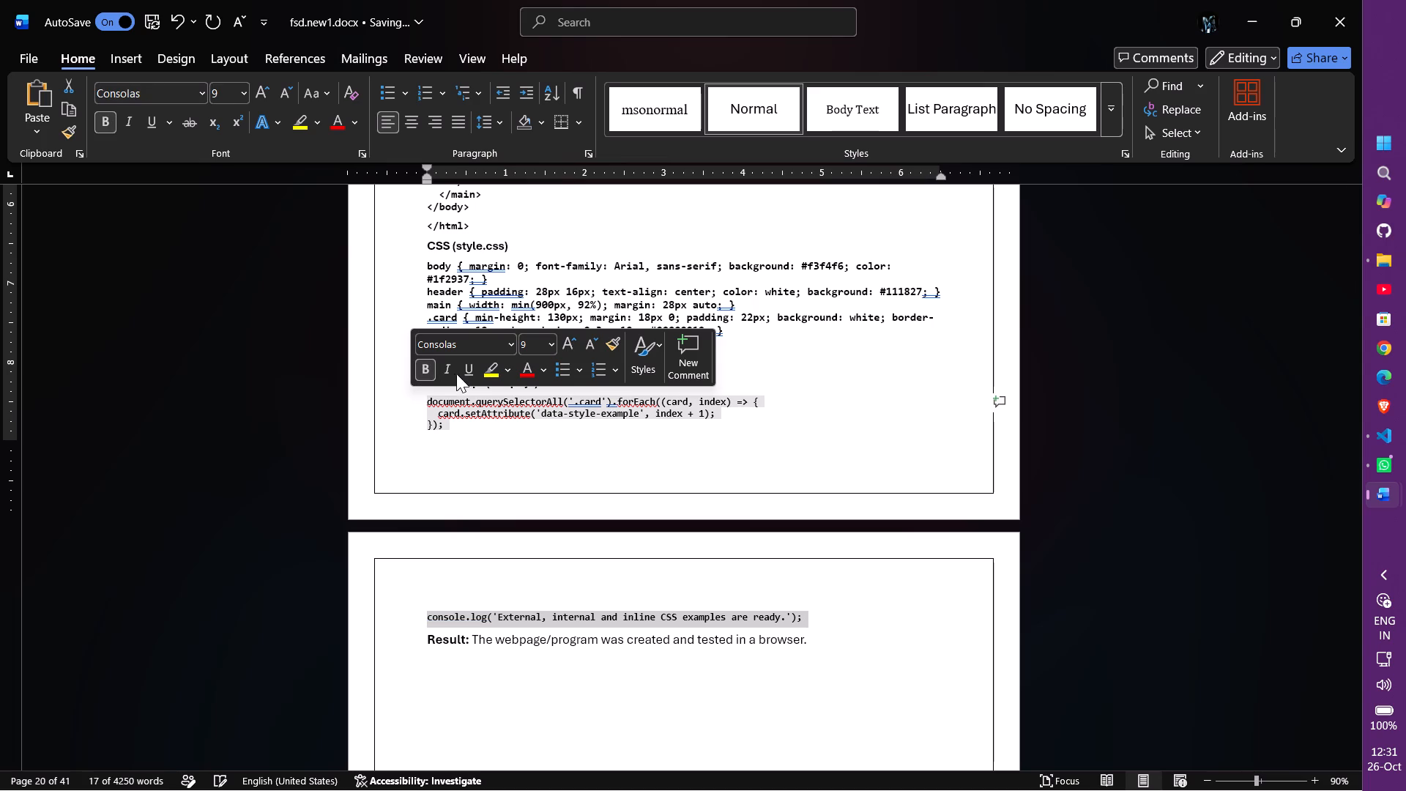
pyautogui.click(562, 346)
pyautogui.click(556, 504)
# Place the cursor inside the empty output box on the Experiment 3 output page.
pyautogui.scroll(-2, 556, 504)
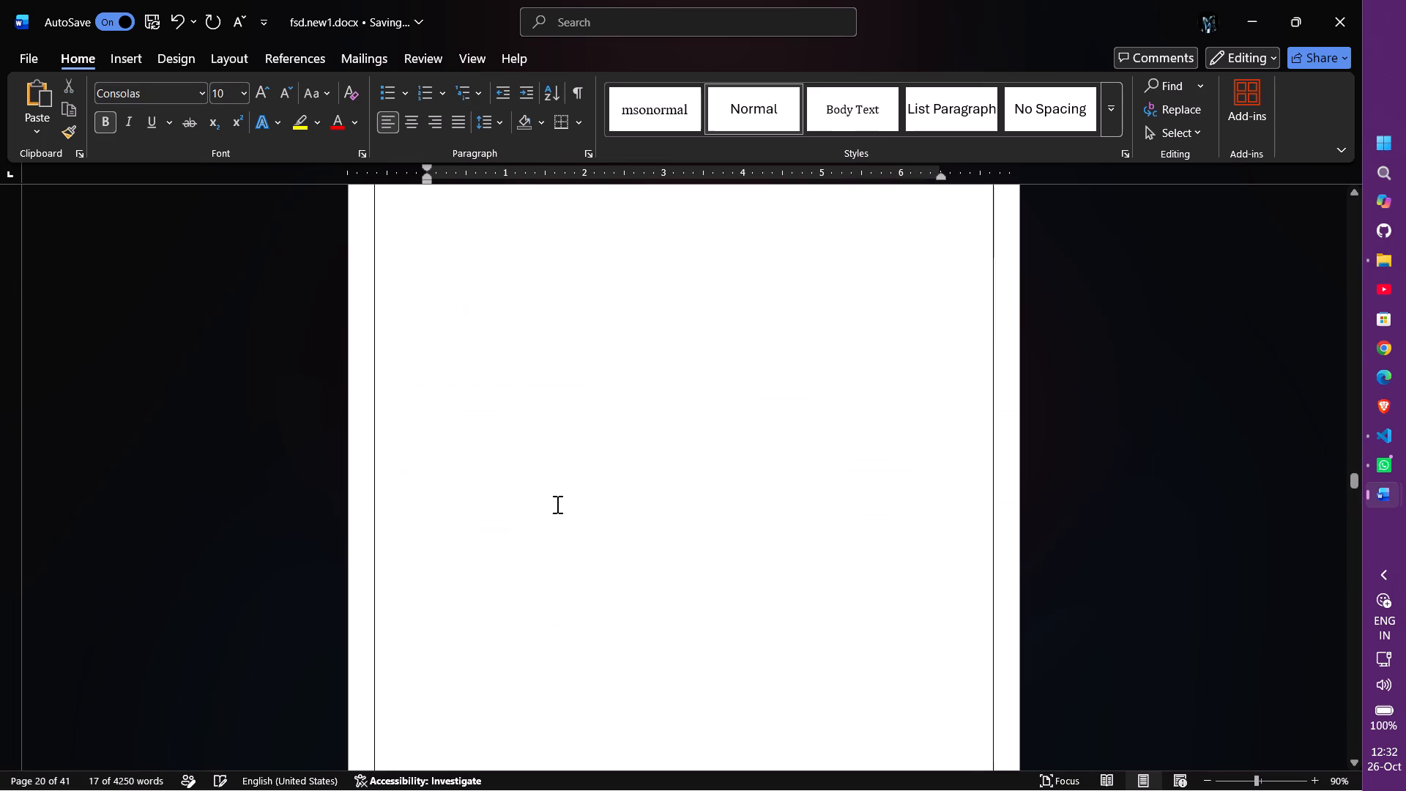
pyautogui.scroll(-3, 556, 504)
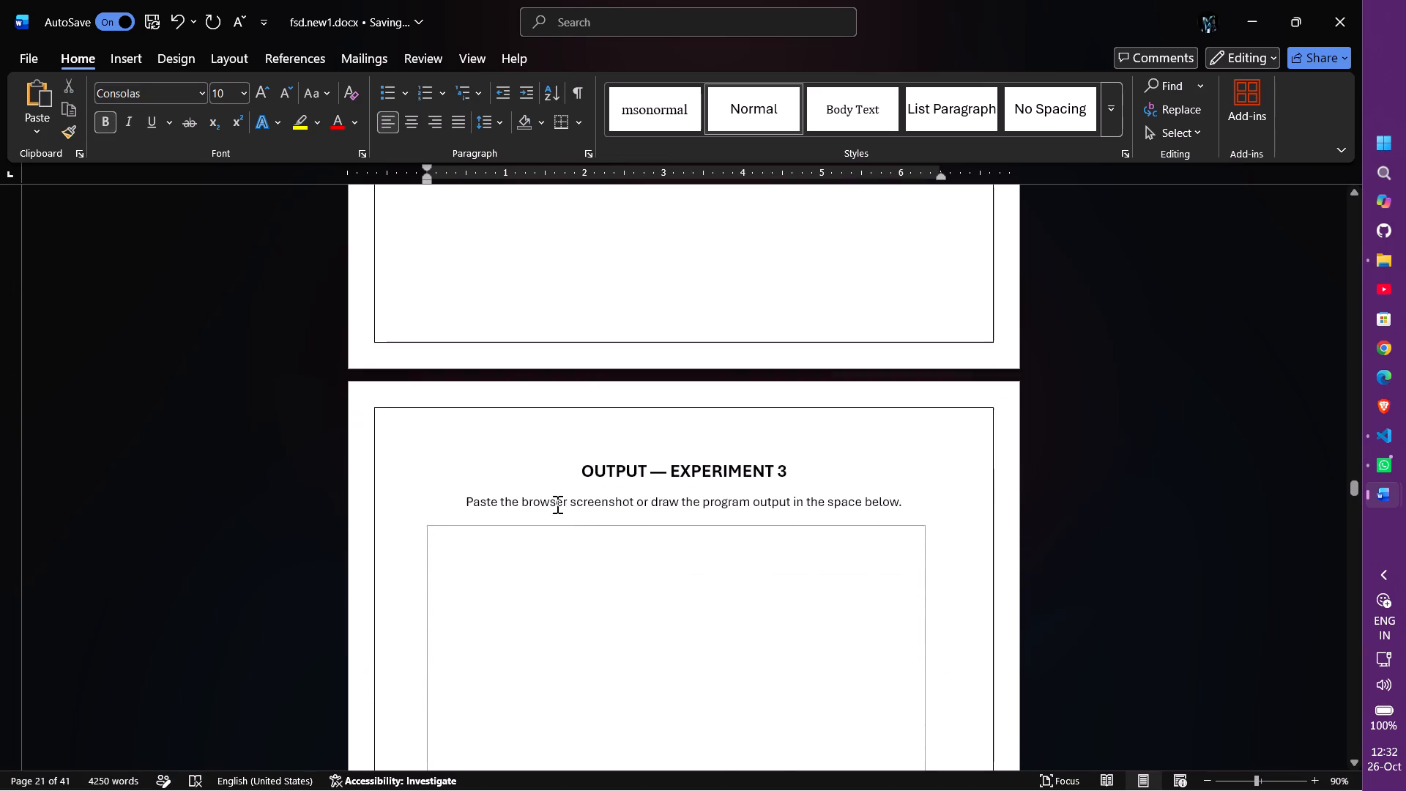
pyautogui.scroll(-1, 556, 504)
pyautogui.click(556, 504)
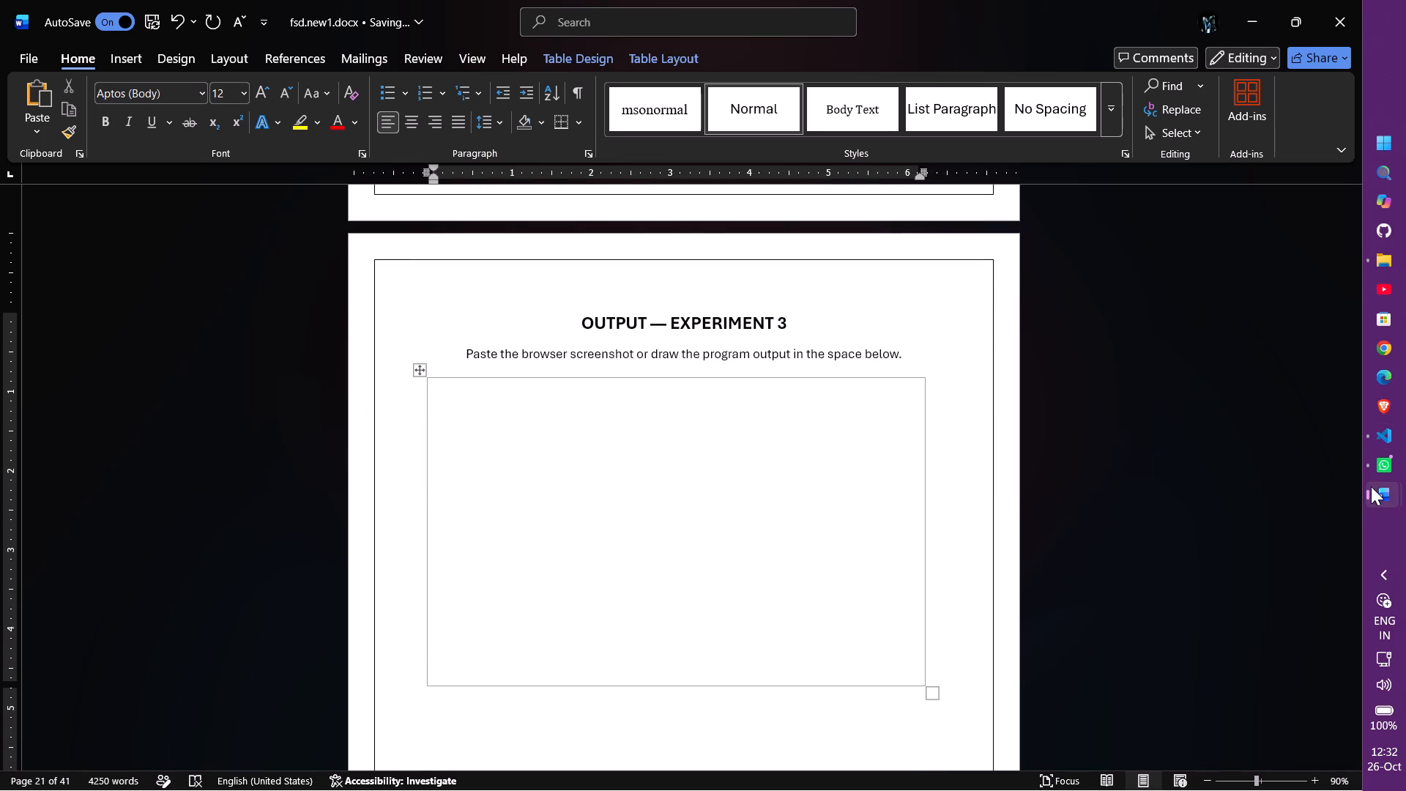
# Switch to Visual Studio Code, close the Registration and Contact page preview and bring up Practical3.html.
pyautogui.click(1369, 444)
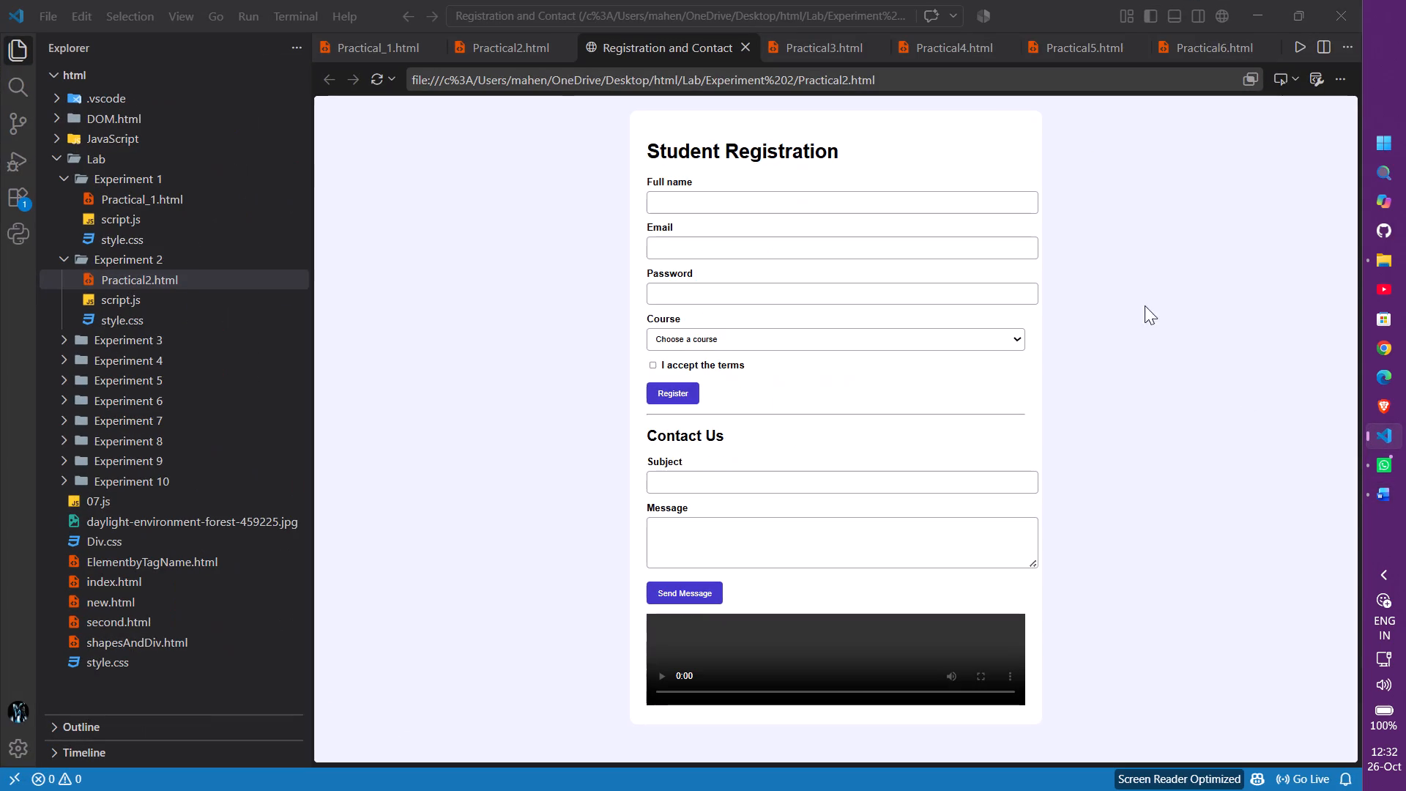
pyautogui.click(744, 41)
pyautogui.click(626, 49)
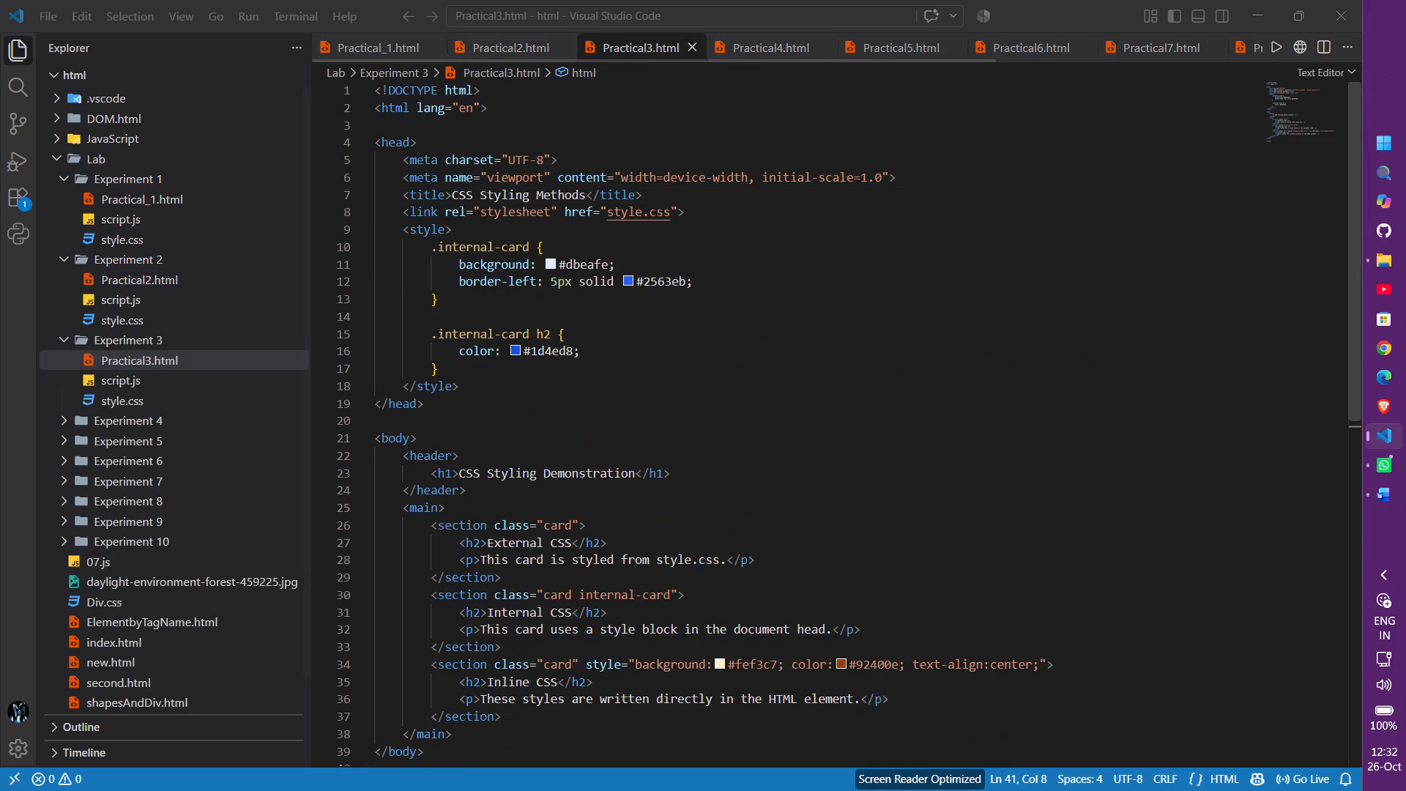
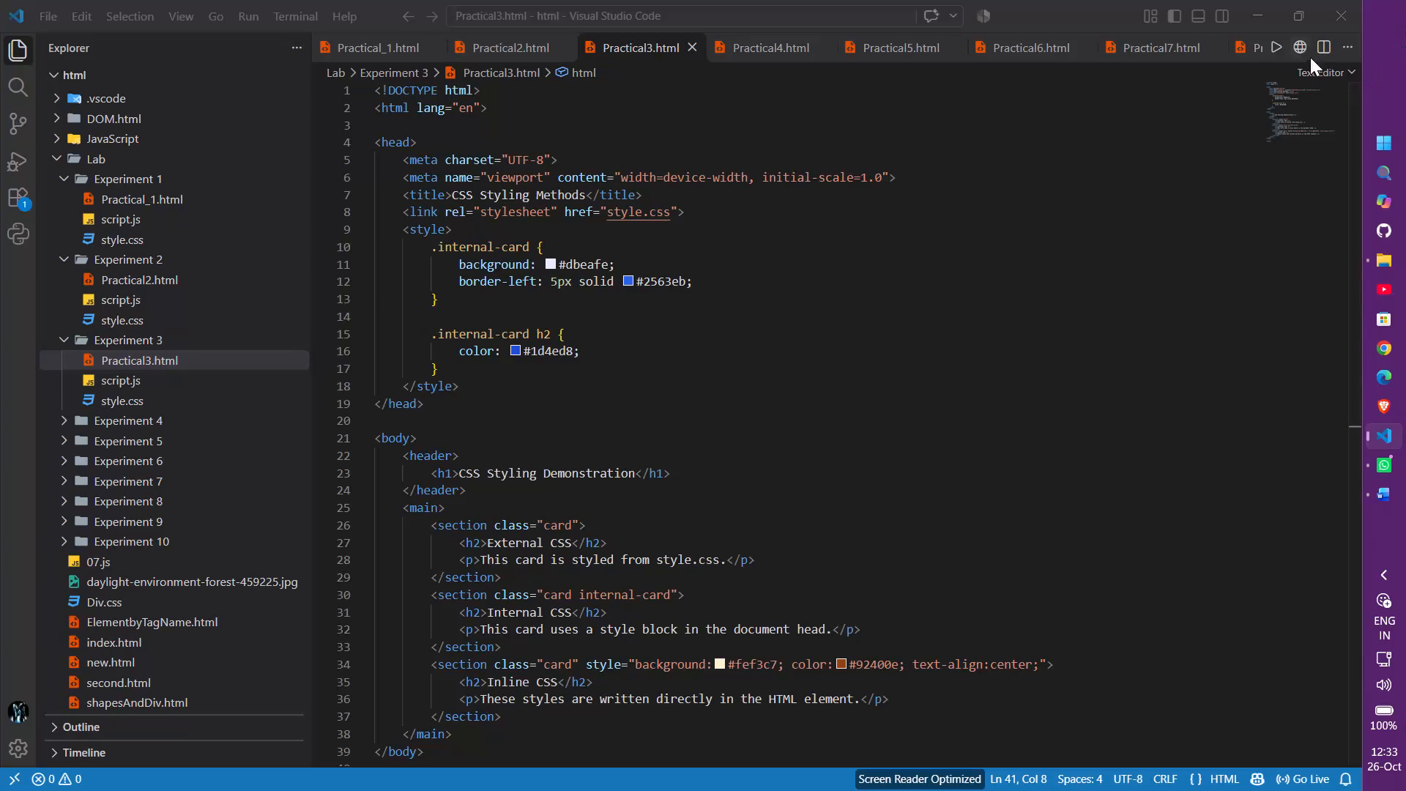
# Preview Practical3.html and copy a screenshot of the CSS Styling Demonstration page covering the header and all three cards.
pyautogui.click(1296, 51)
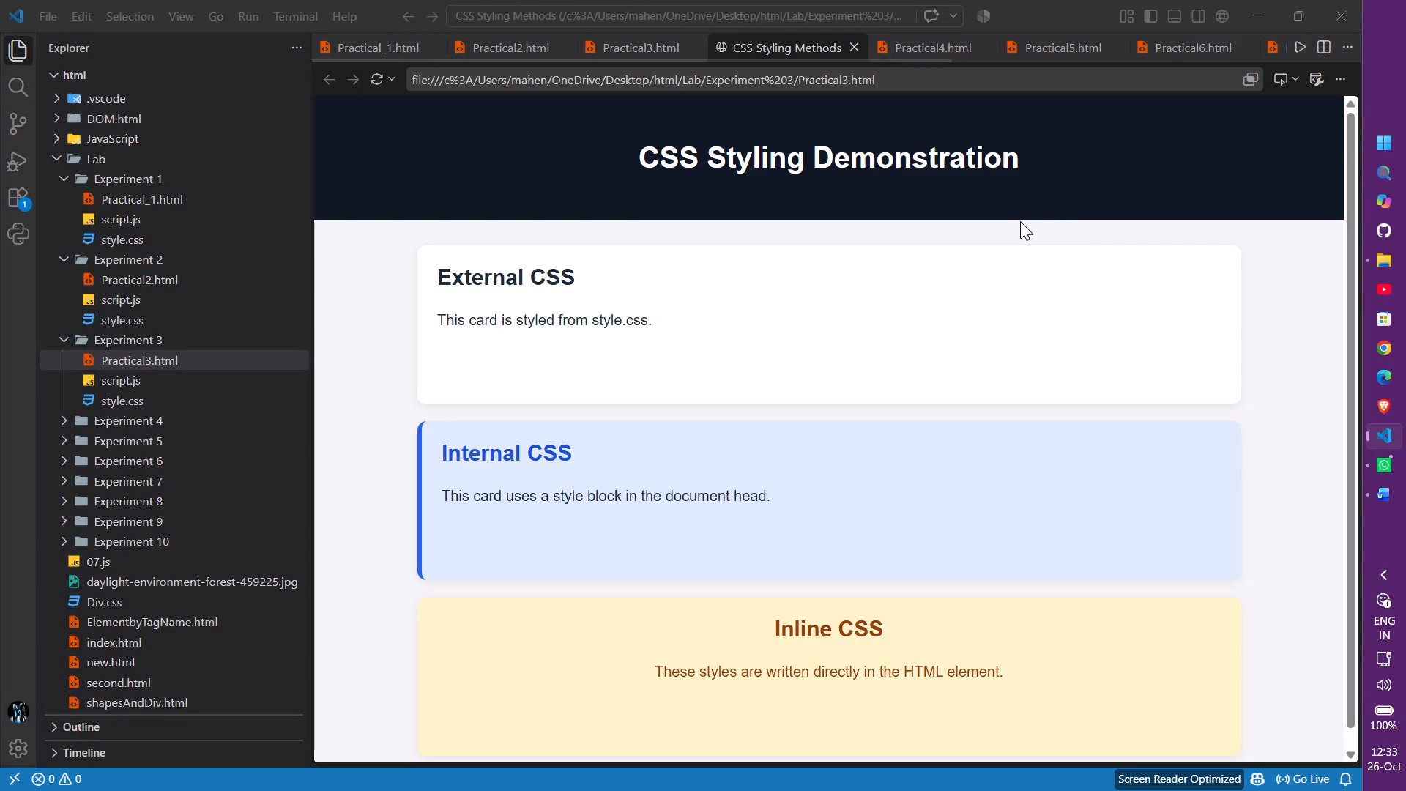
pyautogui.hotkey('ctrl', '-')
pyautogui.hotkey('ctrl', '-')
pyautogui.hotkey('ctrl', '-')
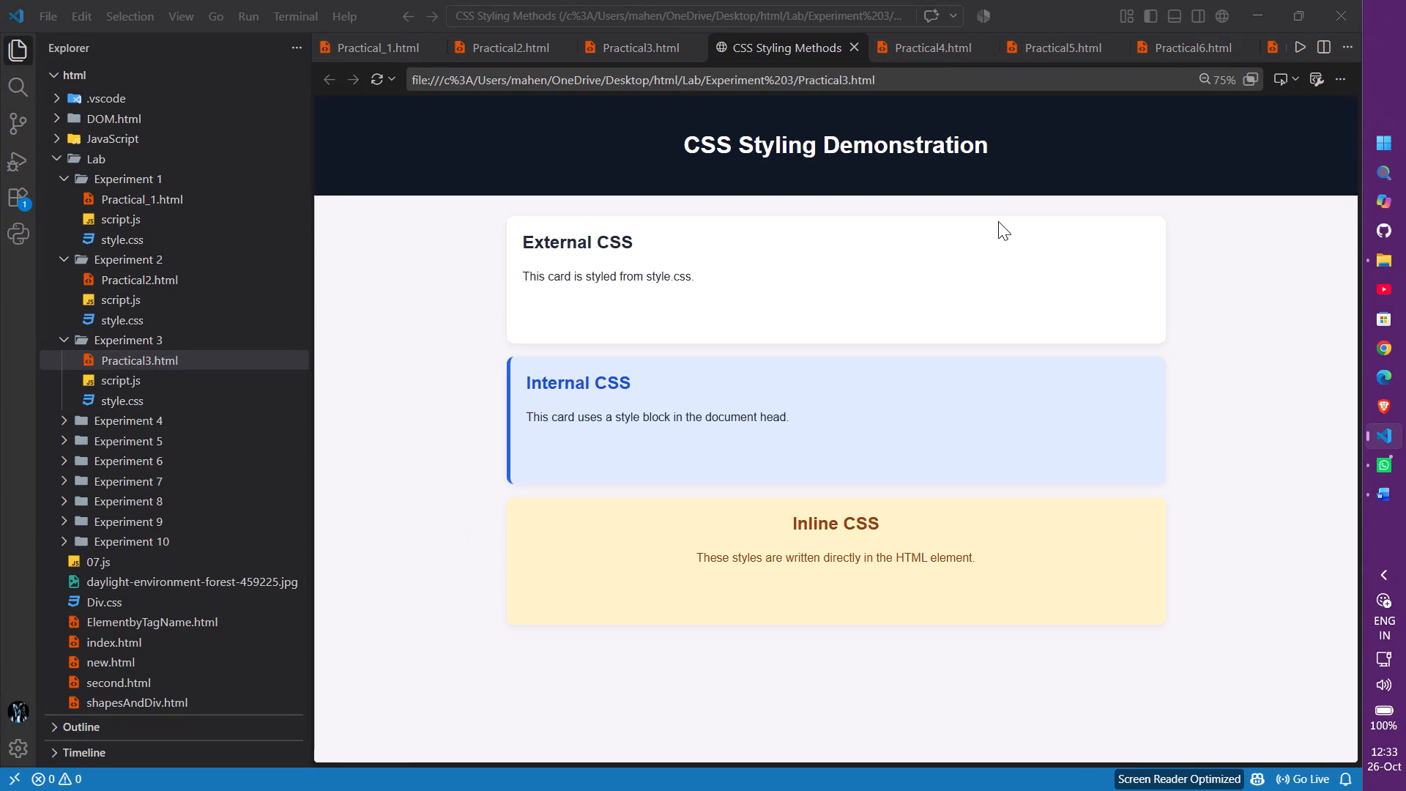
pyautogui.hotkey('ctrl', '-')
pyautogui.hotkey('ctrl', '-')
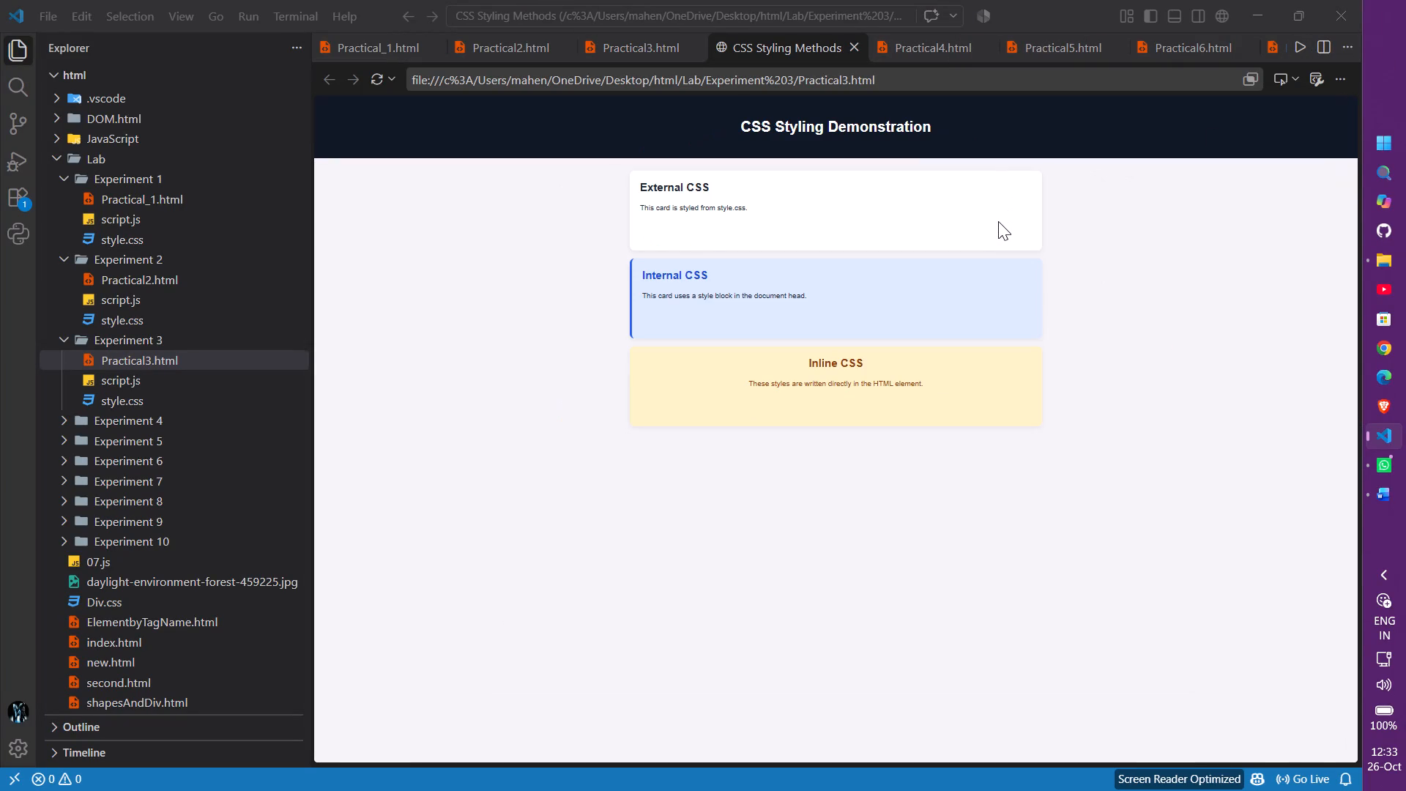
pyautogui.hotkey('ctrl', '=')
pyautogui.hotkey('ctrl', '=')
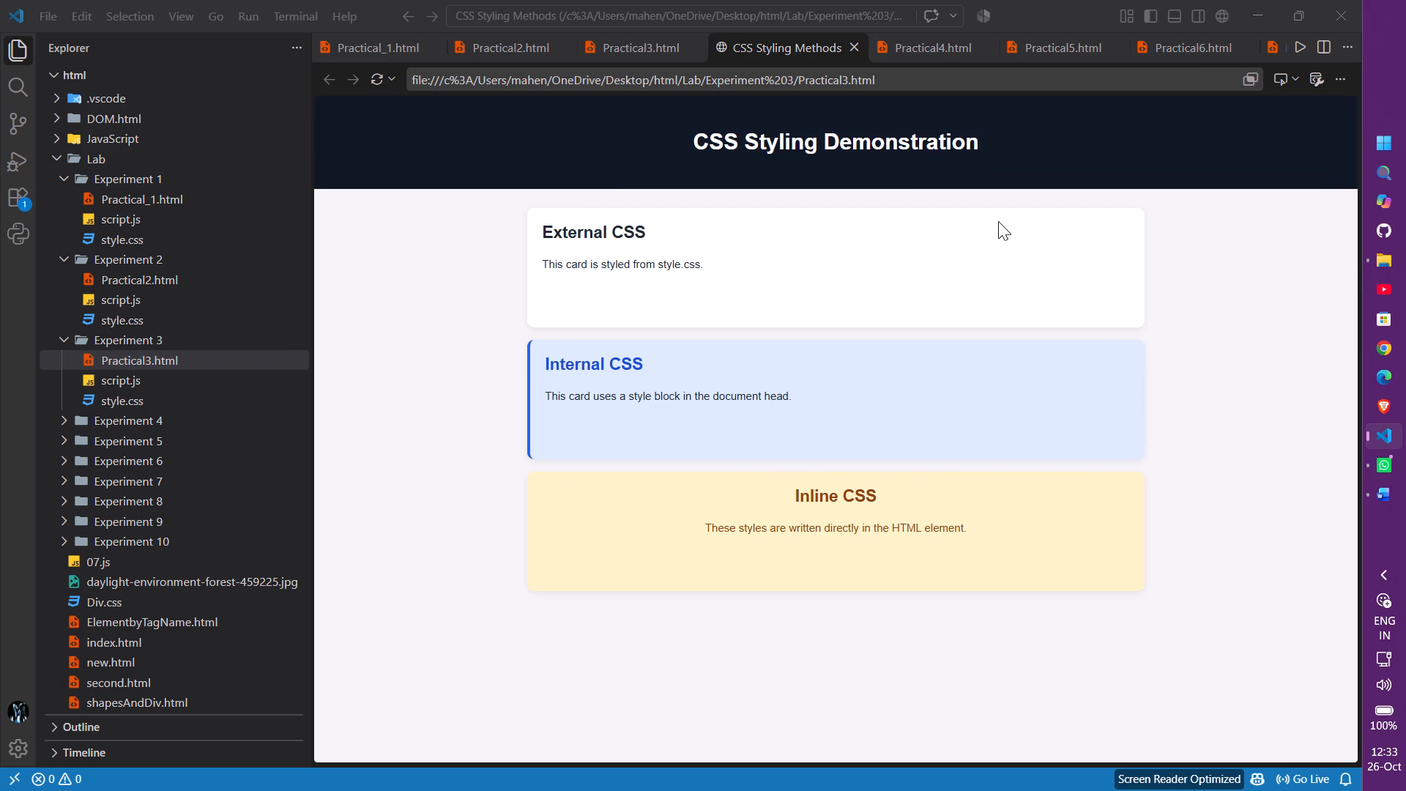
pyautogui.press('shift+super+s')
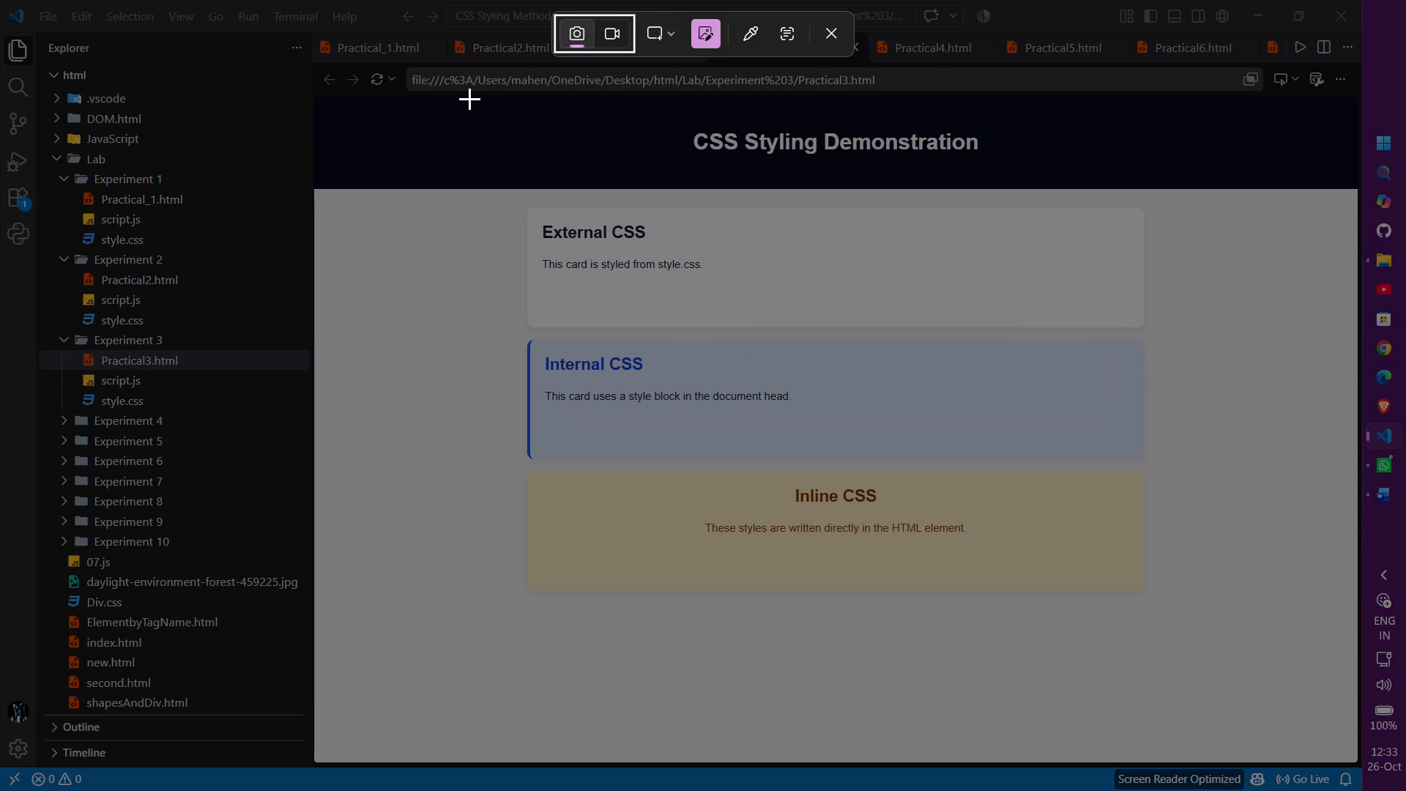
pyautogui.moveTo(466, 101); pyautogui.dragTo(1191, 643)
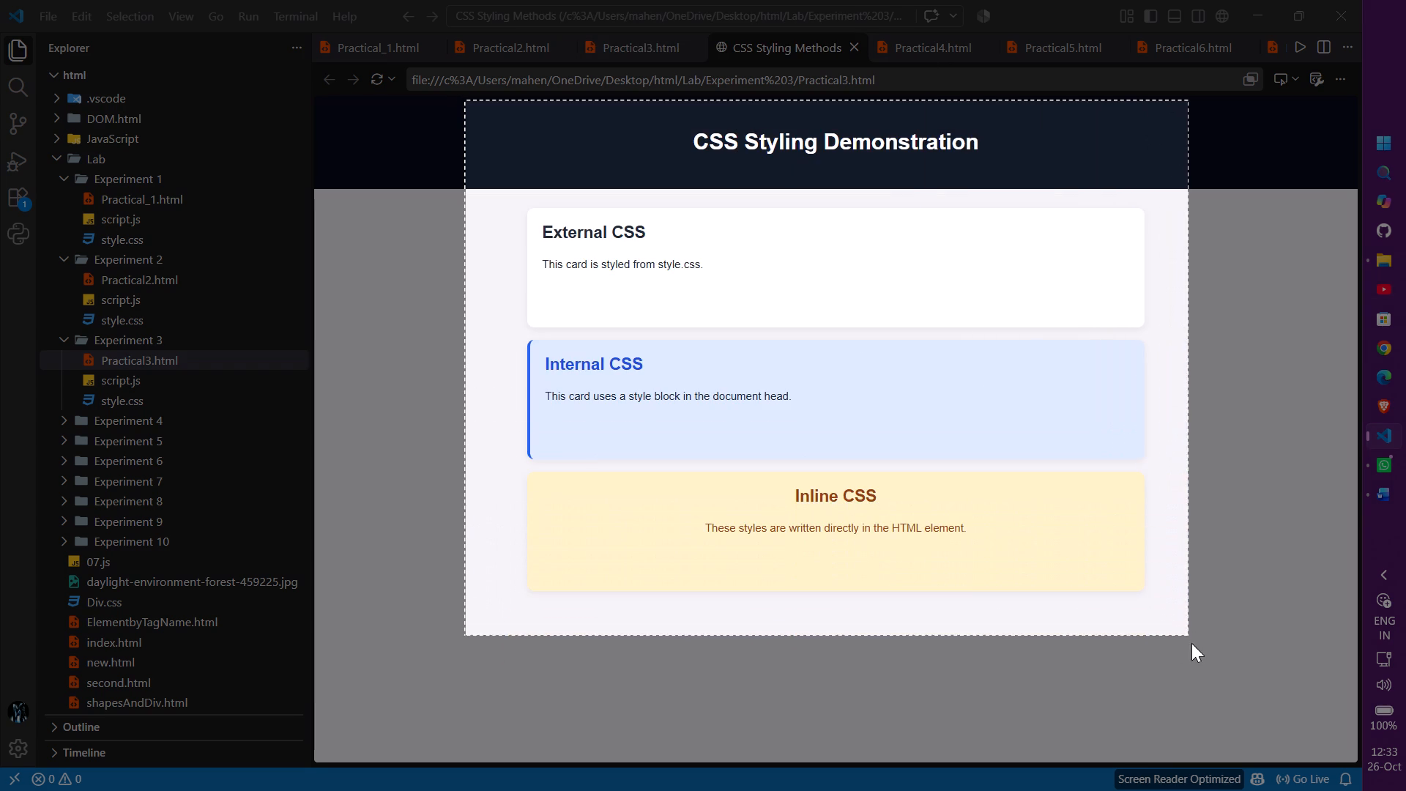
pyautogui.moveTo(1191, 643); pyautogui.dragTo(1190, 686)
pyautogui.hotkey('ctrl', 'c')
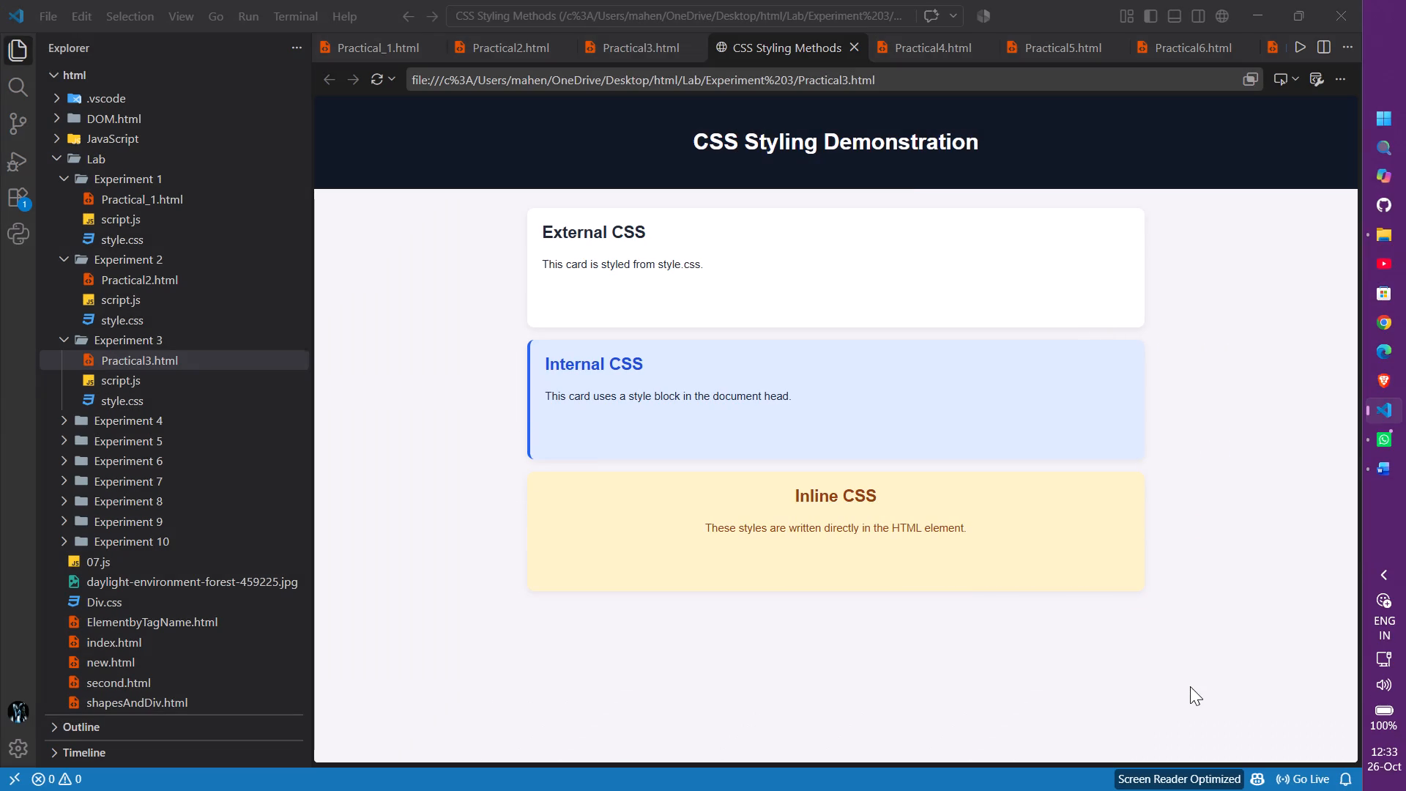
# Switch to Word and add a blank line inside the Experiment 3 output box and an empty row beneath it.
pyautogui.click(1268, 14)
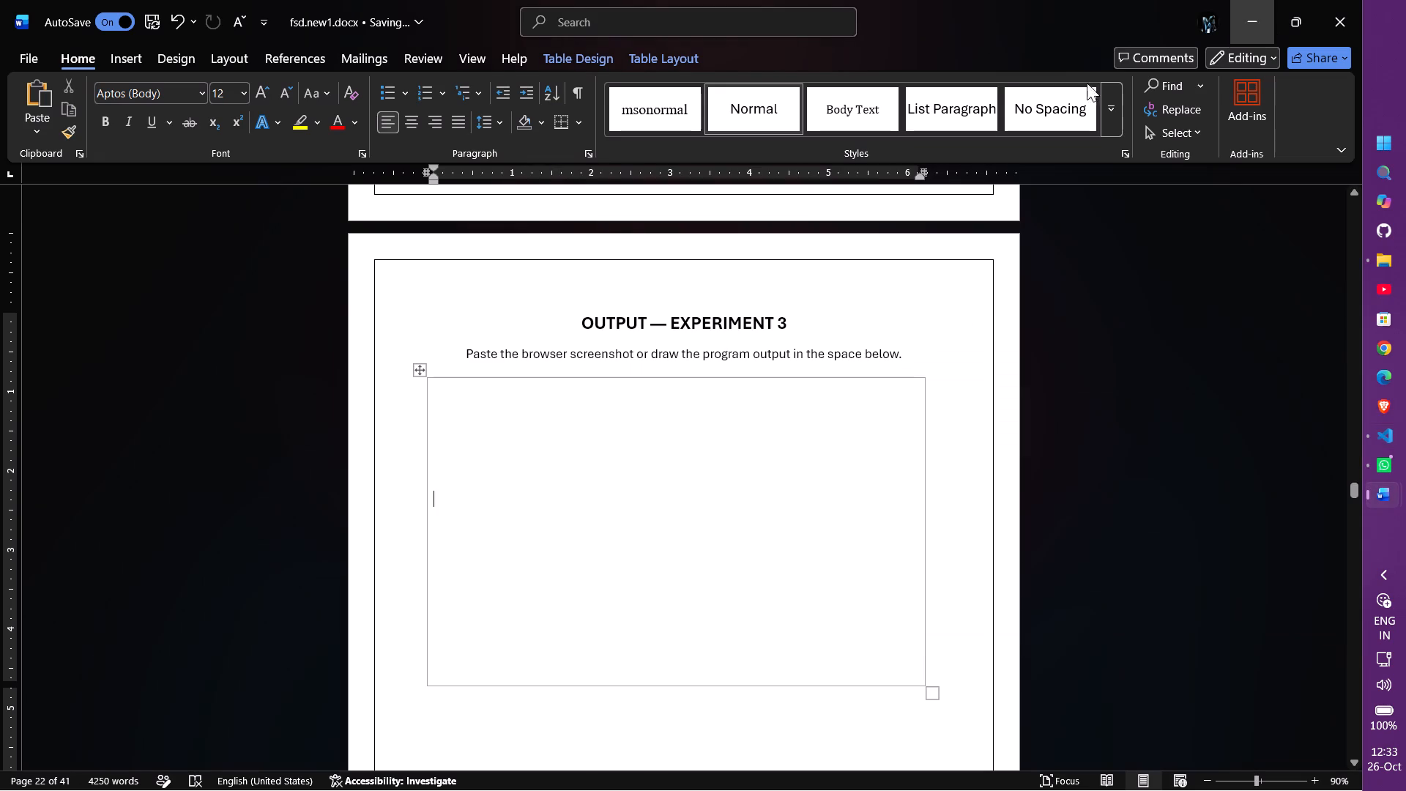
pyautogui.click(737, 419)
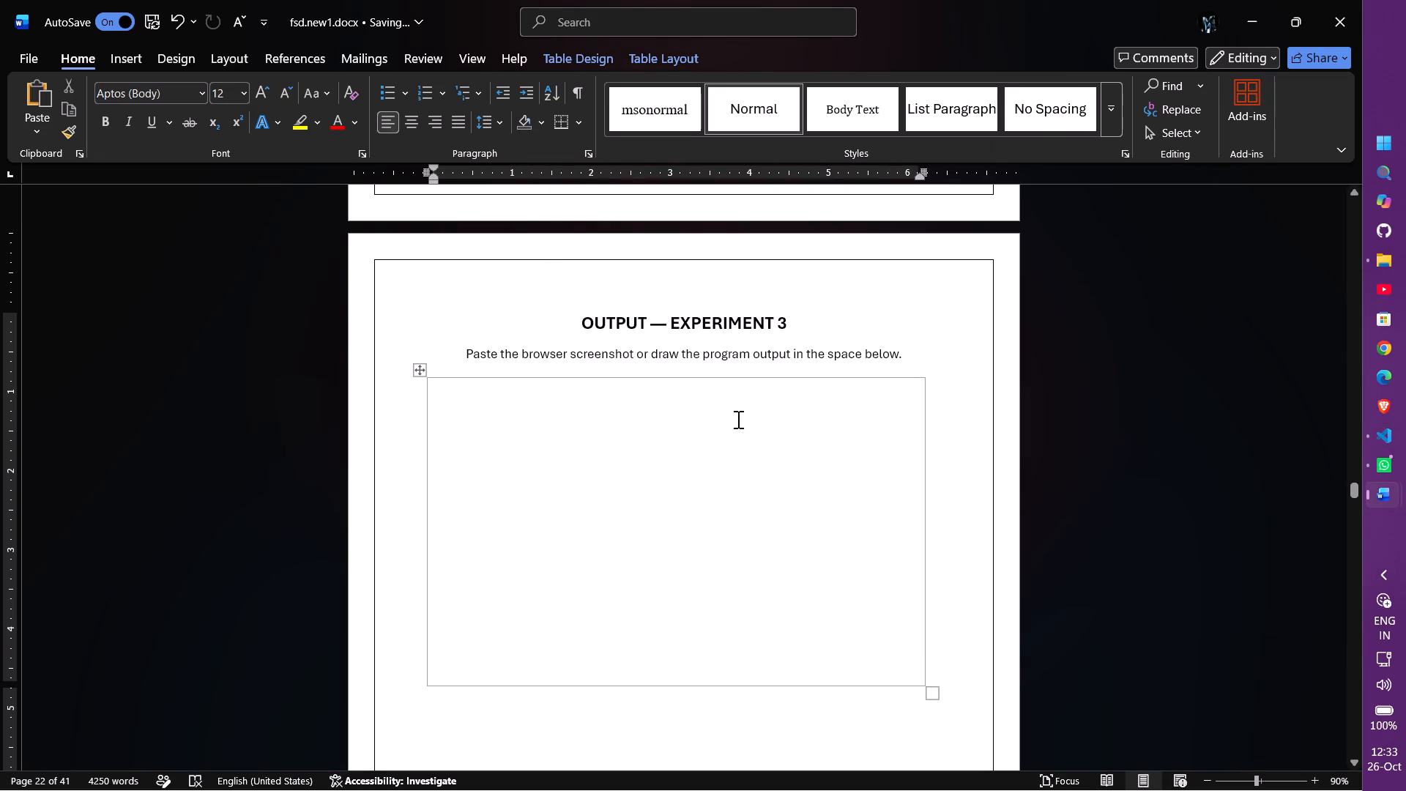
pyautogui.press('Return')
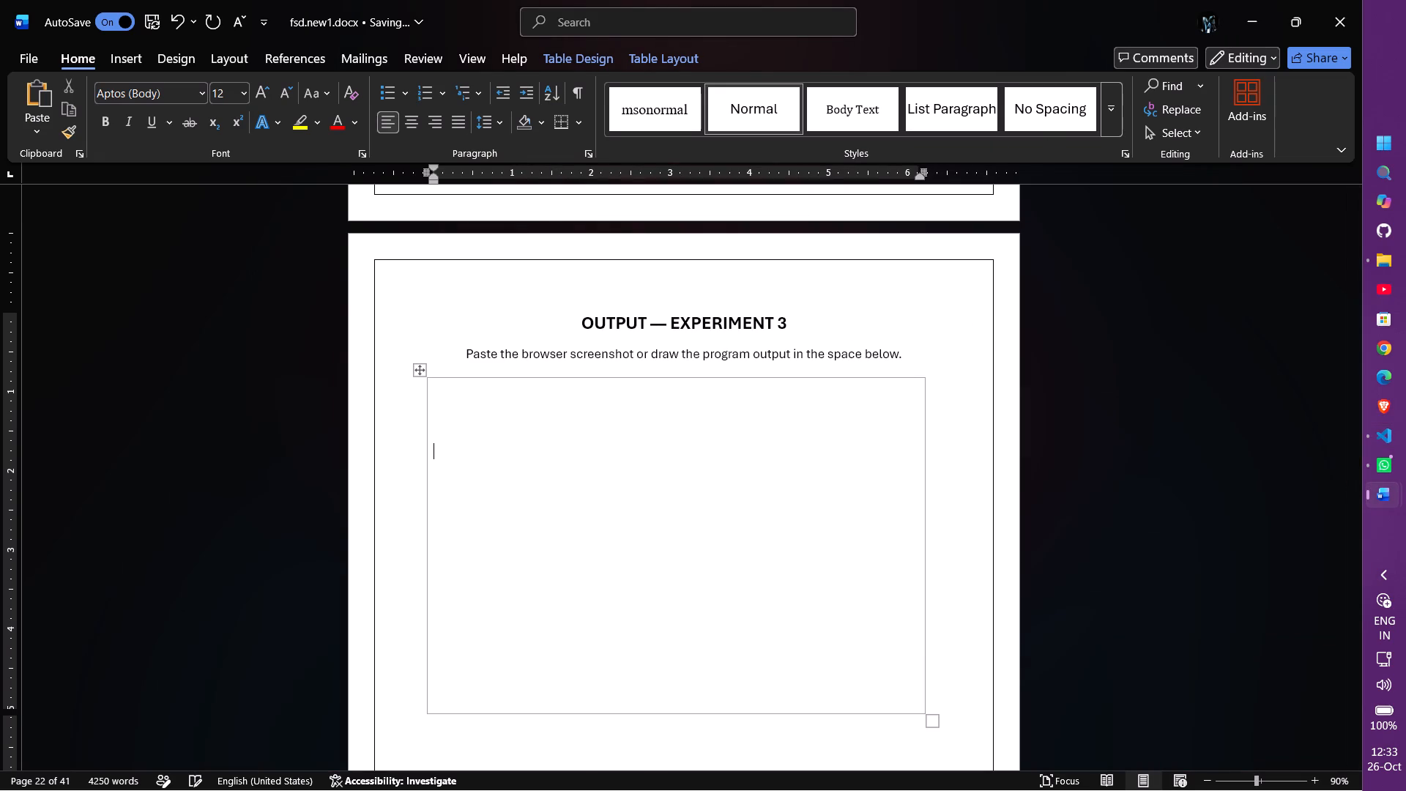
pyautogui.press('Tab')
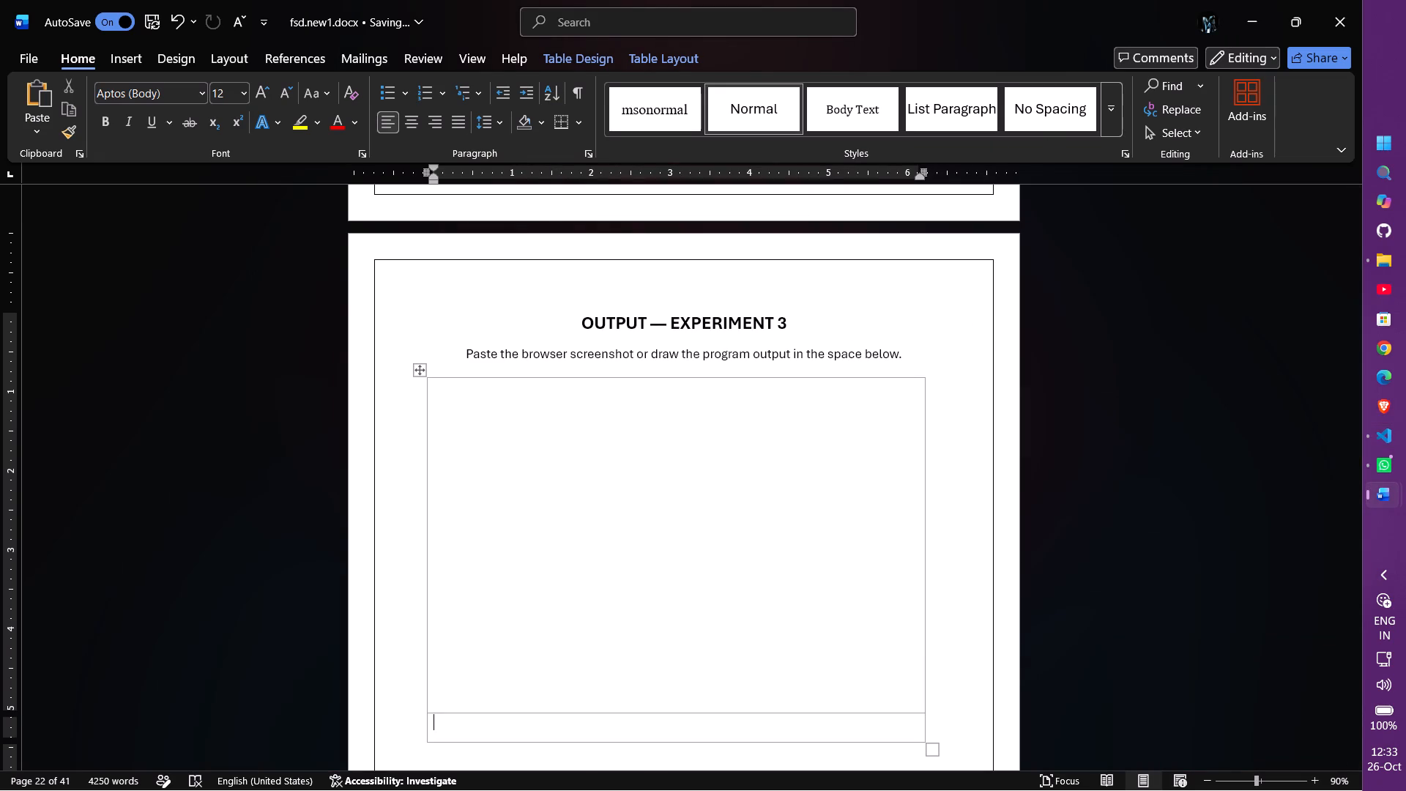
pyautogui.press('BackSpace')
pyautogui.press('BackSpace')
# Paste the CSS Styling Demonstration screenshot near the top of the Experiment 3 output box.
pyautogui.press('Up')
pyautogui.press('Up')
pyautogui.press('Up')
pyautogui.press('Up')
pyautogui.press('Up')
pyautogui.press('Up')
pyautogui.press('Up')
pyautogui.press('Up')
pyautogui.press('Up')
pyautogui.press('Up')
pyautogui.press('Up')
pyautogui.press('Up')
pyautogui.press('Up')
pyautogui.press('Up')
pyautogui.press('Up')
pyautogui.hotkey('ctrl', 'c')
pyautogui.hotkey('ctrl', 'v')
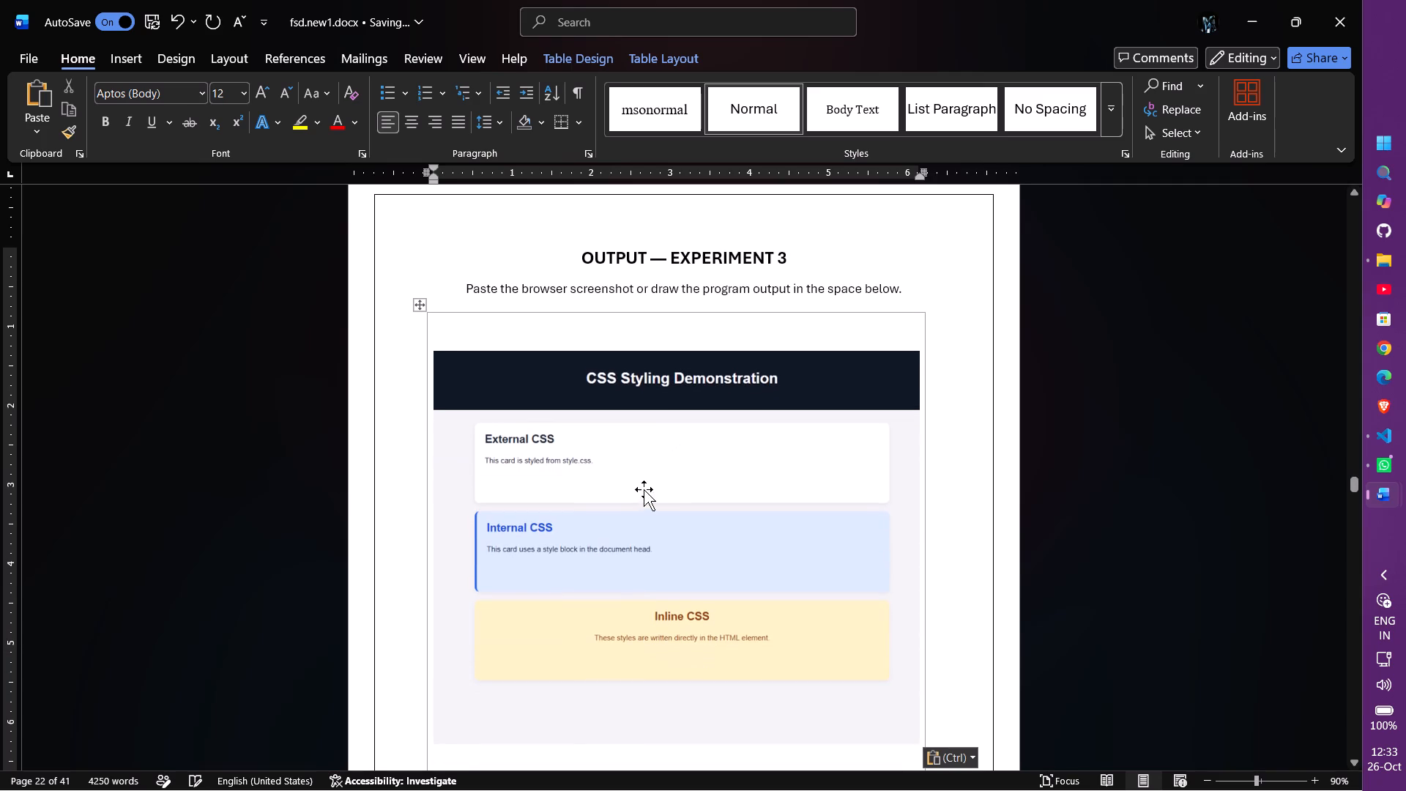
# Review the code and output pages of Experiments 1 to 3, checking page layout and how the pasted screenshots sit in their boxes.
pyautogui.scroll(4, 775, 565)
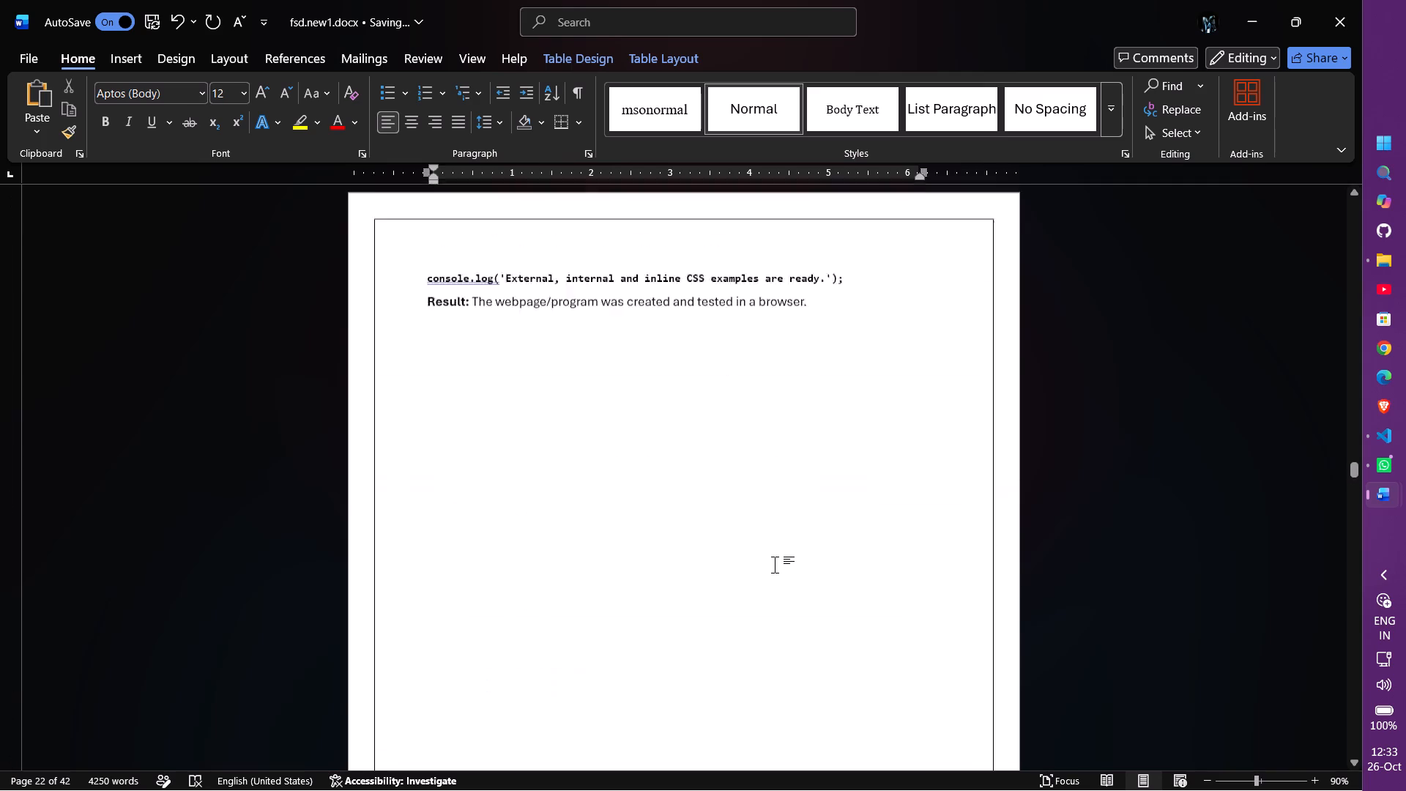
pyautogui.scroll(6, 775, 565)
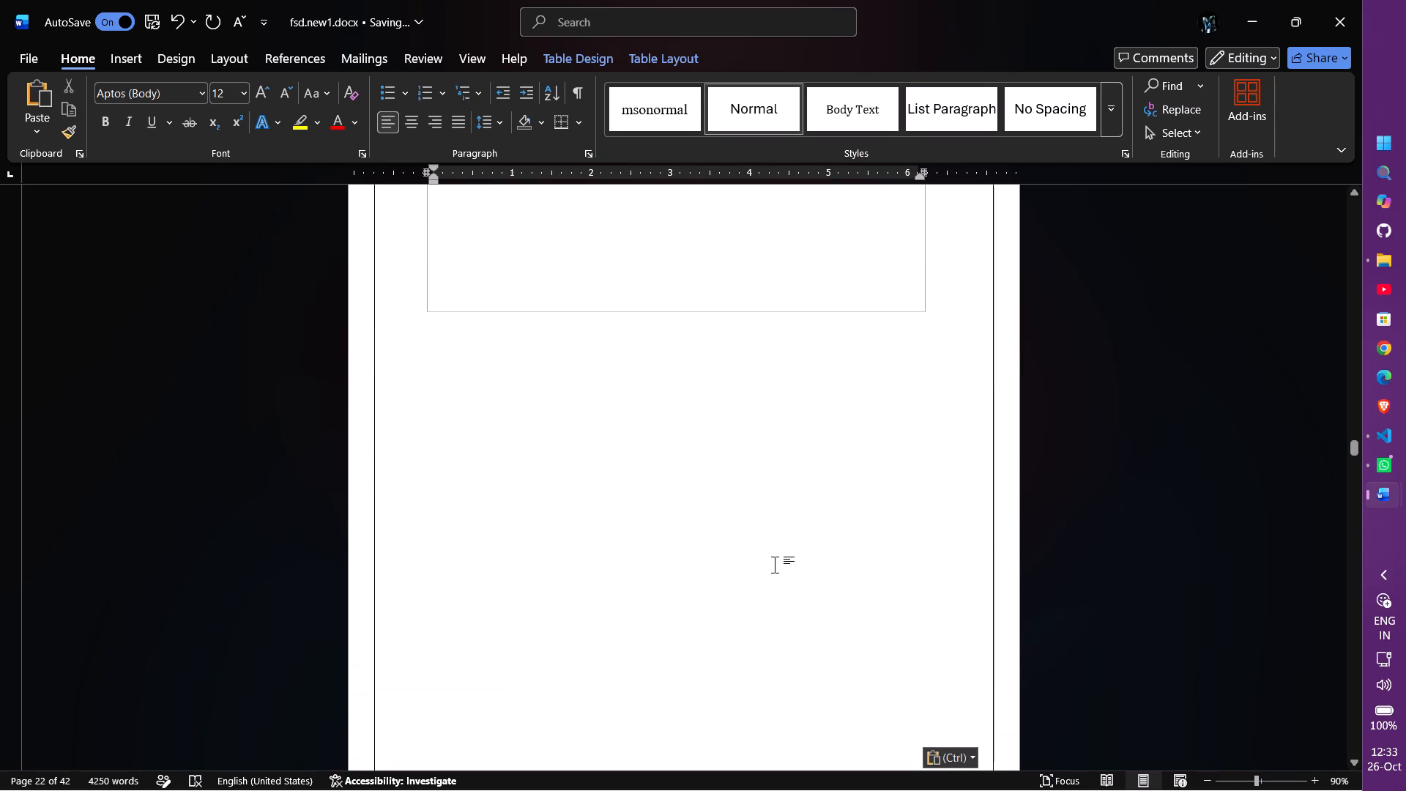
pyautogui.scroll(3, 775, 565)
pyautogui.hscroll(1, 775, 565)
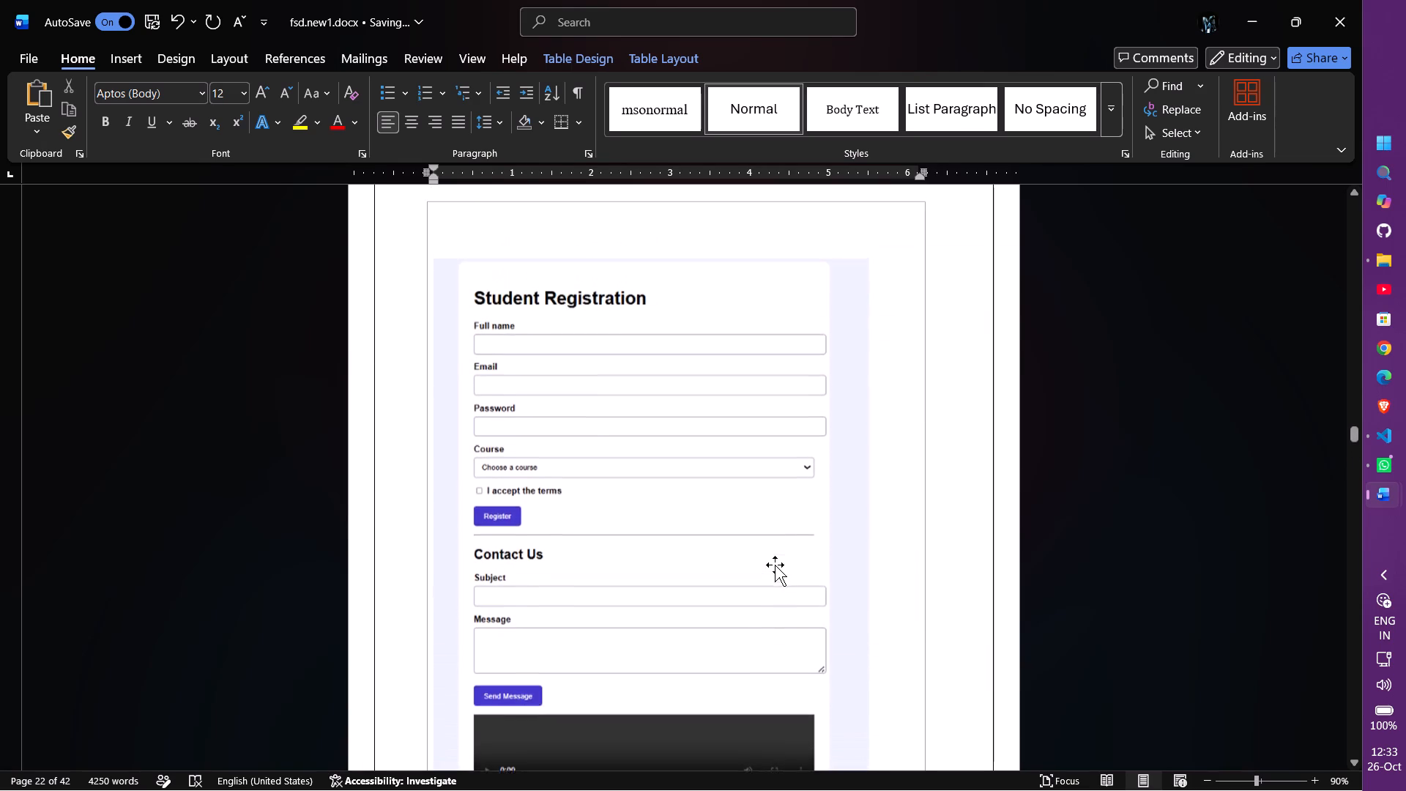
pyautogui.hscroll(1, 775, 565)
pyautogui.scroll(-5, 775, 565)
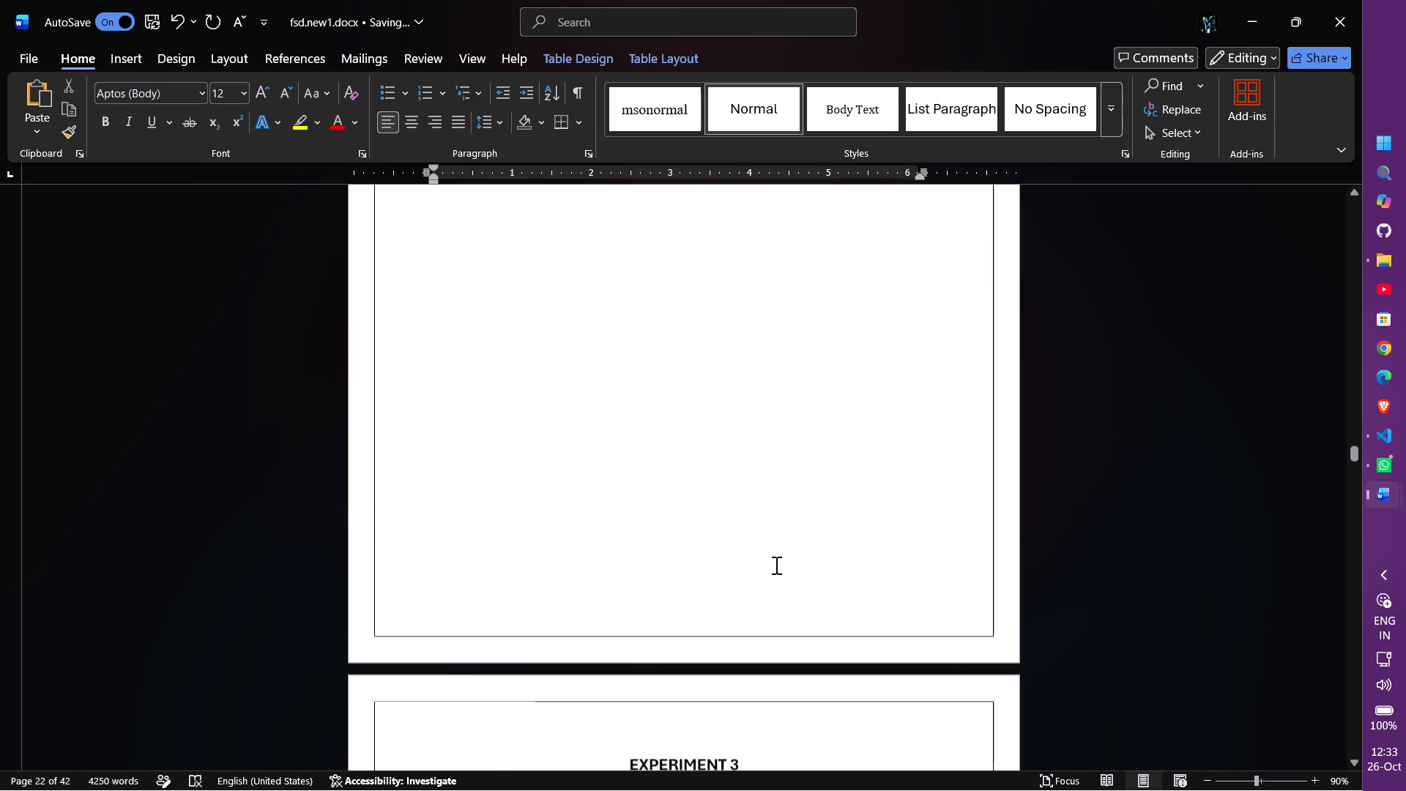
pyautogui.scroll(-3, 775, 565)
pyautogui.scroll(1, 775, 565)
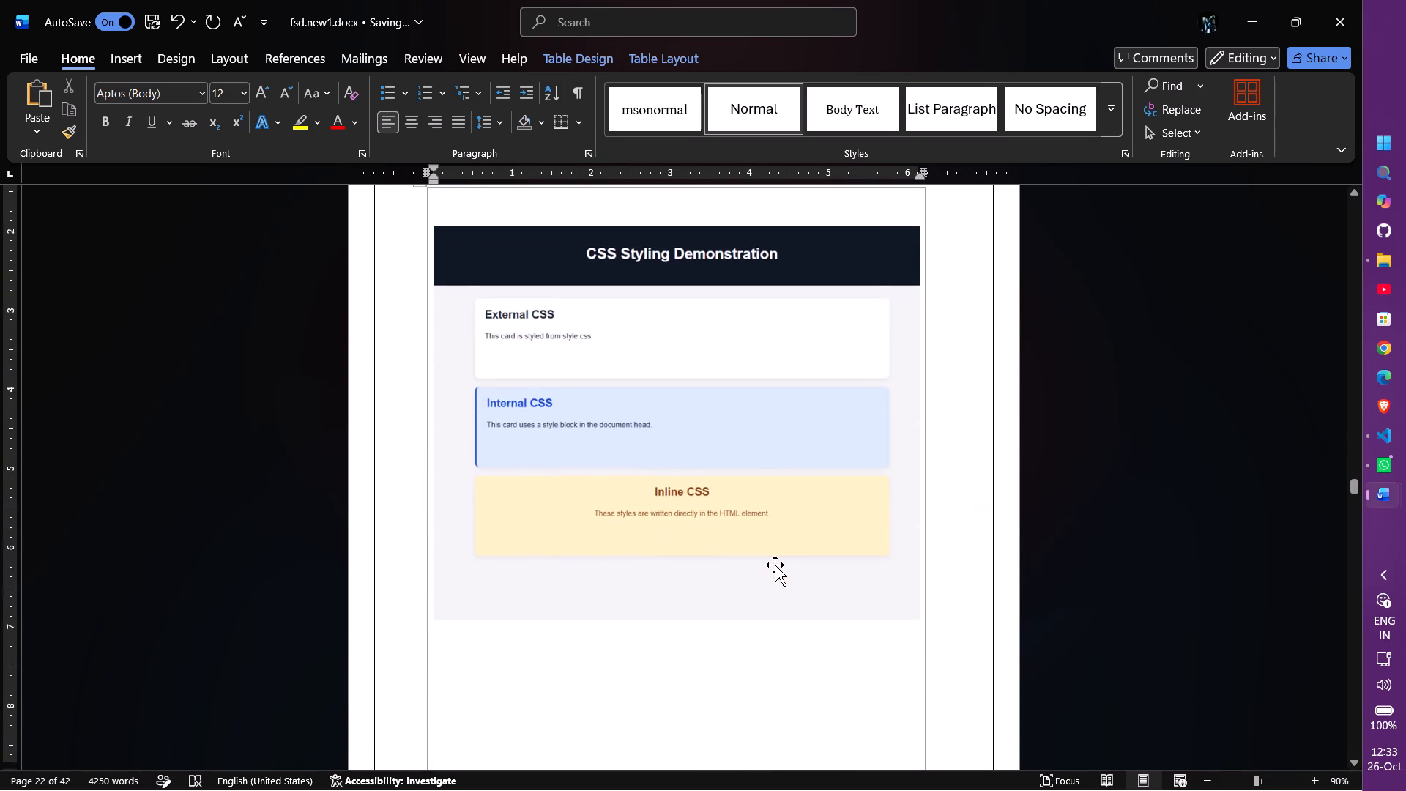
pyautogui.scroll(1, 775, 565)
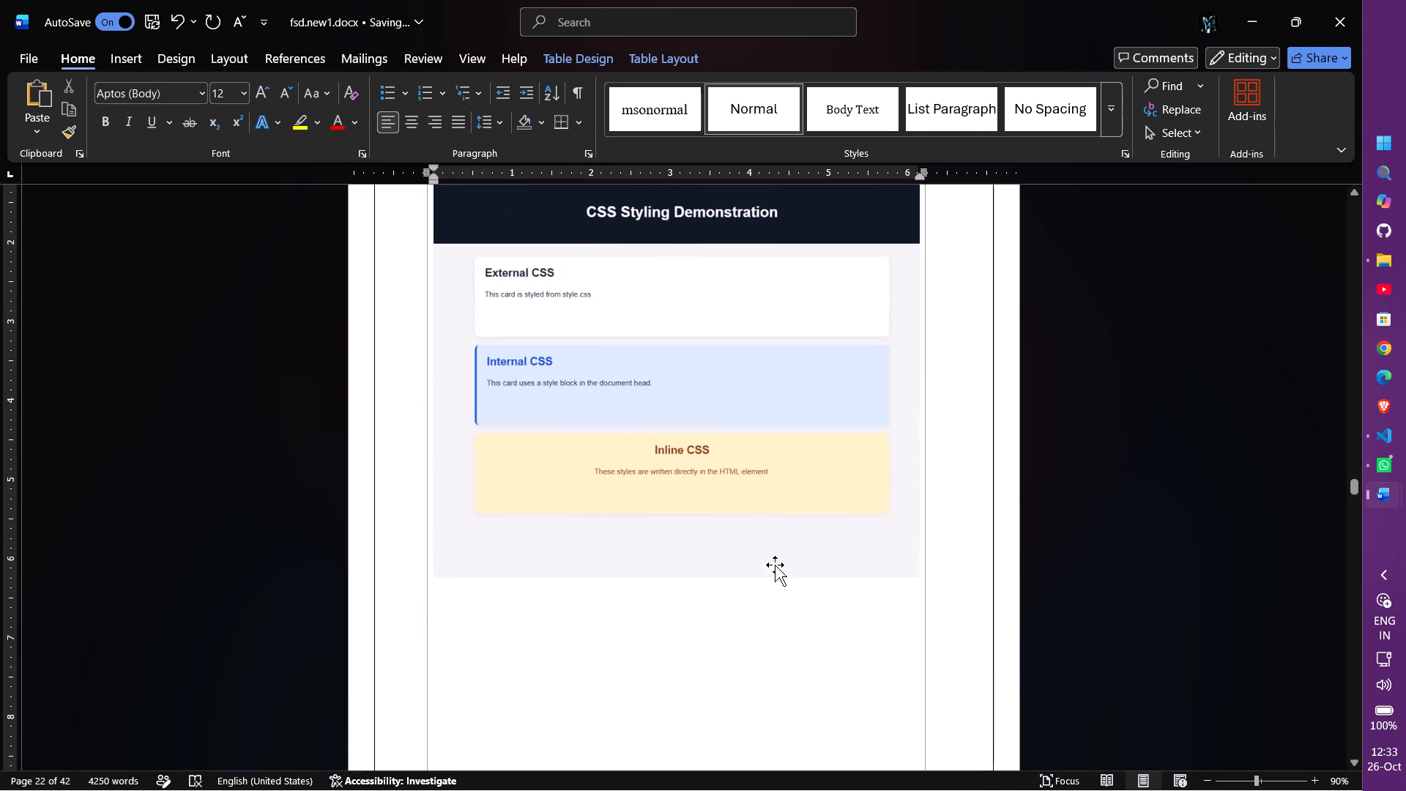
pyautogui.scroll(1, 775, 565)
pyautogui.scroll(-6, 775, 565)
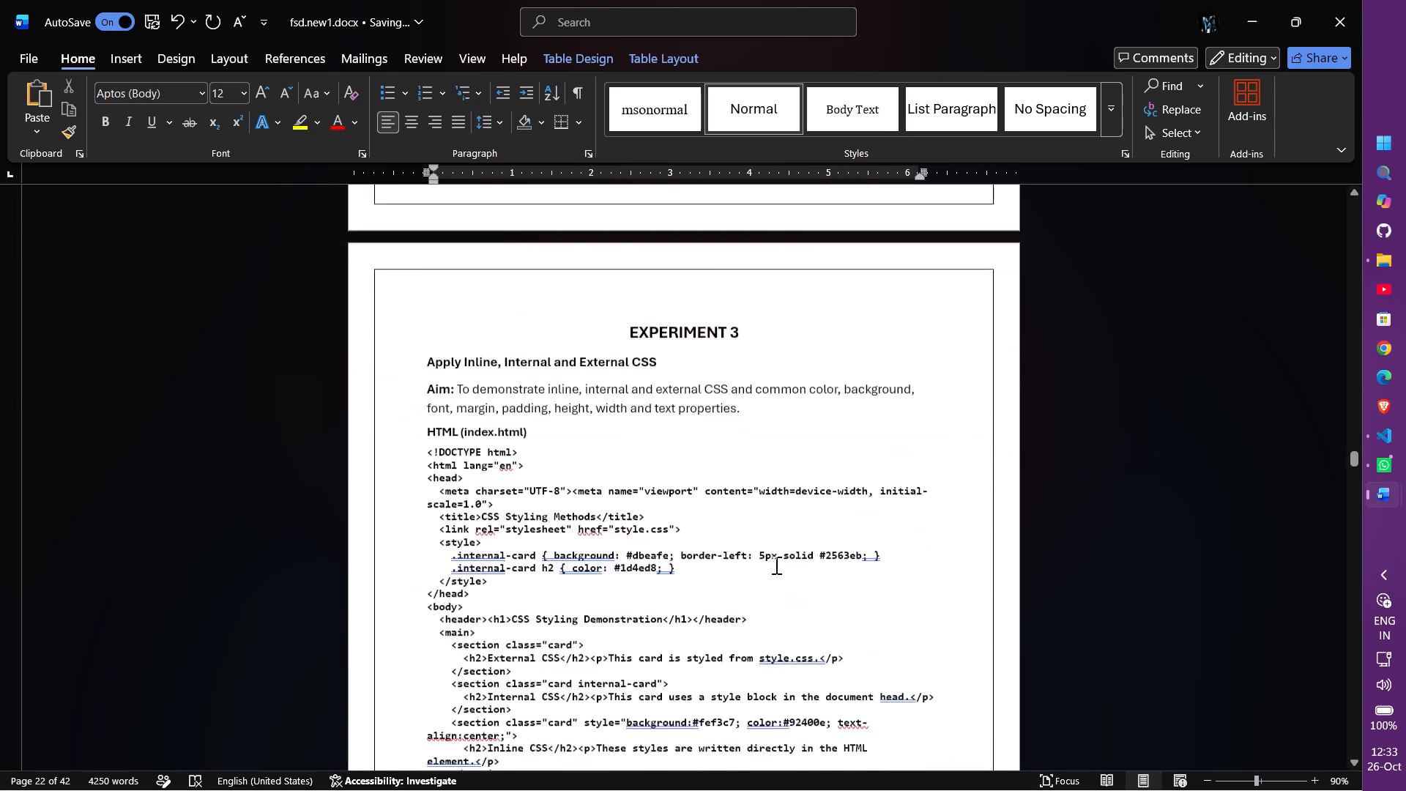
pyautogui.scroll(-2, 775, 565)
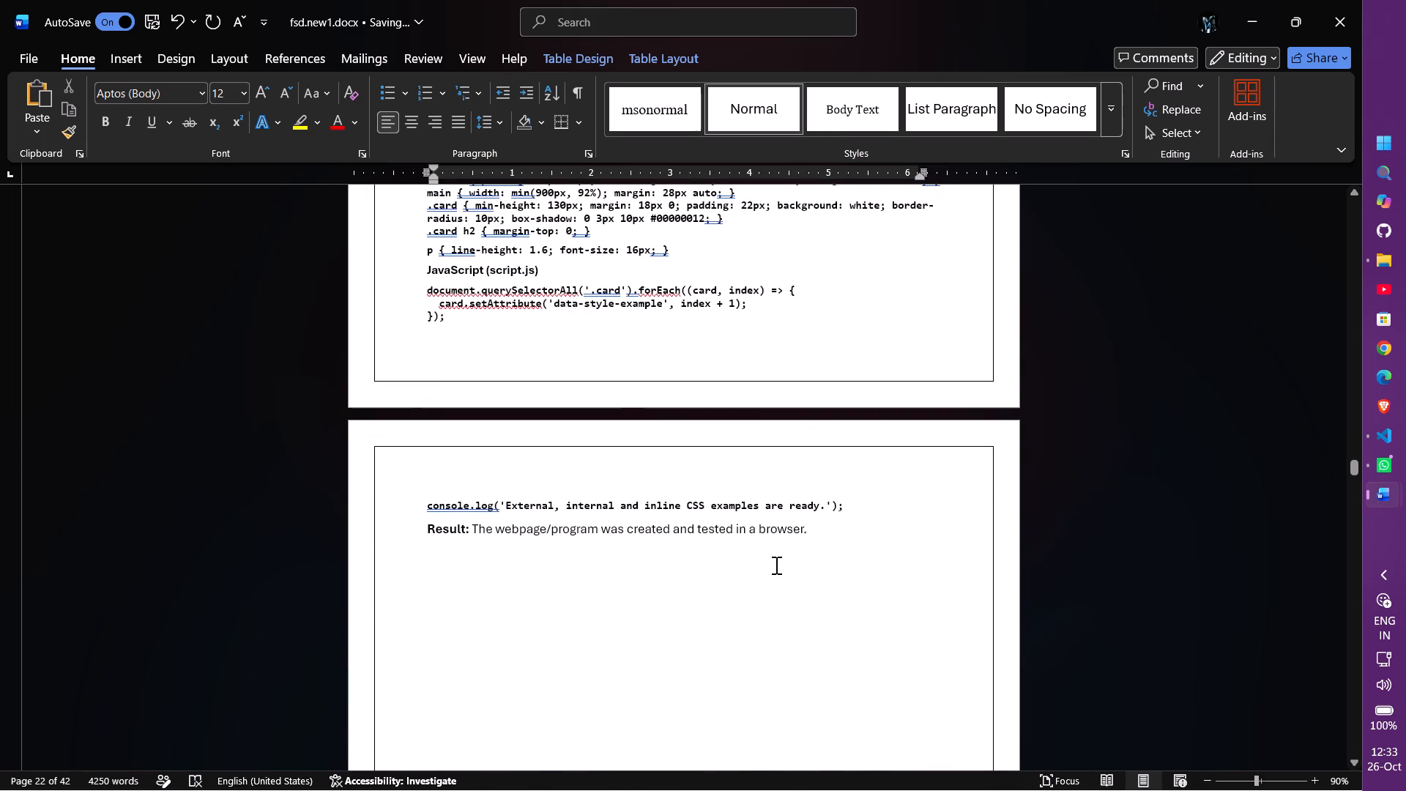
pyautogui.scroll(11, 775, 565)
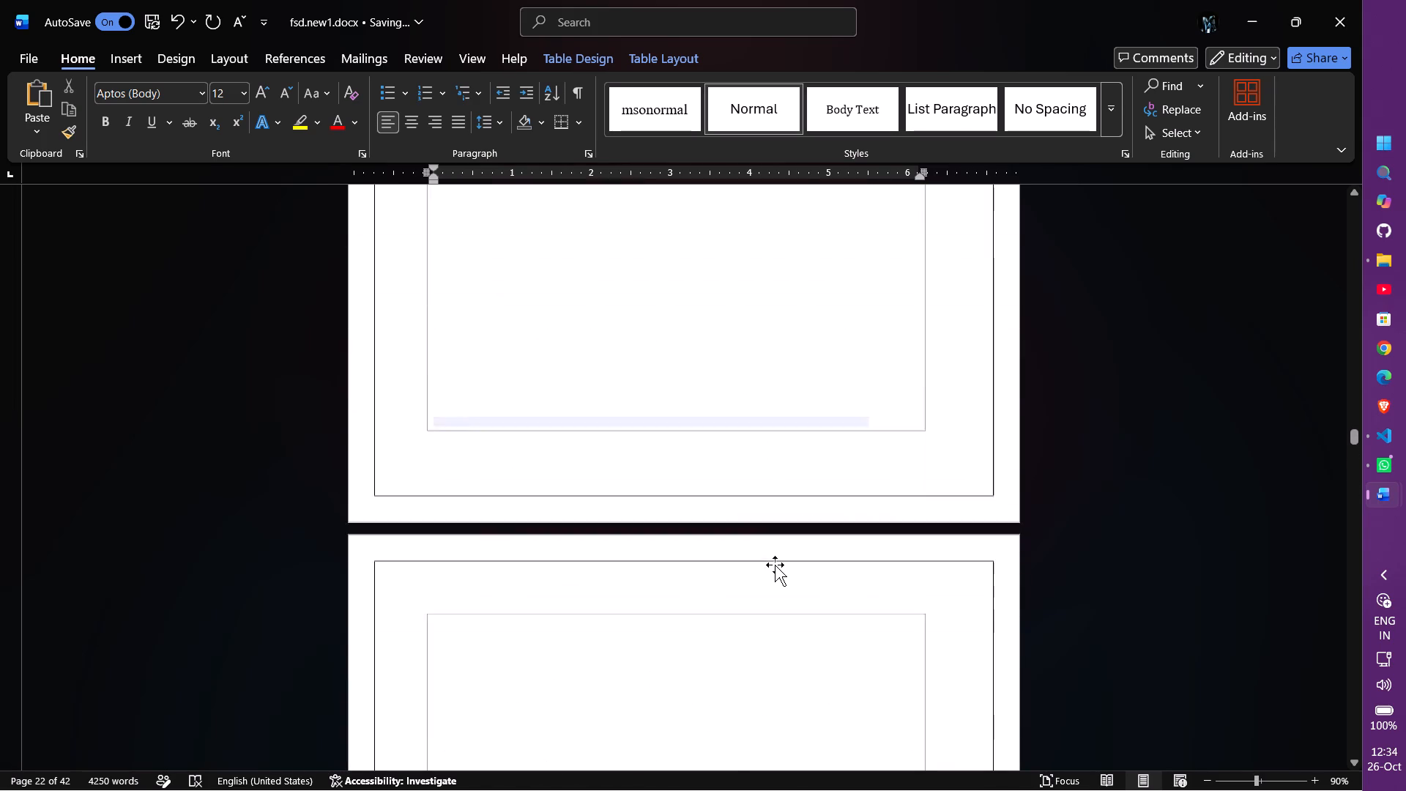
pyautogui.scroll(4, 775, 565)
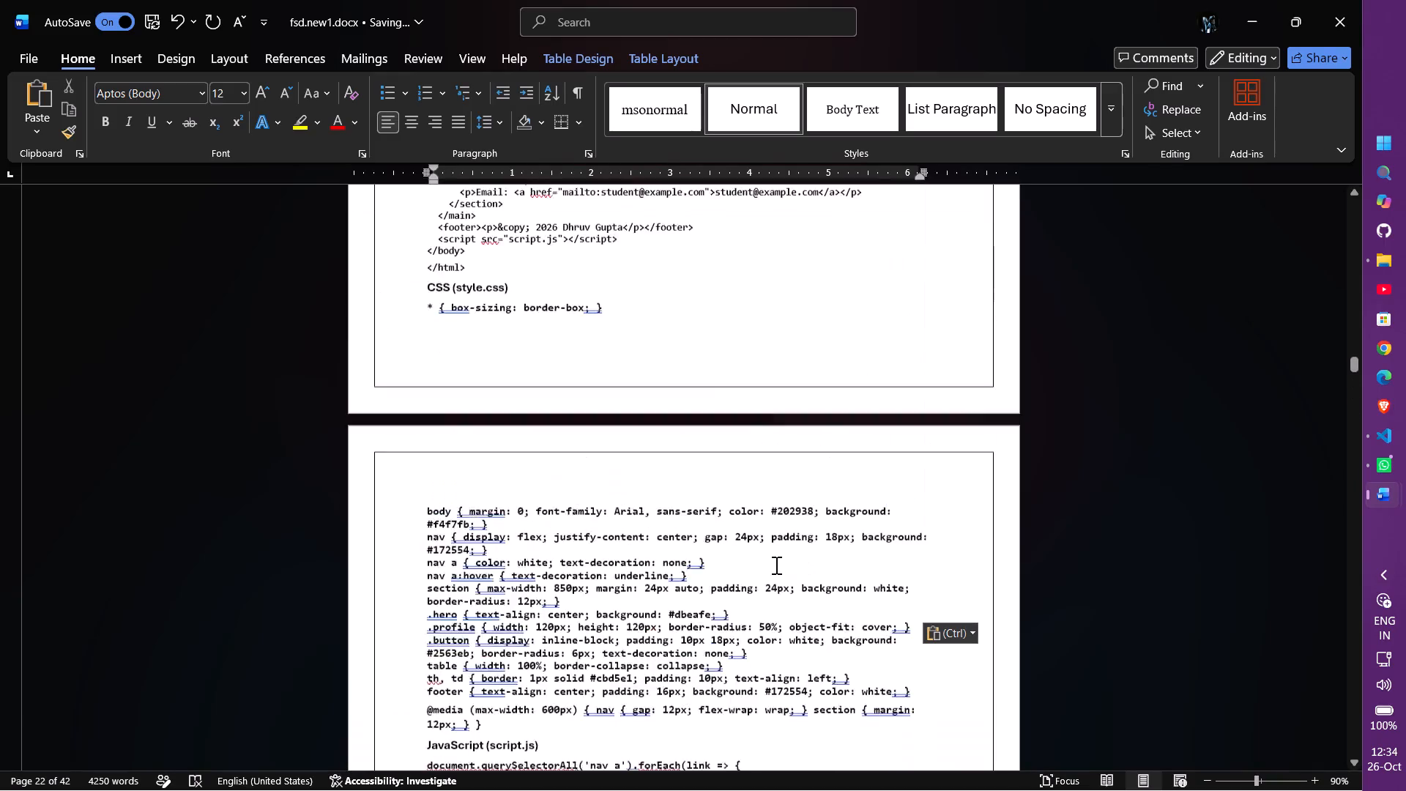
pyautogui.scroll(1, 775, 565)
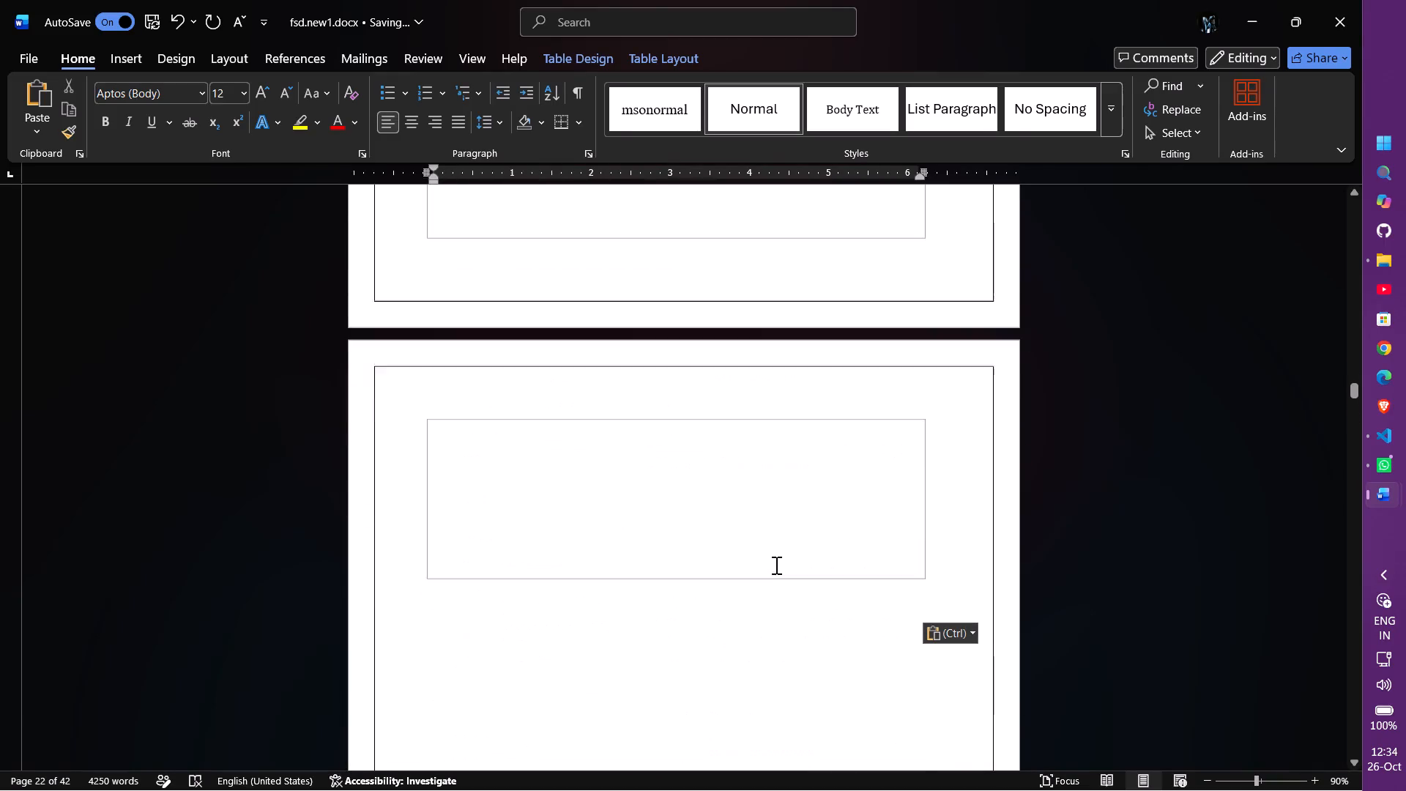
pyautogui.scroll(2, 775, 565)
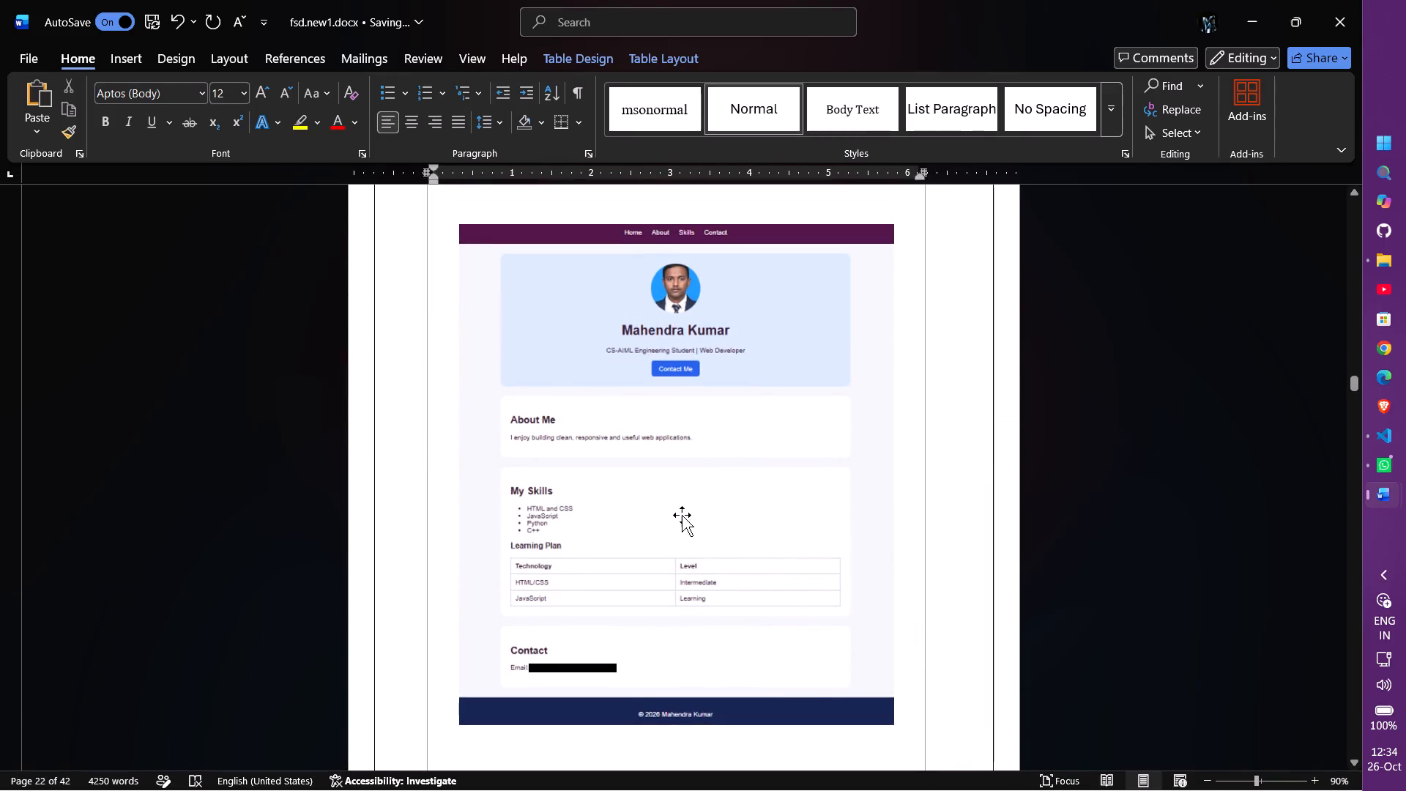
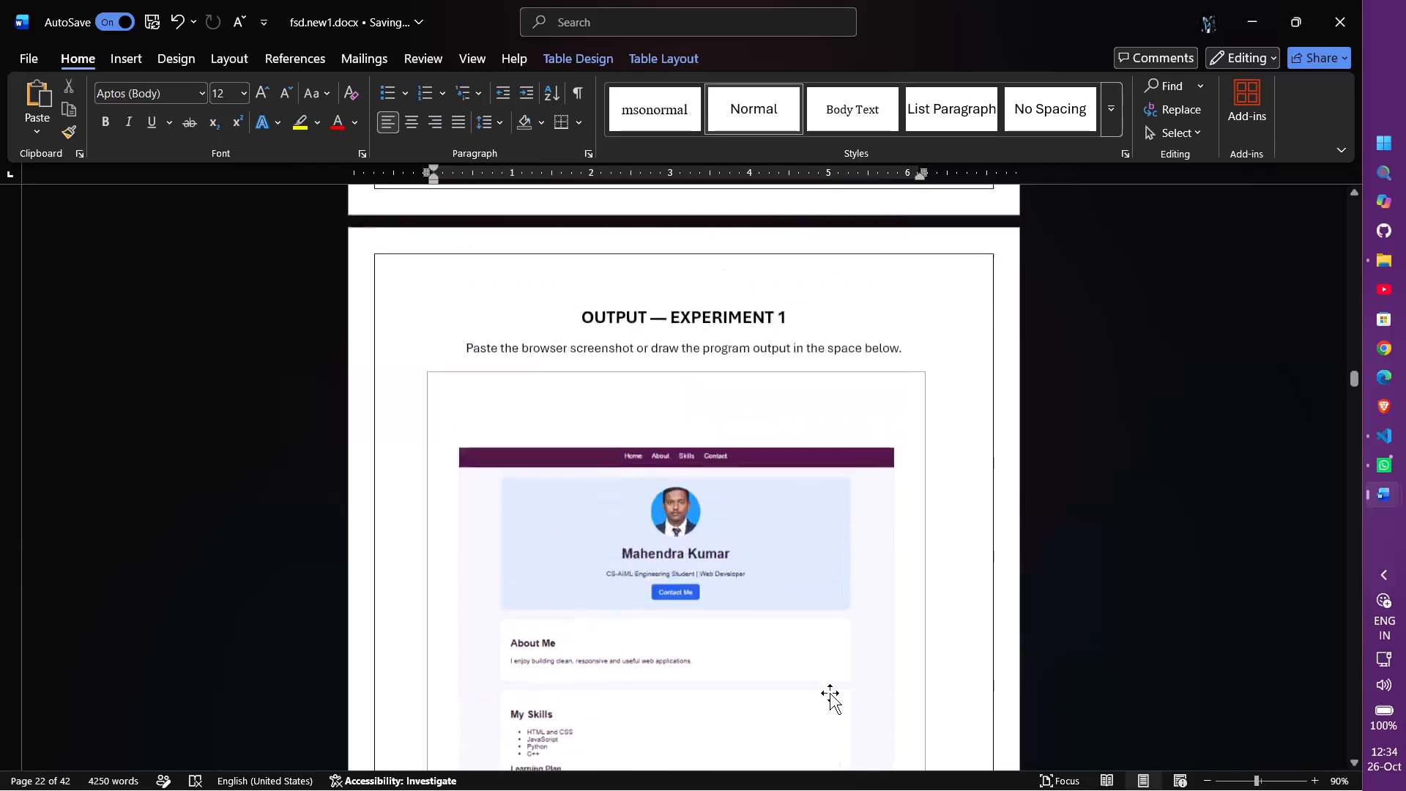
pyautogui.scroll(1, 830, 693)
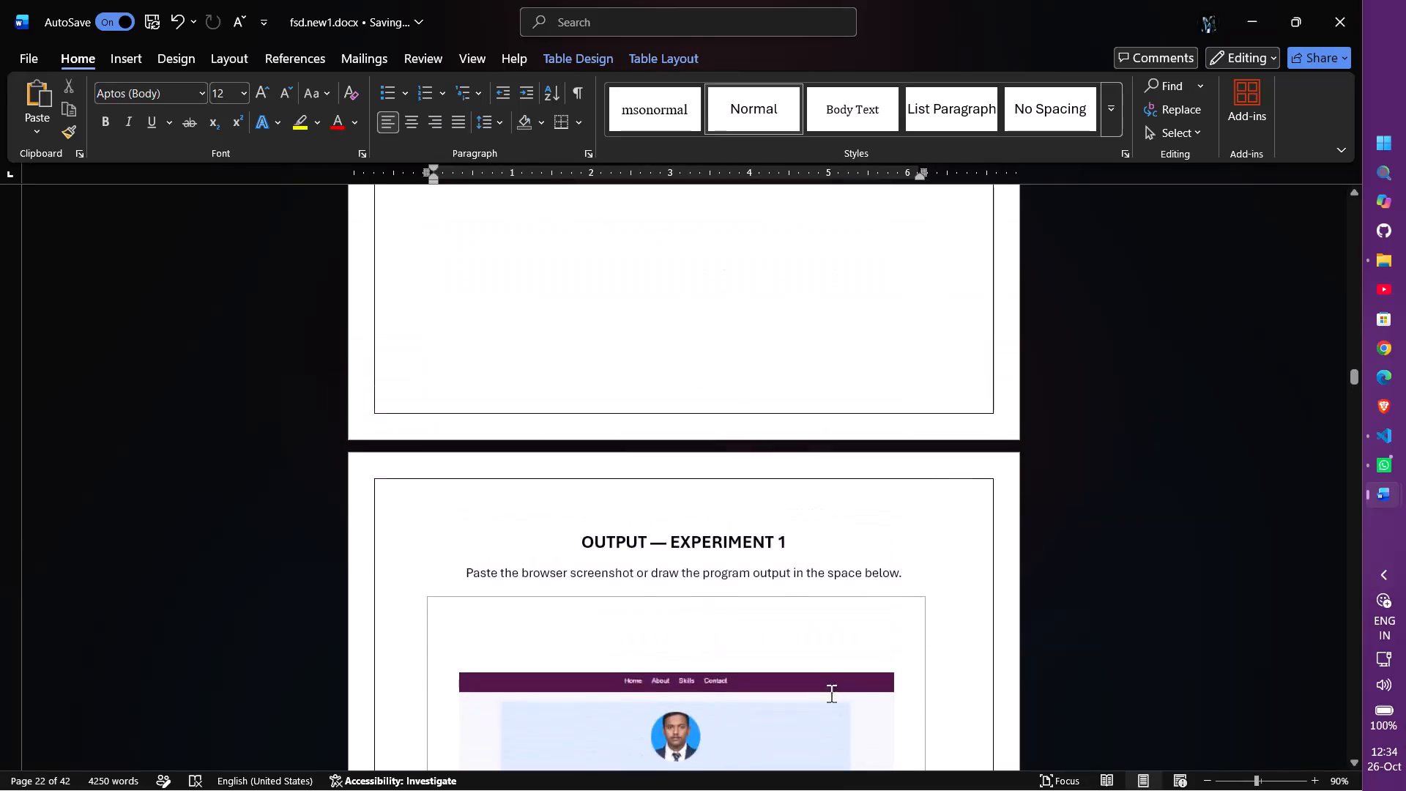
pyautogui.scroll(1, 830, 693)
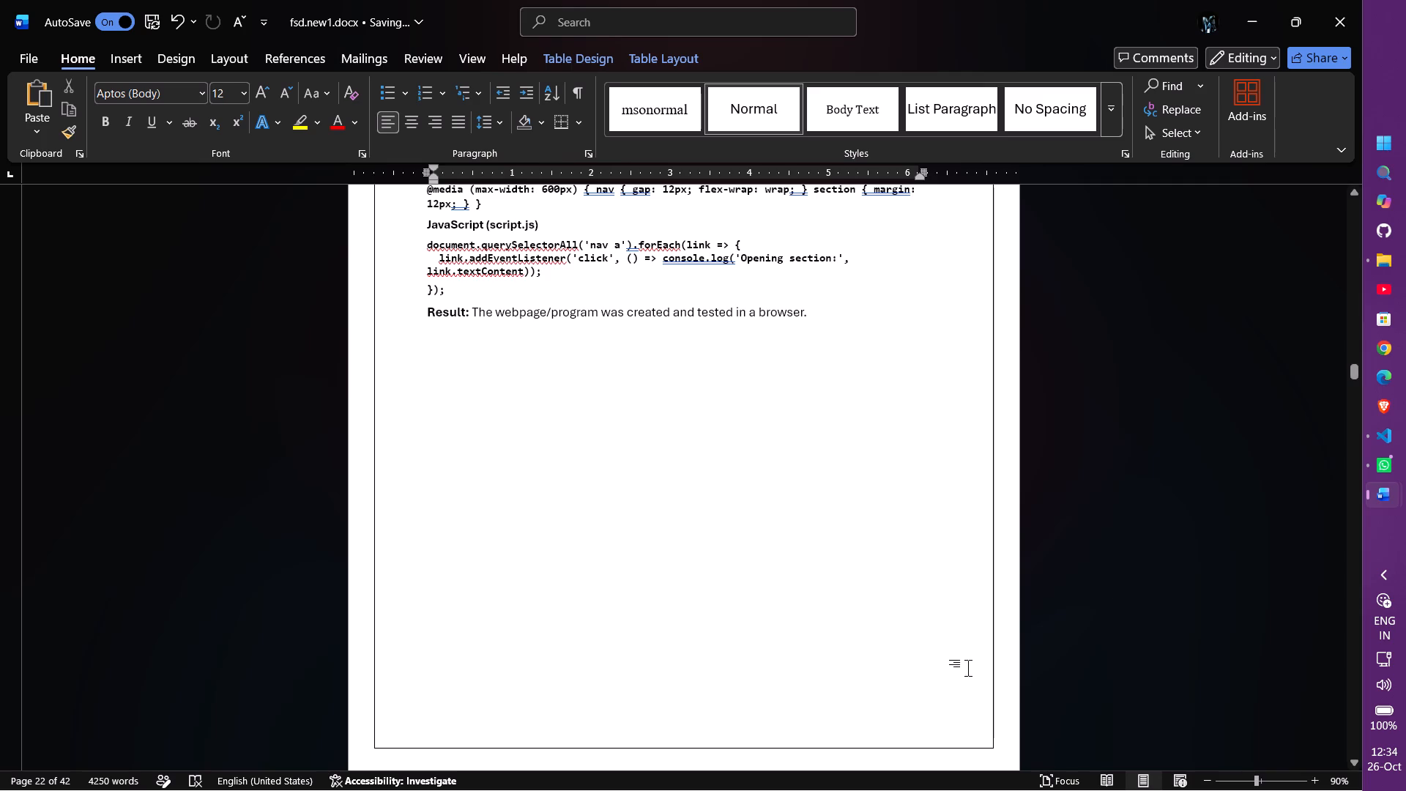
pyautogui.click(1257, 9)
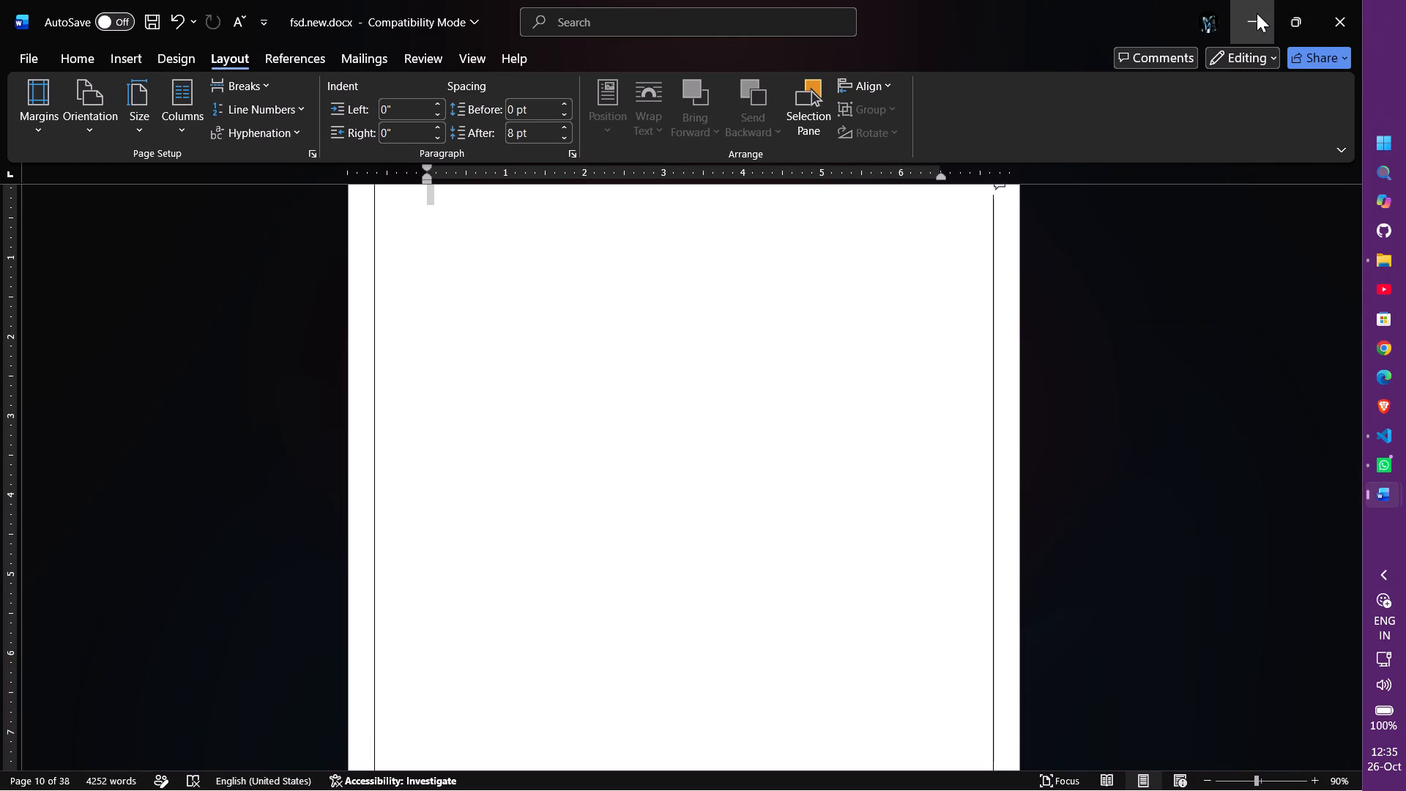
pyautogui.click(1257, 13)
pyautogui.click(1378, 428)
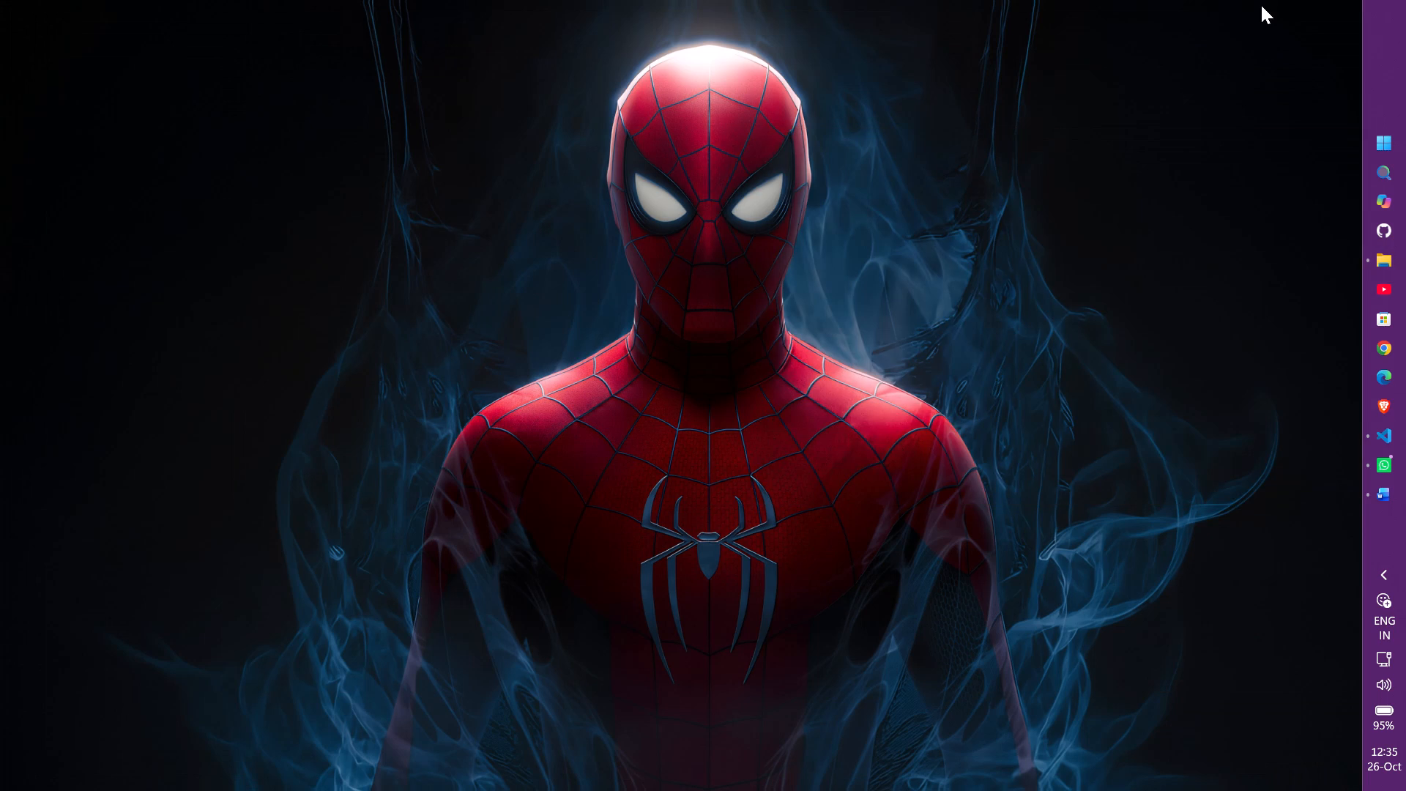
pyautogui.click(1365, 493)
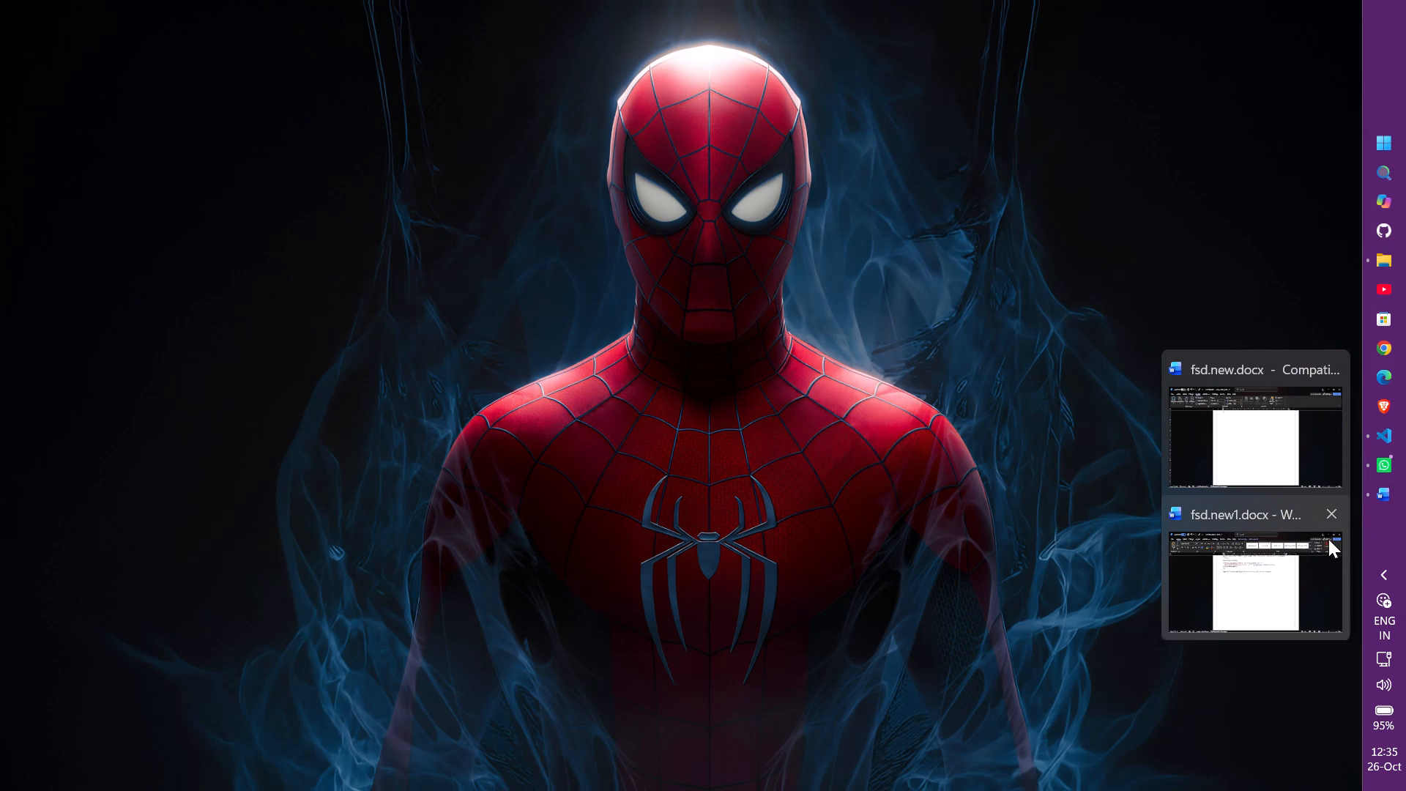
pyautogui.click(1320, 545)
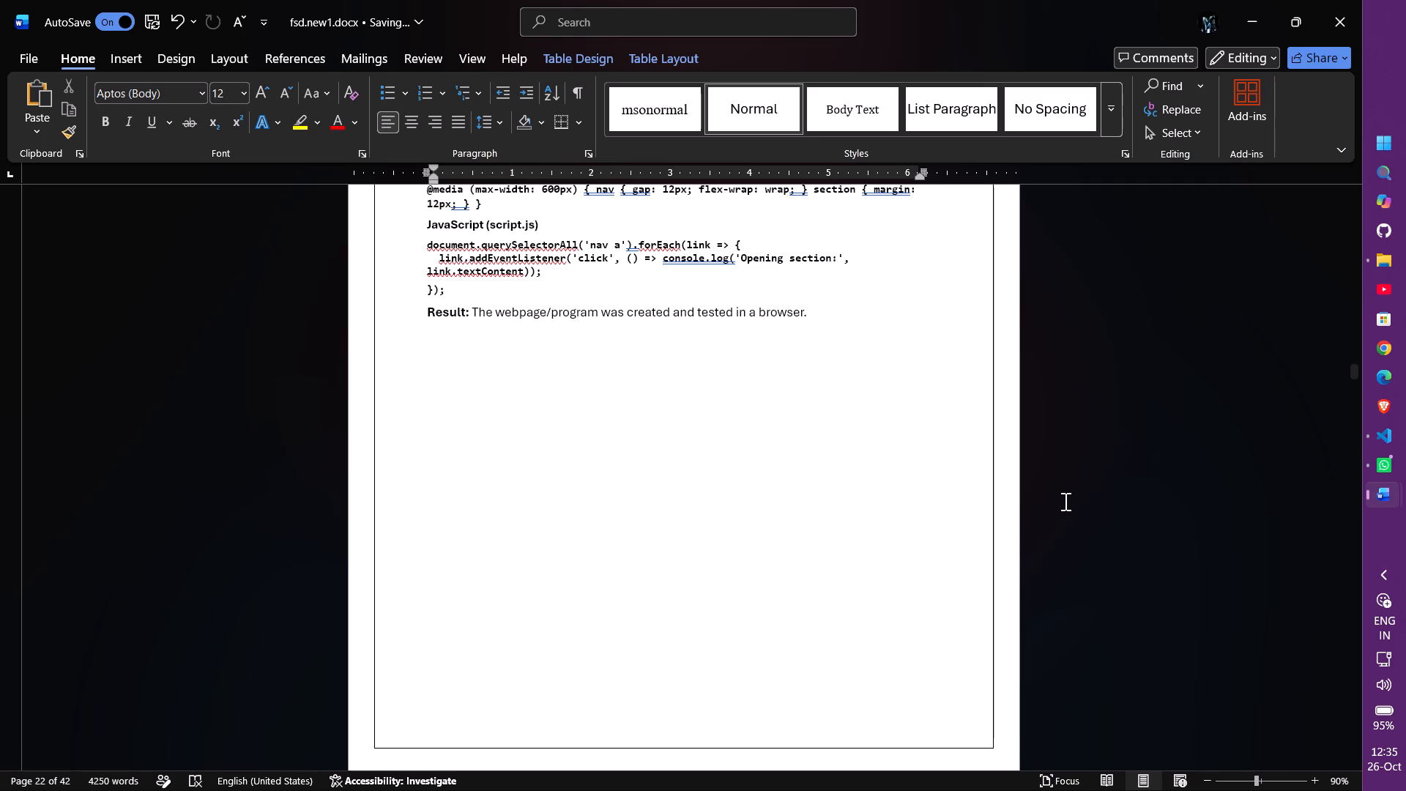
# Add an empty row below the Roll No. row of the submission table on the cover page.
pyautogui.scroll(19, 917, 453)
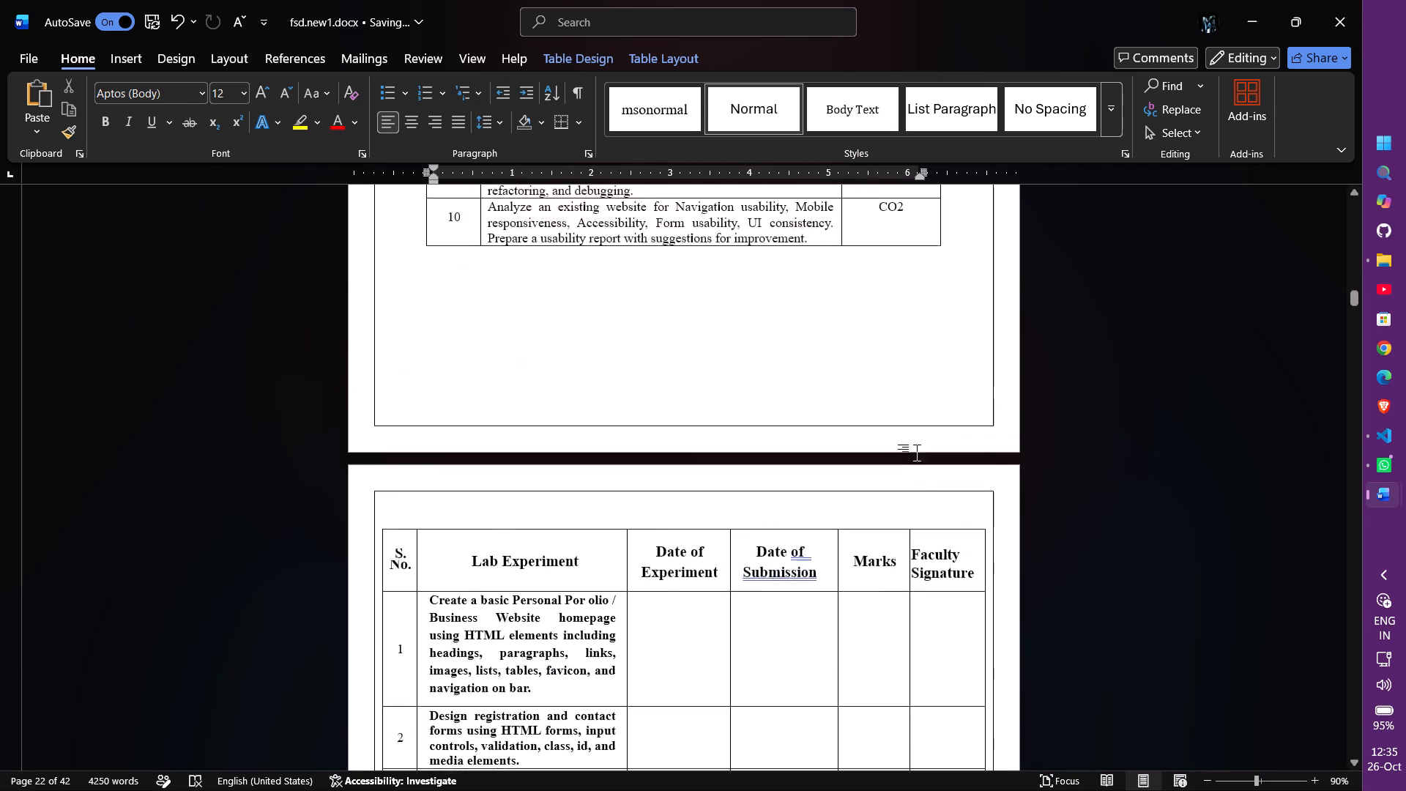
pyautogui.scroll(2, 917, 453)
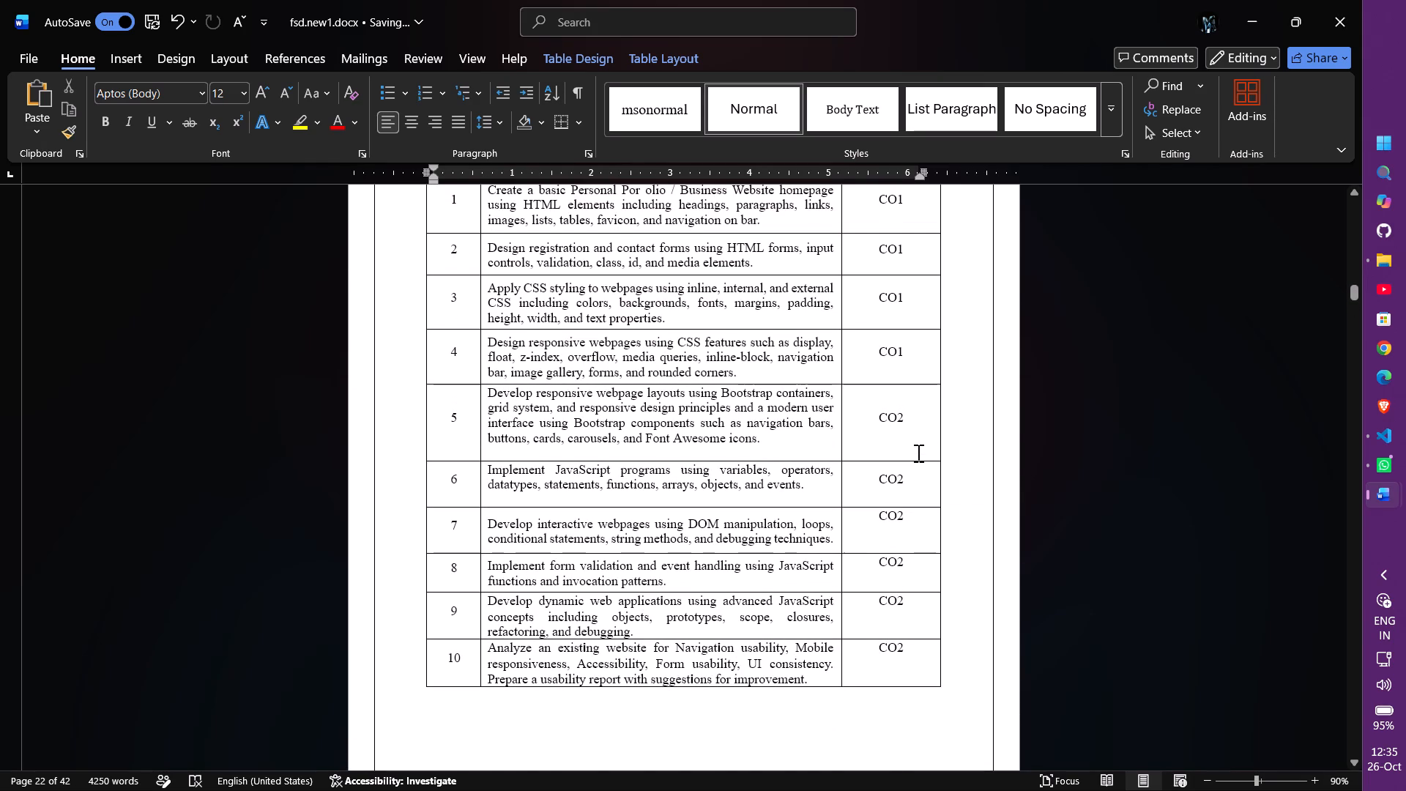
pyautogui.scroll(3, 917, 453)
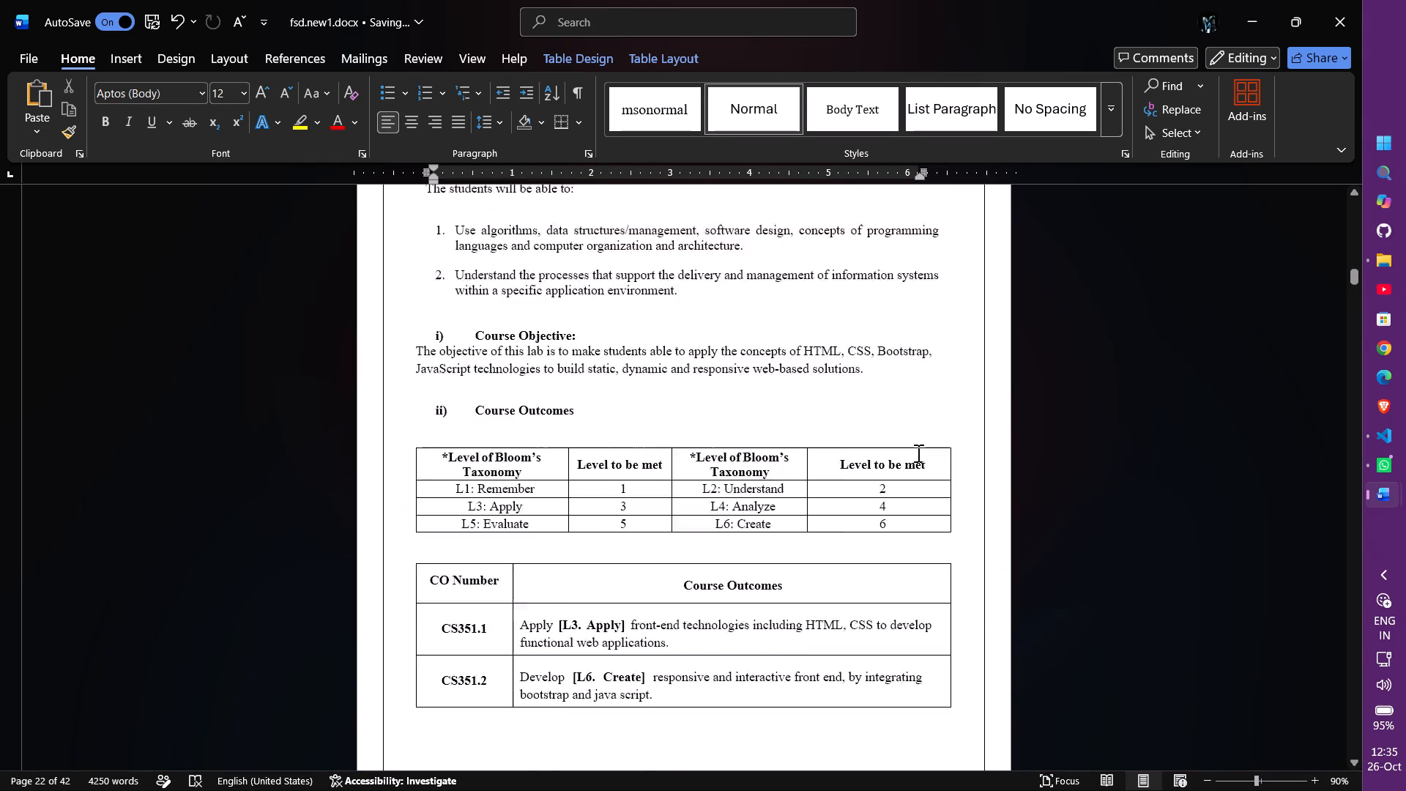
pyautogui.scroll(8, 917, 453)
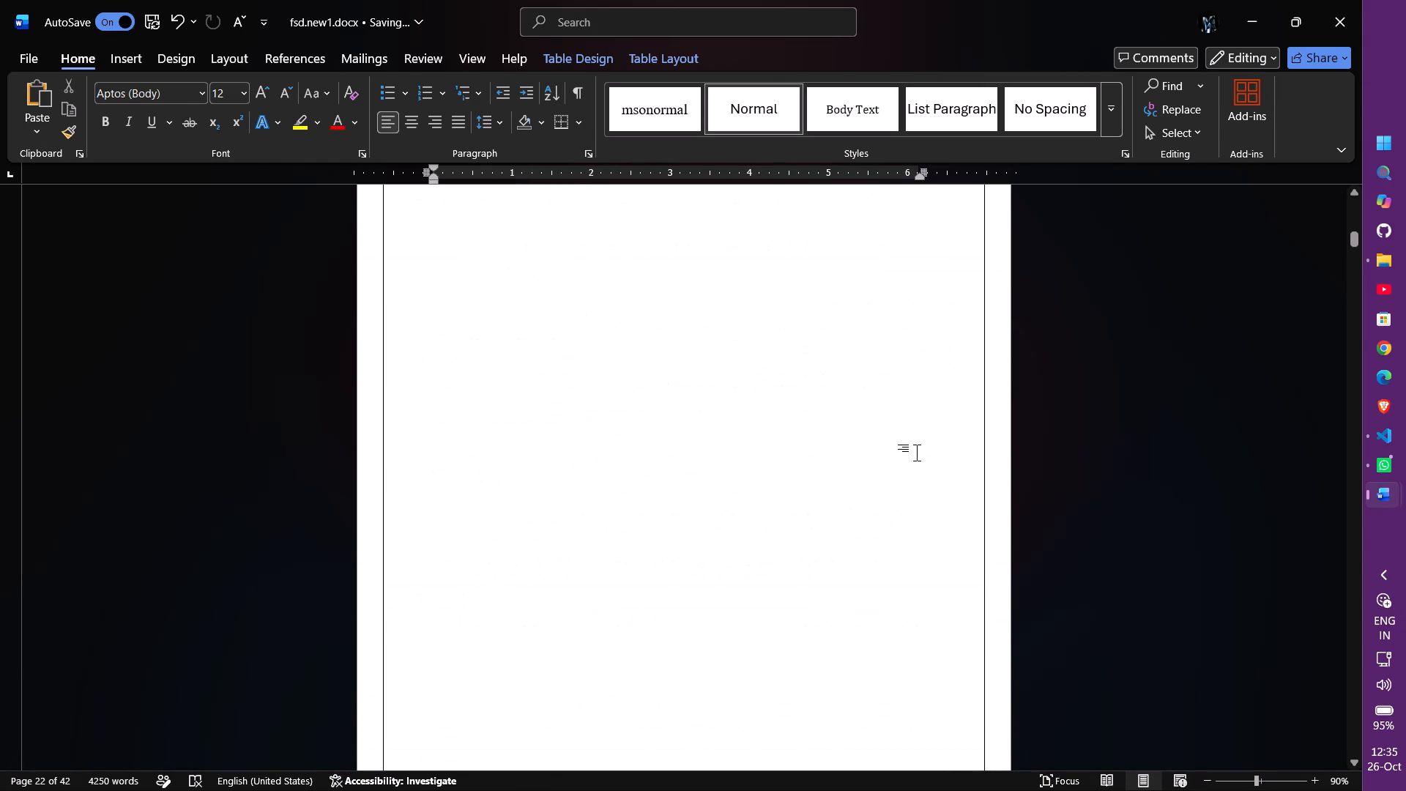
pyautogui.scroll(6, 917, 453)
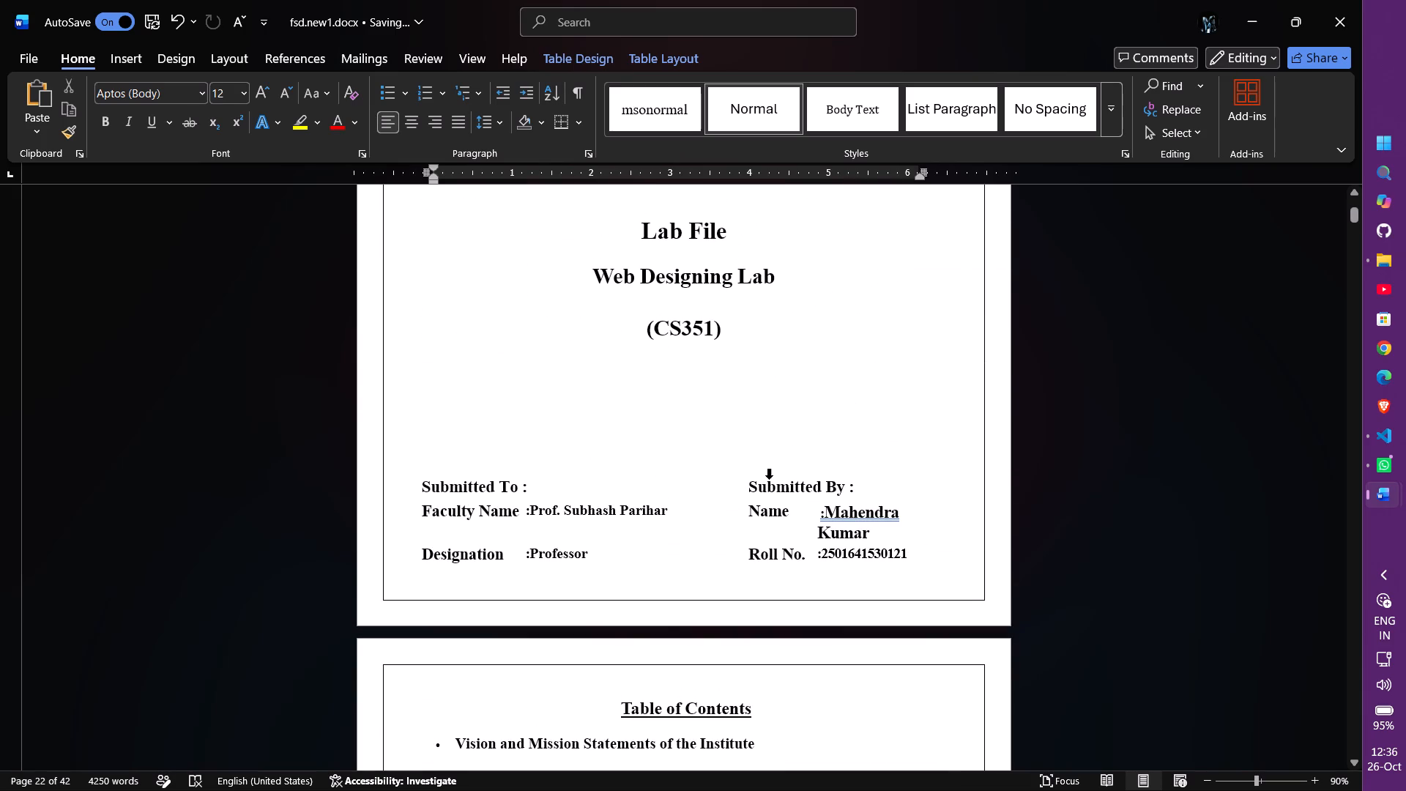
pyautogui.click(922, 554)
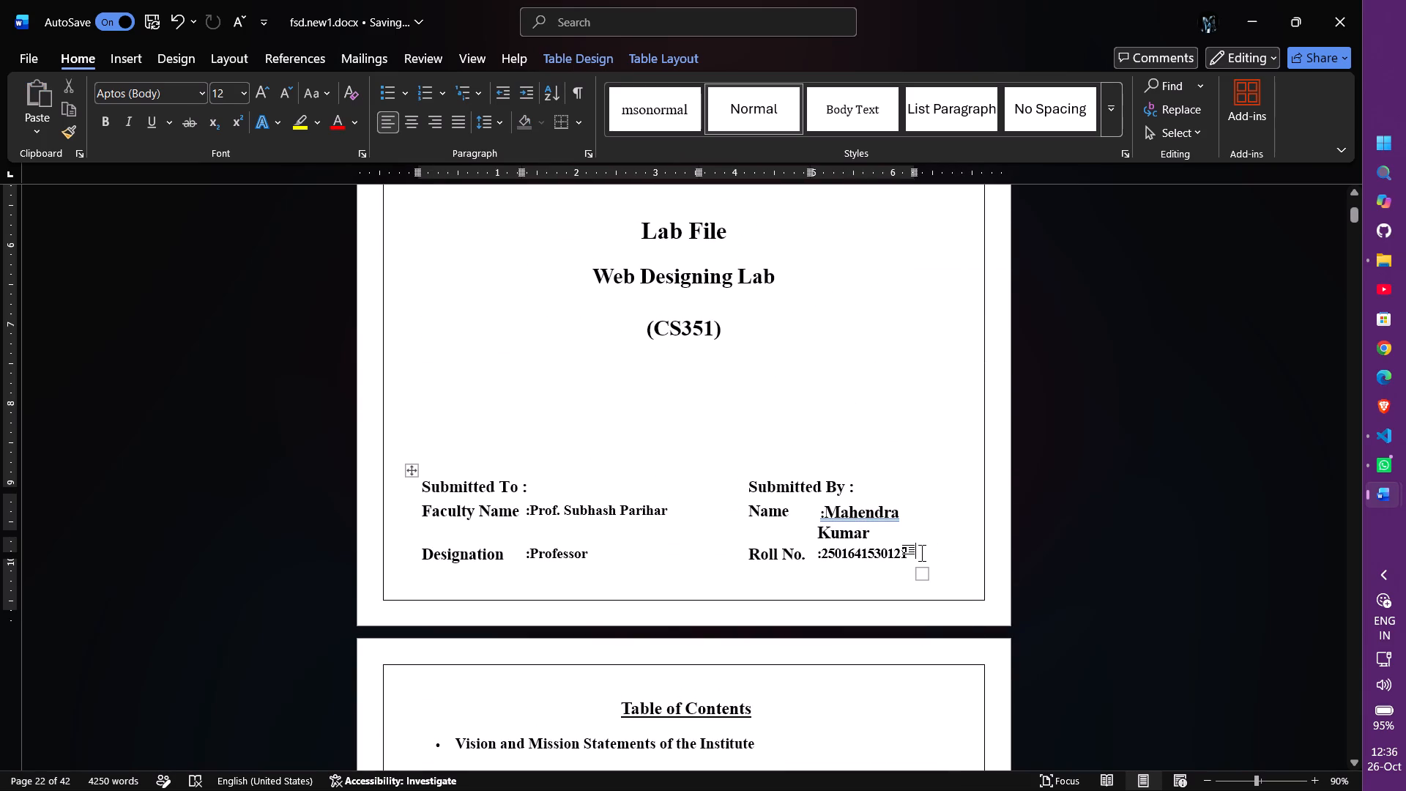
pyautogui.press('Return')
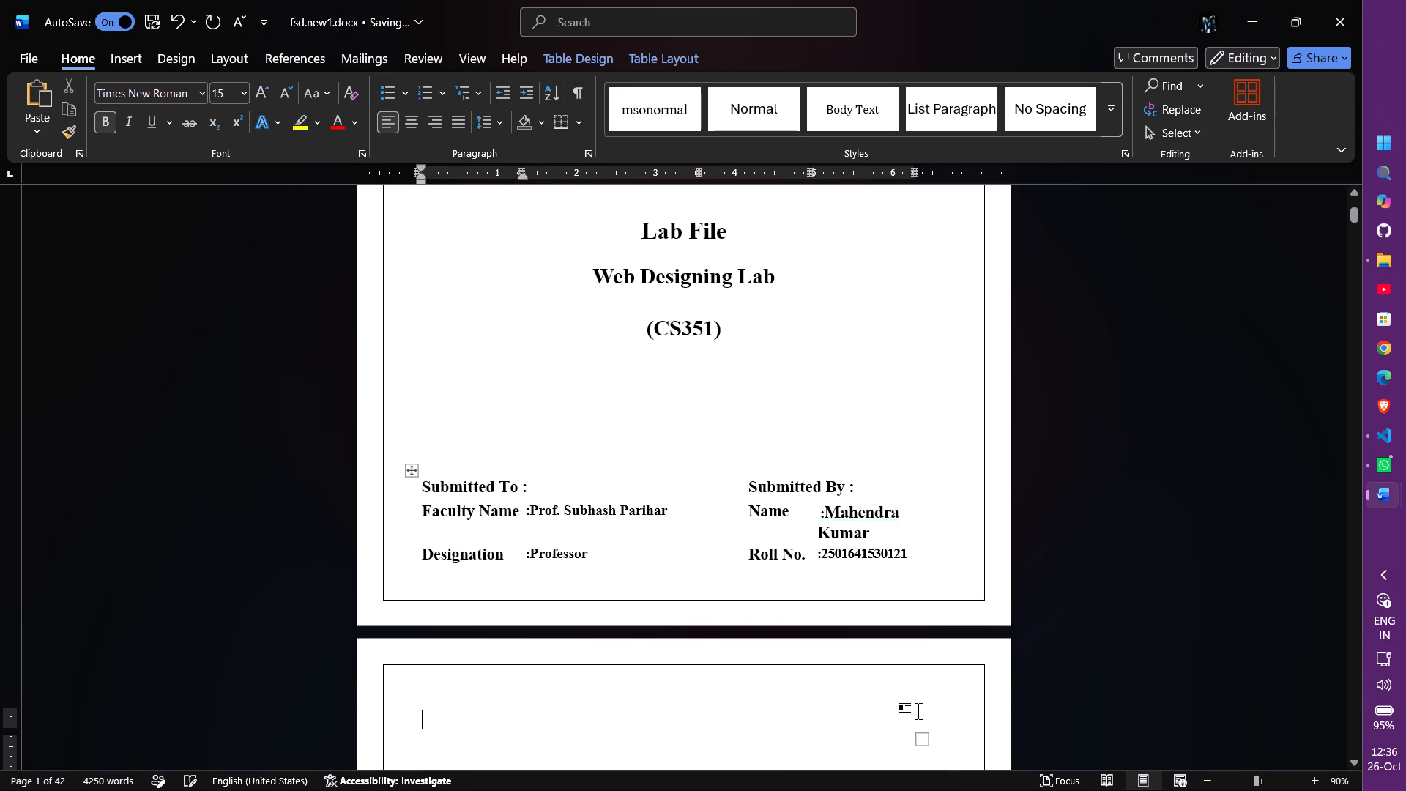
# Remove the space between the first name and surname in the cover page's Submitted By details.
pyautogui.click(863, 565)
pyautogui.click(805, 575)
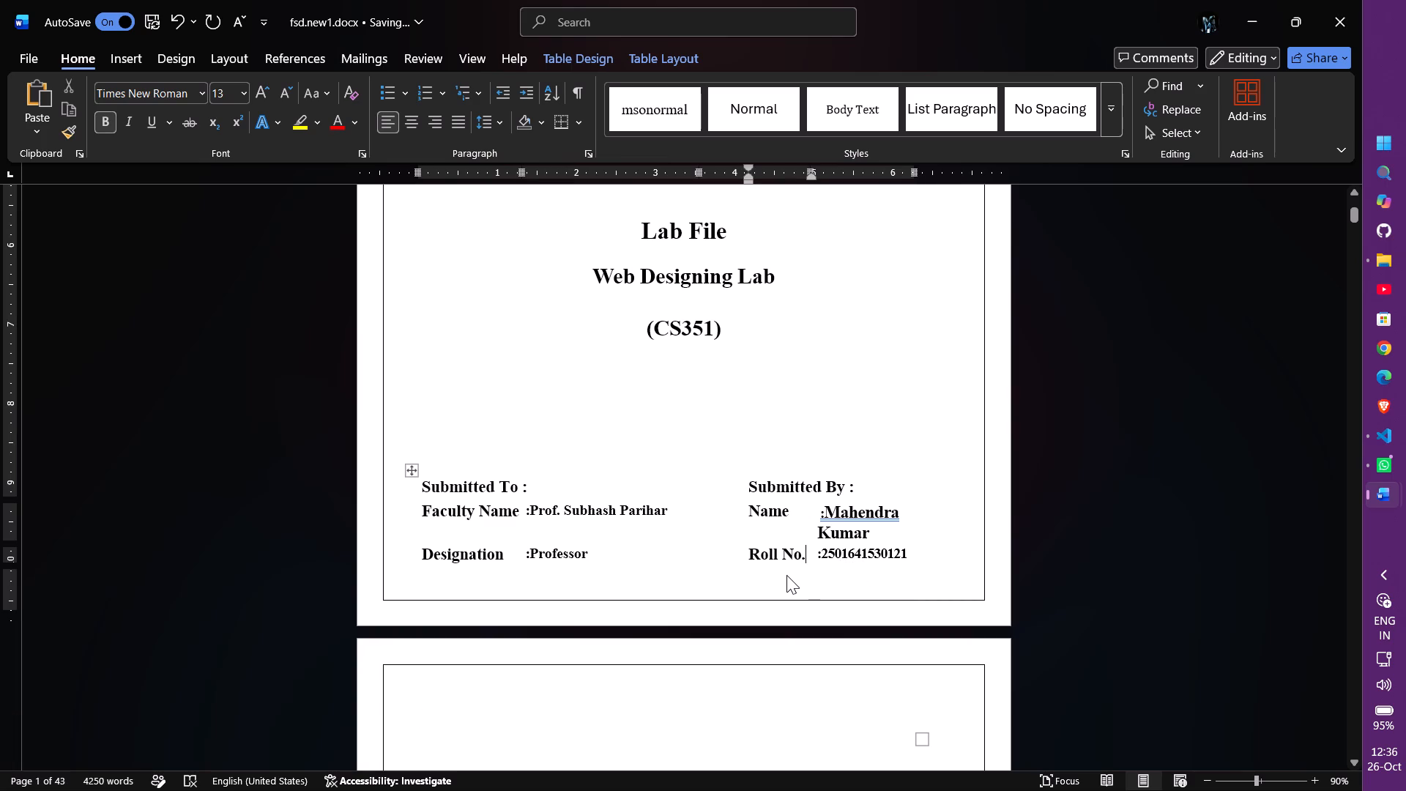
pyautogui.click(905, 549)
pyautogui.click(745, 489)
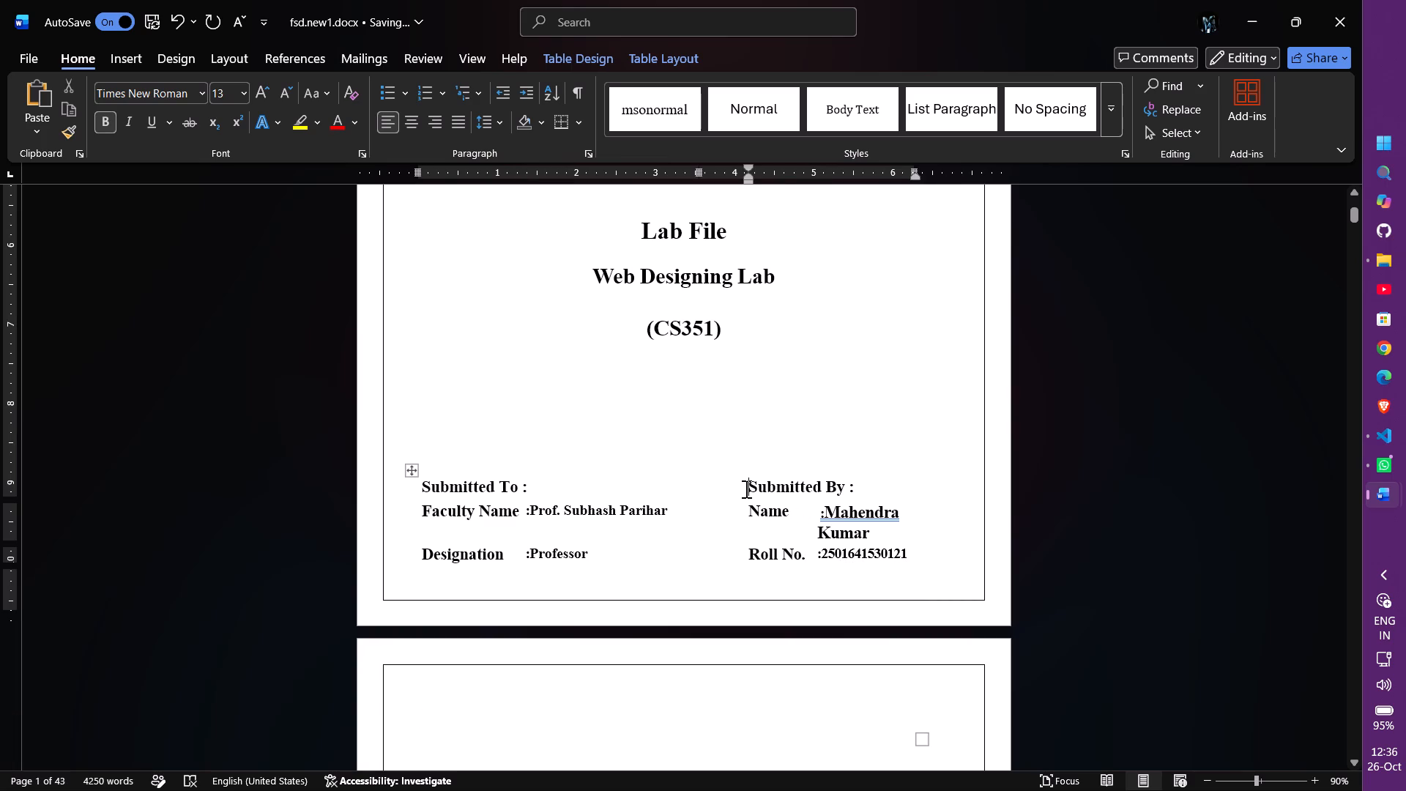
pyautogui.press('BackSpace')
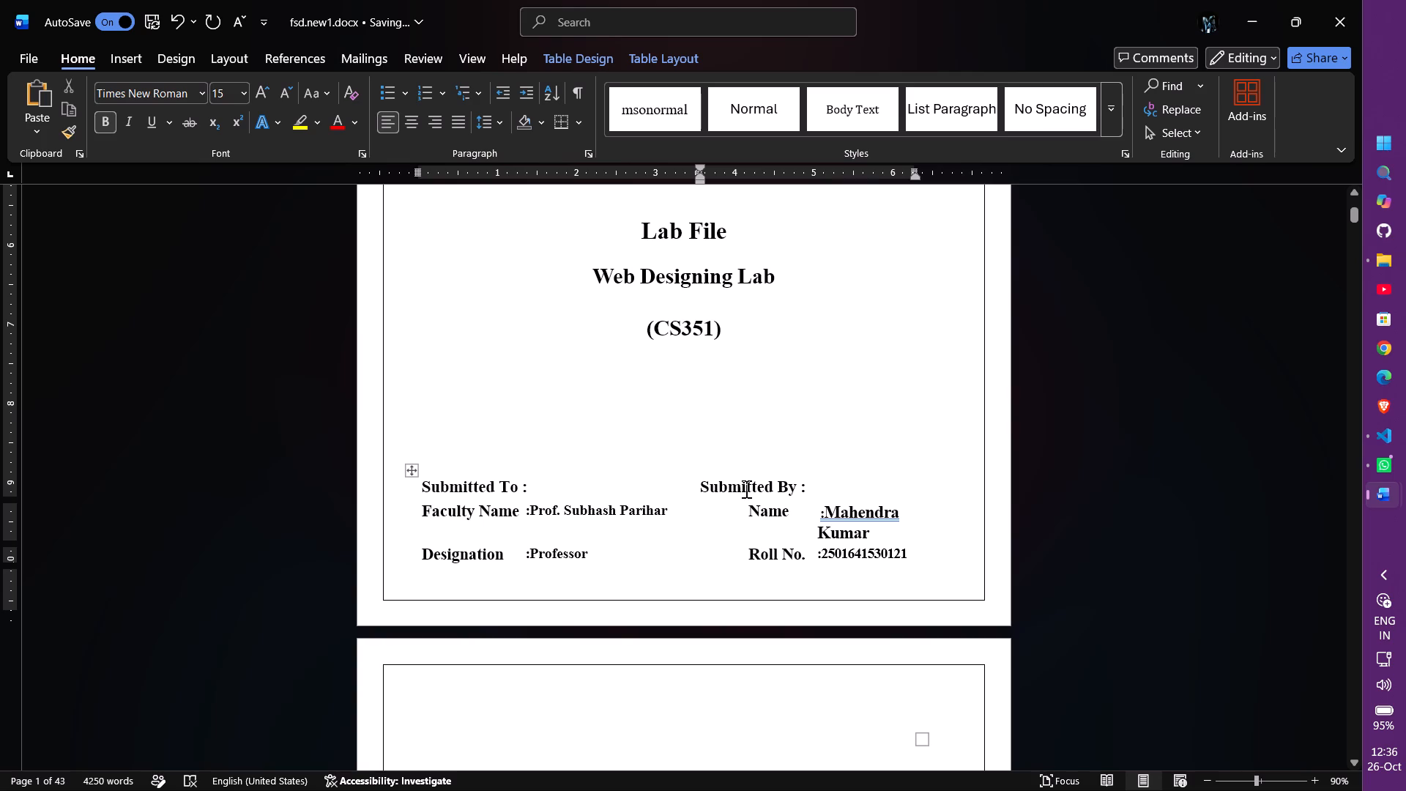
# Indent the cover page's Submitted By heading with leading spaces so it lines up with the Name and Roll No. labels below.
pyautogui.press('Tab')
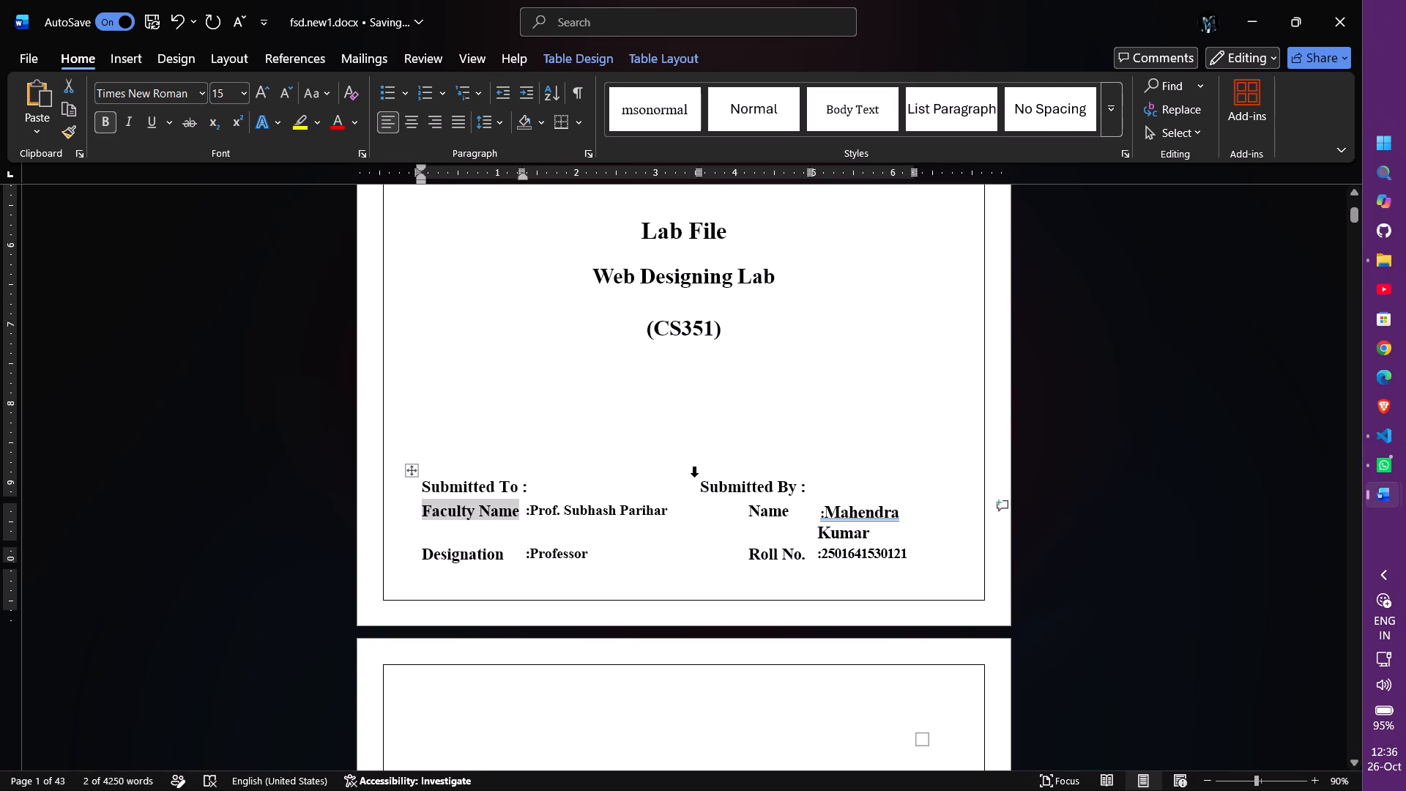
pyautogui.click(699, 483)
pyautogui.click(699, 483)
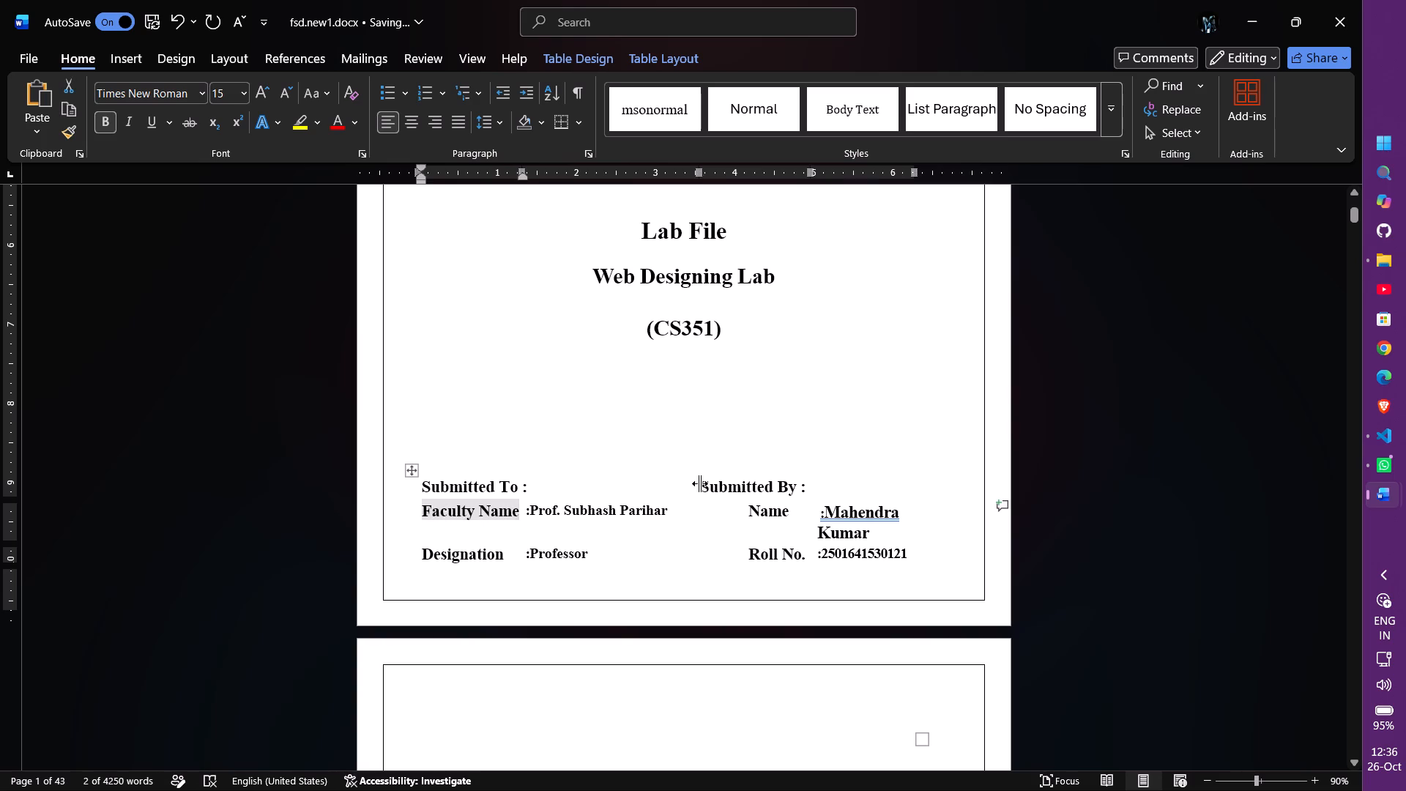
pyautogui.click(696, 489)
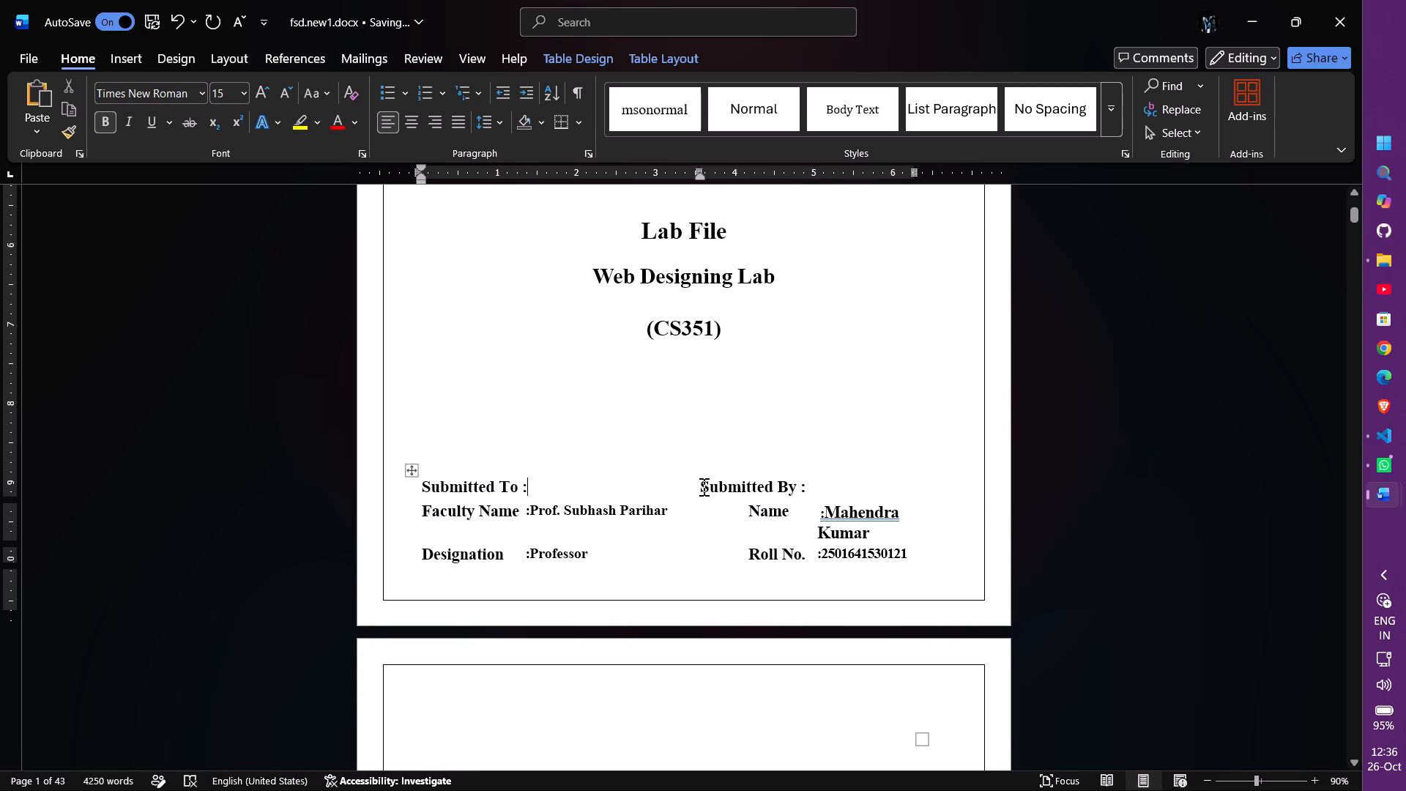
pyautogui.click(697, 487)
pyautogui.press('Tab')
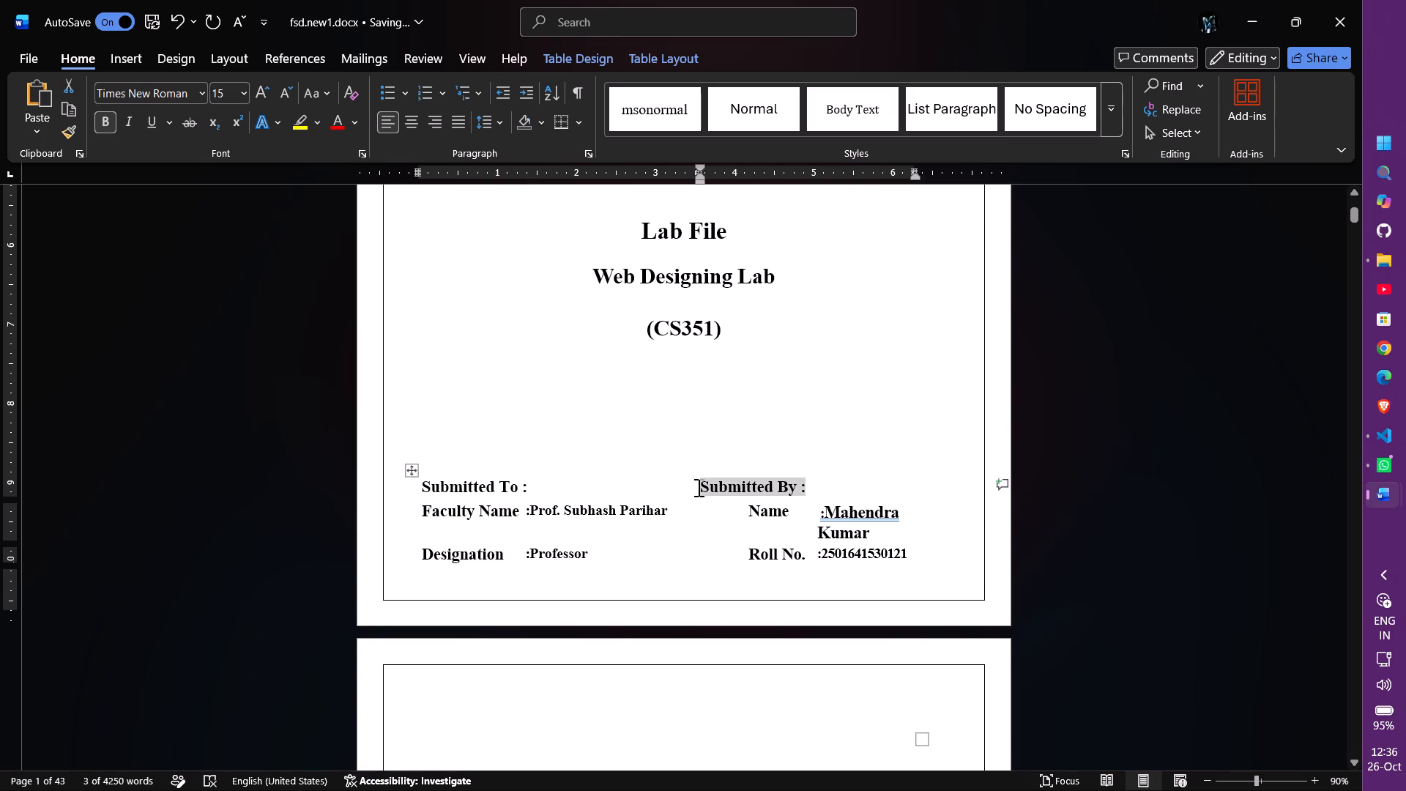
pyautogui.press('Tab')
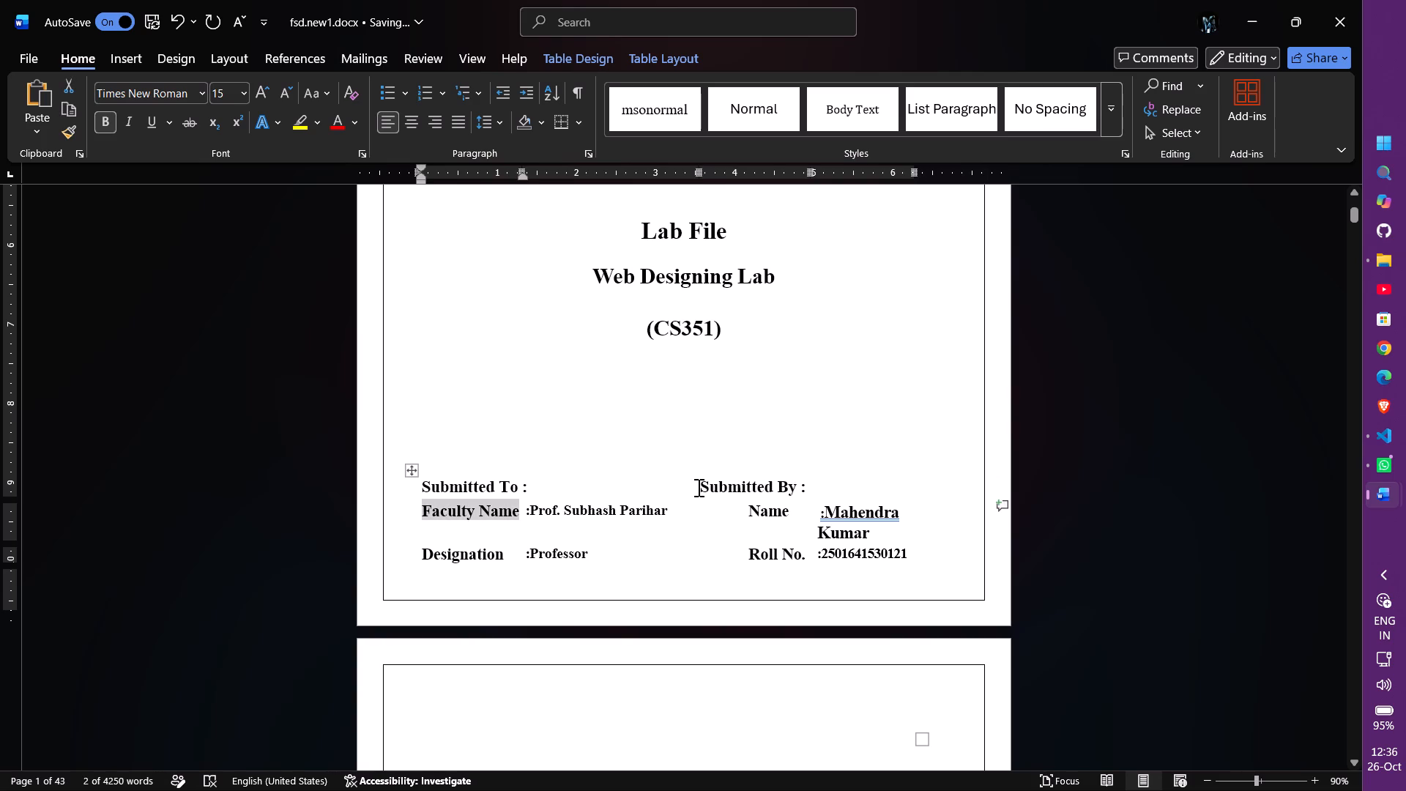
pyautogui.press('Tab')
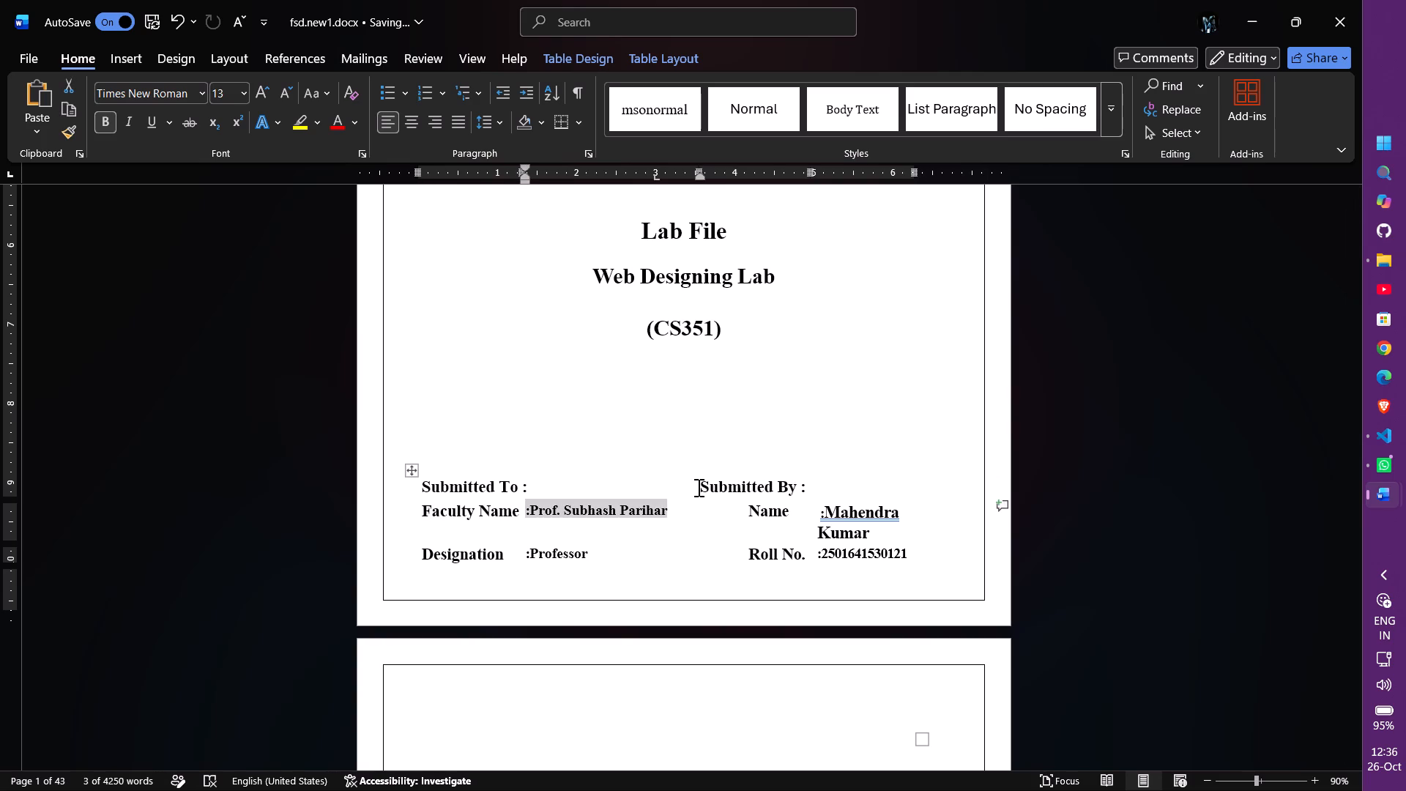
pyautogui.press('Up')
pyautogui.press('Right')
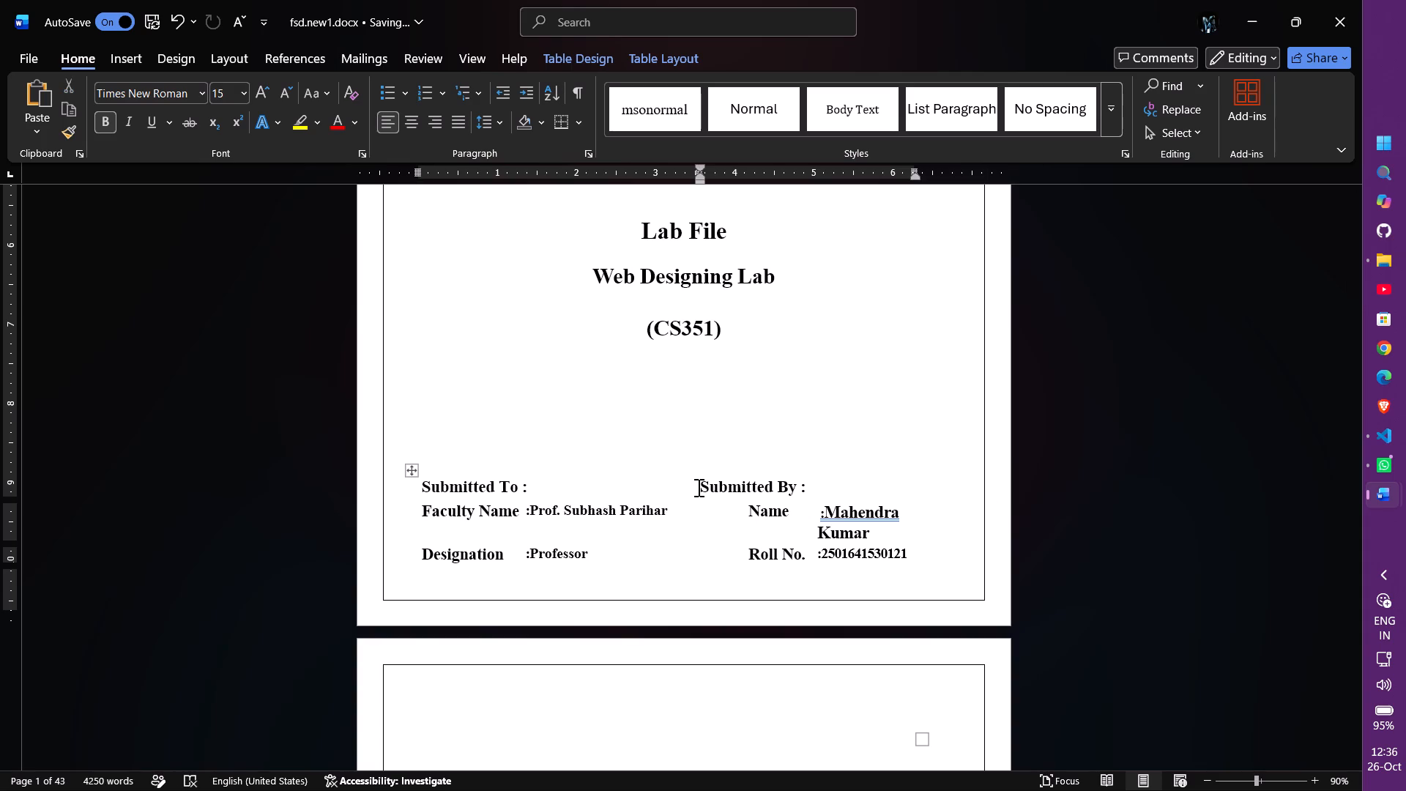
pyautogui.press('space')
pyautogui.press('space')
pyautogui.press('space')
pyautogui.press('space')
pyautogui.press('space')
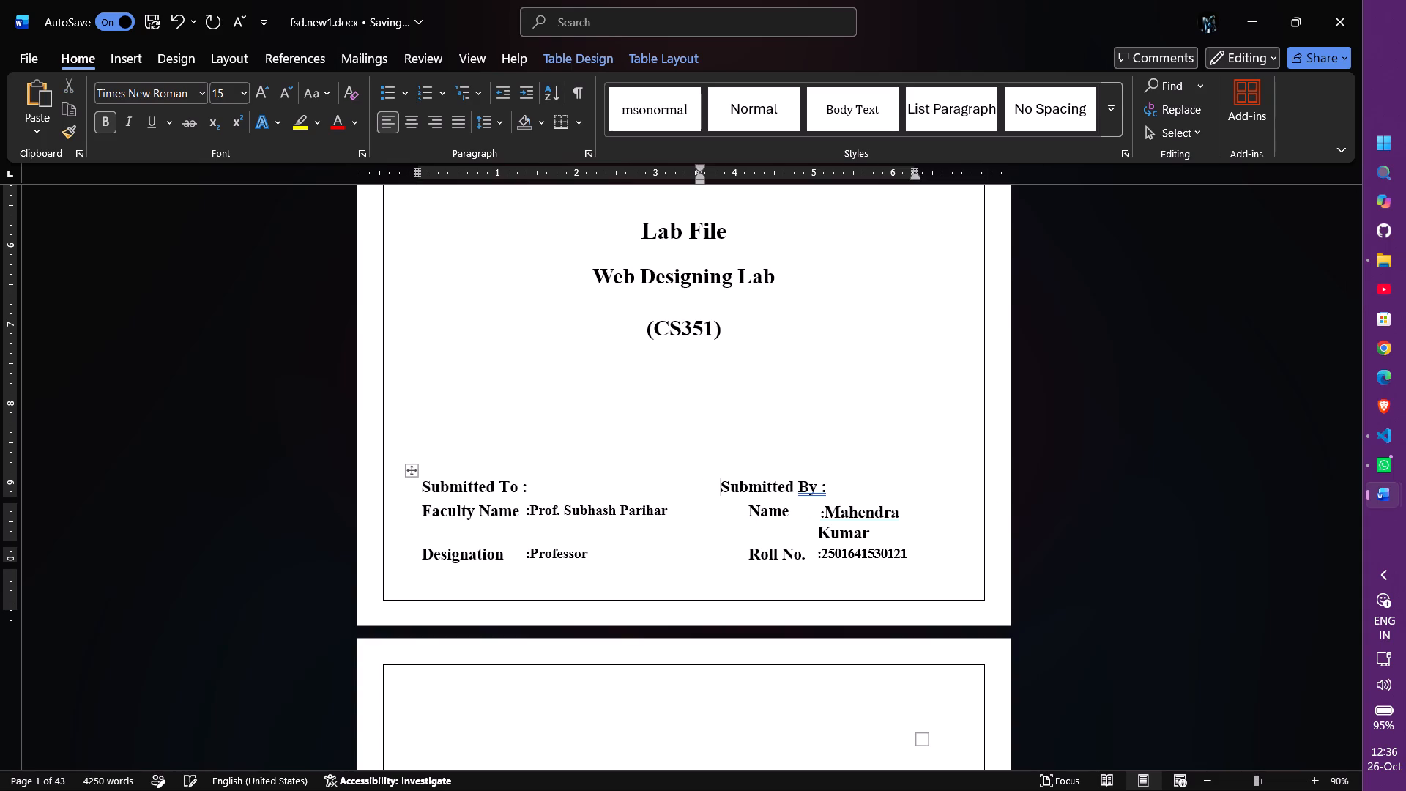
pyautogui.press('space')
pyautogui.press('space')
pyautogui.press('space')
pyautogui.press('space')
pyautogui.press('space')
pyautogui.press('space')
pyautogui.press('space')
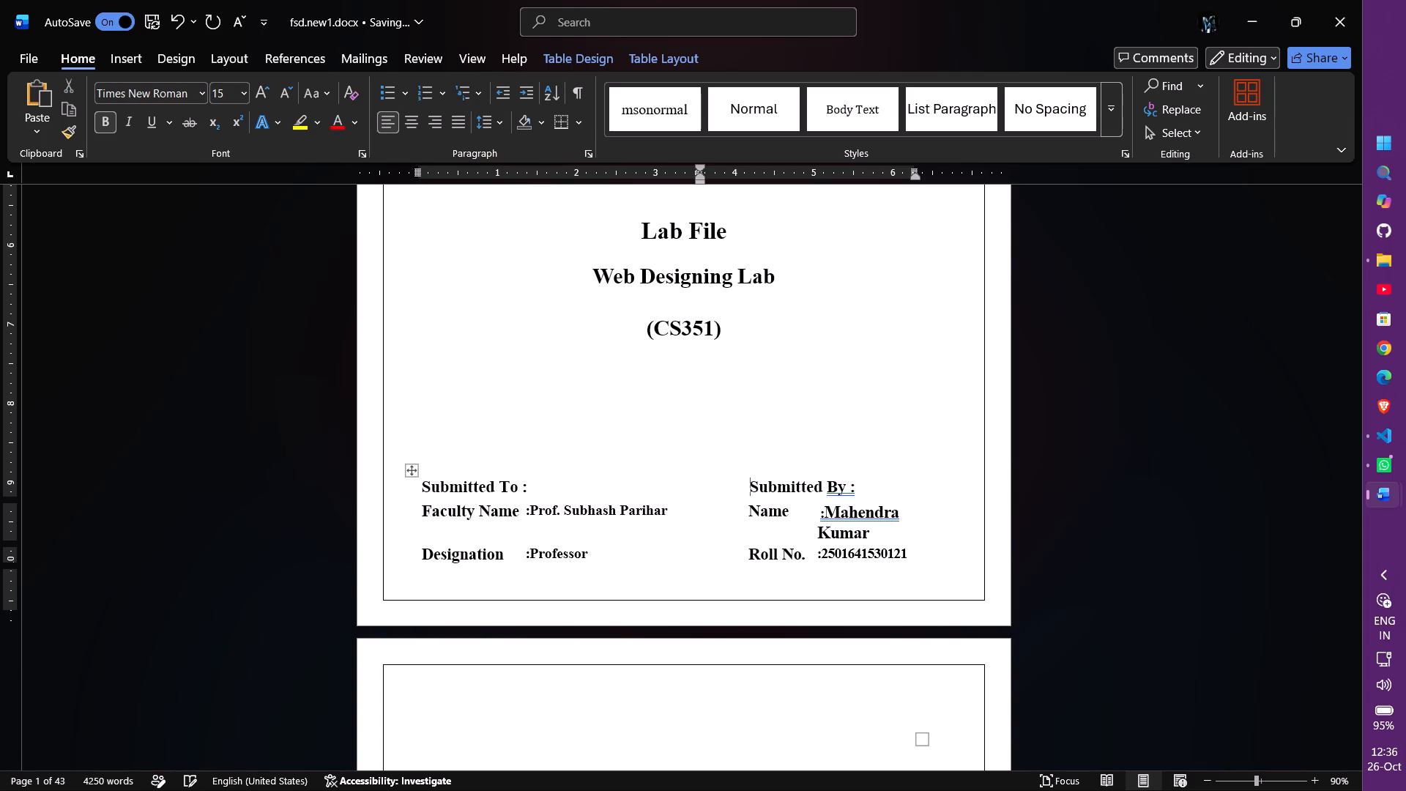
pyautogui.click(419, 486)
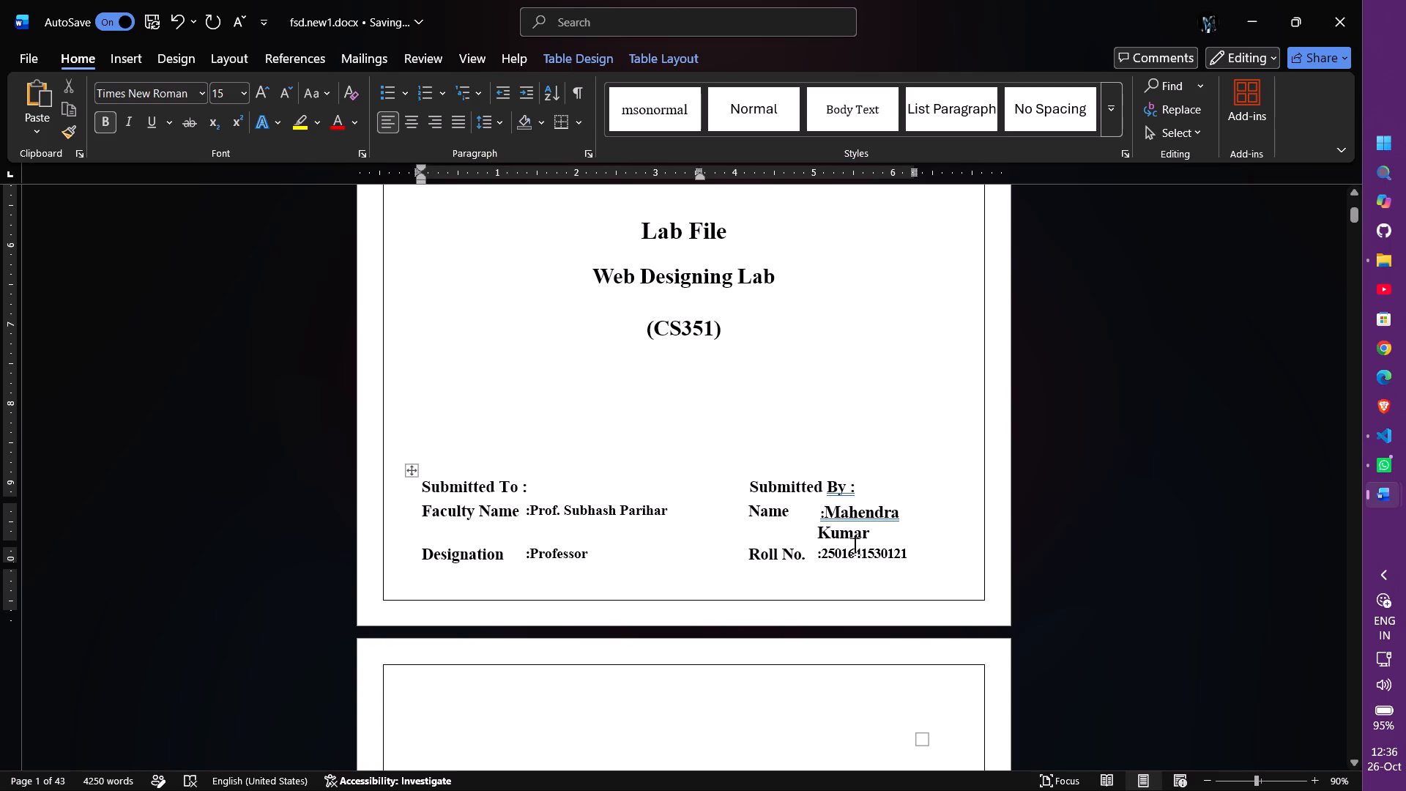
# Remove the space between the first name and surname in the cover page's Submitted By name cell.
pyautogui.click(817, 529)
pyautogui.press('BackSpace')
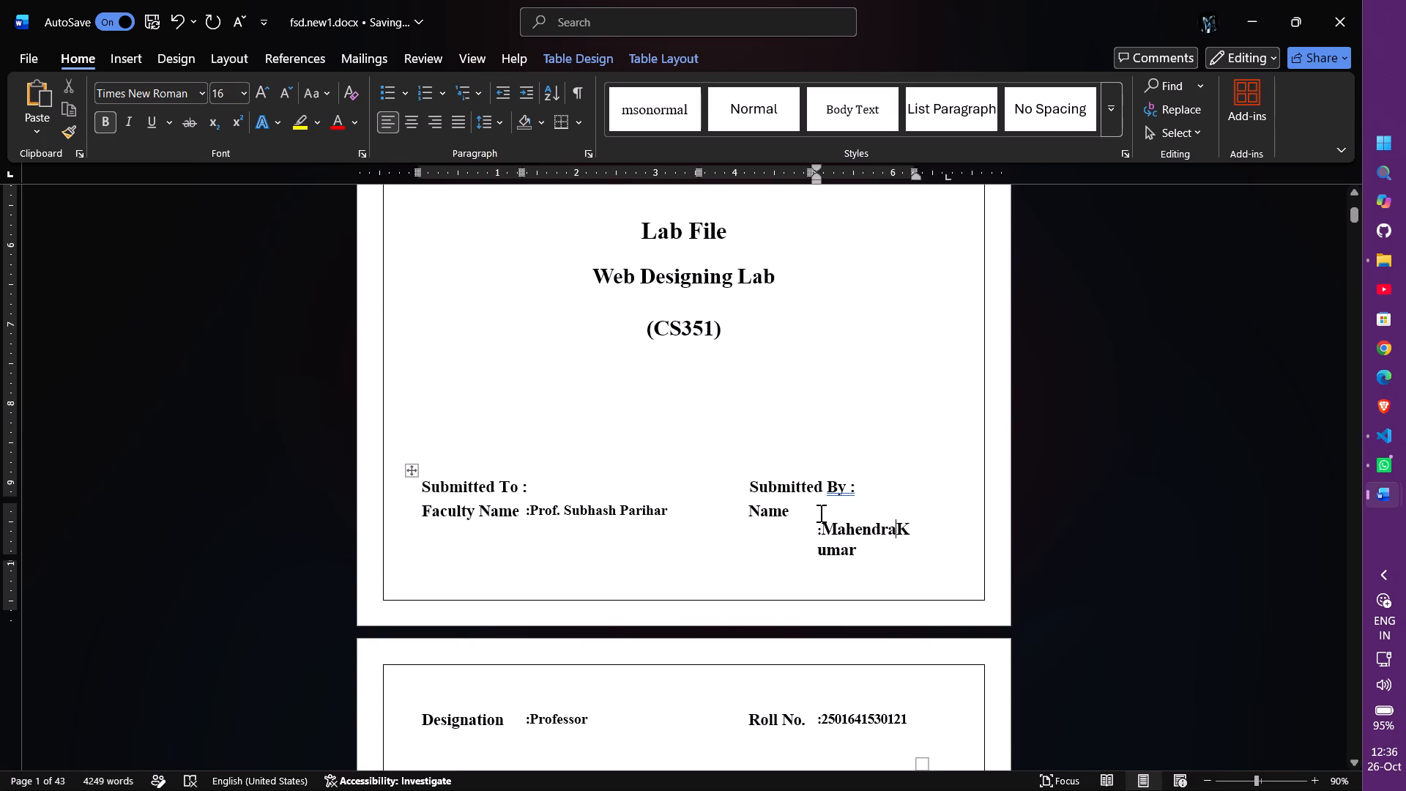
# Remove the line break and extra leading space before the student's name in the Name row on the cover page.
pyautogui.click(819, 513)
pyautogui.press('BackSpace')
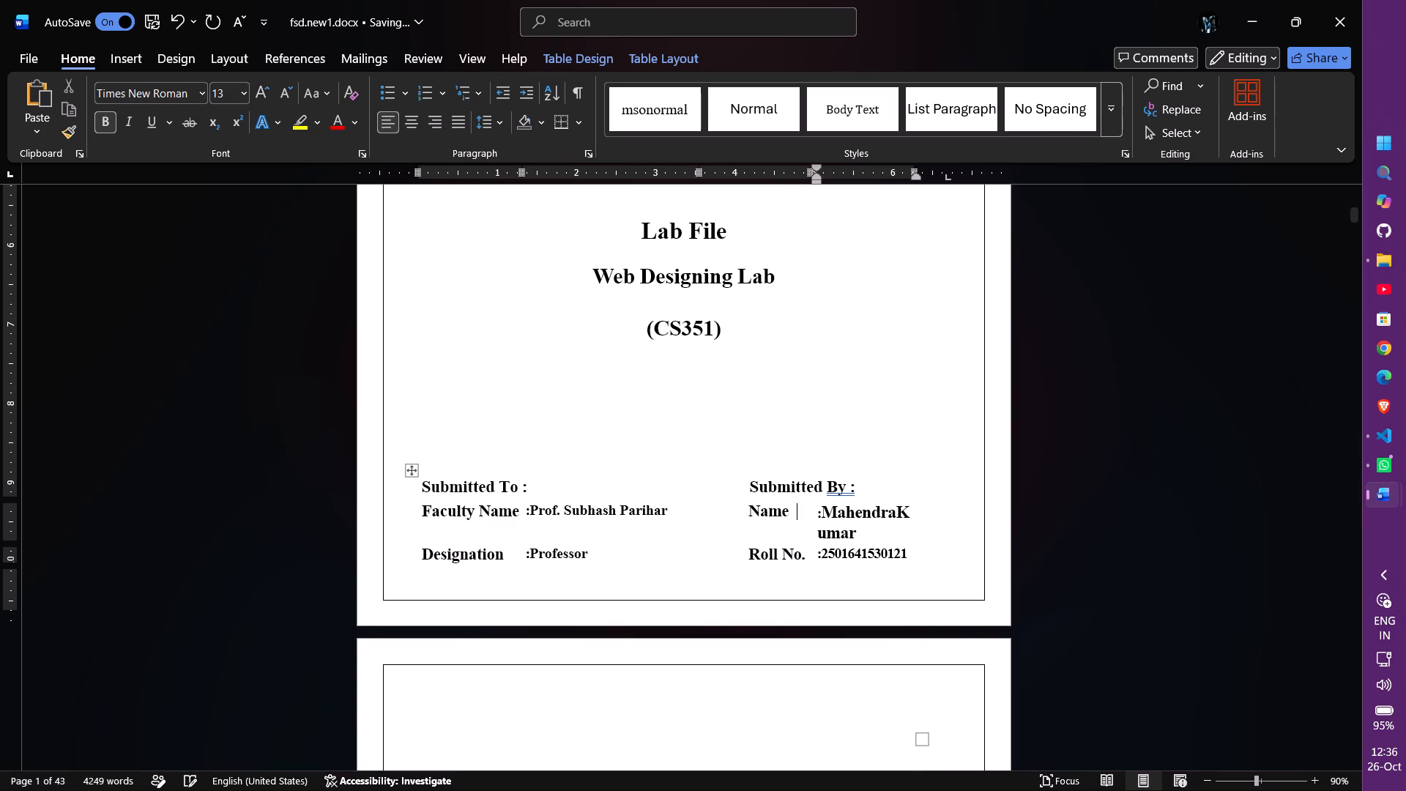
pyautogui.press('BackSpace')
pyautogui.press('BackSpace')
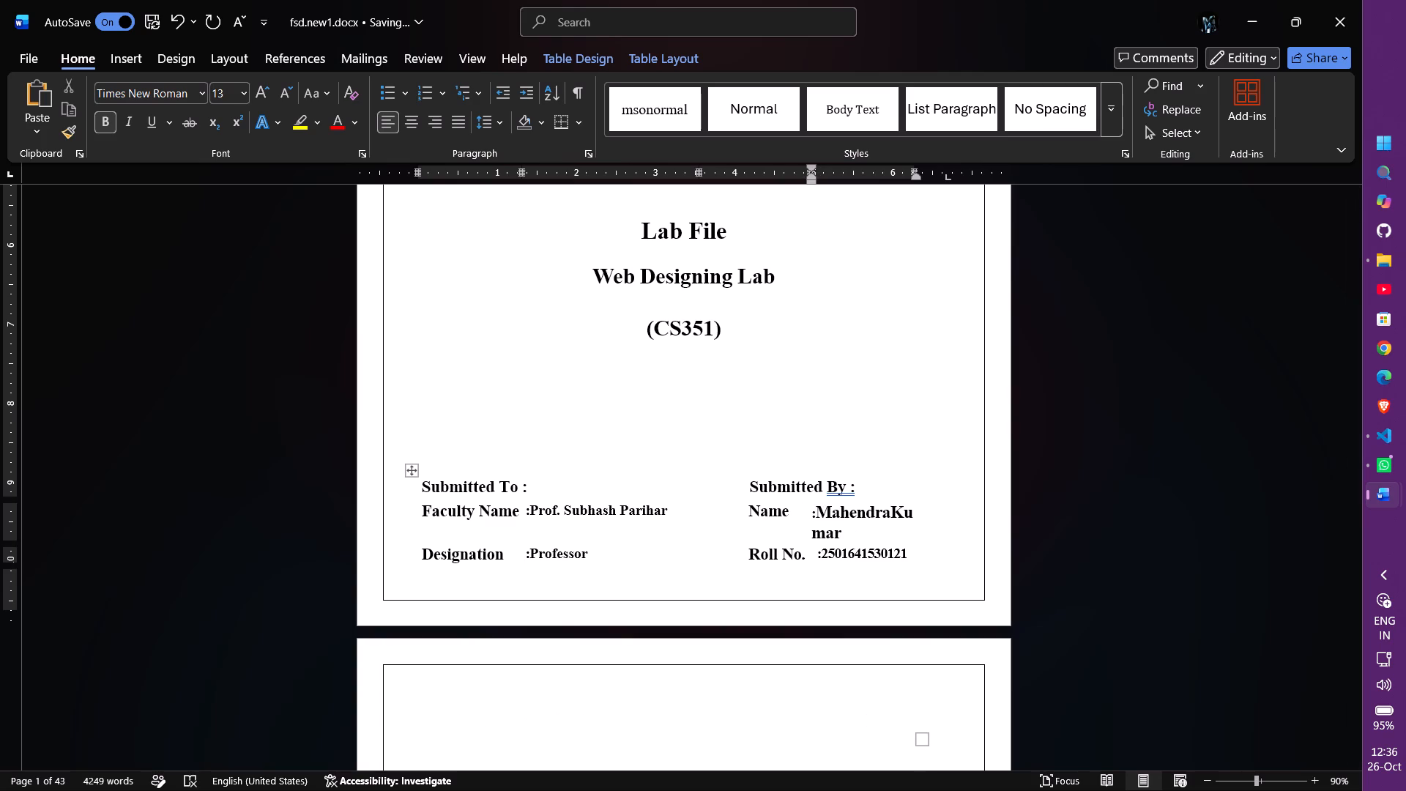
pyautogui.press('BackSpace')
pyautogui.press('BackSpace')
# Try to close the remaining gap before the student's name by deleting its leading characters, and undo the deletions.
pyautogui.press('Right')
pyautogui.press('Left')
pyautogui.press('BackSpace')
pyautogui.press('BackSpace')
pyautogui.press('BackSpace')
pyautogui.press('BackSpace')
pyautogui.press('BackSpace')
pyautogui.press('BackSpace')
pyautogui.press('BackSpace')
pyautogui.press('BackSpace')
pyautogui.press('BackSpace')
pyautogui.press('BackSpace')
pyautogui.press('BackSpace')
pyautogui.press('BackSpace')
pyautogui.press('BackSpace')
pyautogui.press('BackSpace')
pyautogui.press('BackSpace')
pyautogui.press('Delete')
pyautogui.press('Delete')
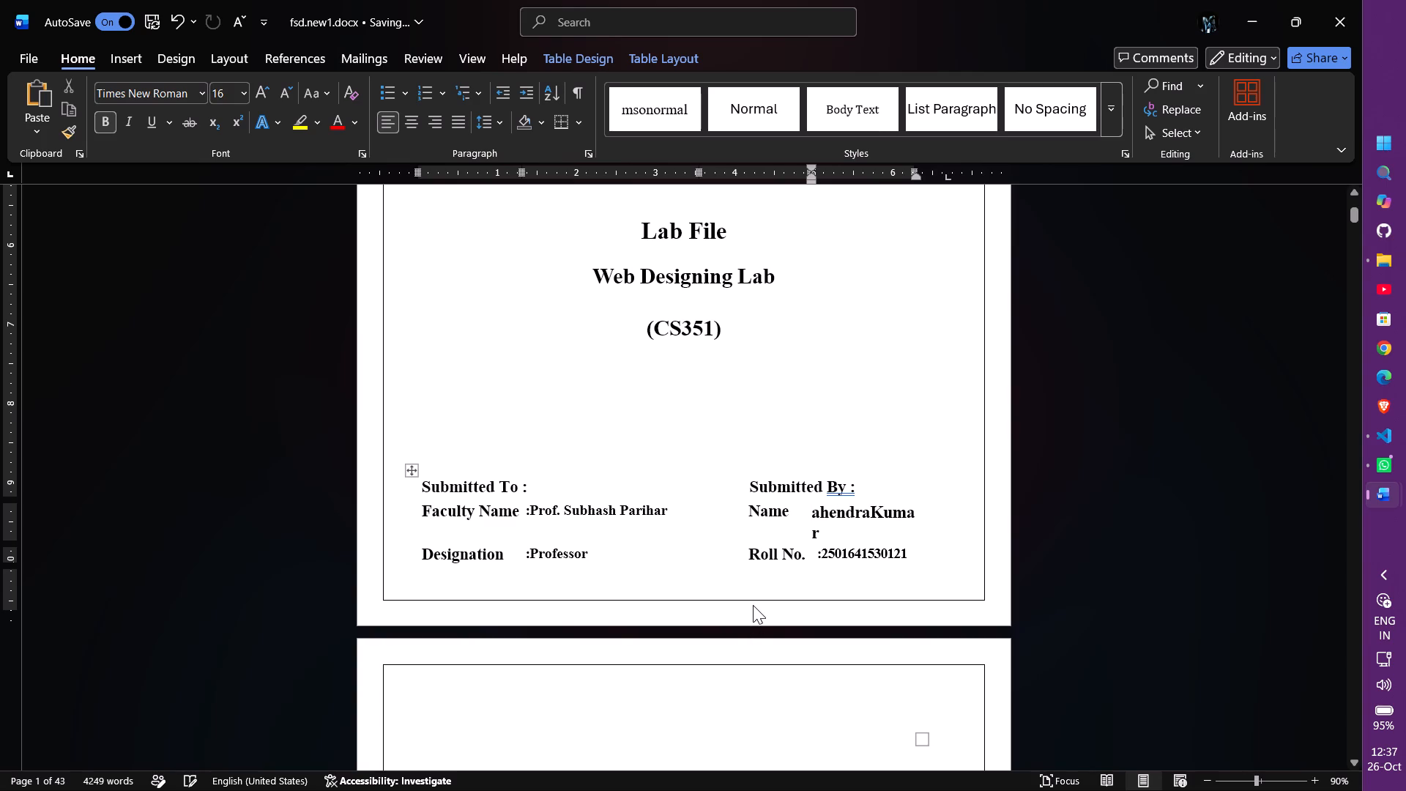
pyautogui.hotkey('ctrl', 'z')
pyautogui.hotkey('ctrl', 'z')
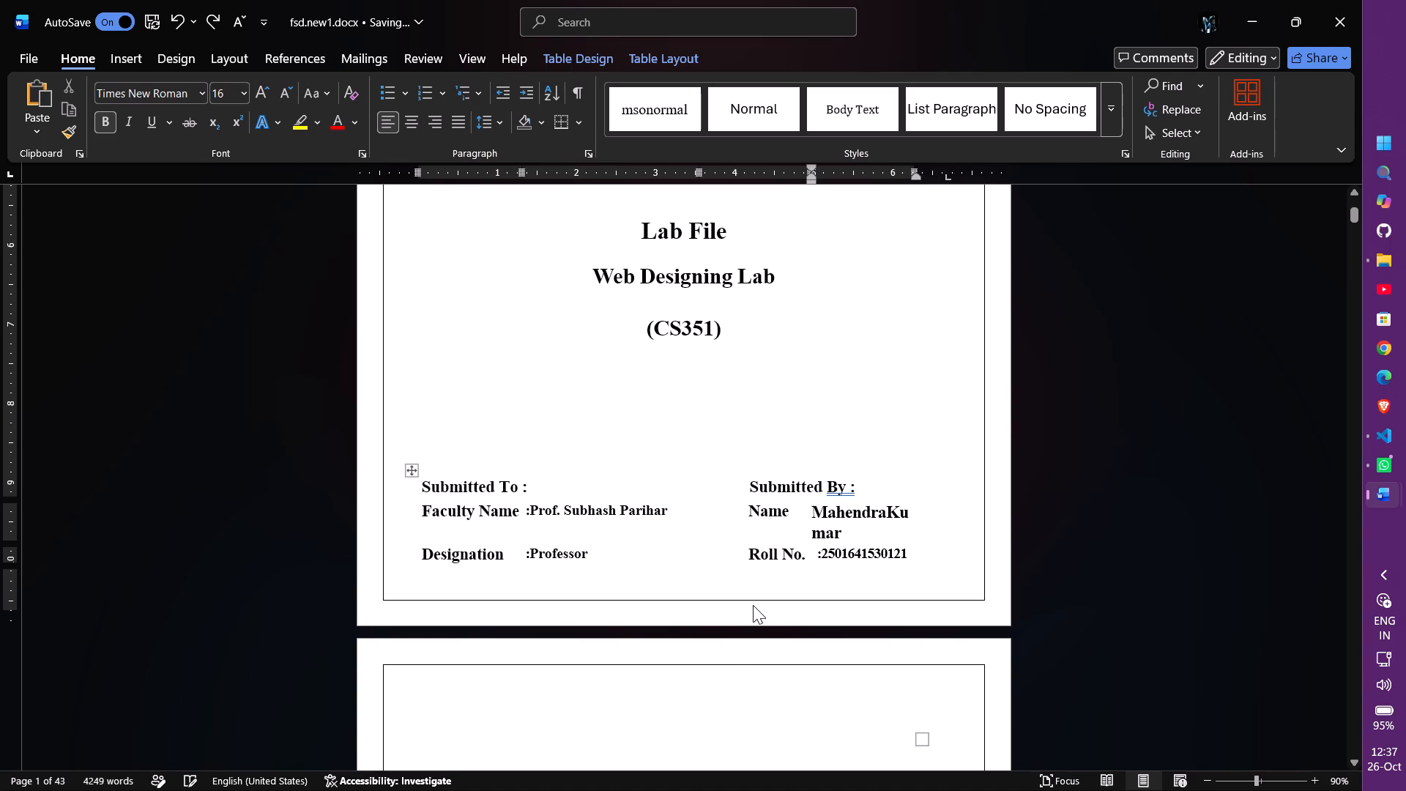
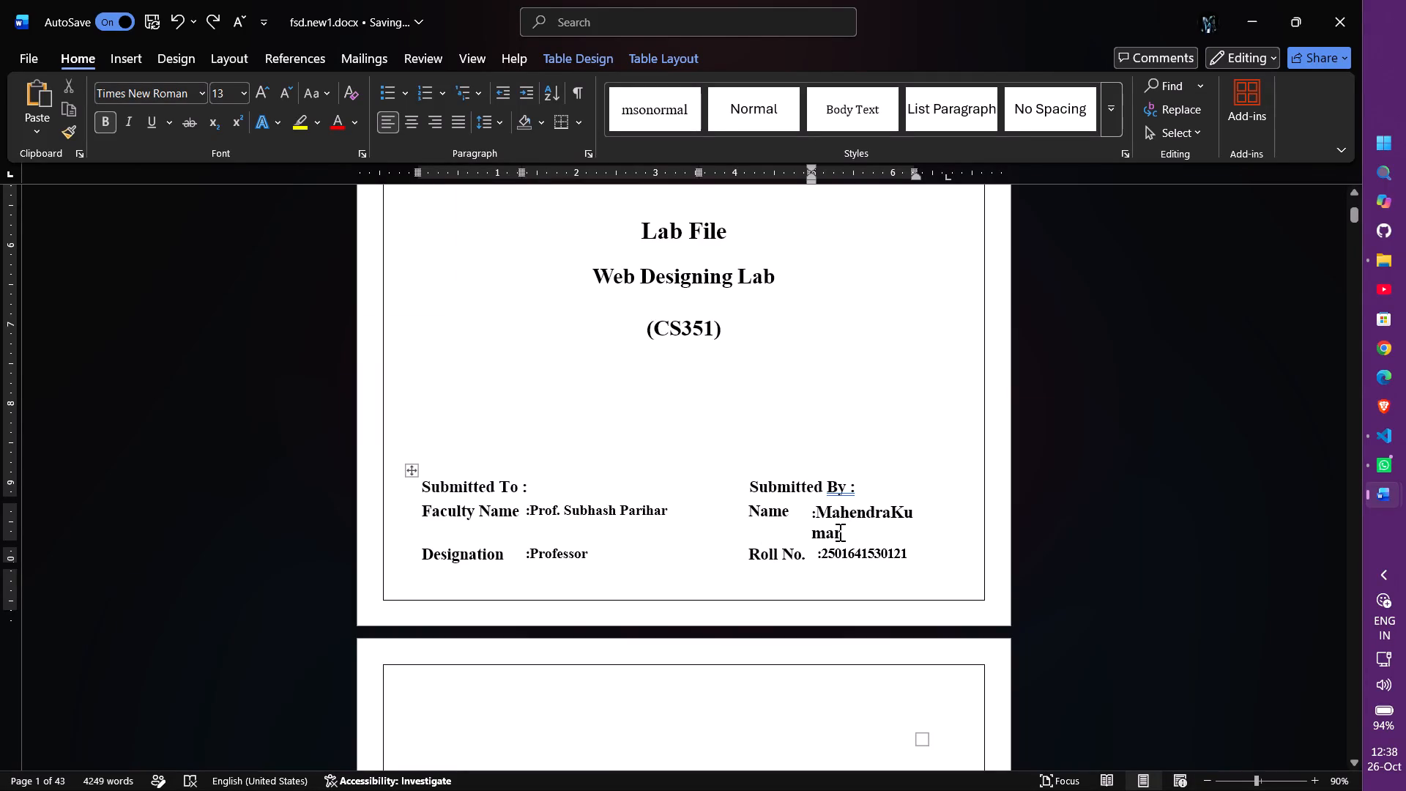
# Delete the student's surname from the Name row on the cover page and start retyping it after a space.
pyautogui.click(838, 532)
pyautogui.press('BackSpace')
pyautogui.press('BackSpace')
pyautogui.press('BackSpace')
pyautogui.press('BackSpace')
pyautogui.press('BackSpace')
pyautogui.press('BackSpace')
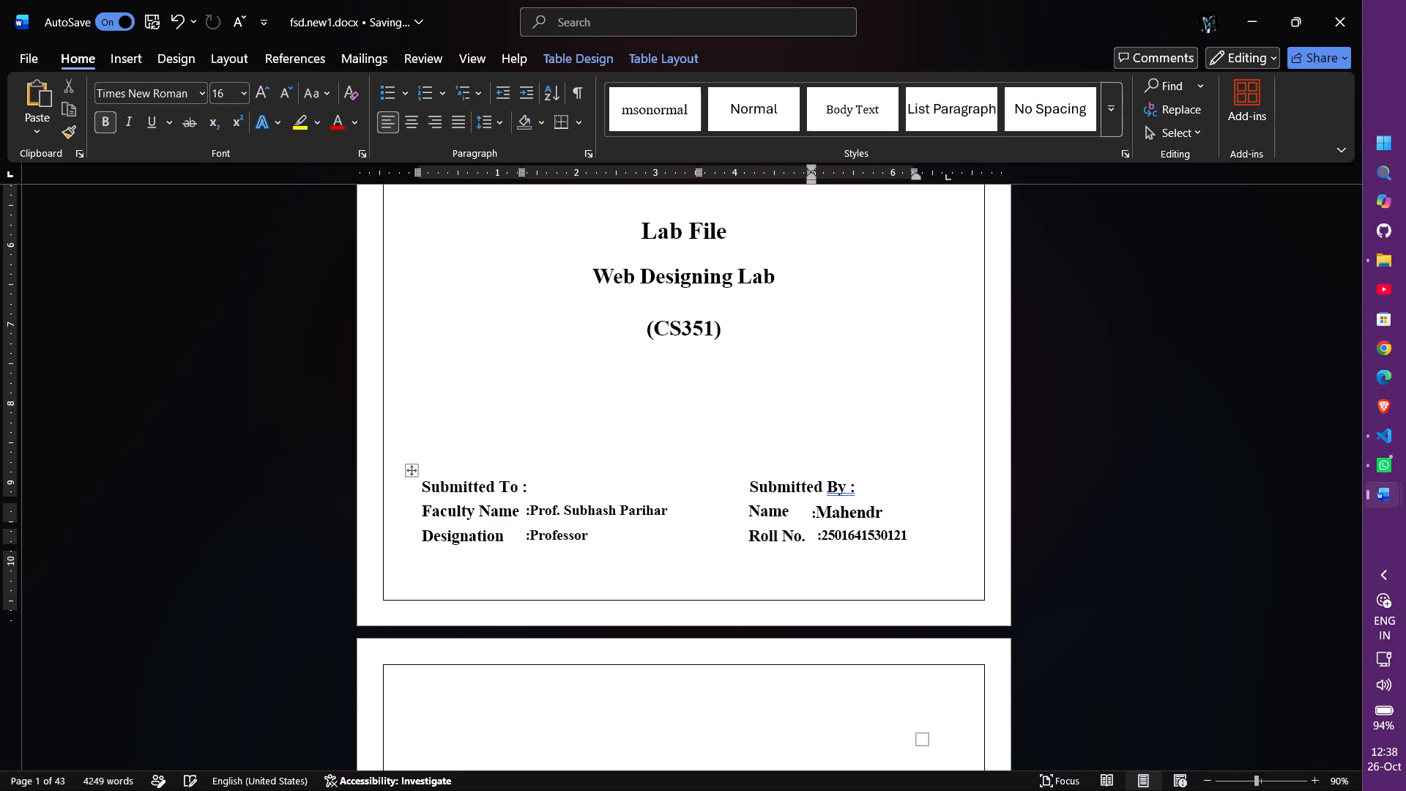
pyautogui.press('a')
pyautogui.press('space')
pyautogui.hotkey('shift', 'k')
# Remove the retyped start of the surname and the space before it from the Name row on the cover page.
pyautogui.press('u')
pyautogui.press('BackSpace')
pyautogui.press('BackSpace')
# Delete some of the leading spaces before the "Submitted By :" heading on the cover page.
pyautogui.click(746, 488)
pyautogui.press('BackSpace')
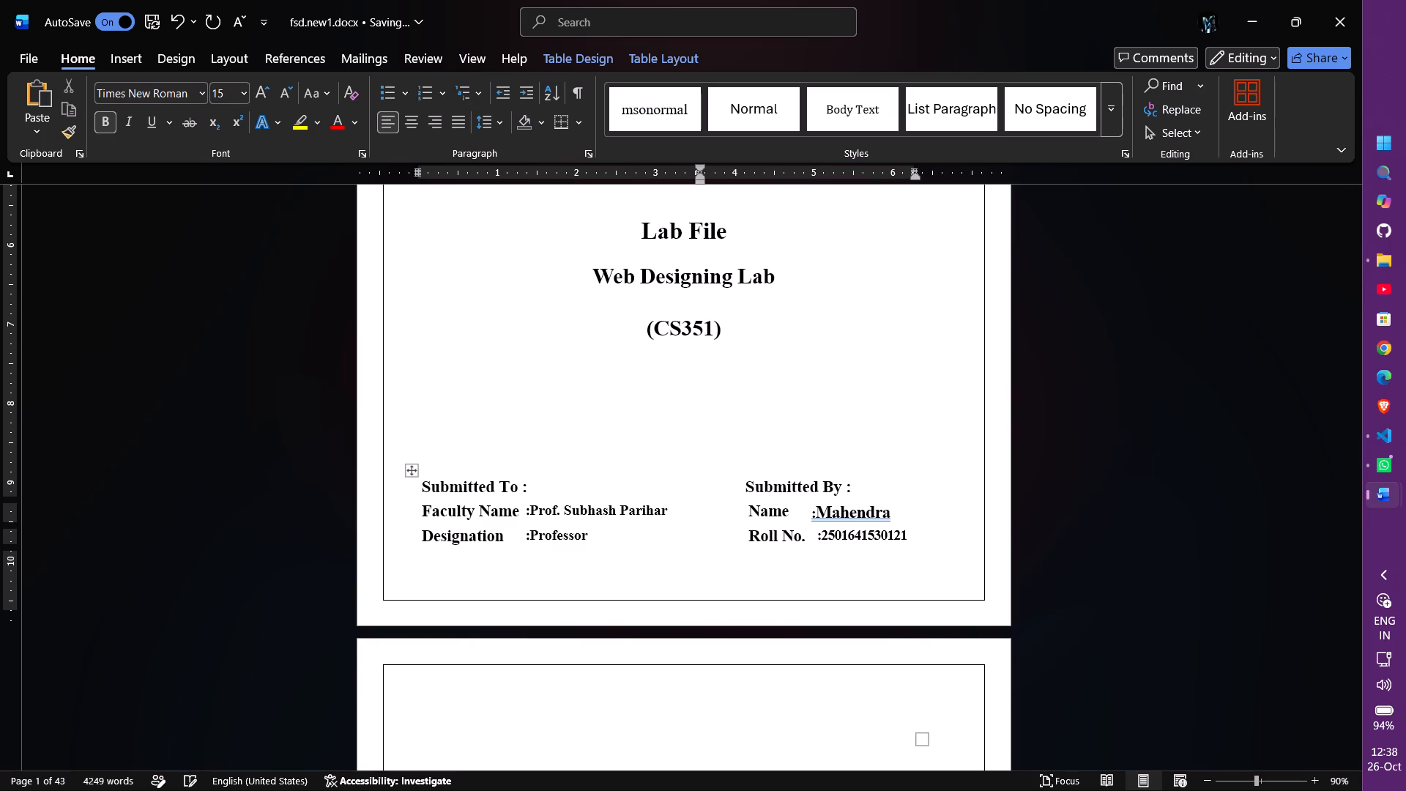
pyautogui.press('BackSpace')
pyautogui.press('BackSpace')
pyautogui.press('BackSpace')
pyautogui.press('BackSpace')
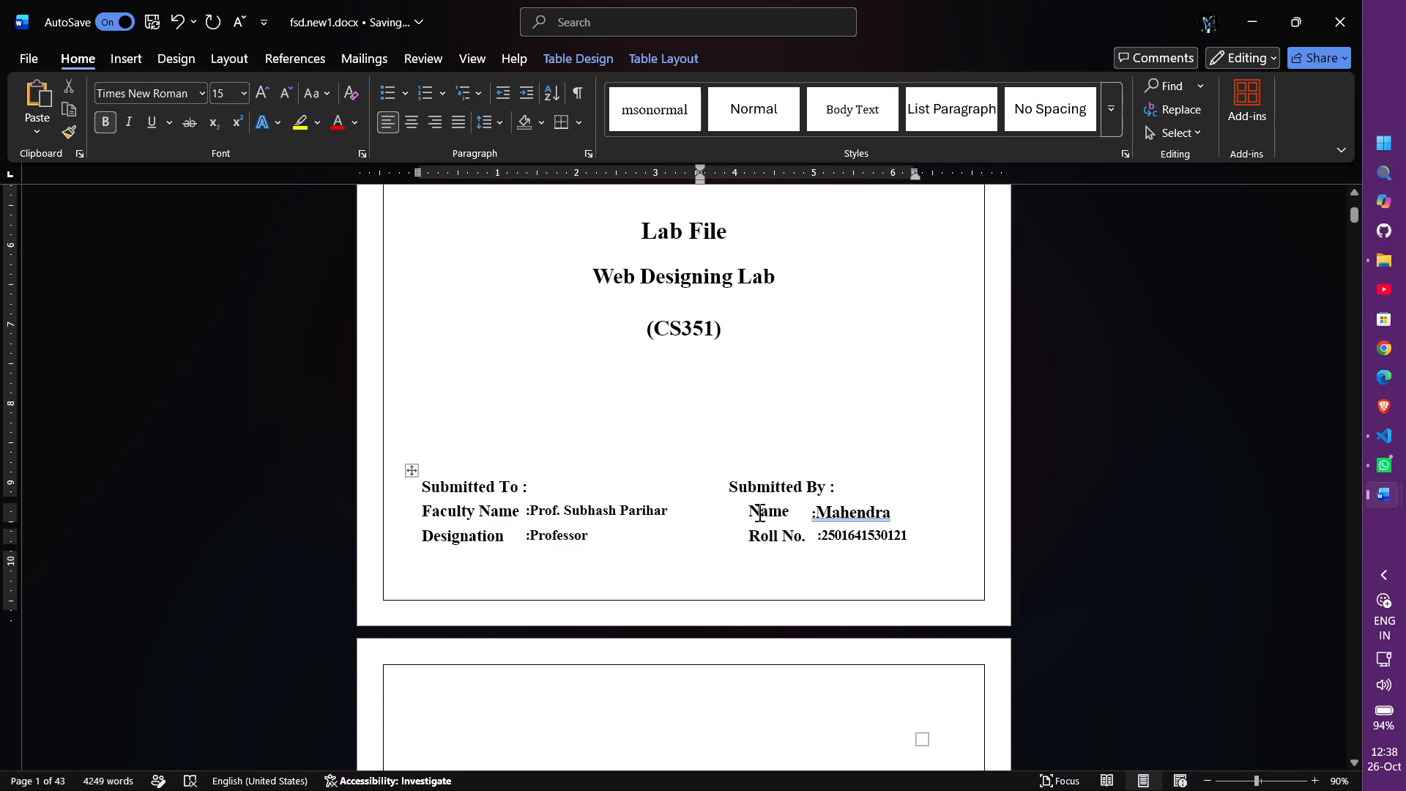
# Delete the leading spacing before the Name label so it starts at its cell's left edge.
pyautogui.click(748, 514)
pyautogui.press('BackSpace')
pyautogui.press('BackSpace')
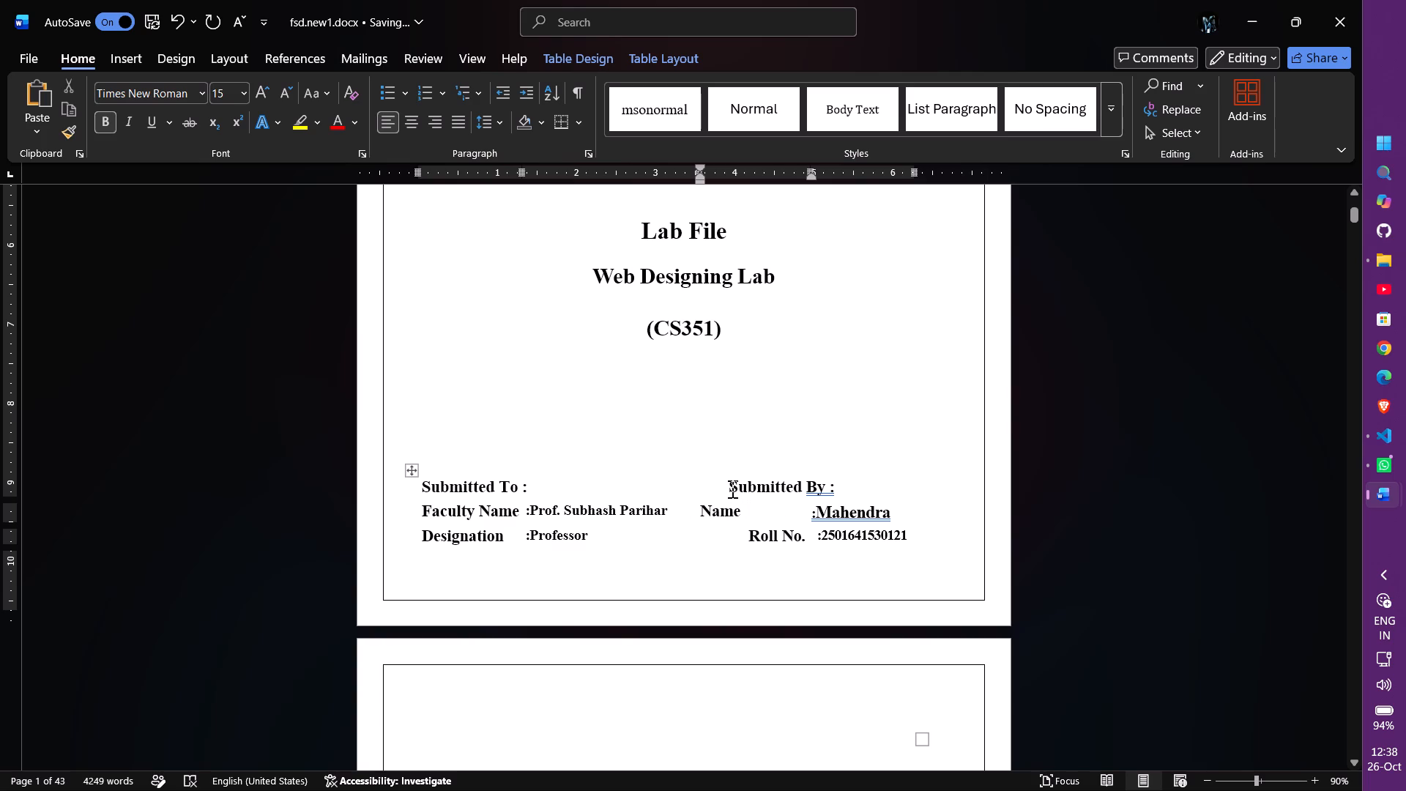
# Delete the remaining leading spaces before "Submitted By :" so the heading lines up with the Name label.
pyautogui.click(731, 488)
pyautogui.press('BackSpace')
pyautogui.press('BackSpace')
pyautogui.press('BackSpace')
pyautogui.press('BackSpace')
pyautogui.press('BackSpace')
pyautogui.press('BackSpace')
pyautogui.press('BackSpace')
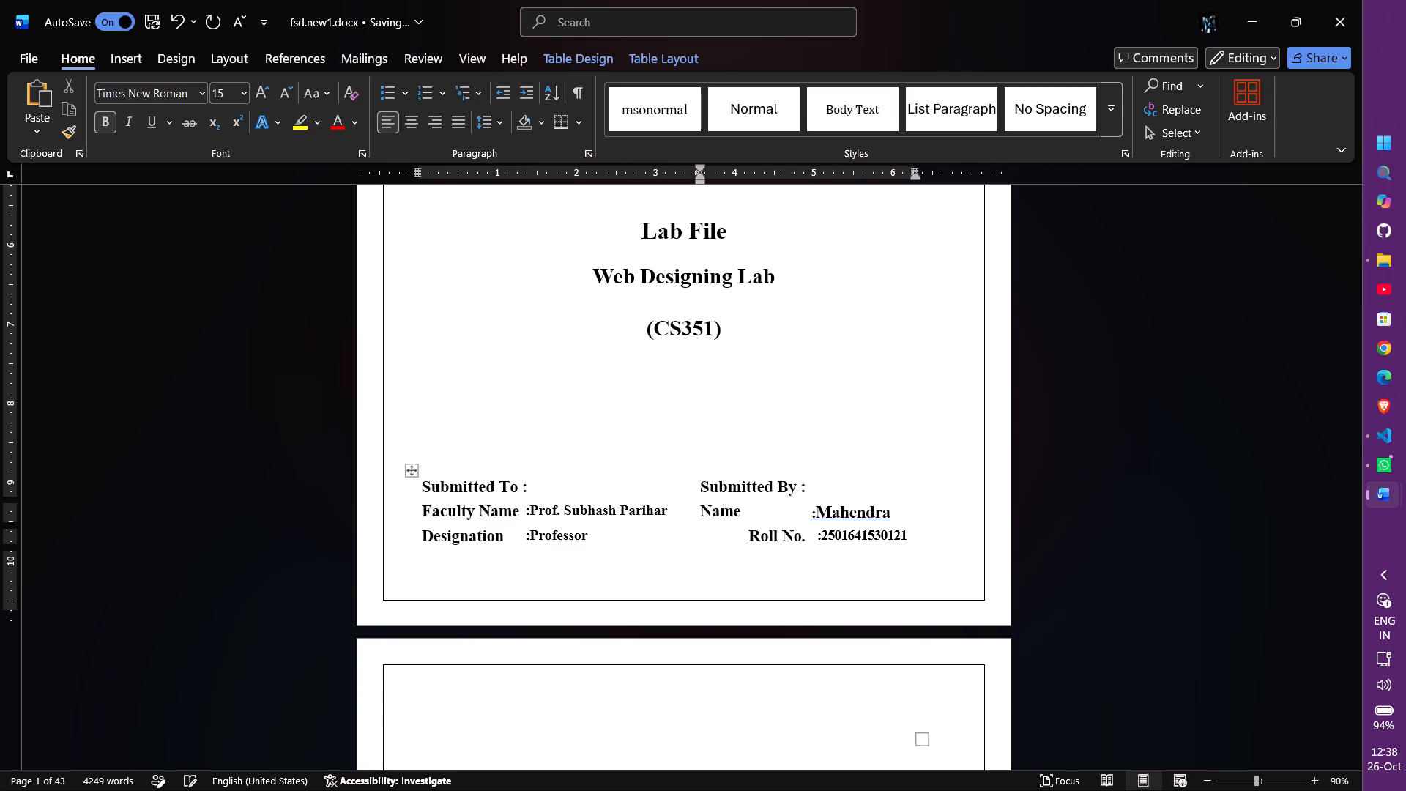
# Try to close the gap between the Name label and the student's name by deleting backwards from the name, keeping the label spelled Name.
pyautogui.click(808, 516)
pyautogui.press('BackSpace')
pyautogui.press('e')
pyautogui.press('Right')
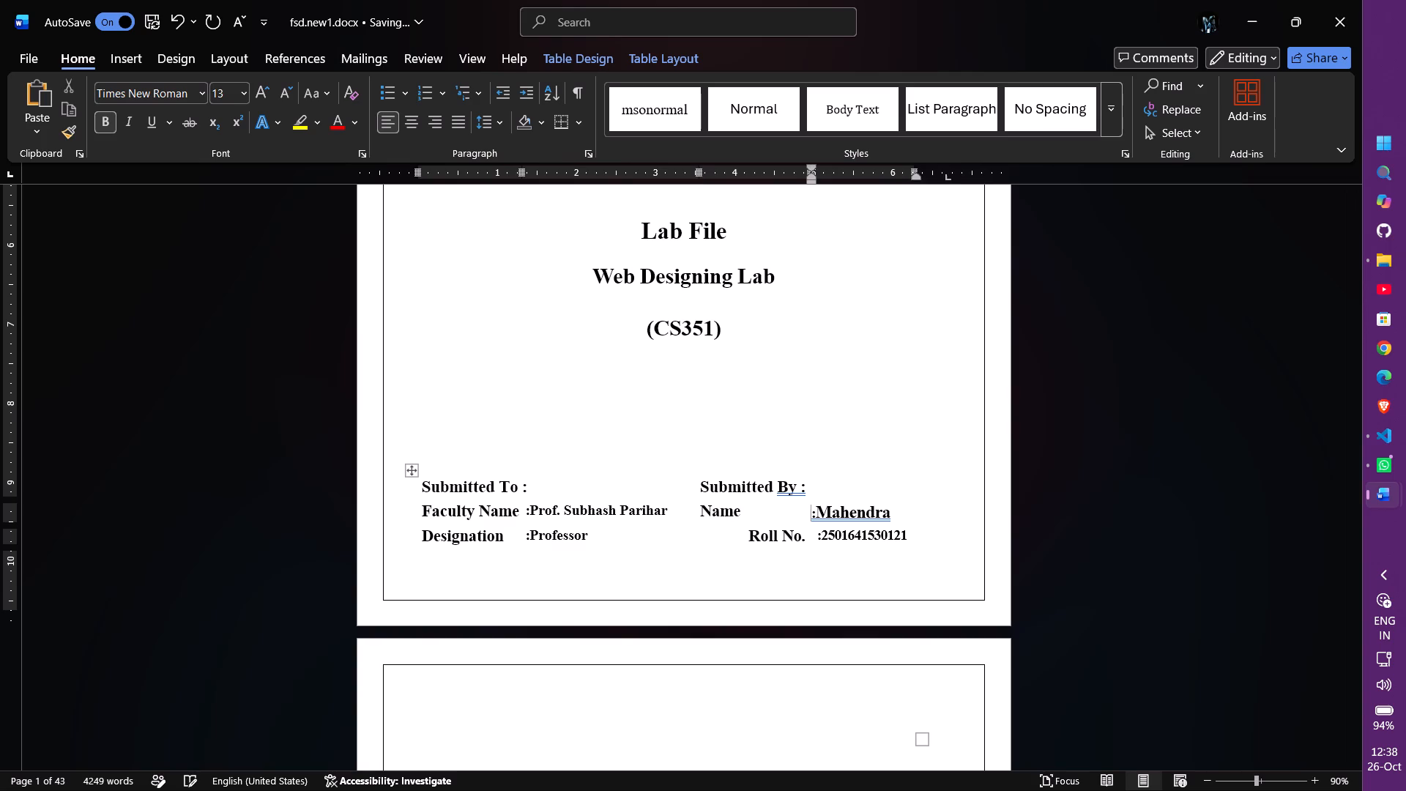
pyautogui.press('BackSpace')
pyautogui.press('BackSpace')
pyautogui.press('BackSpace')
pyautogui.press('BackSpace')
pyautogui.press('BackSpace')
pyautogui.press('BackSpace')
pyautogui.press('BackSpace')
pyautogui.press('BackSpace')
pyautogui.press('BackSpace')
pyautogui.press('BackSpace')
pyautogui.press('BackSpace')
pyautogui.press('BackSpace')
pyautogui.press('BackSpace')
# Delete the colon before the student's name and try to pull the name closer to the Name label.
pyautogui.press('Right')
pyautogui.press('BackSpace')
pyautogui.press('BackSpace')
pyautogui.press('BackSpace')
pyautogui.press('BackSpace')
pyautogui.press('BackSpace')
pyautogui.press('BackSpace')
pyautogui.press('BackSpace')
pyautogui.press('BackSpace')
pyautogui.press('BackSpace')
pyautogui.press('BackSpace')
pyautogui.press('BackSpace')
pyautogui.press('BackSpace')
pyautogui.press('BackSpace')
pyautogui.press('BackSpace')
pyautogui.press('BackSpace')
pyautogui.press('BackSpace')
pyautogui.press('BackSpace')
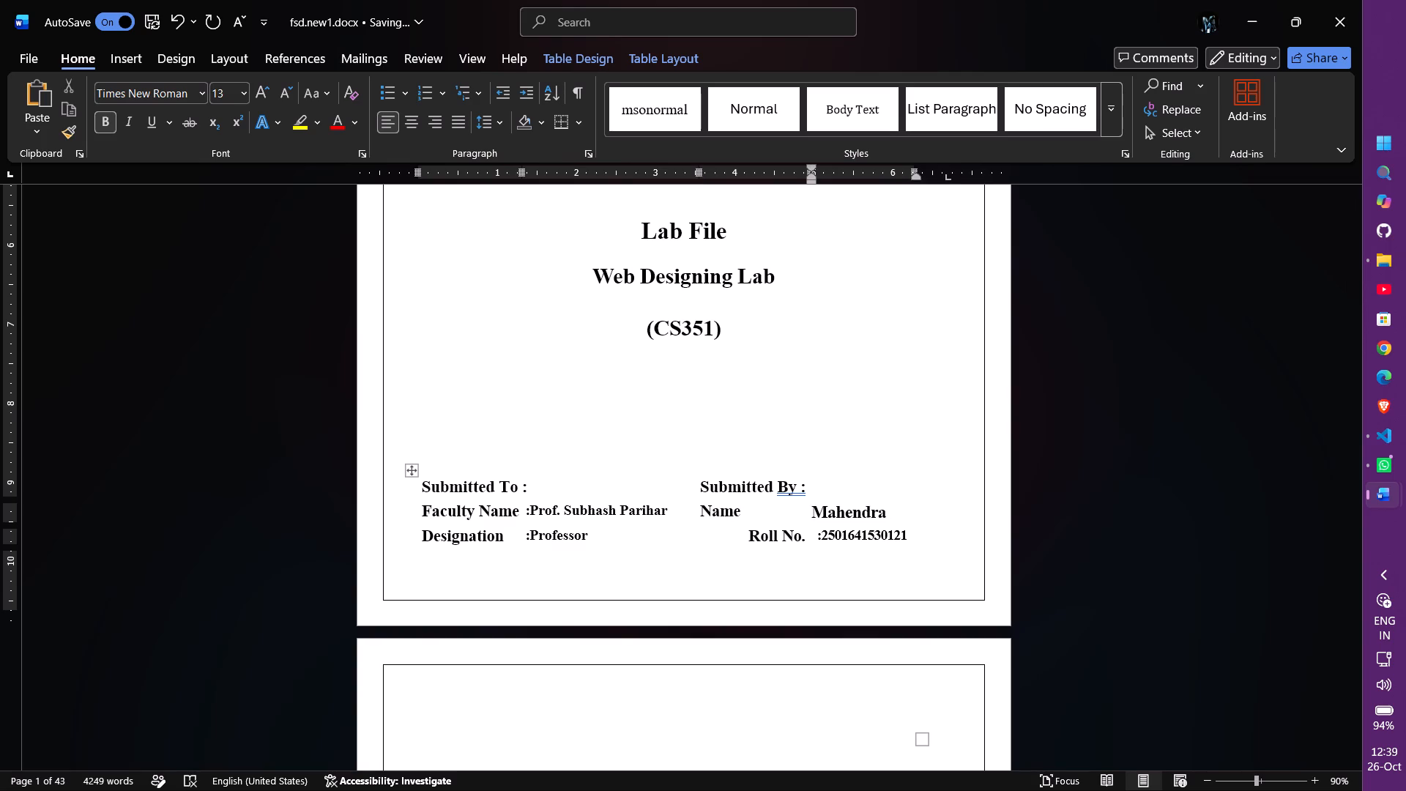
pyautogui.press('BackSpace')
pyautogui.press('BackSpace')
pyautogui.press('BackSpace')
pyautogui.press('BackSpace')
pyautogui.press('BackSpace')
pyautogui.press('BackSpace')
pyautogui.press('BackSpace')
pyautogui.press('BackSpace')
pyautogui.press('BackSpace')
pyautogui.press('BackSpace')
pyautogui.press('BackSpace')
pyautogui.press('BackSpace')
pyautogui.press('BackSpace')
pyautogui.press('BackSpace')
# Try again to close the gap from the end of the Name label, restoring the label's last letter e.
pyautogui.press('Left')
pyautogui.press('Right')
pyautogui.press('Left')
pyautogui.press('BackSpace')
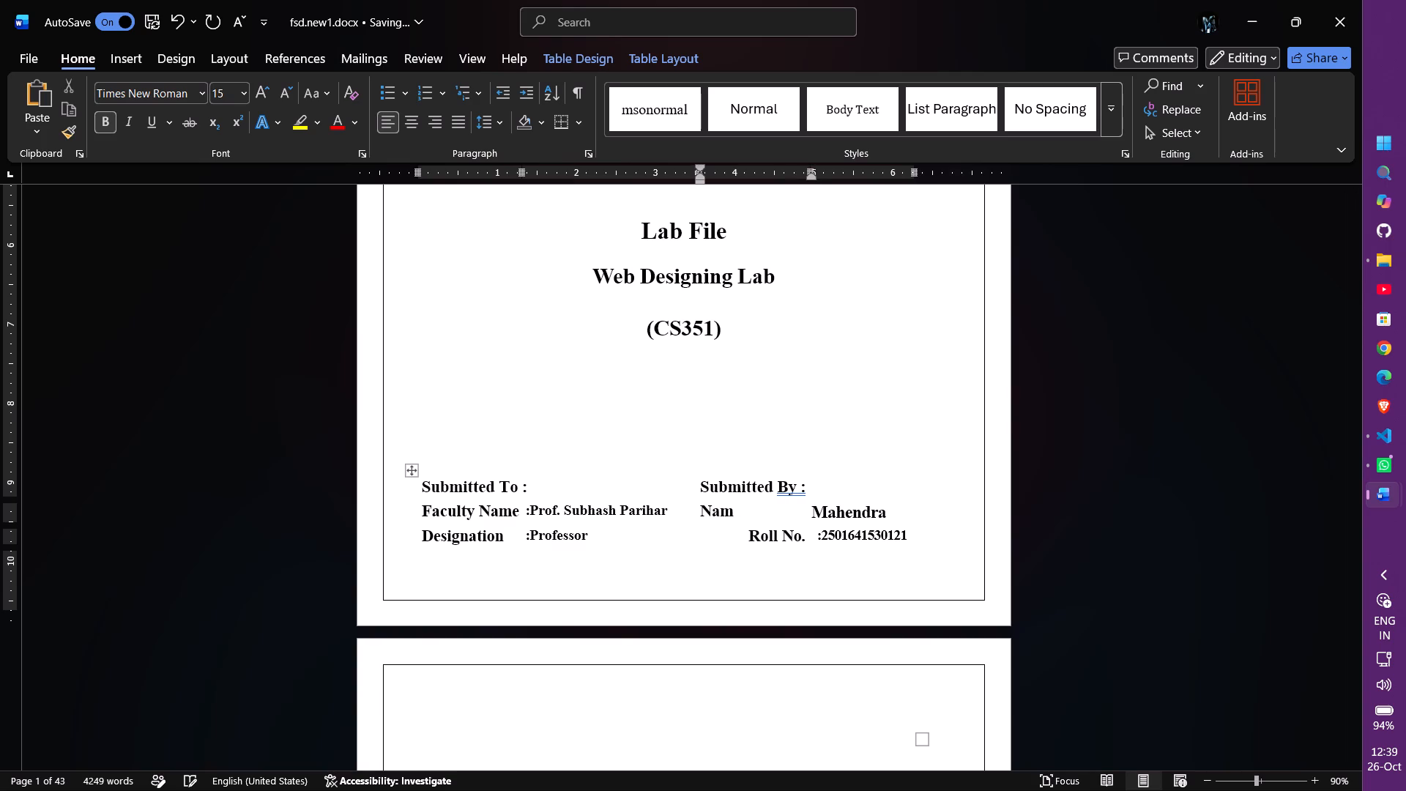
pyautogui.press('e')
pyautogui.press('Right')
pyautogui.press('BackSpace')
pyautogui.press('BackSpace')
# Delete the student's first name from the separate cell beside the Name label.
pyautogui.press('Delete')
pyautogui.press('Delete')
pyautogui.press('Delete')
pyautogui.press('Delete')
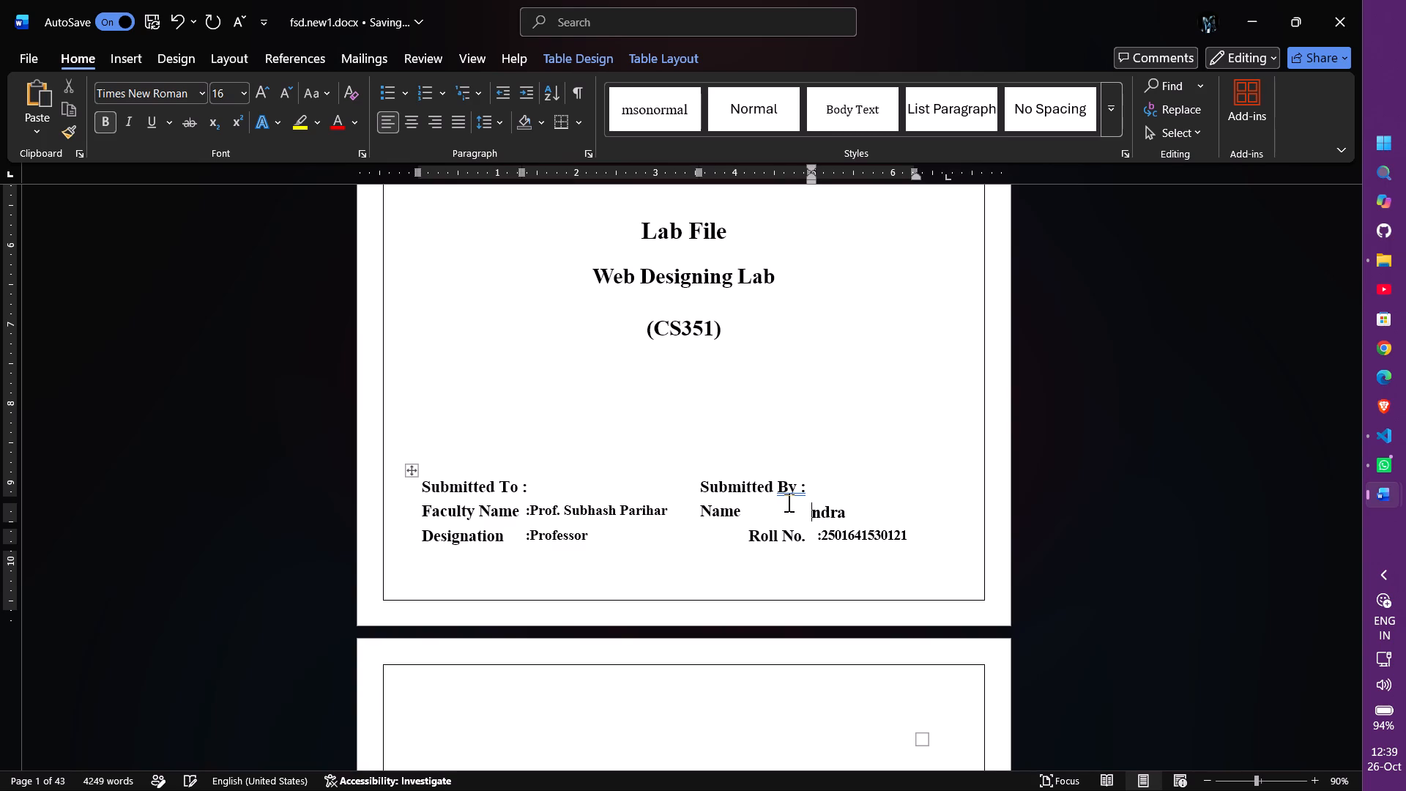
pyautogui.press('Delete')
pyautogui.press('Delete')
pyautogui.press('Delete')
pyautogui.press('Delete')
pyautogui.press('Delete')
pyautogui.press('Delete')
pyautogui.press('Delete')
pyautogui.press('Delete')
pyautogui.press('Delete')
pyautogui.press('Delete')
pyautogui.press('BackSpace')
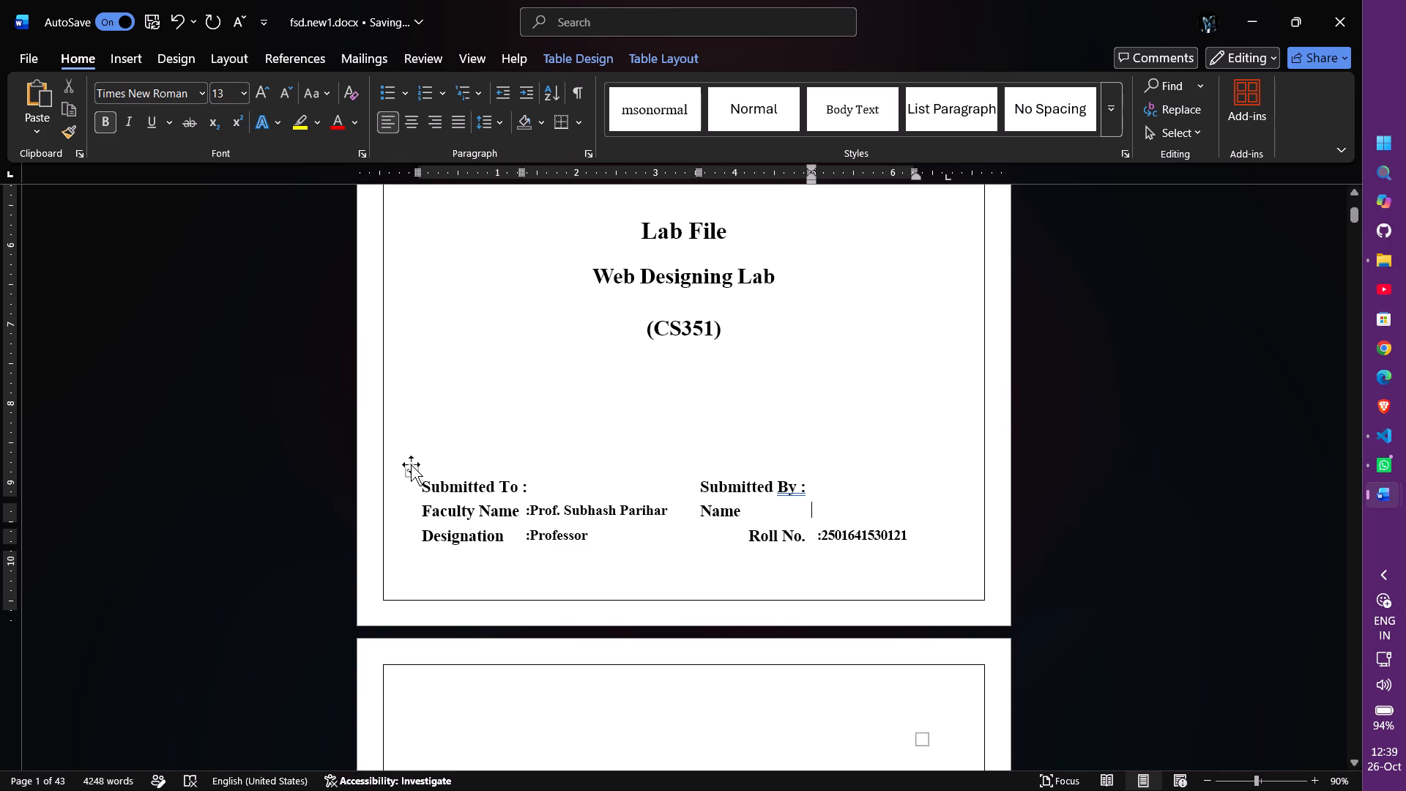
# Enter a colon and the student's first name directly after the Name label, in the same cell.
pyautogui.click(411, 465)
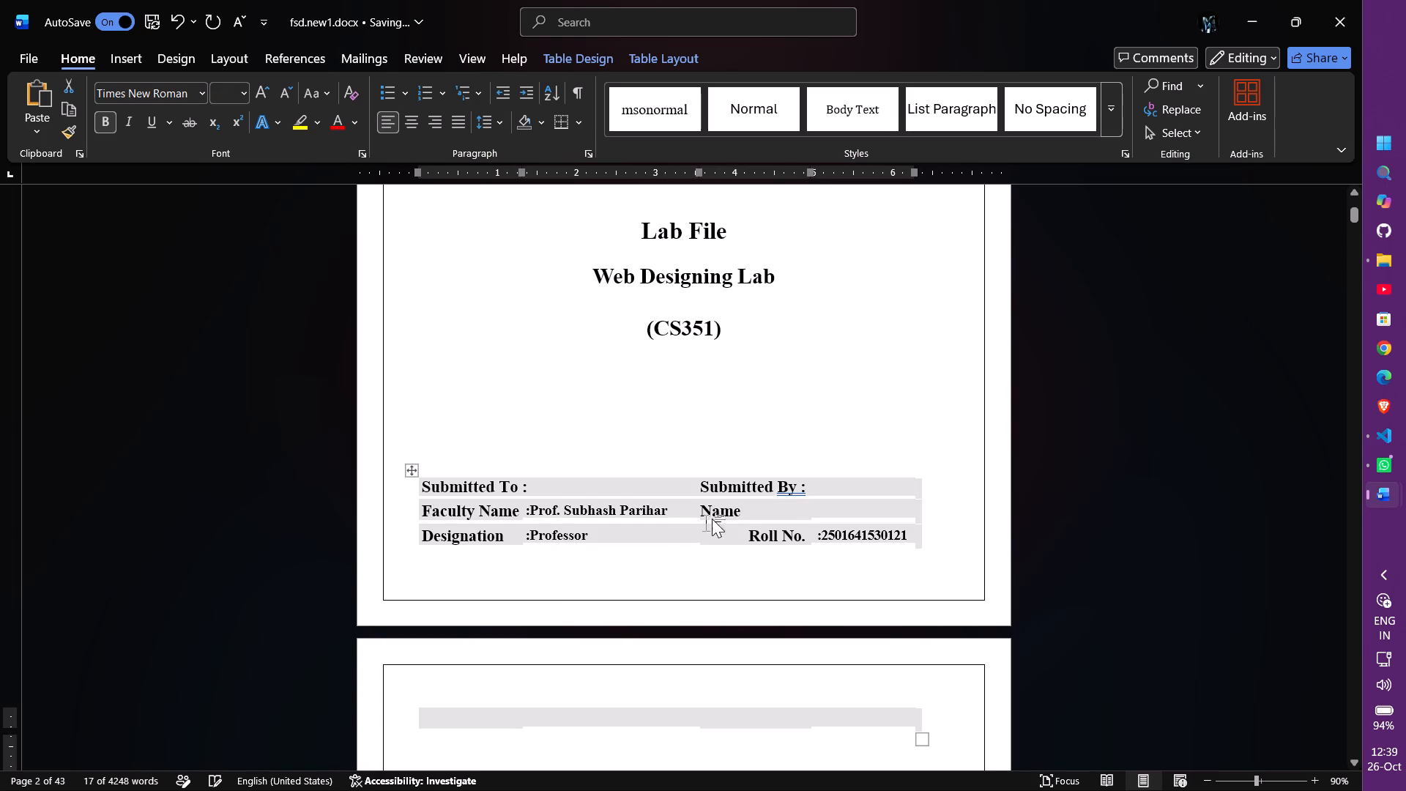
pyautogui.click(748, 508)
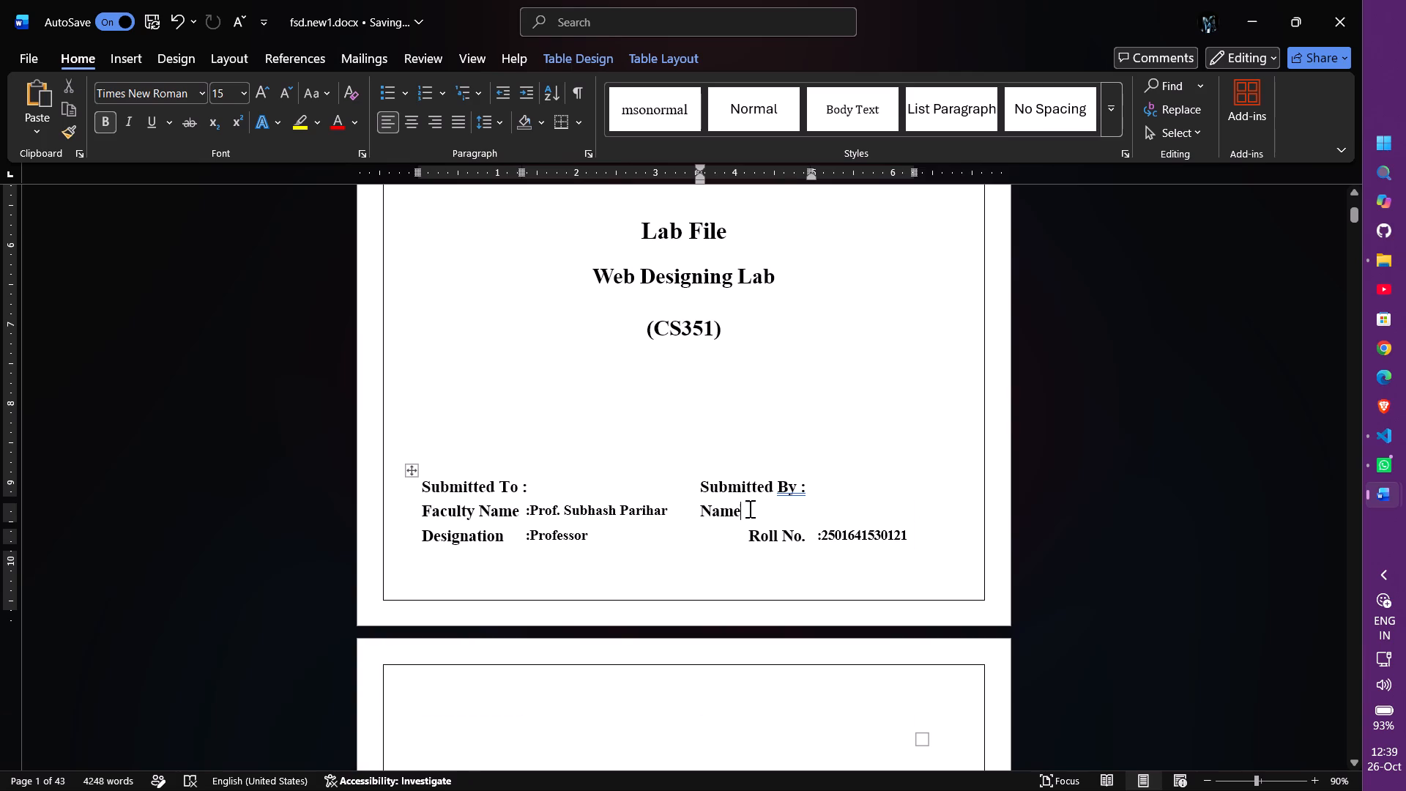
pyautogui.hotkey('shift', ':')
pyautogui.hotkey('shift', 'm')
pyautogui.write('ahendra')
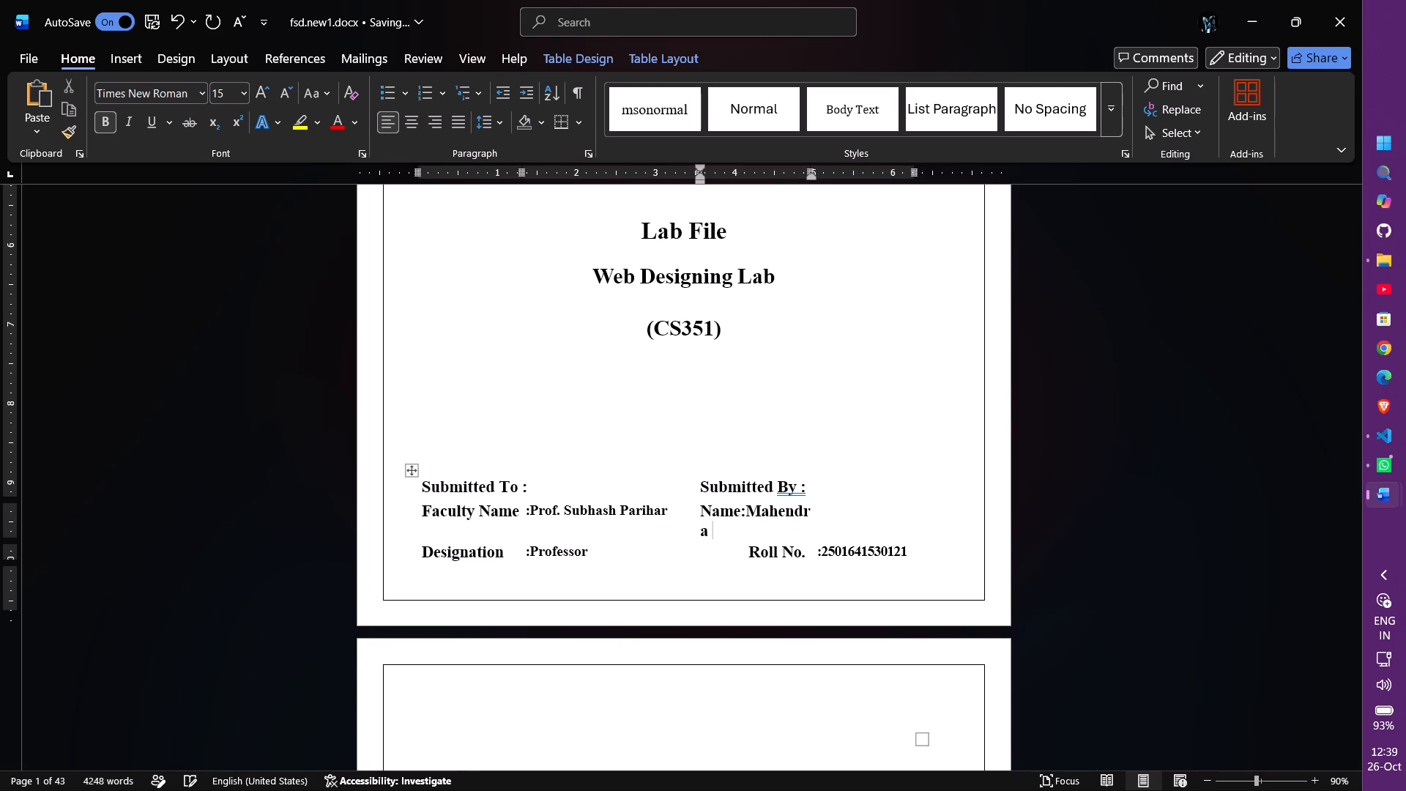
# Remove the last letter of the first name so the Name cell fits on one line.
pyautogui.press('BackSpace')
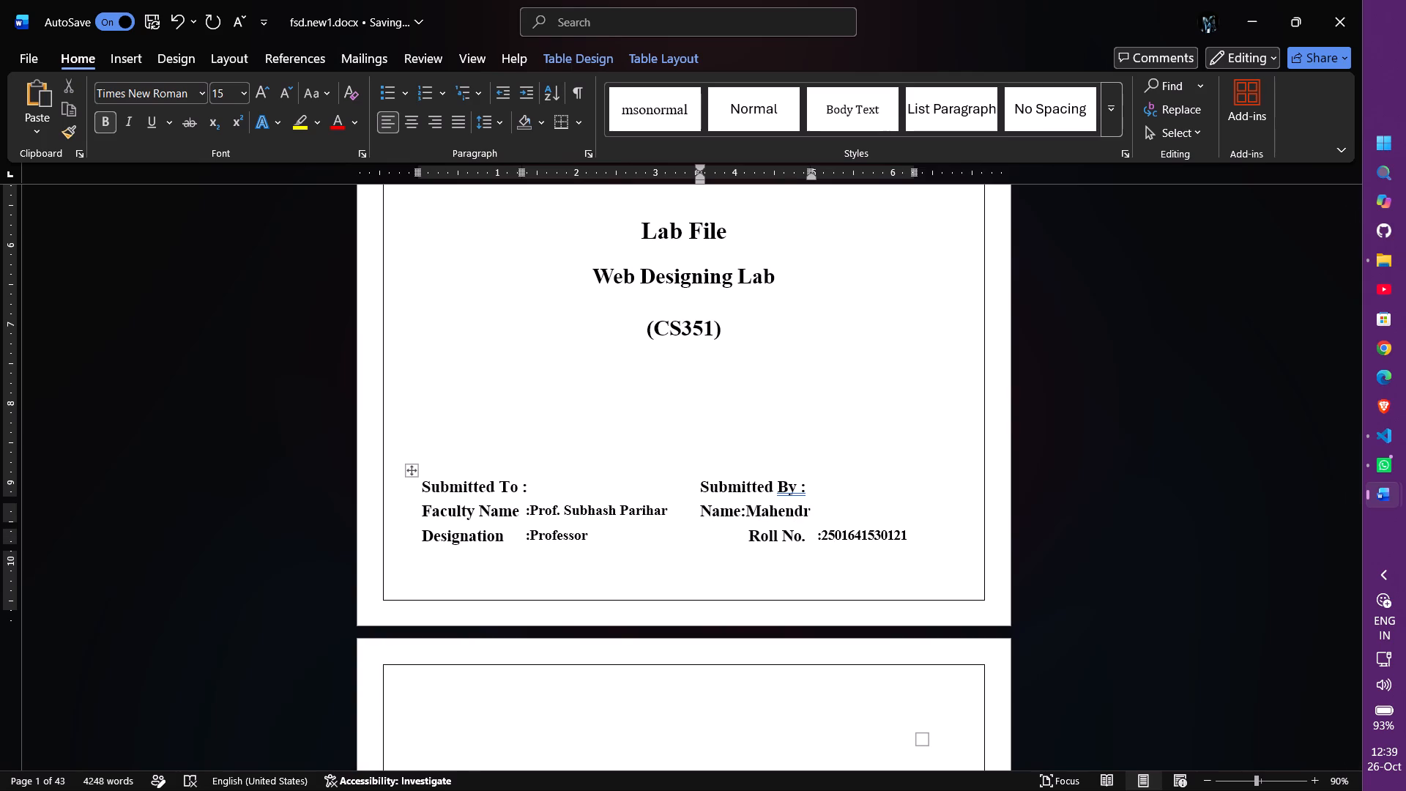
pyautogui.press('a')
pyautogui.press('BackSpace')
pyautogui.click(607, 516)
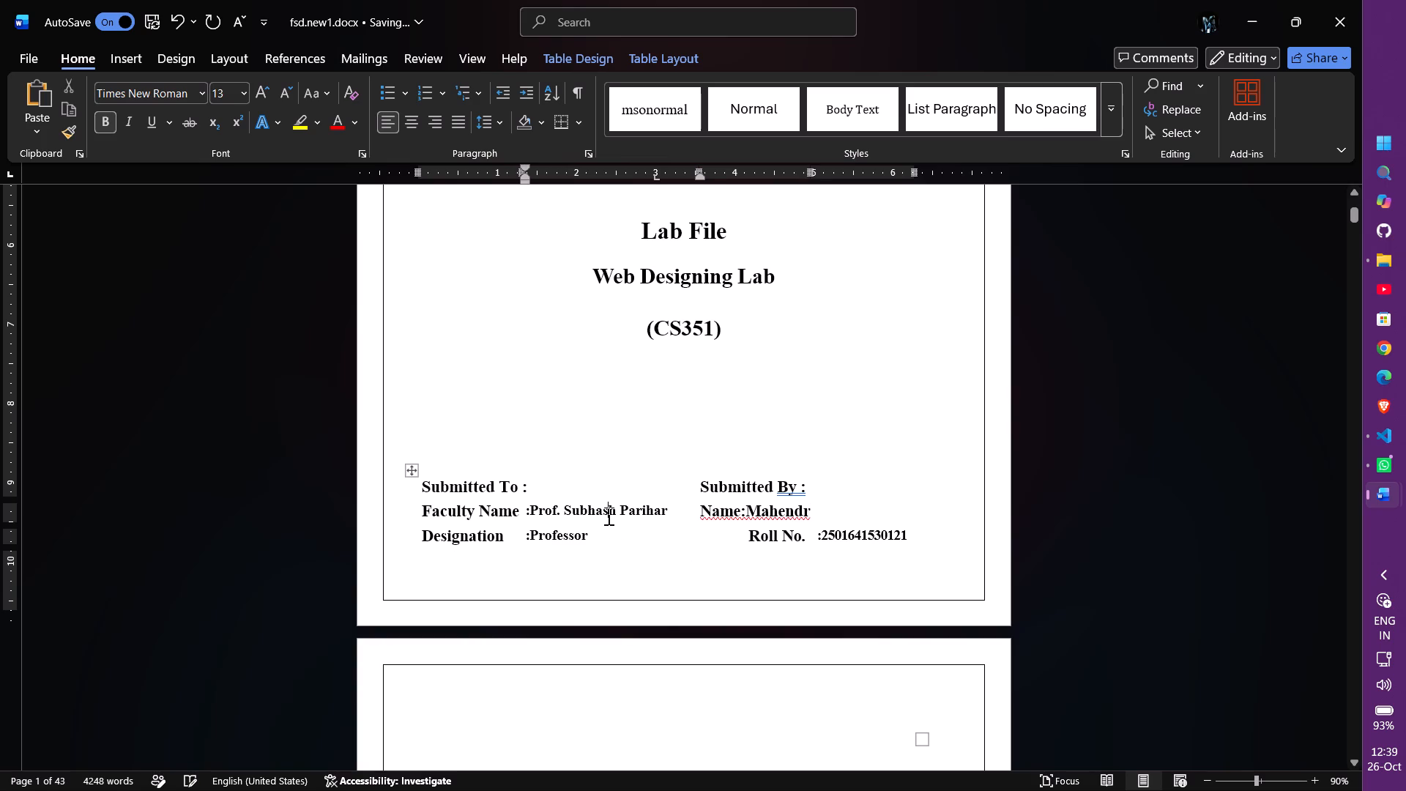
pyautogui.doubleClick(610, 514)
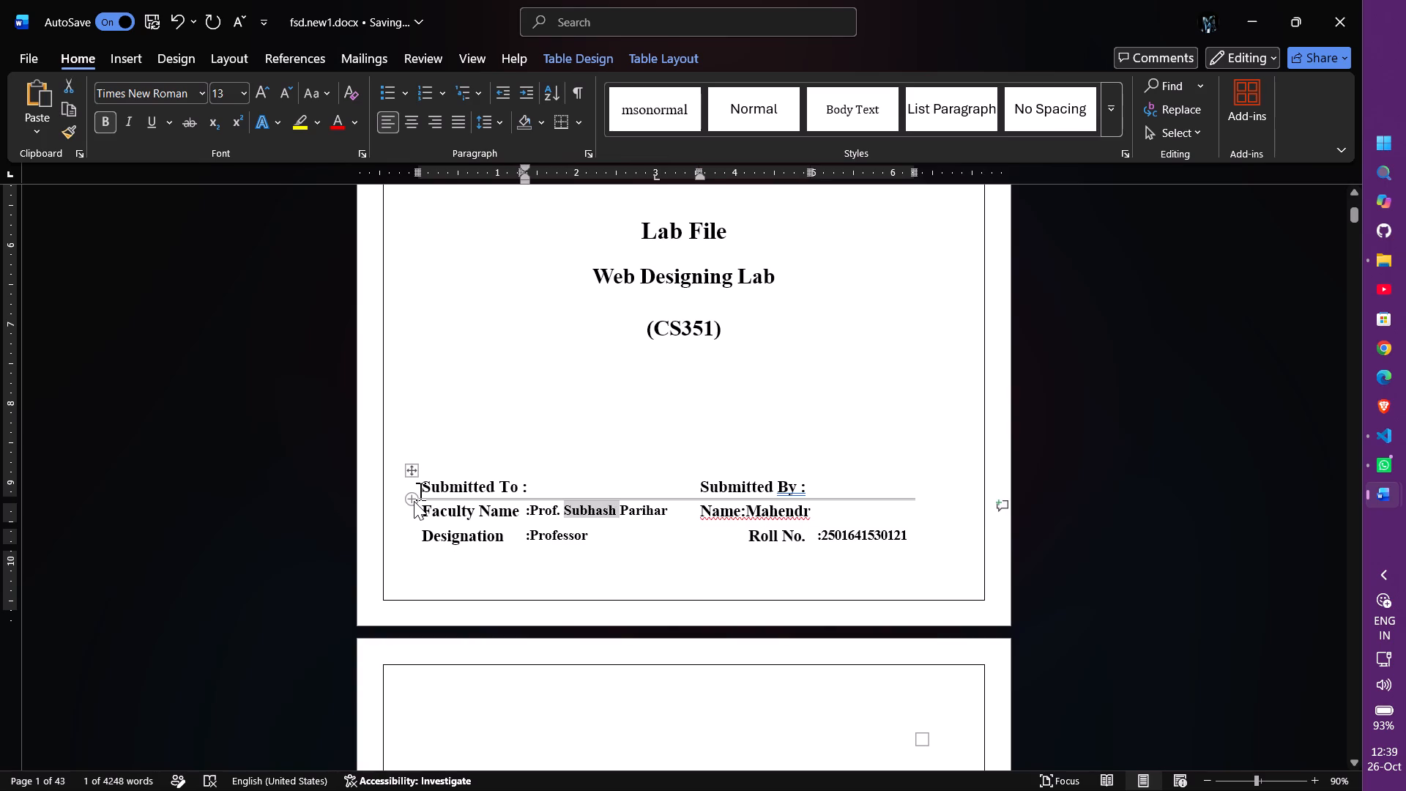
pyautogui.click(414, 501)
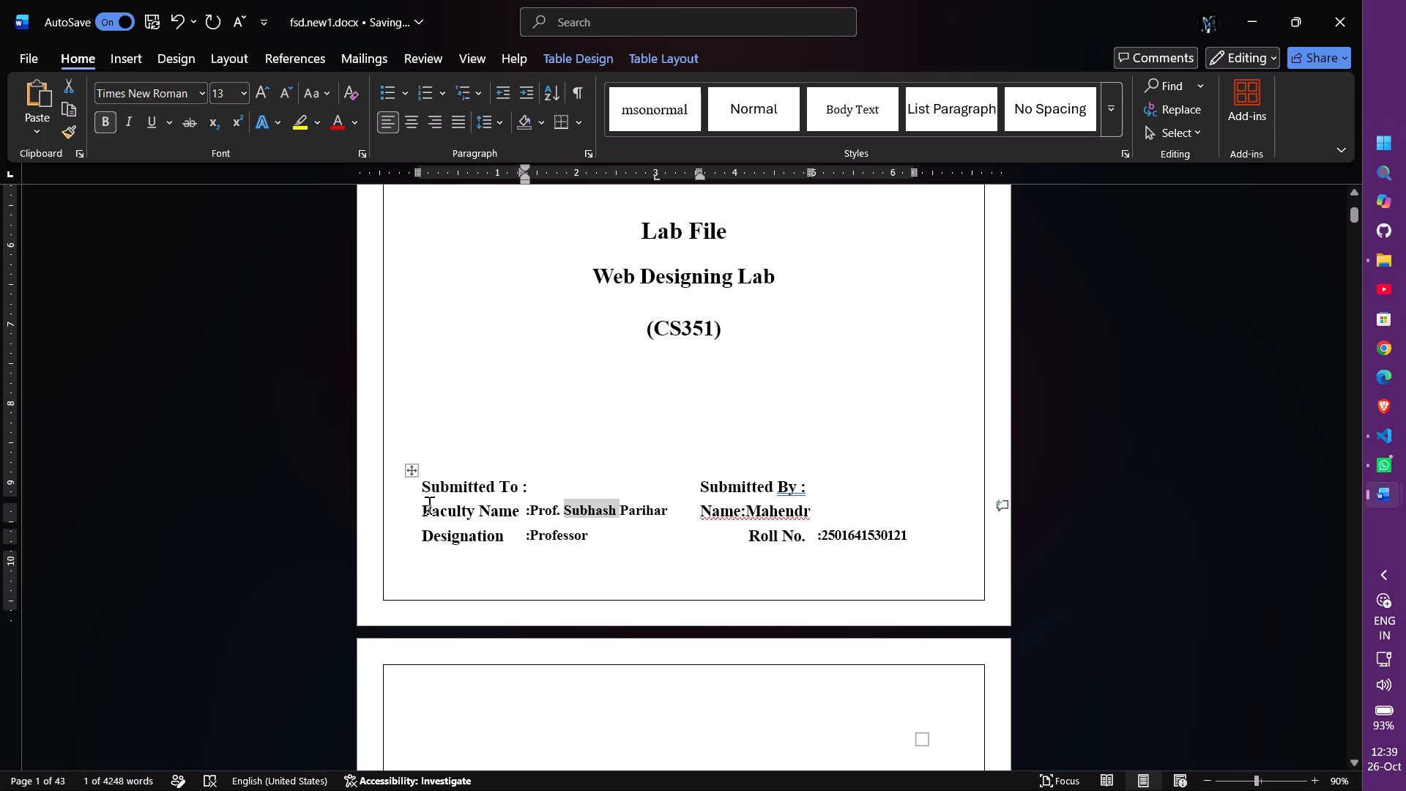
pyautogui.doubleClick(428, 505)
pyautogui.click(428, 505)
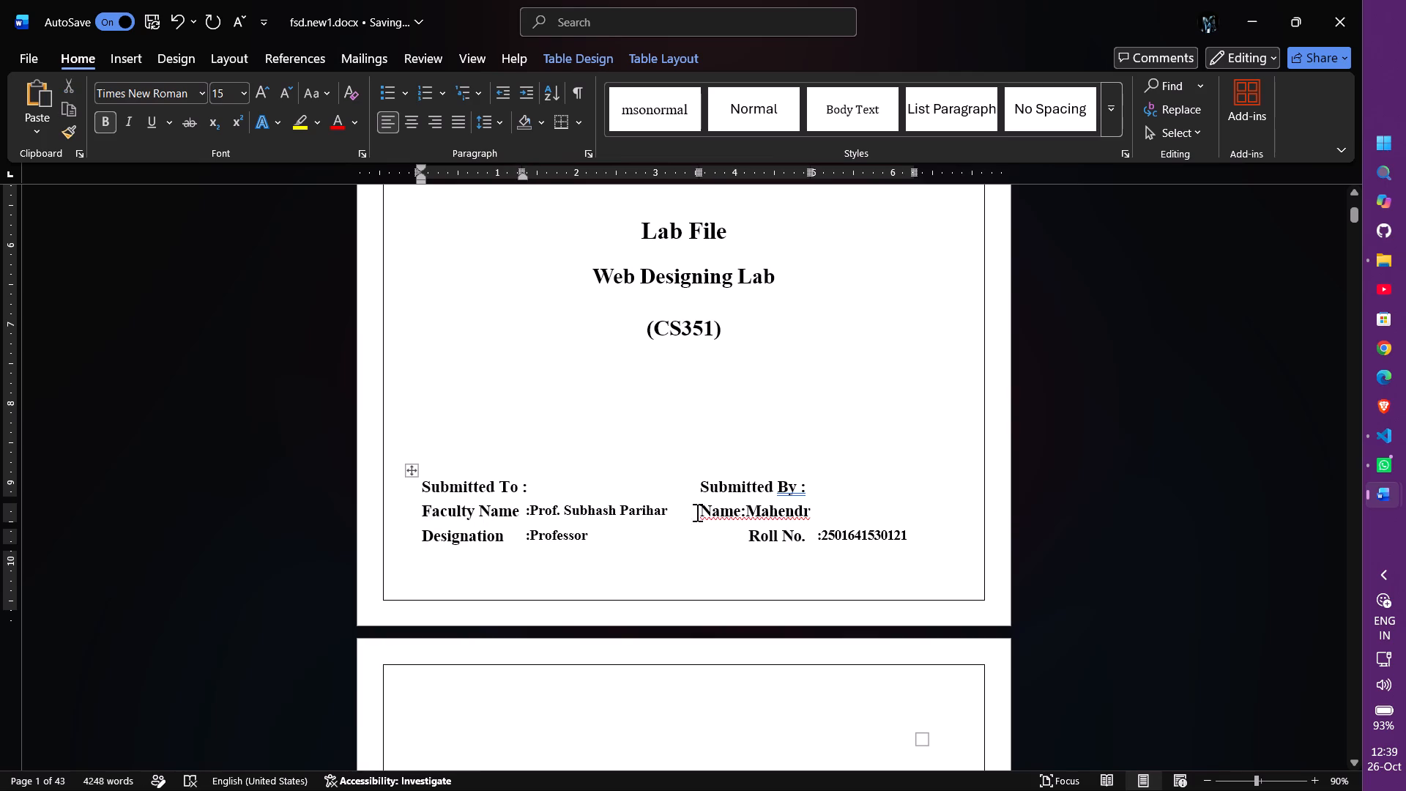
# Select the student's first name after the Name label and open the font choices for it.
pyautogui.doubleClick(818, 510)
pyautogui.doubleClick(818, 510)
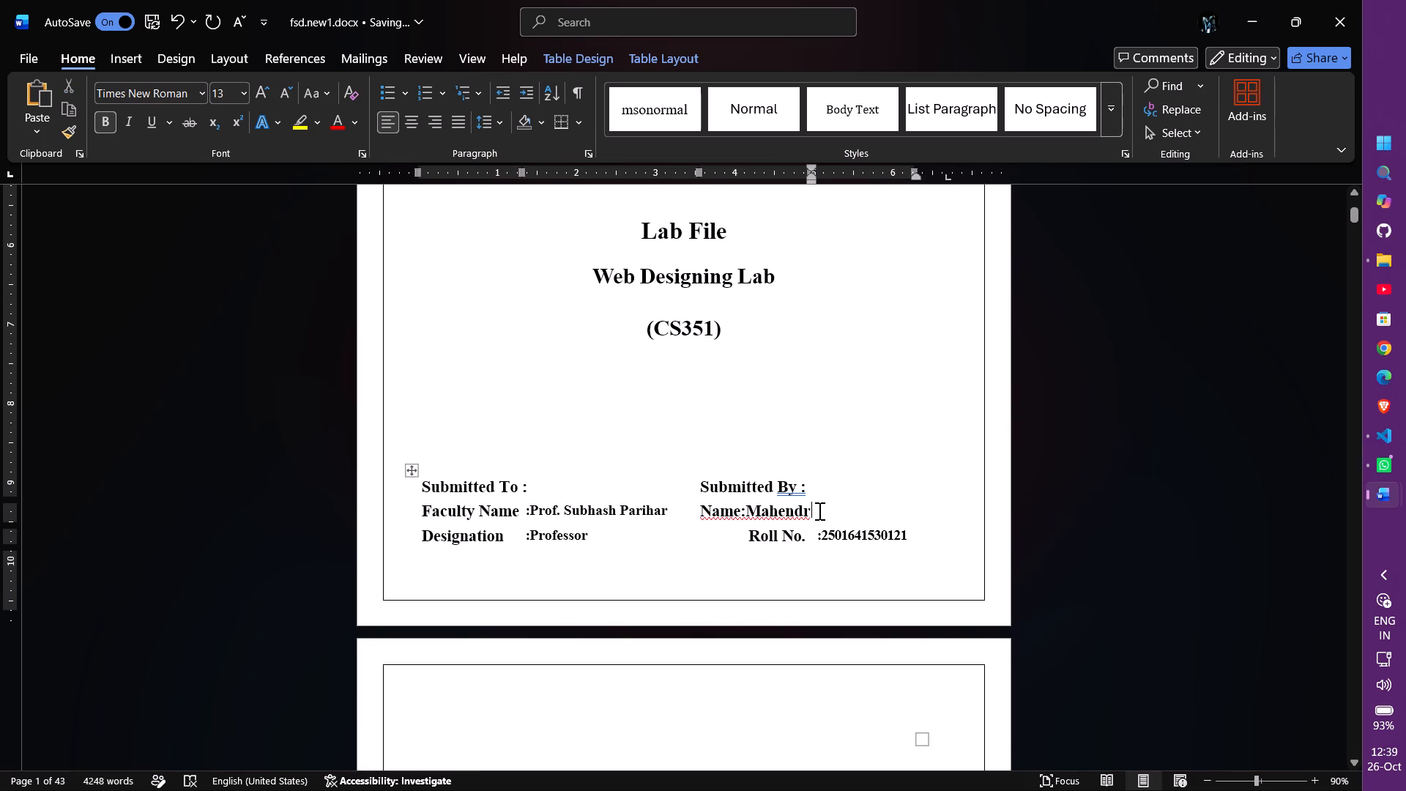
pyautogui.click(818, 510)
pyautogui.moveTo(818, 510); pyautogui.dragTo(789, 514)
pyautogui.doubleClick(789, 514)
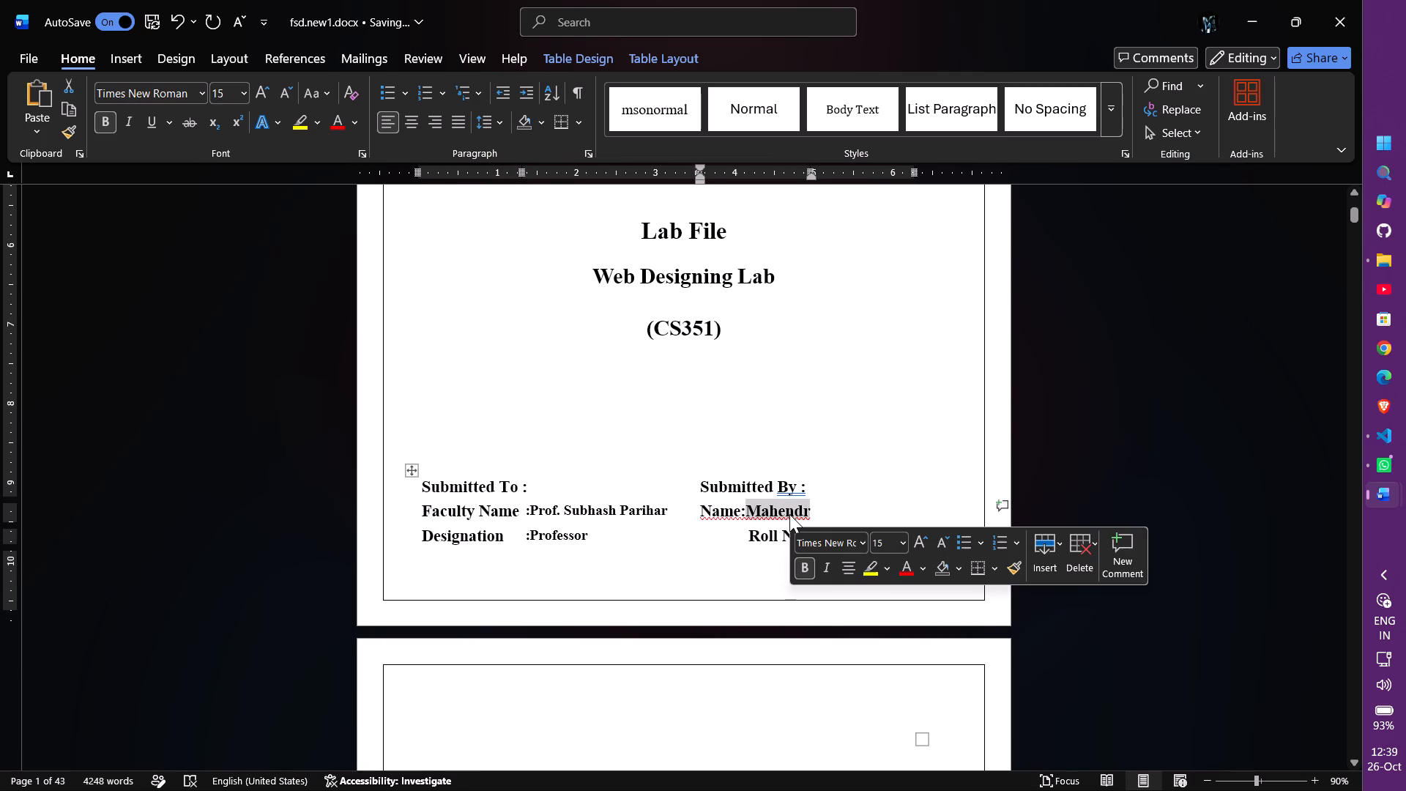
pyautogui.click(863, 546)
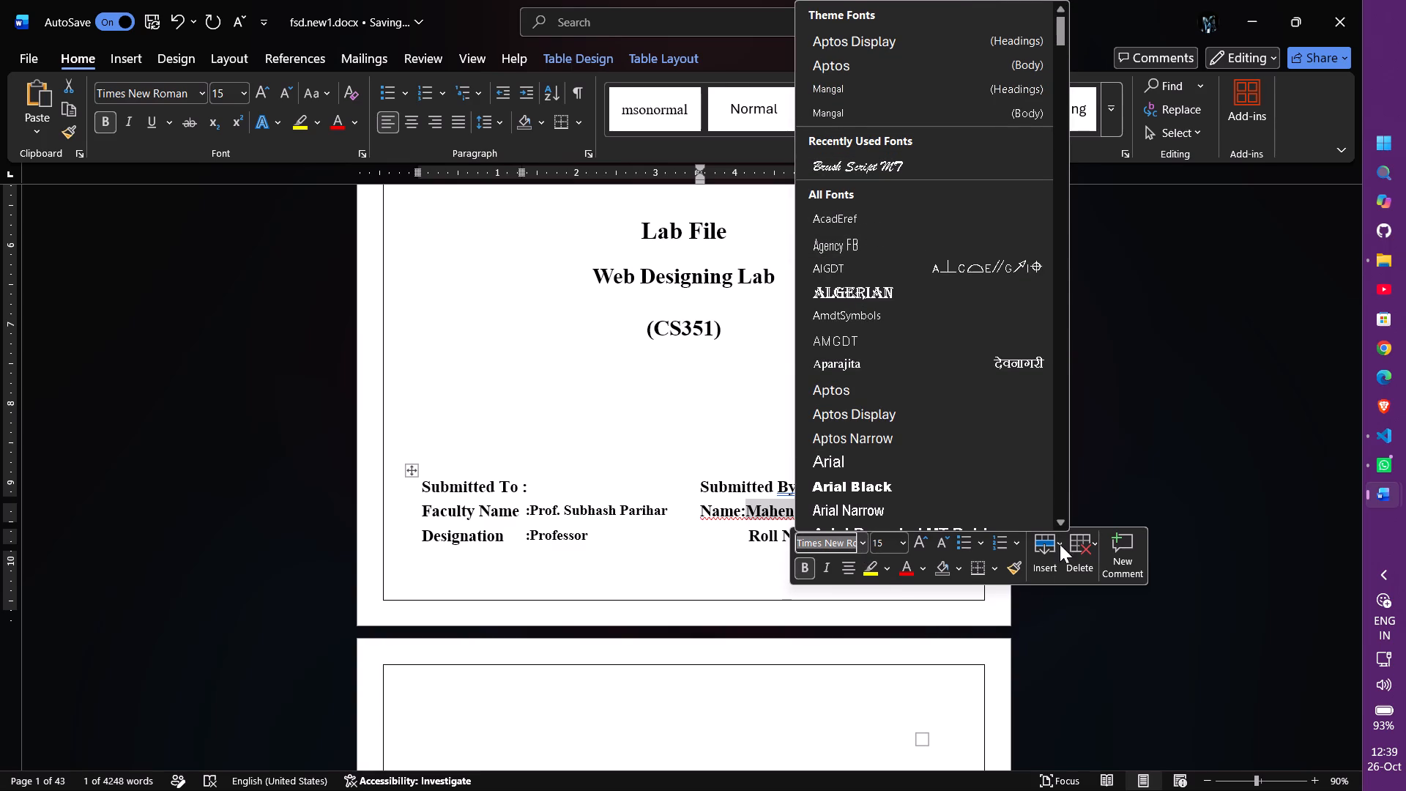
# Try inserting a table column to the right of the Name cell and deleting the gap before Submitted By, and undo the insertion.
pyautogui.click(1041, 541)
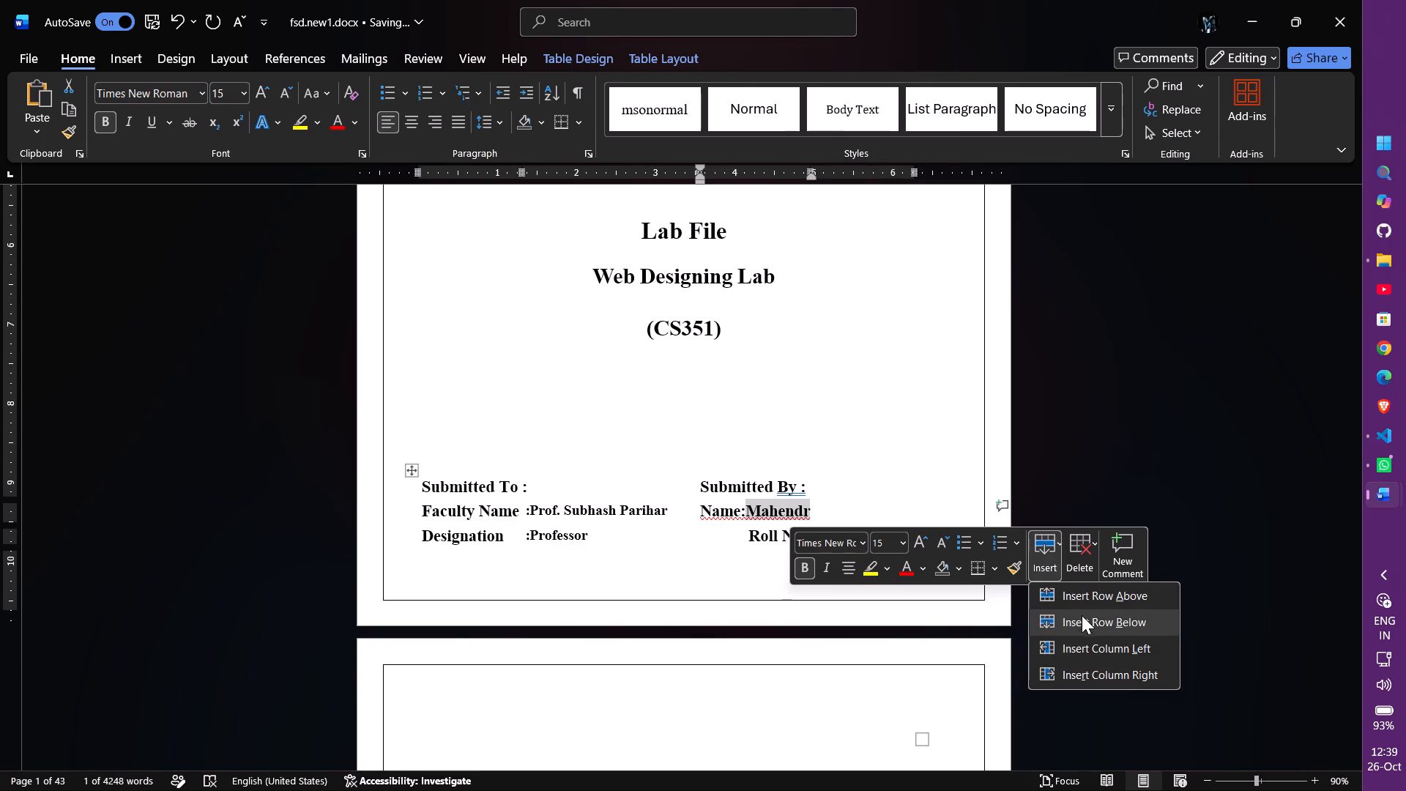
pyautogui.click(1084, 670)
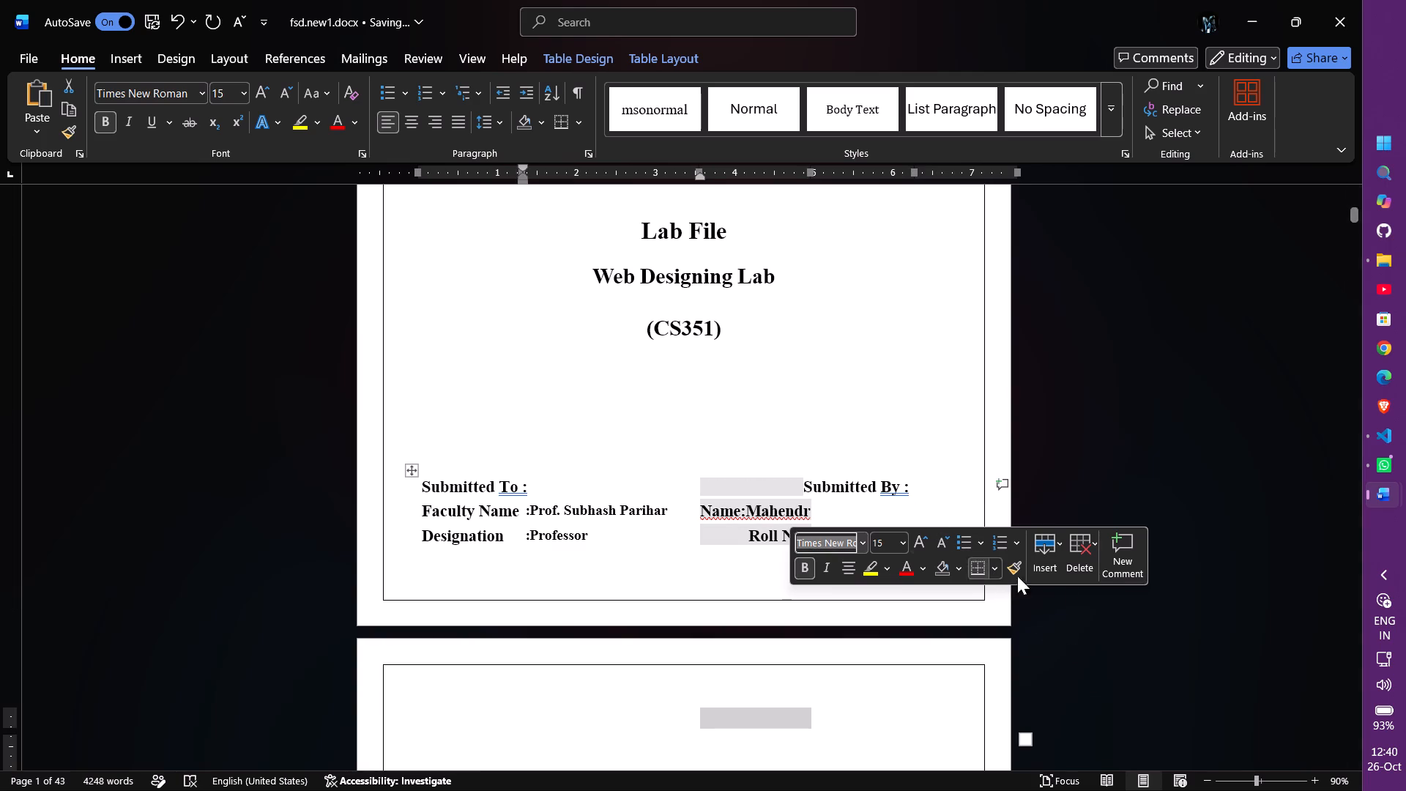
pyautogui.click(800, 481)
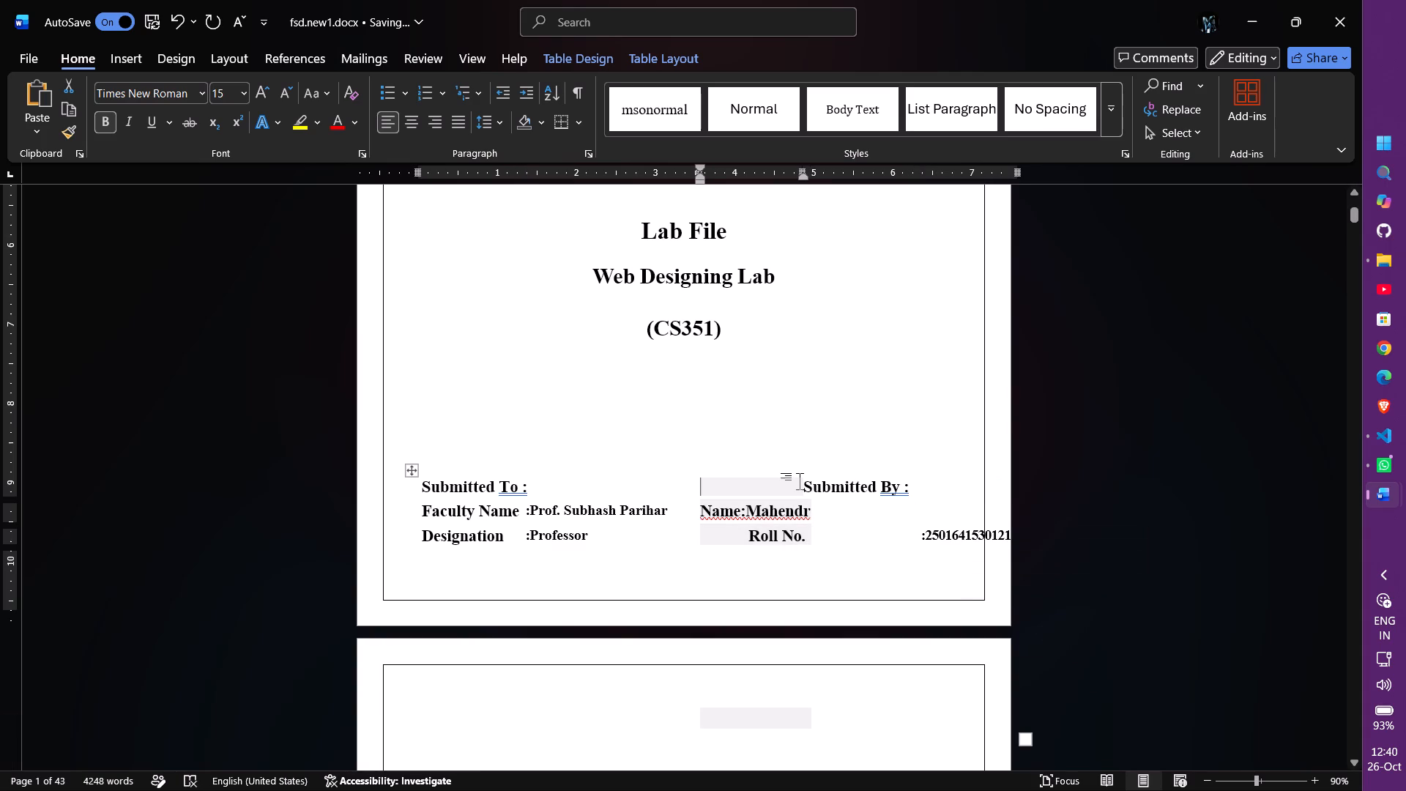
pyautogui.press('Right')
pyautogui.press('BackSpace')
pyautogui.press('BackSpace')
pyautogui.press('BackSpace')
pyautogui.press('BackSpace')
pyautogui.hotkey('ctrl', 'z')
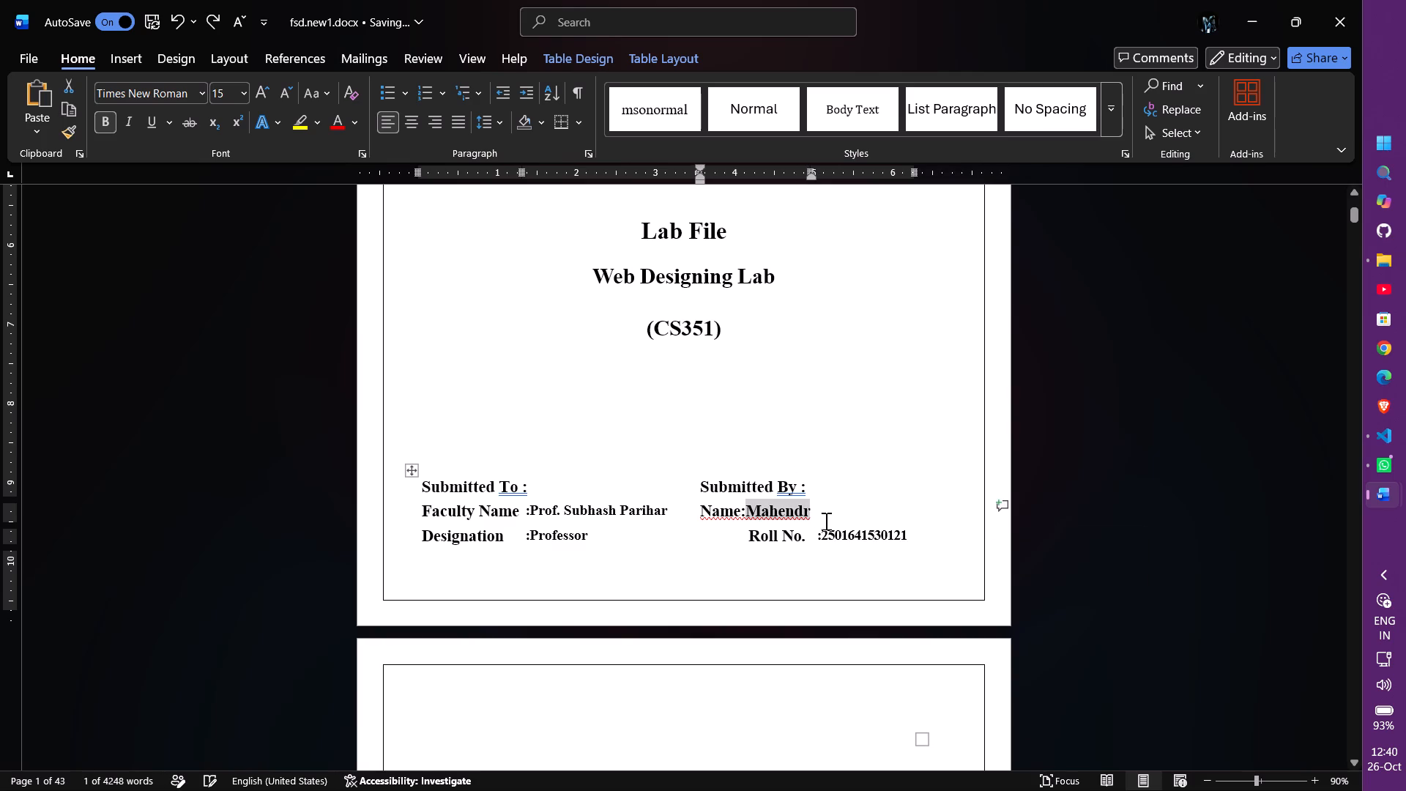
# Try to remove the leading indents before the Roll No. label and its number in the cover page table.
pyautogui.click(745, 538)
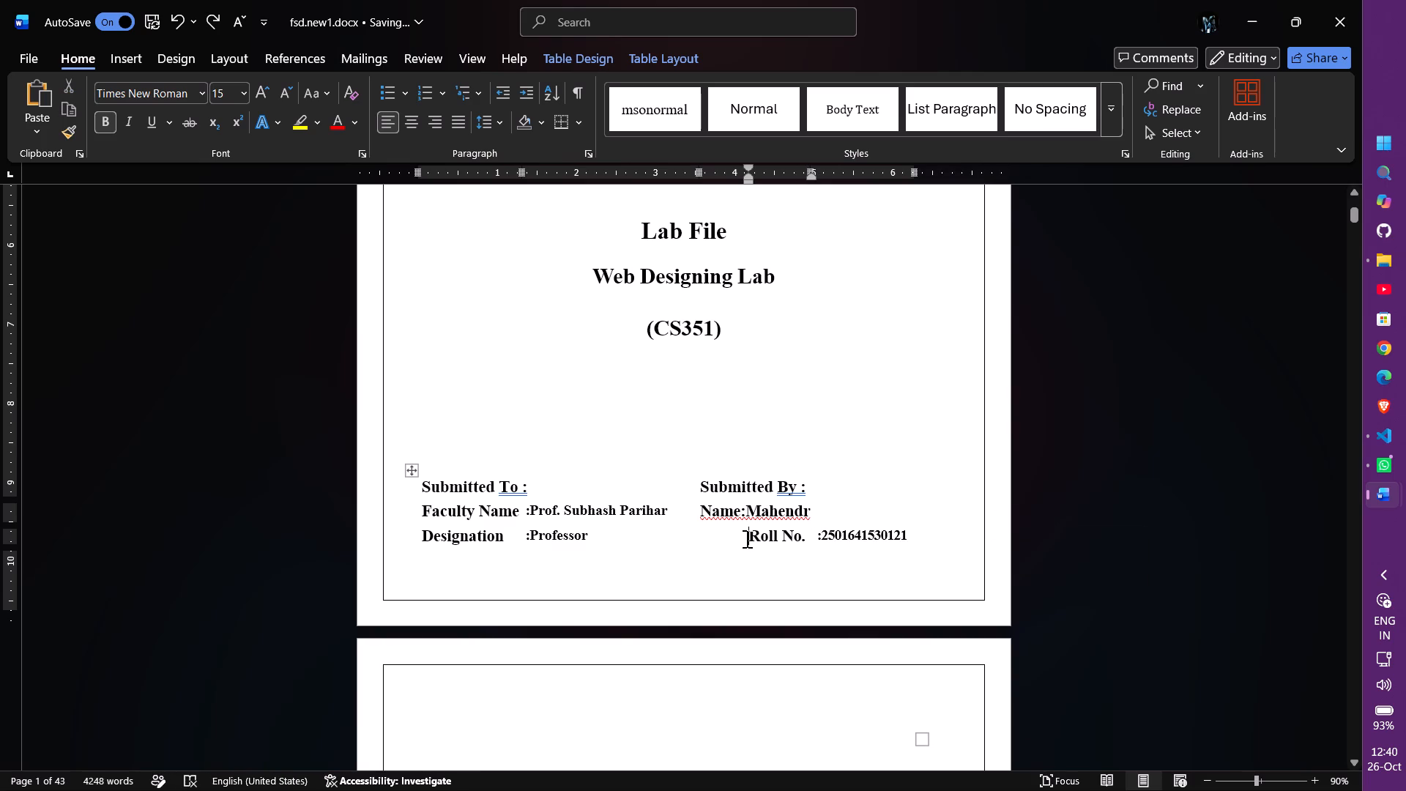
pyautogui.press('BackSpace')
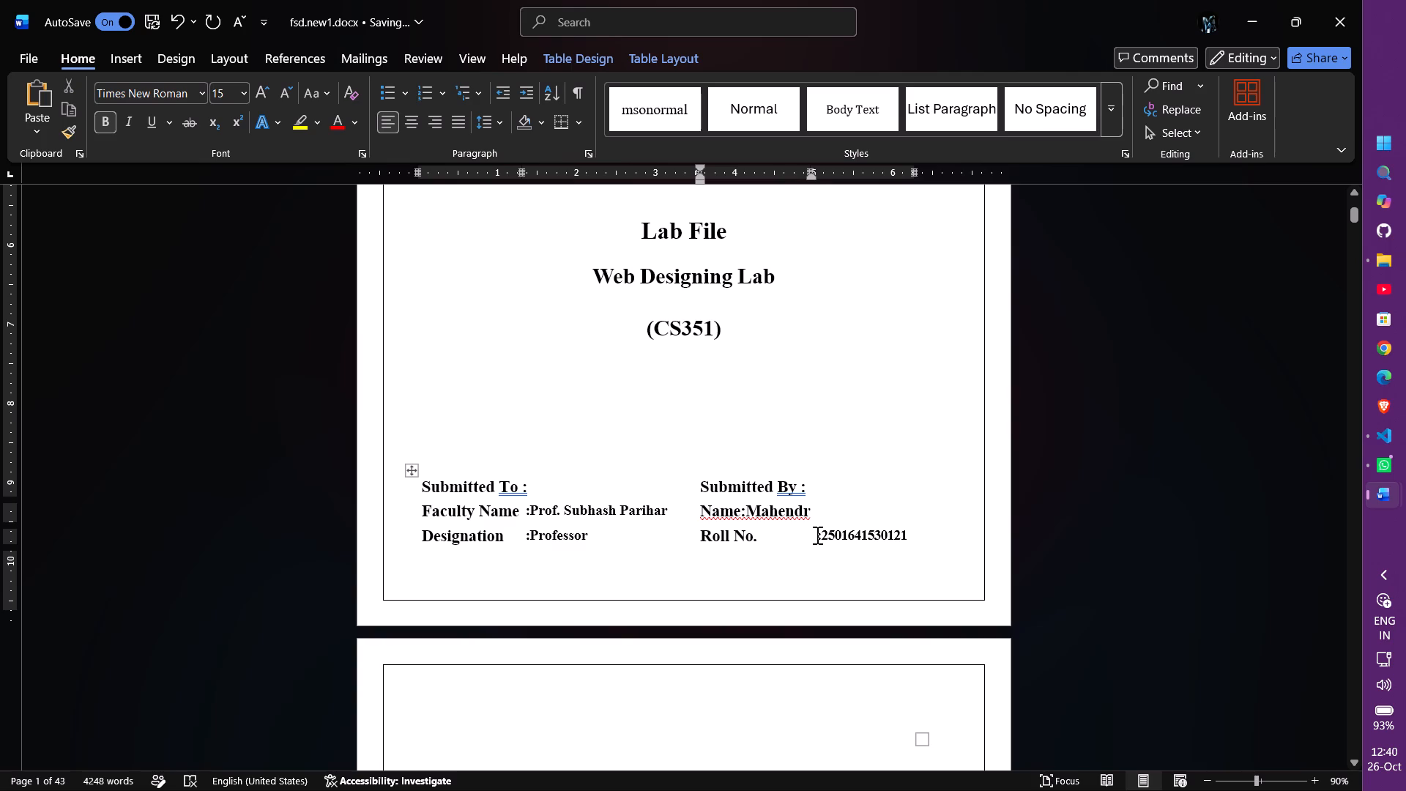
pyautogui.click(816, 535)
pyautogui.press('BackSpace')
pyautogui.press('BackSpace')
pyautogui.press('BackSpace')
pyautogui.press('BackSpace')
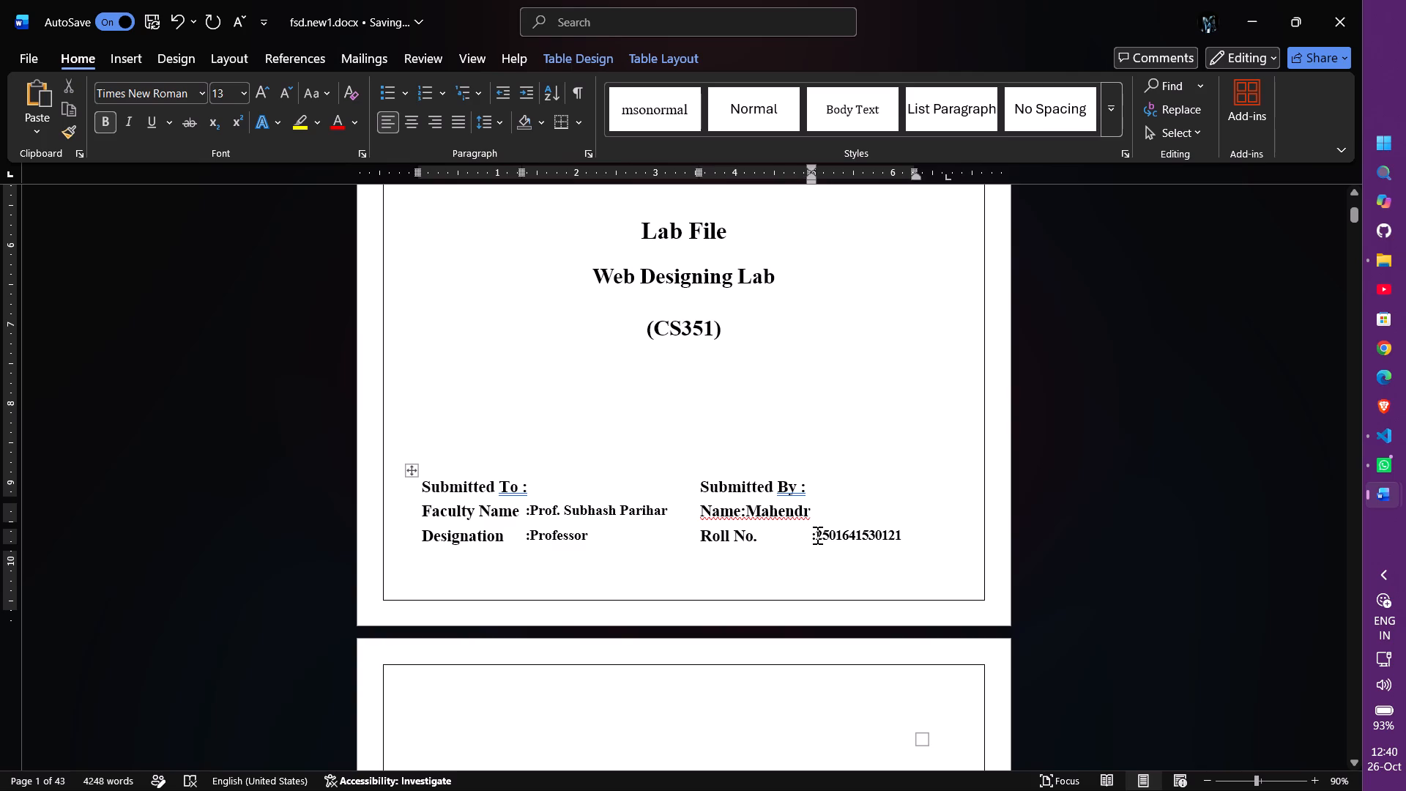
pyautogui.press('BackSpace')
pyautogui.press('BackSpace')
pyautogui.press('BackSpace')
# Undo the Roll No. indent removals and the preceding edits to the Name row.
pyautogui.hotkey('ctrl', 'z')
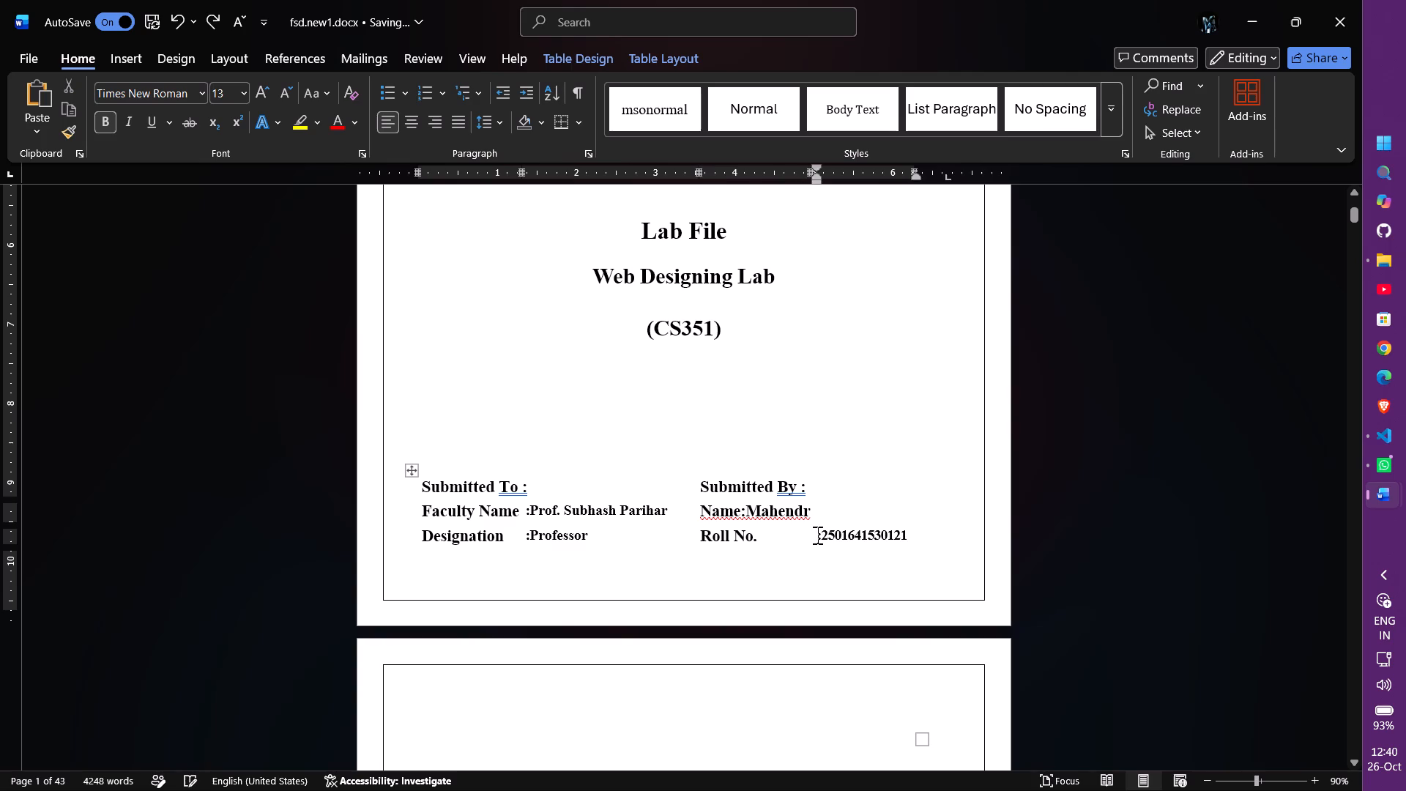
pyautogui.hotkey('ctrl', 'z')
pyautogui.hotkey('ctrl', 'z')
pyautogui.hotkey('ctrl', 'z')
pyautogui.hotkey('ctrl', 'z')
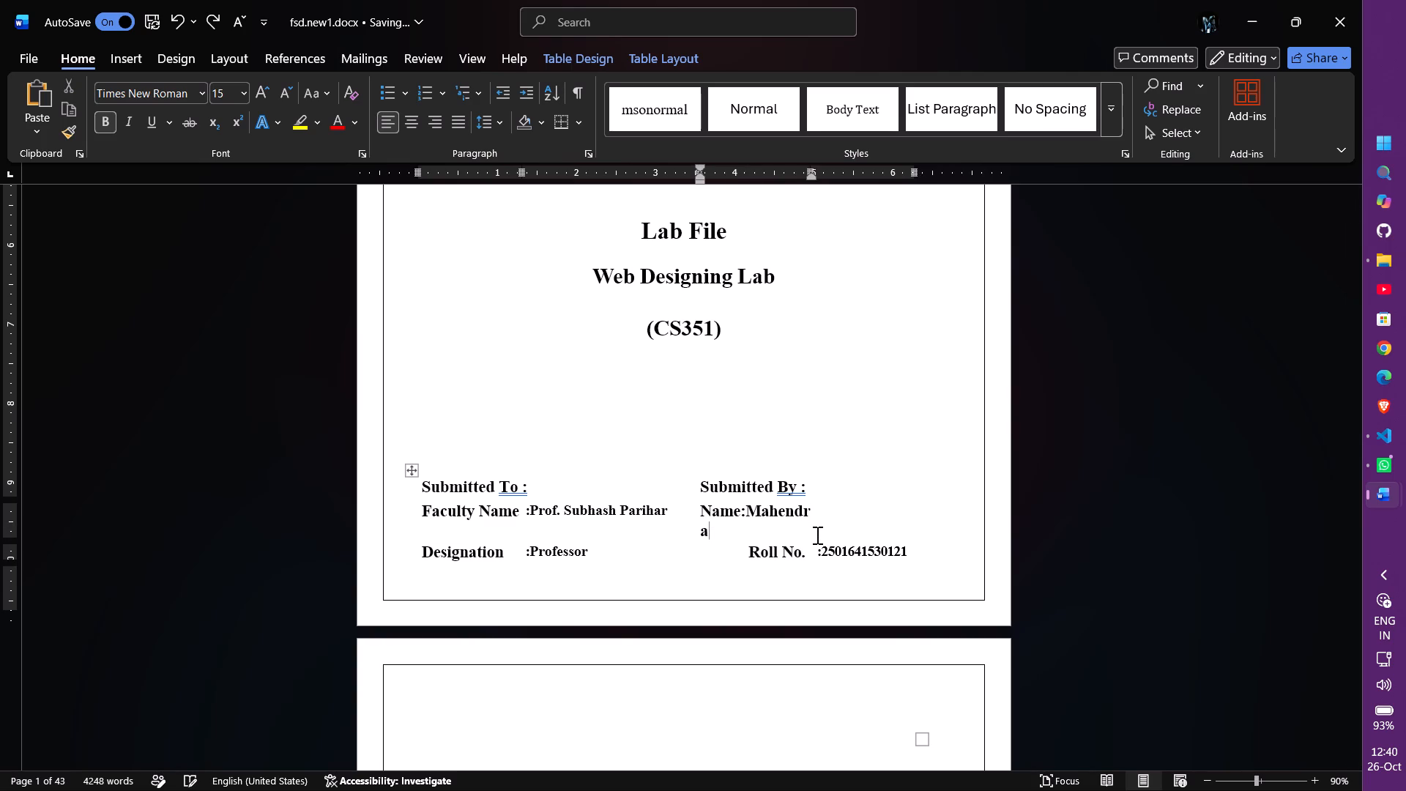
pyautogui.hotkey('ctrl', 'z')
pyautogui.hotkey('ctrl', 'z')
pyautogui.hotkey('ctrl', 'z')
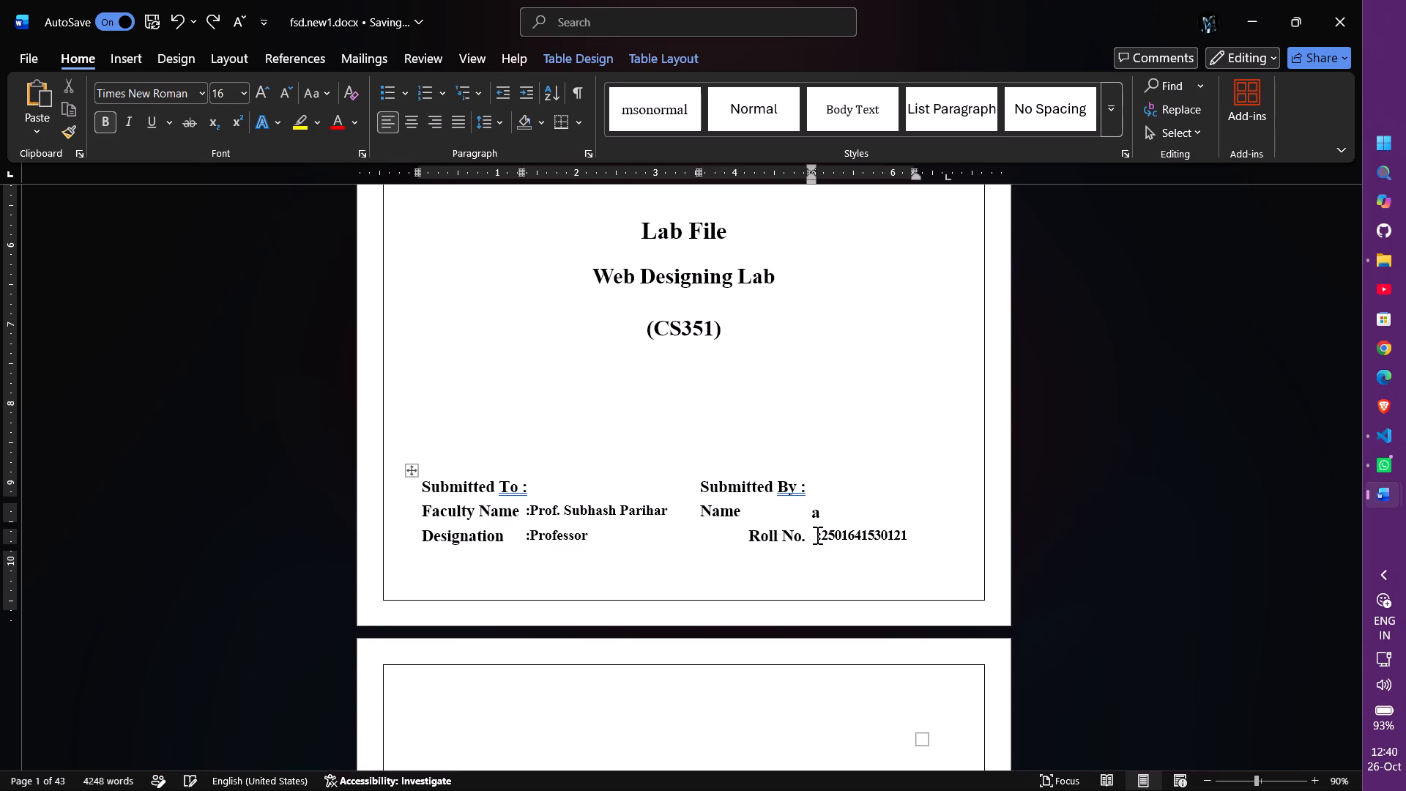
# Undo the earlier changes to the gap before Submitted By and to the Name label's position on the cover page.
pyautogui.hotkey('ctrl', 'z')
pyautogui.hotkey('ctrl', 'z')
pyautogui.hotkey('ctrl', 'z')
pyautogui.hotkey('ctrl', 'z')
pyautogui.hotkey('ctrl', 'z')
pyautogui.hotkey('ctrl', 'z')
pyautogui.hotkey('ctrl', 'z')
pyautogui.hotkey('ctrl', 'z')
pyautogui.hotkey('ctrl', 'z')
pyautogui.hotkey('ctrl', 'z')
pyautogui.hotkey('ctrl', 'z')
pyautogui.hotkey('ctrl', 'z')
pyautogui.hotkey('ctrl', 'z')
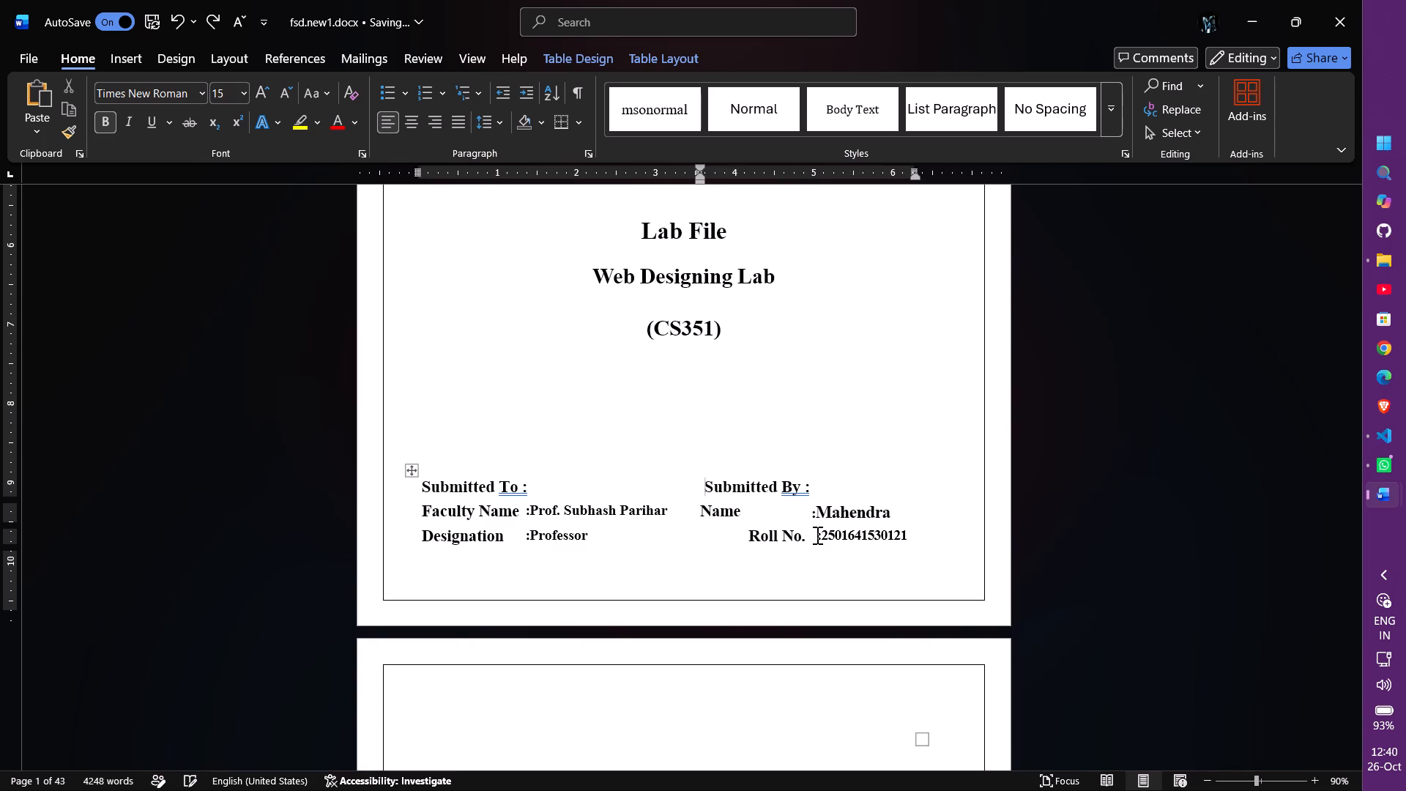
pyautogui.hotkey('ctrl', 'z')
pyautogui.hotkey('ctrl', 'z')
pyautogui.hotkey('ctrl', 'z')
pyautogui.hotkey('ctrl', 'z')
pyautogui.hotkey('ctrl', 'z')
pyautogui.hotkey('ctrl', 'z')
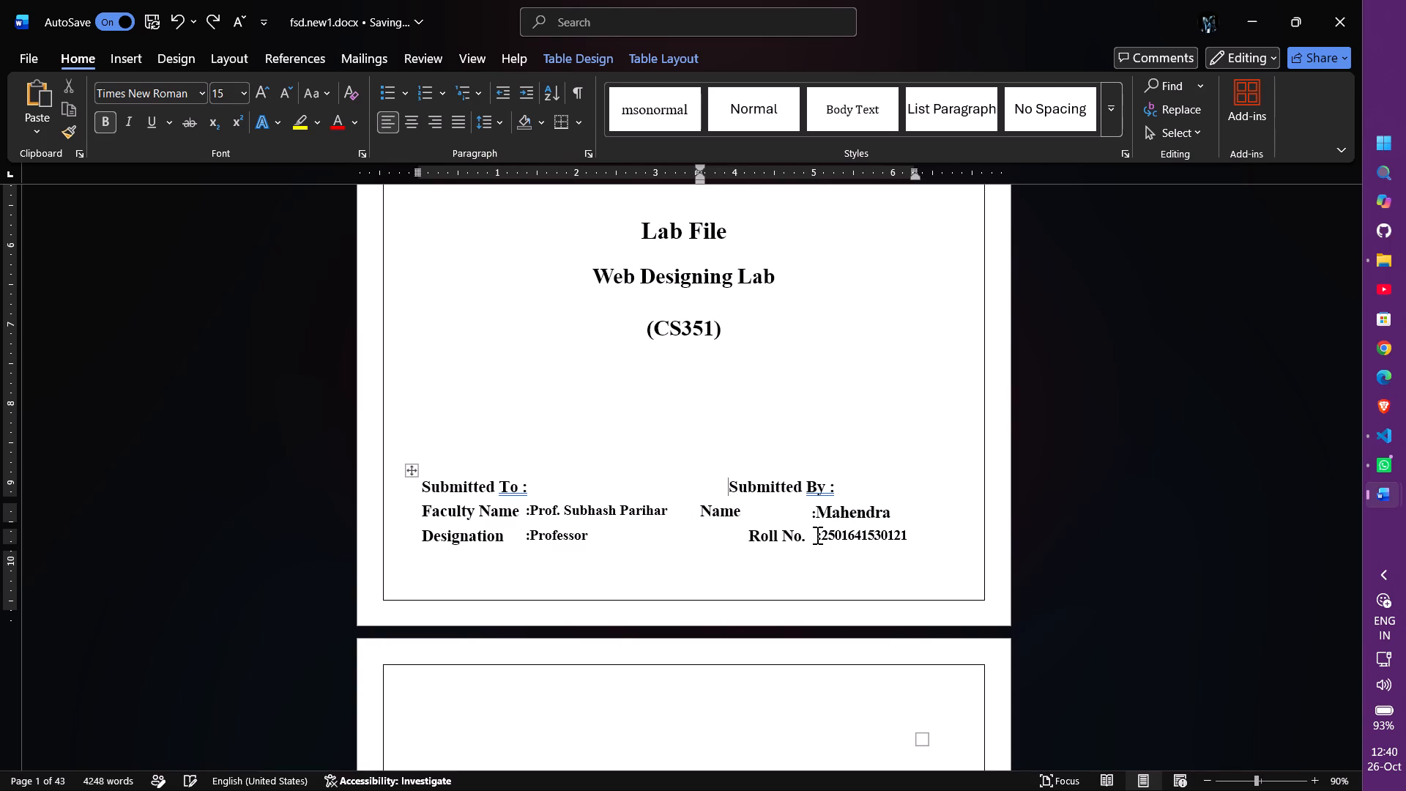
pyautogui.hotkey('ctrl', 'z')
pyautogui.hotkey('ctrl', 'z')
pyautogui.hotkey('ctrl', 'z')
pyautogui.hotkey('ctrl', 'z')
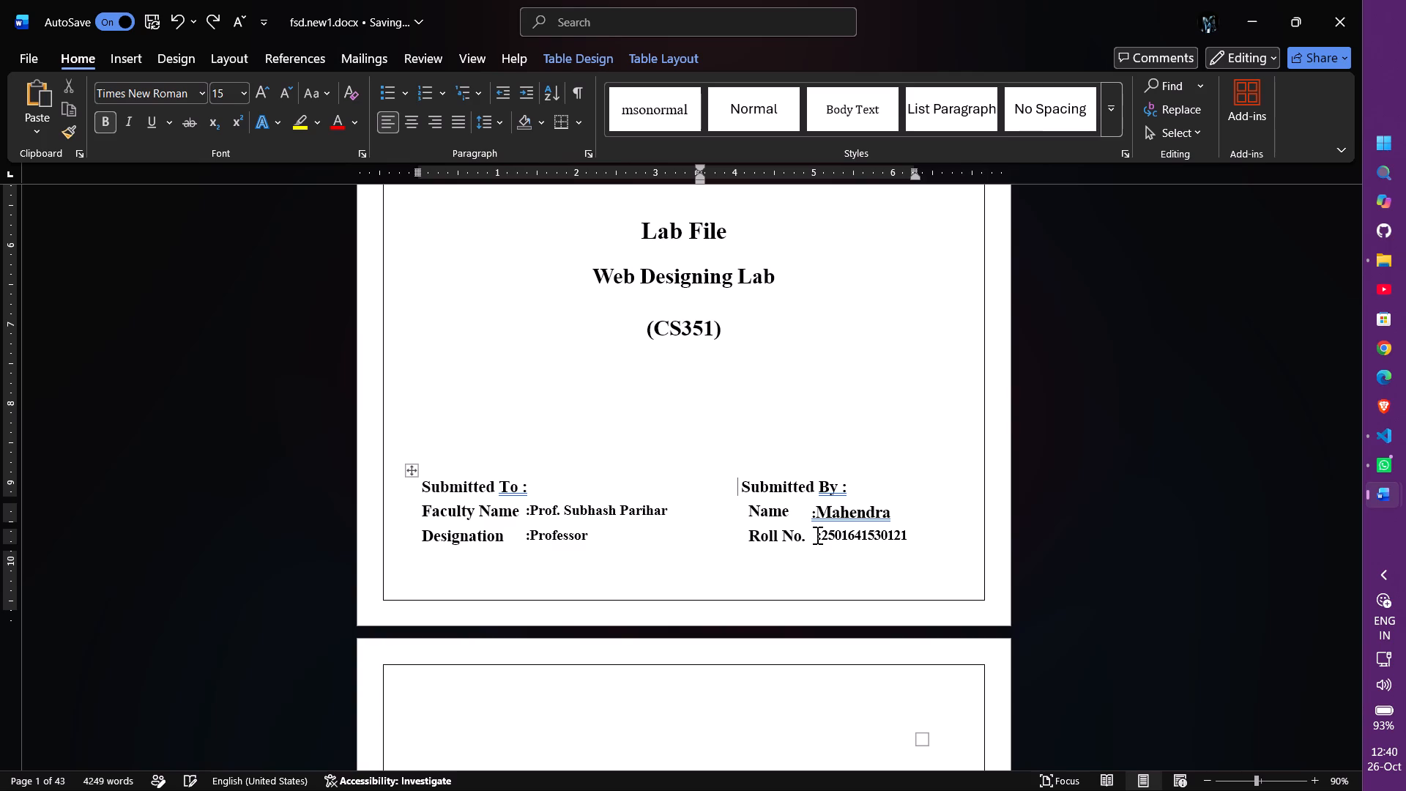
pyautogui.hotkey('ctrl', 'z')
pyautogui.hotkey('ctrl', 'z')
pyautogui.hotkey('ctrl', 'z')
pyautogui.hotkey('ctrl', 'z')
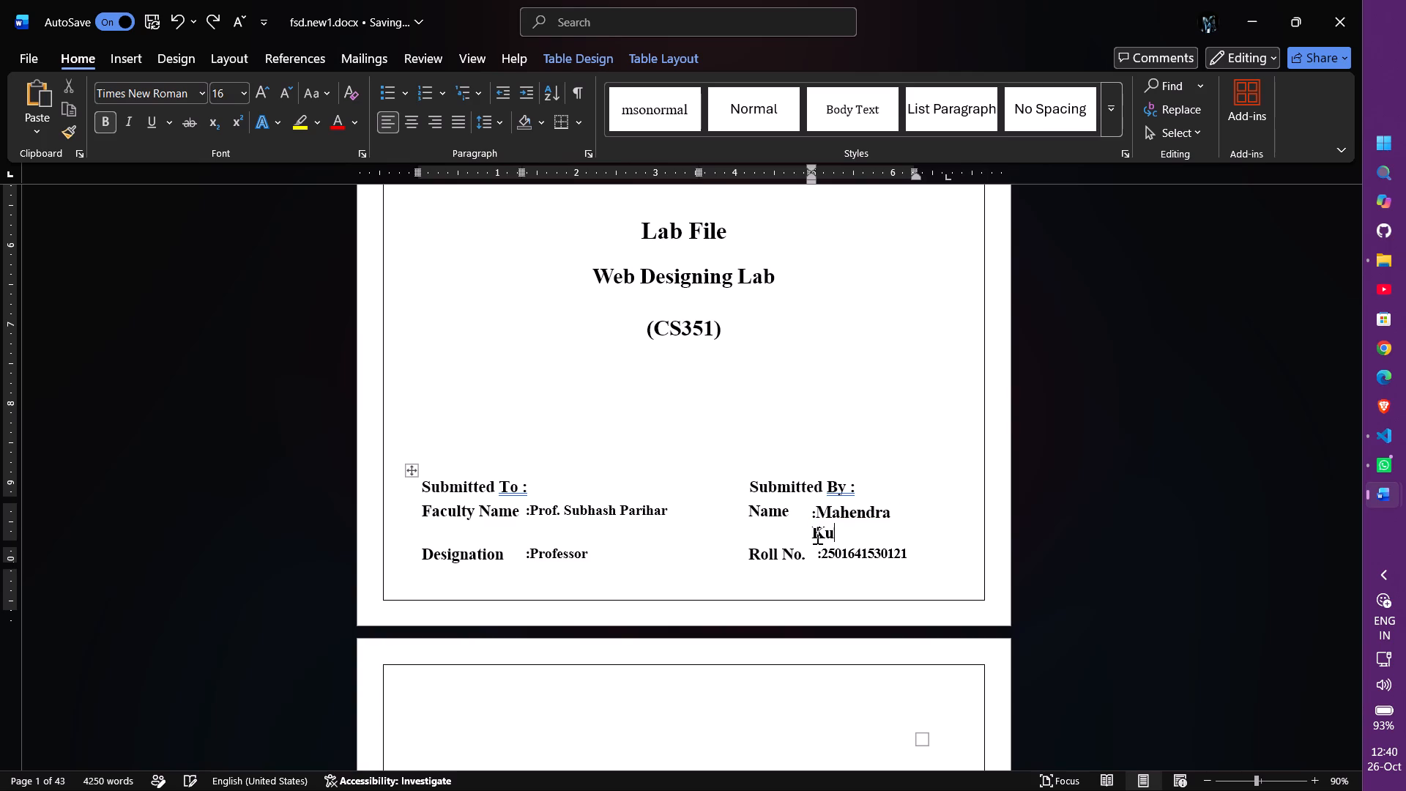
# Undo the earlier retyping of the student's surname and the indent changes to the Name and Submitted By entries.
pyautogui.hotkey('ctrl', 'z')
pyautogui.hotkey('ctrl', 'z')
pyautogui.hotkey('ctrl', 'z')
pyautogui.hotkey('ctrl', 'z')
pyautogui.hotkey('ctrl', 'z')
pyautogui.hotkey('ctrl', 'z')
pyautogui.hotkey('ctrl', 'z')
pyautogui.hotkey('ctrl', 'z')
pyautogui.hotkey('ctrl', 'z')
pyautogui.hotkey('ctrl', 'z')
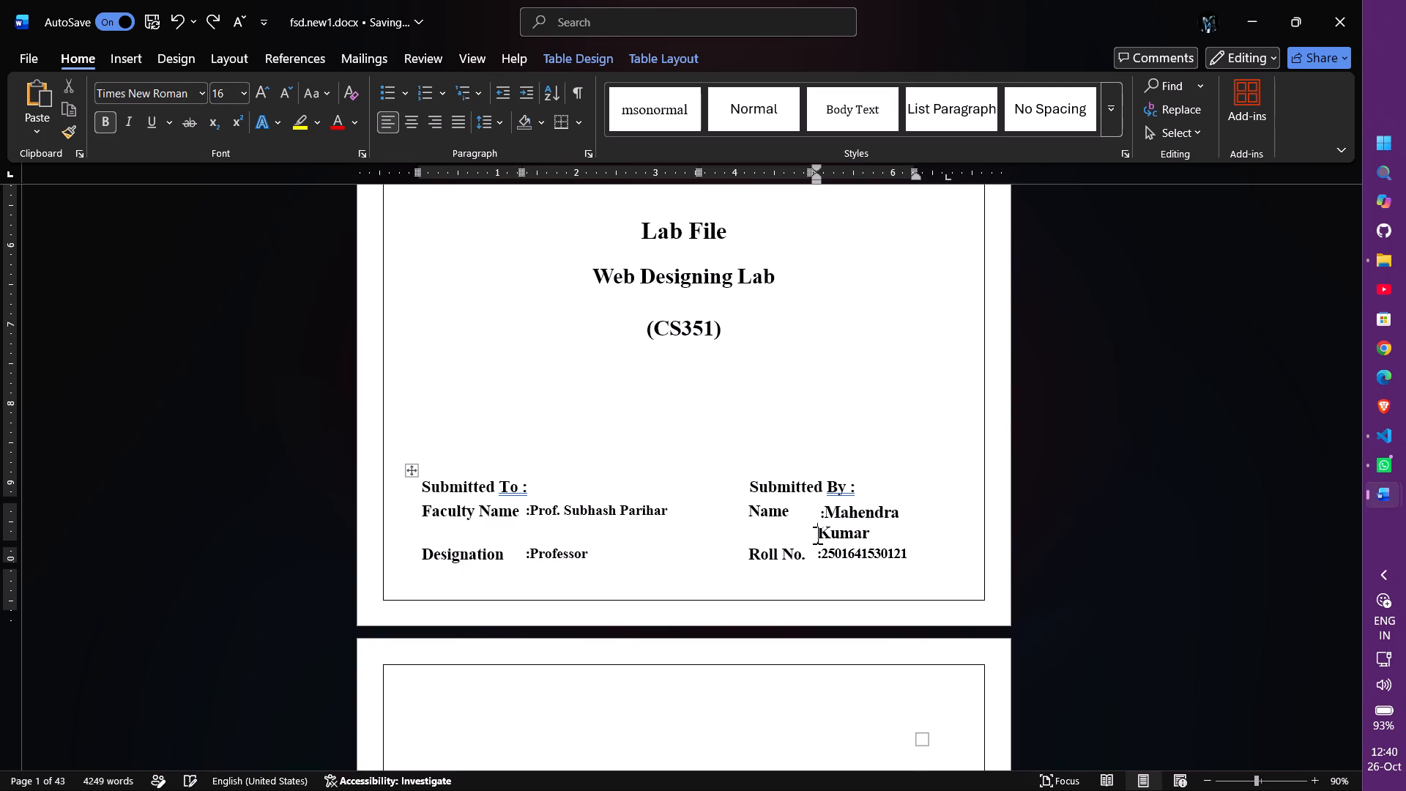
pyautogui.hotkey('ctrl', 'z')
pyautogui.hotkey('ctrl', 'z')
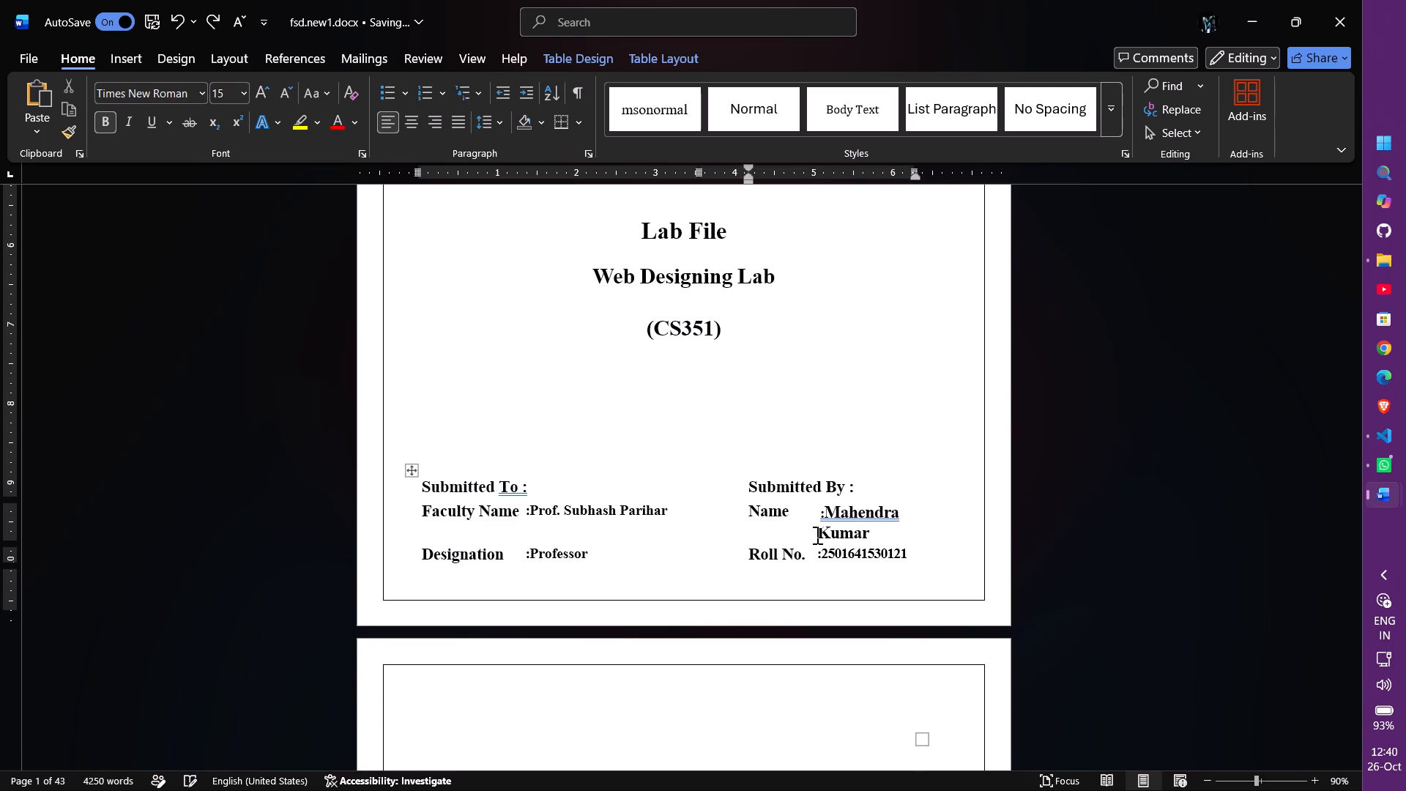
# Centre the student's full name within its cell in the Name row of the cover page table.
pyautogui.click(890, 538)
pyautogui.moveTo(890, 538); pyautogui.dragTo(832, 515)
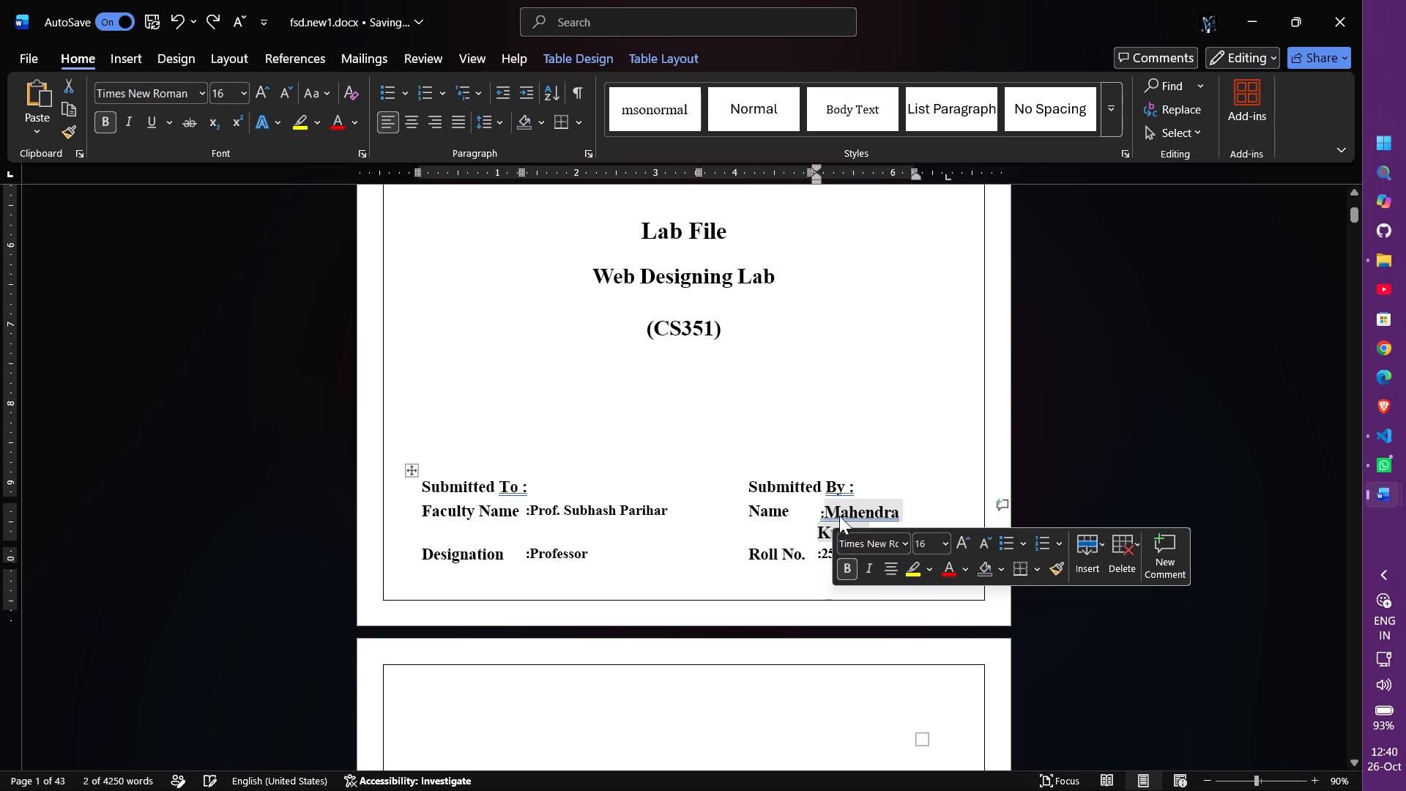
pyautogui.click(883, 568)
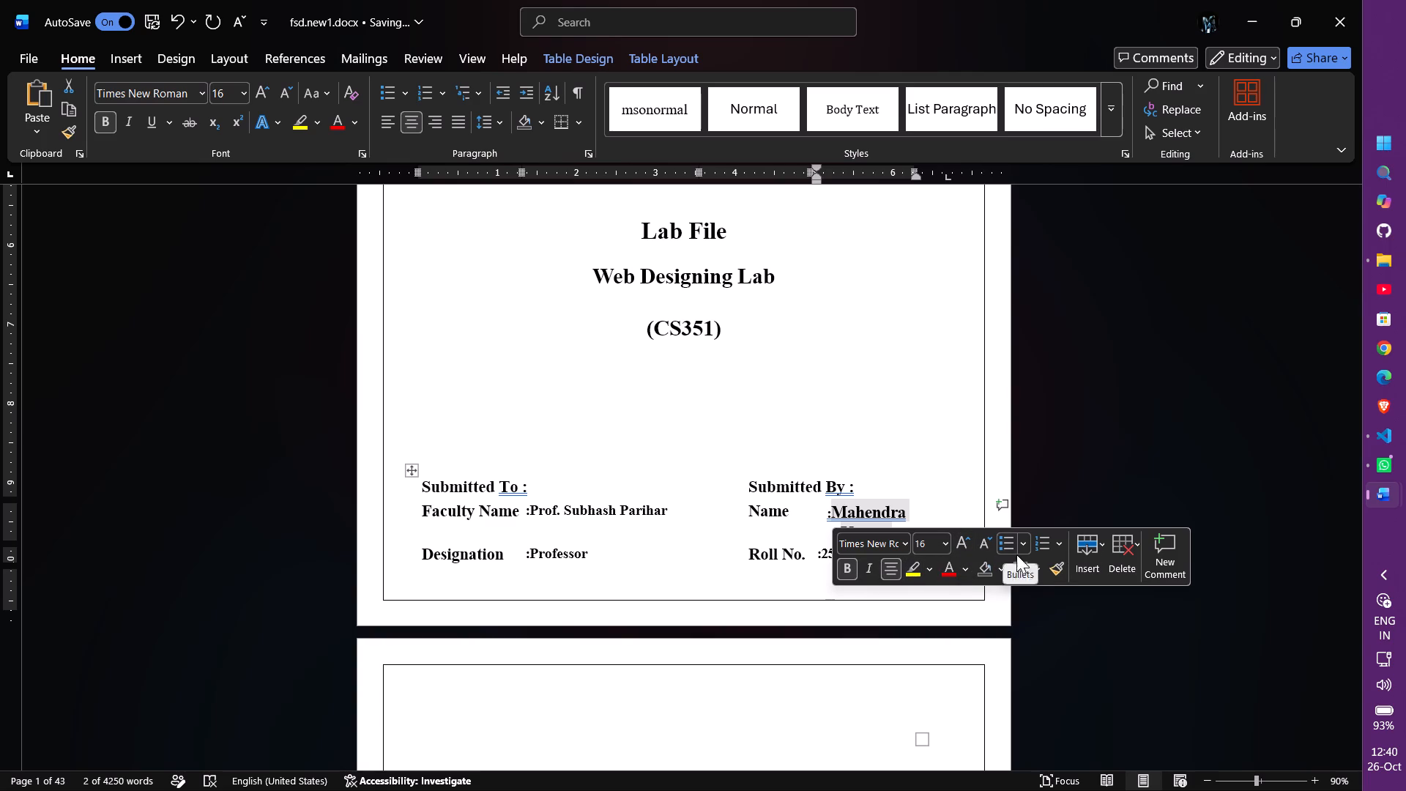
pyautogui.click(961, 497)
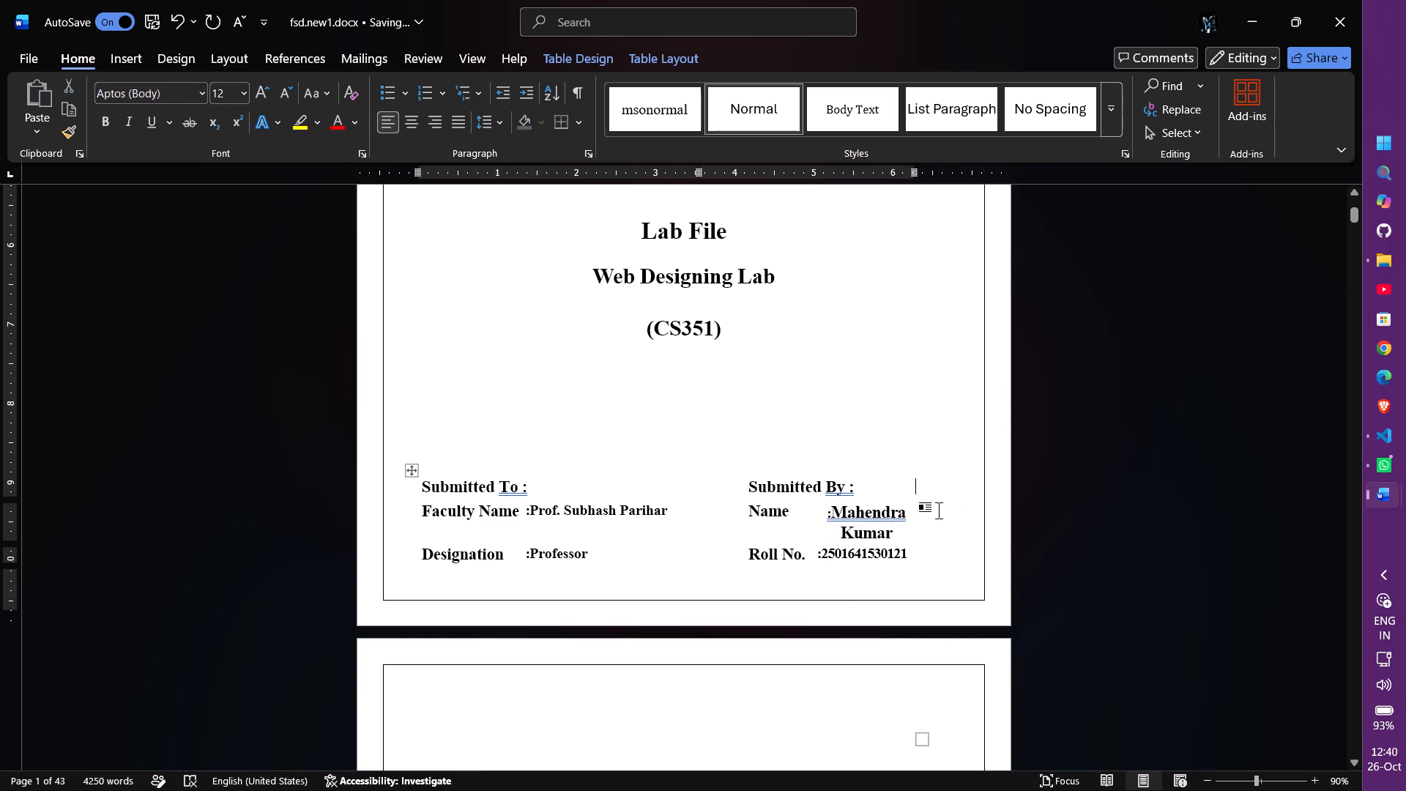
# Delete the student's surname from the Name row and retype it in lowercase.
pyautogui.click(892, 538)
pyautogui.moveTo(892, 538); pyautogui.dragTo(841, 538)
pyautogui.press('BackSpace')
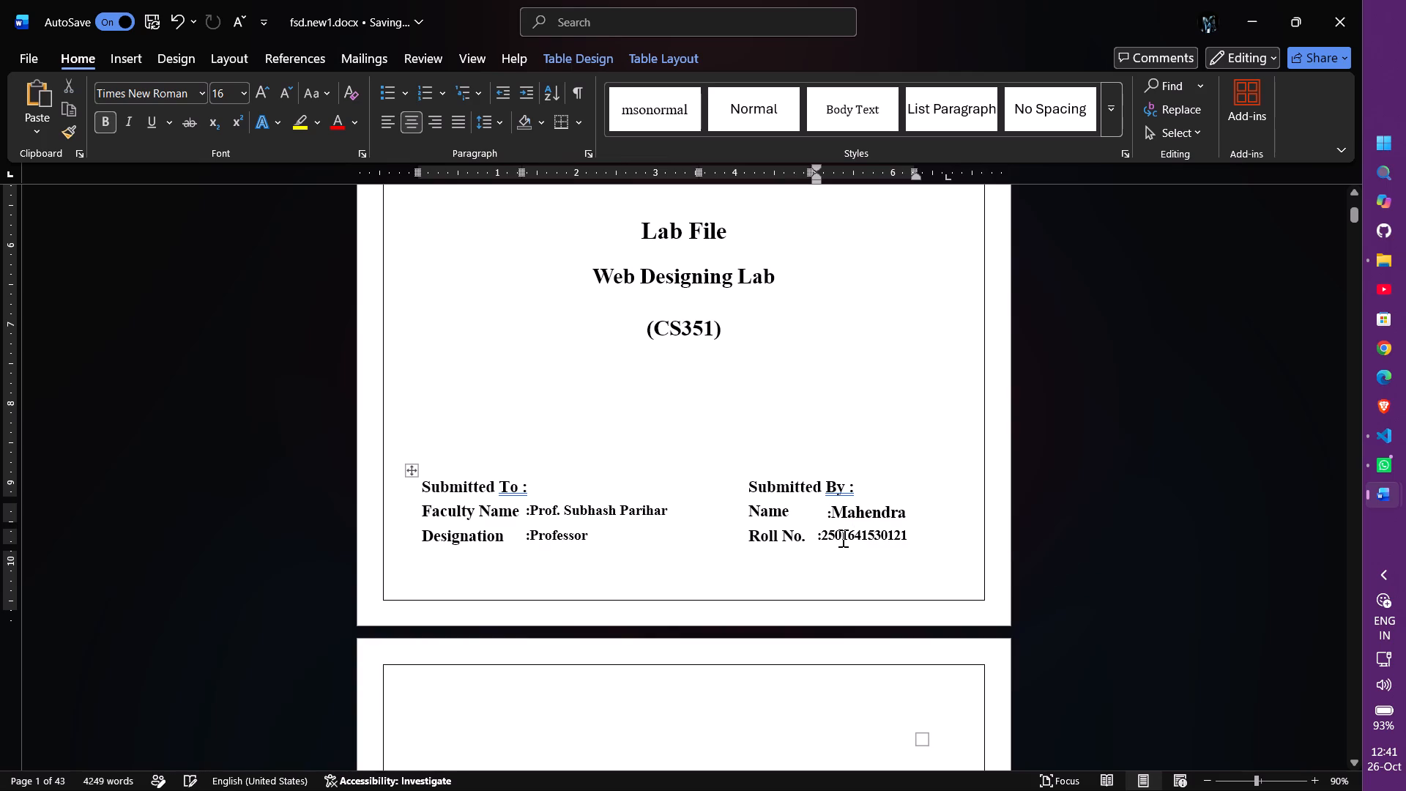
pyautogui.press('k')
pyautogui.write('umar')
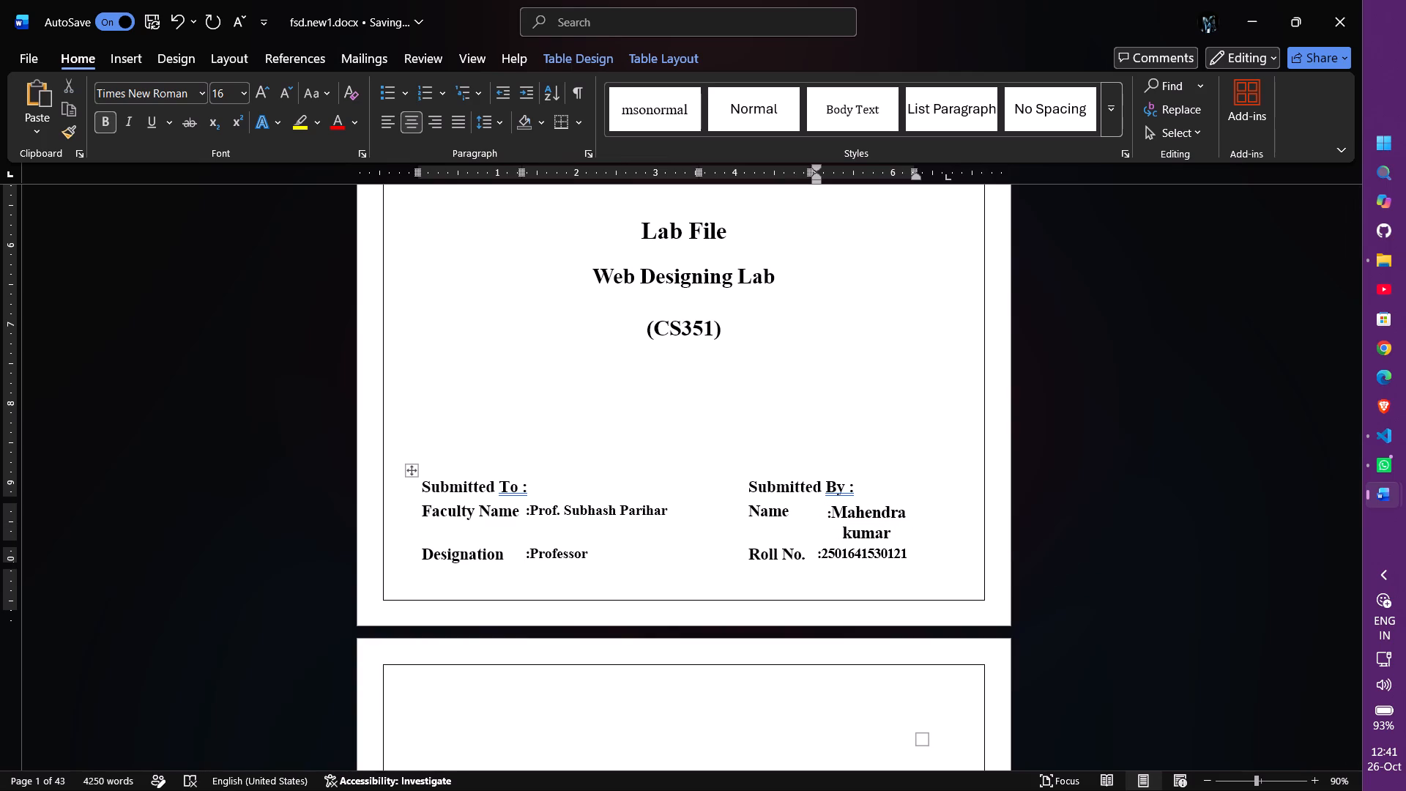
# Delete the retyped surname from the Name row, leaving only the student's first name.
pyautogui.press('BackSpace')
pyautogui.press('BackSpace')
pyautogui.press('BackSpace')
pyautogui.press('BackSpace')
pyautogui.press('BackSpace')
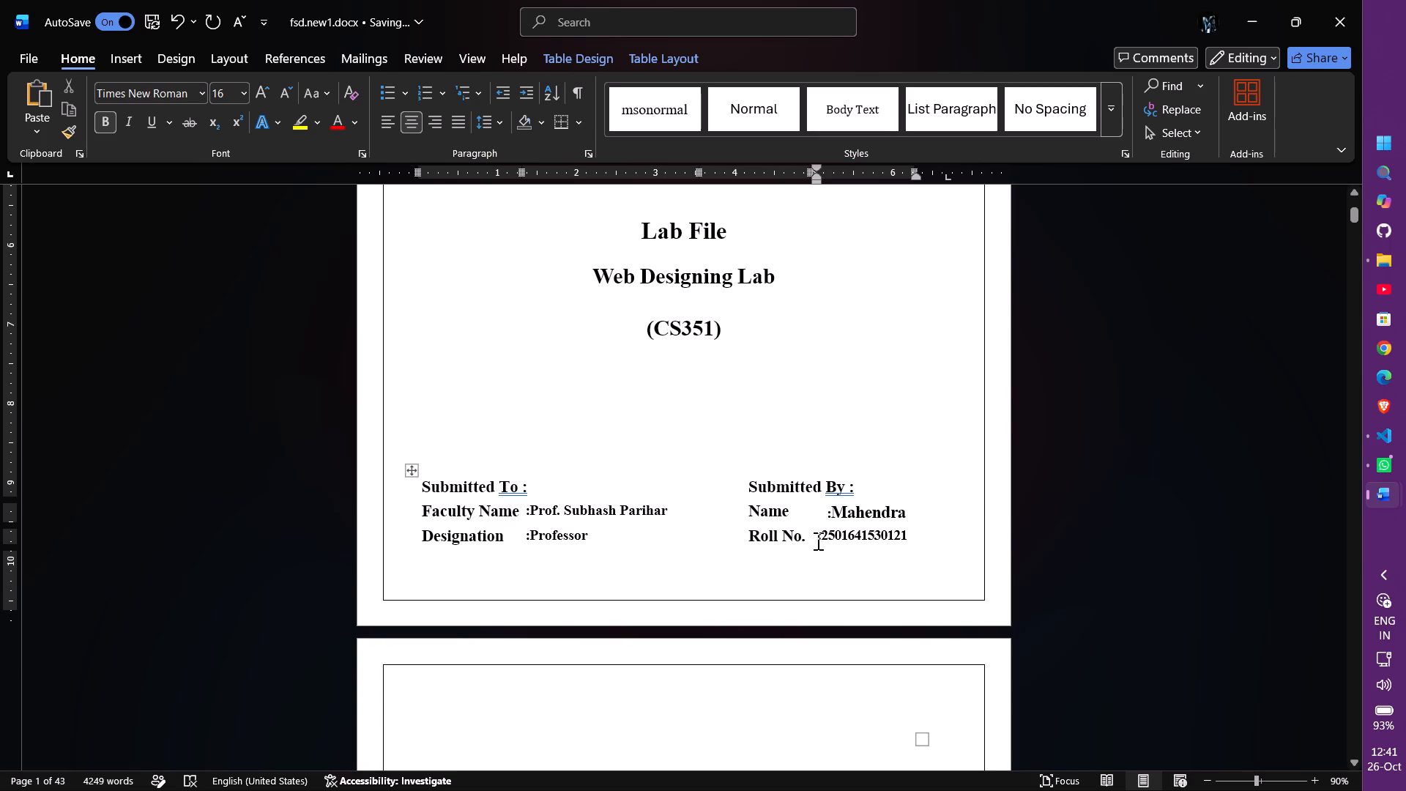
# Apply 1. 2. 3. numbering to the student's first name in the Name row and open the numbering format choices.
pyautogui.click(897, 510)
pyautogui.doubleClick(897, 510)
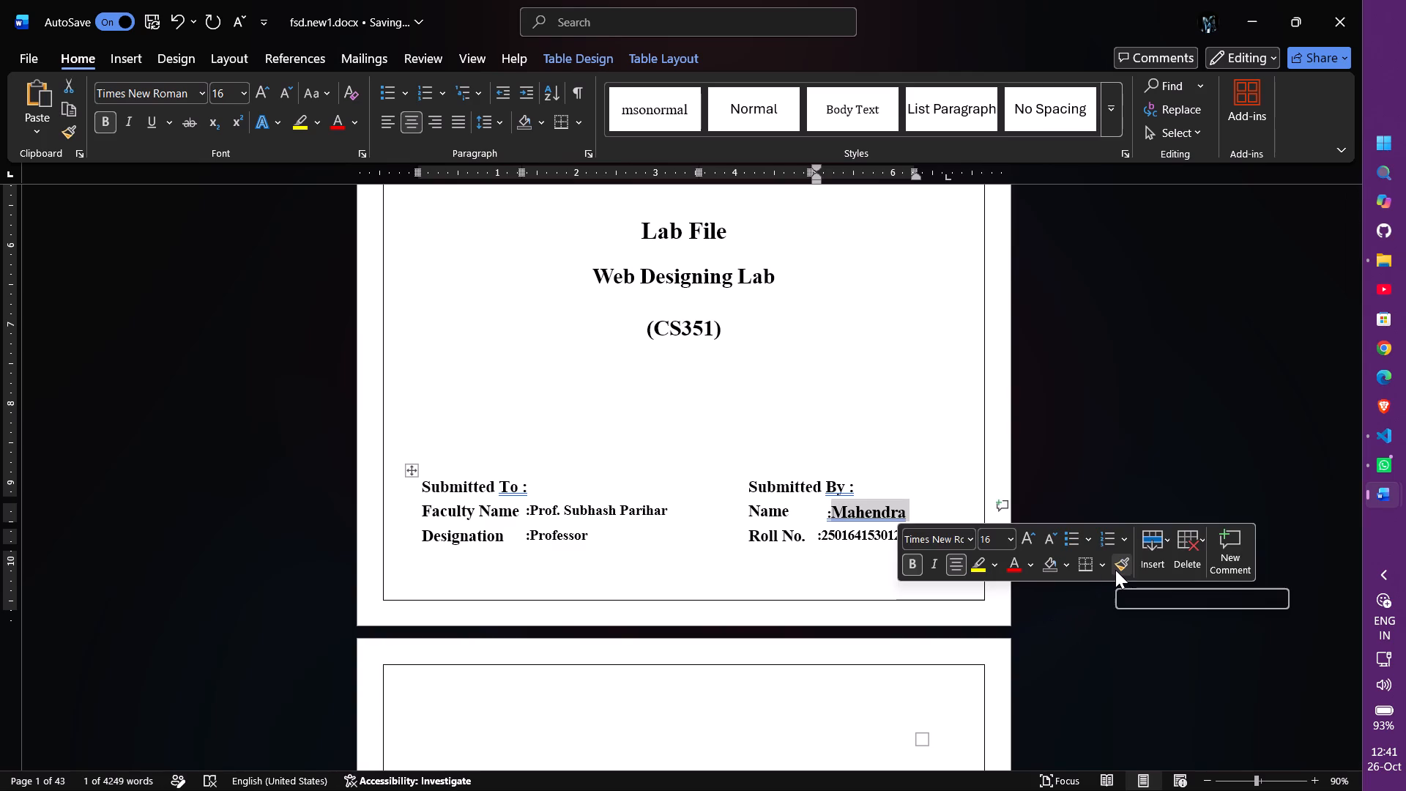
pyautogui.click(1090, 543)
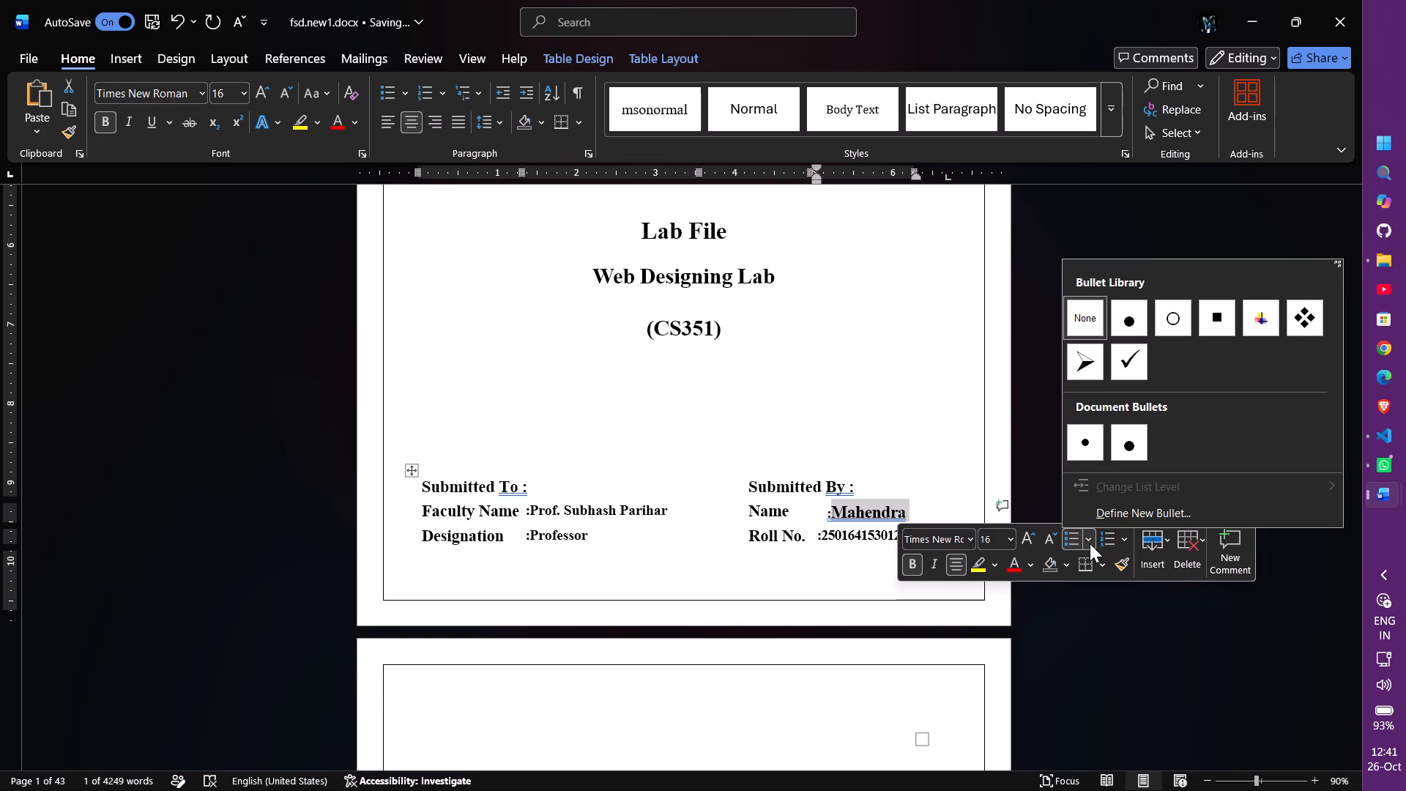
pyautogui.click(1115, 537)
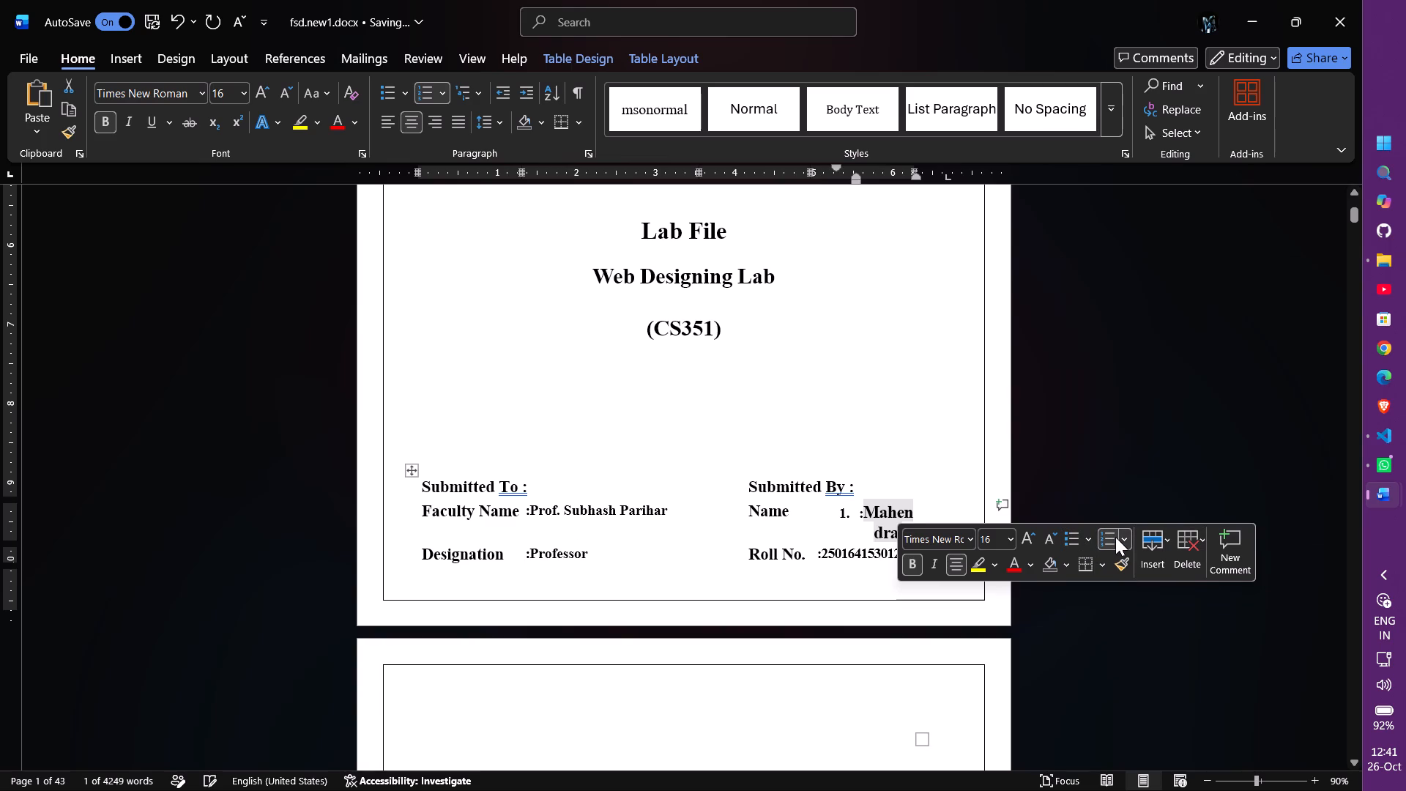
pyautogui.click(1118, 538)
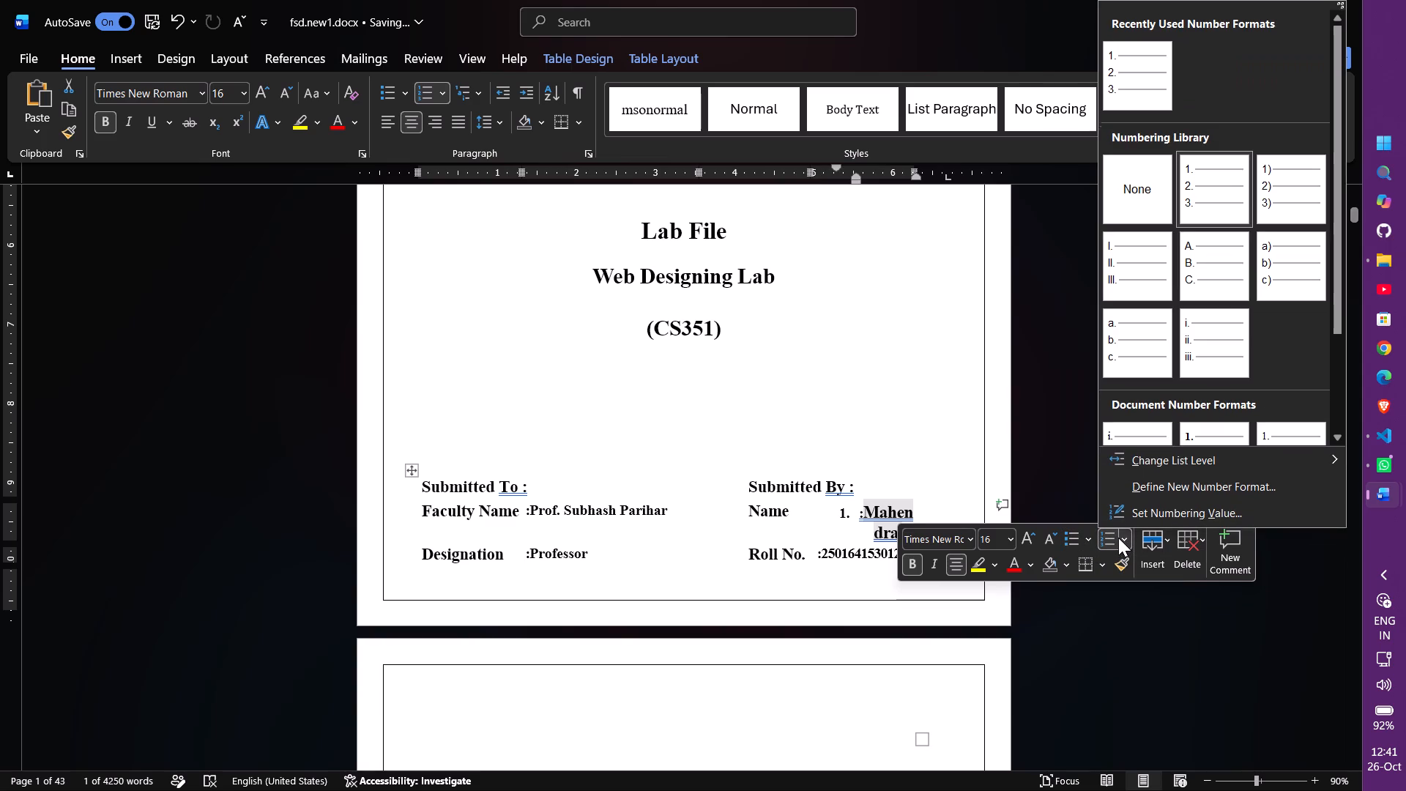
# Remove the list numbering from the student's name in the Name row by setting numbering to None.
pyautogui.click(1141, 190)
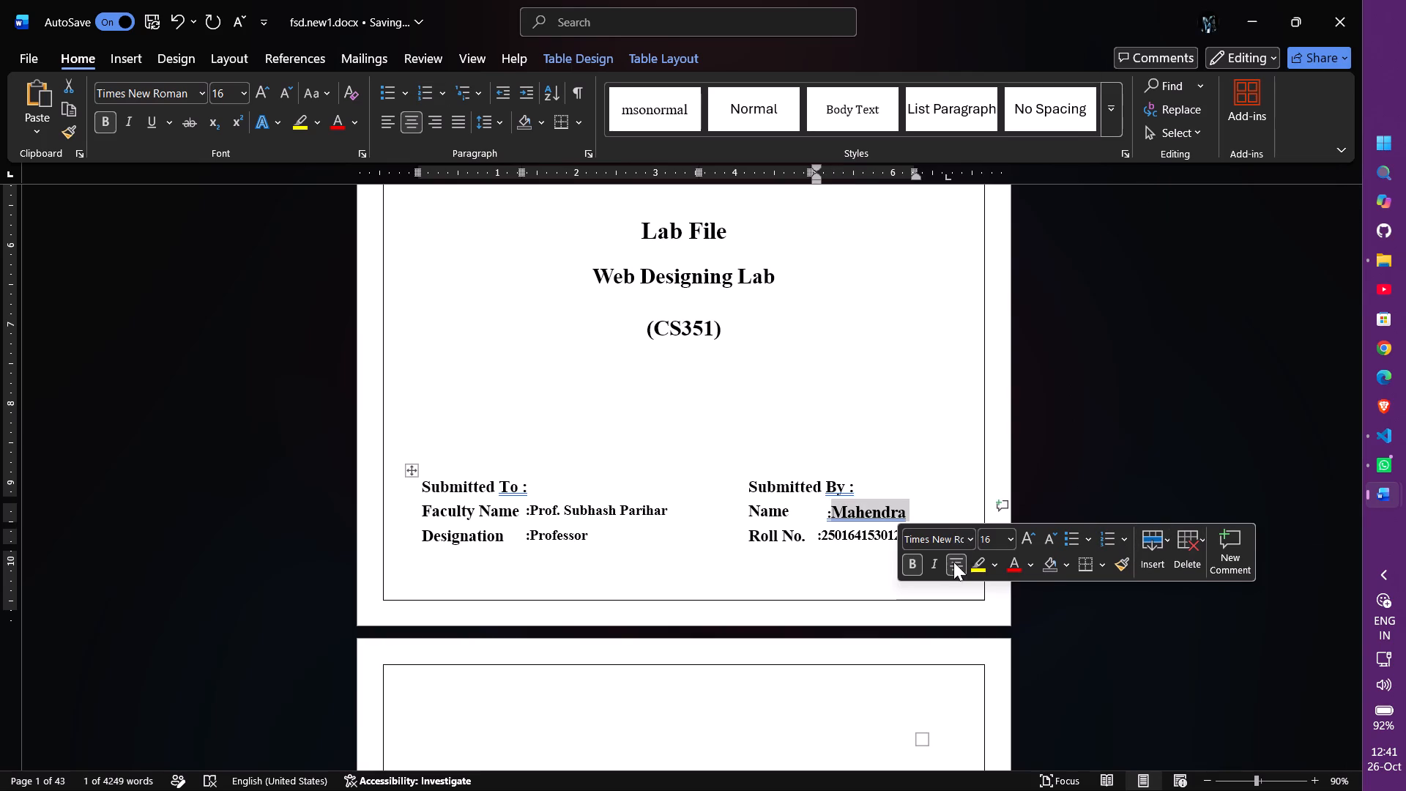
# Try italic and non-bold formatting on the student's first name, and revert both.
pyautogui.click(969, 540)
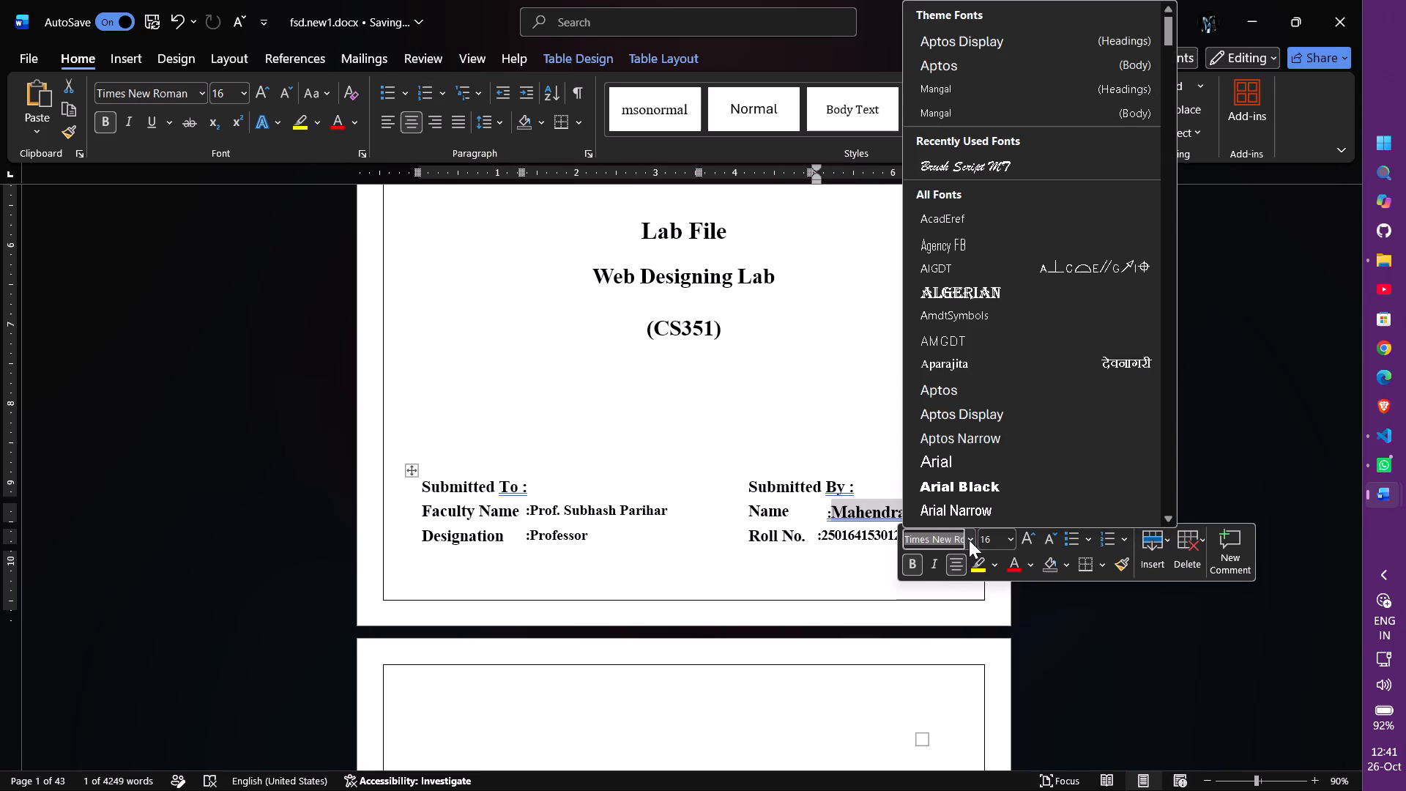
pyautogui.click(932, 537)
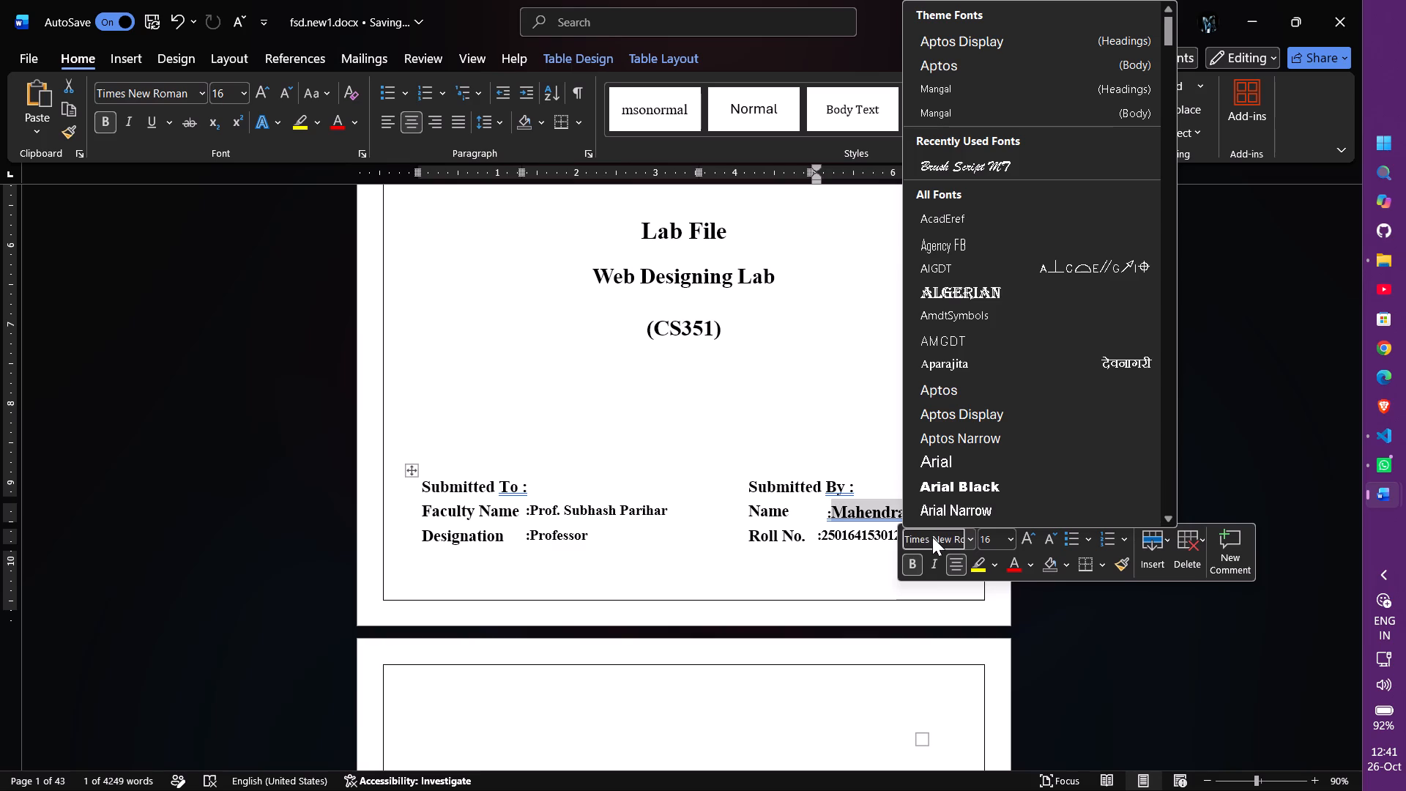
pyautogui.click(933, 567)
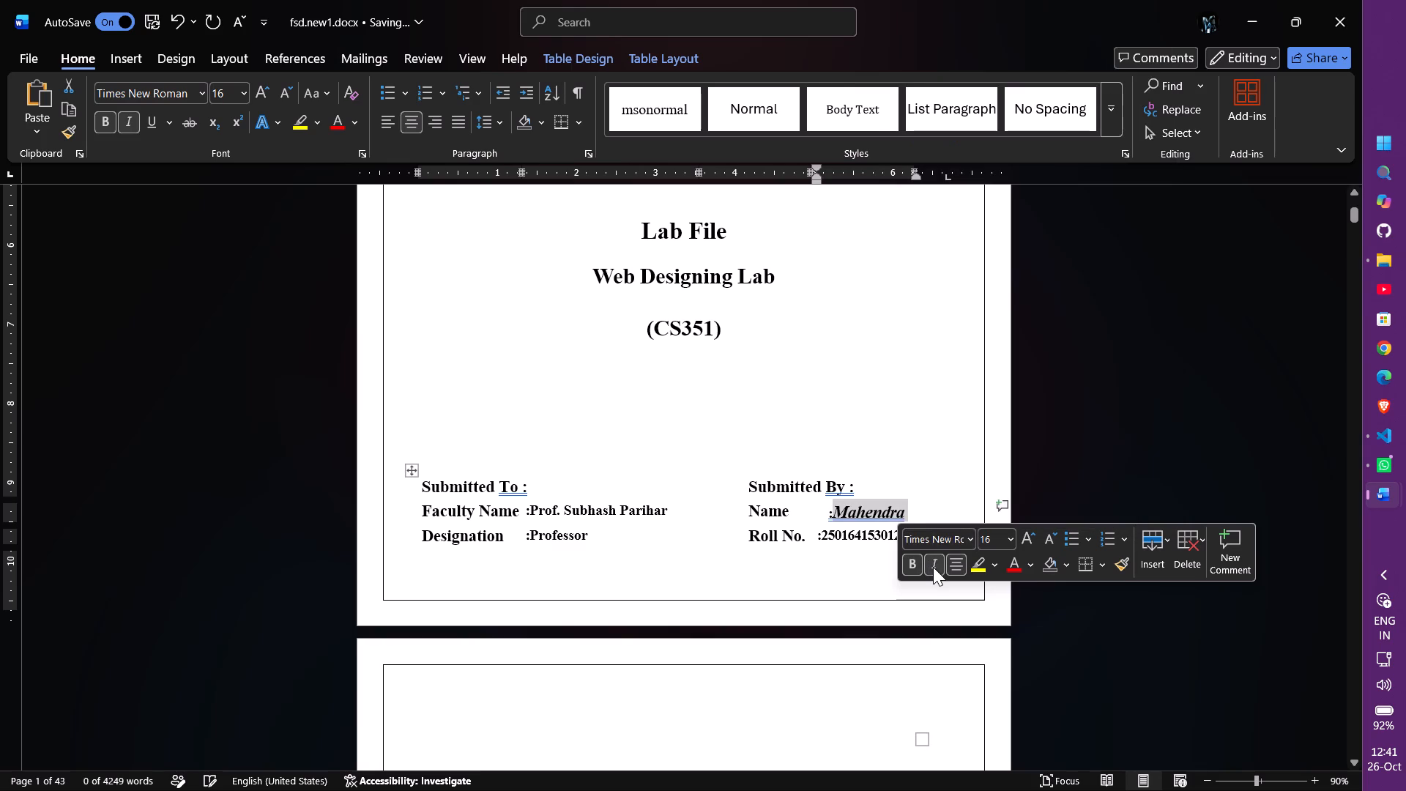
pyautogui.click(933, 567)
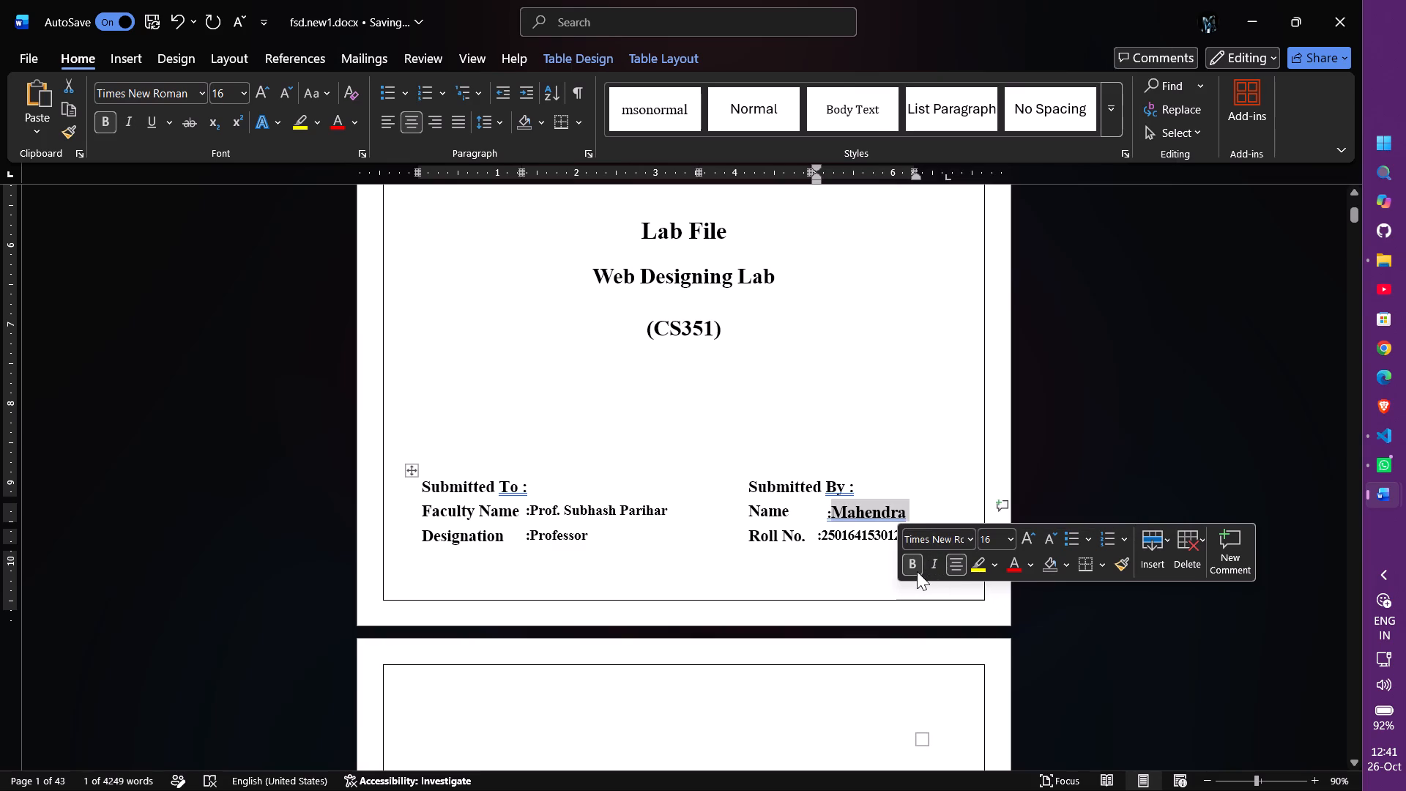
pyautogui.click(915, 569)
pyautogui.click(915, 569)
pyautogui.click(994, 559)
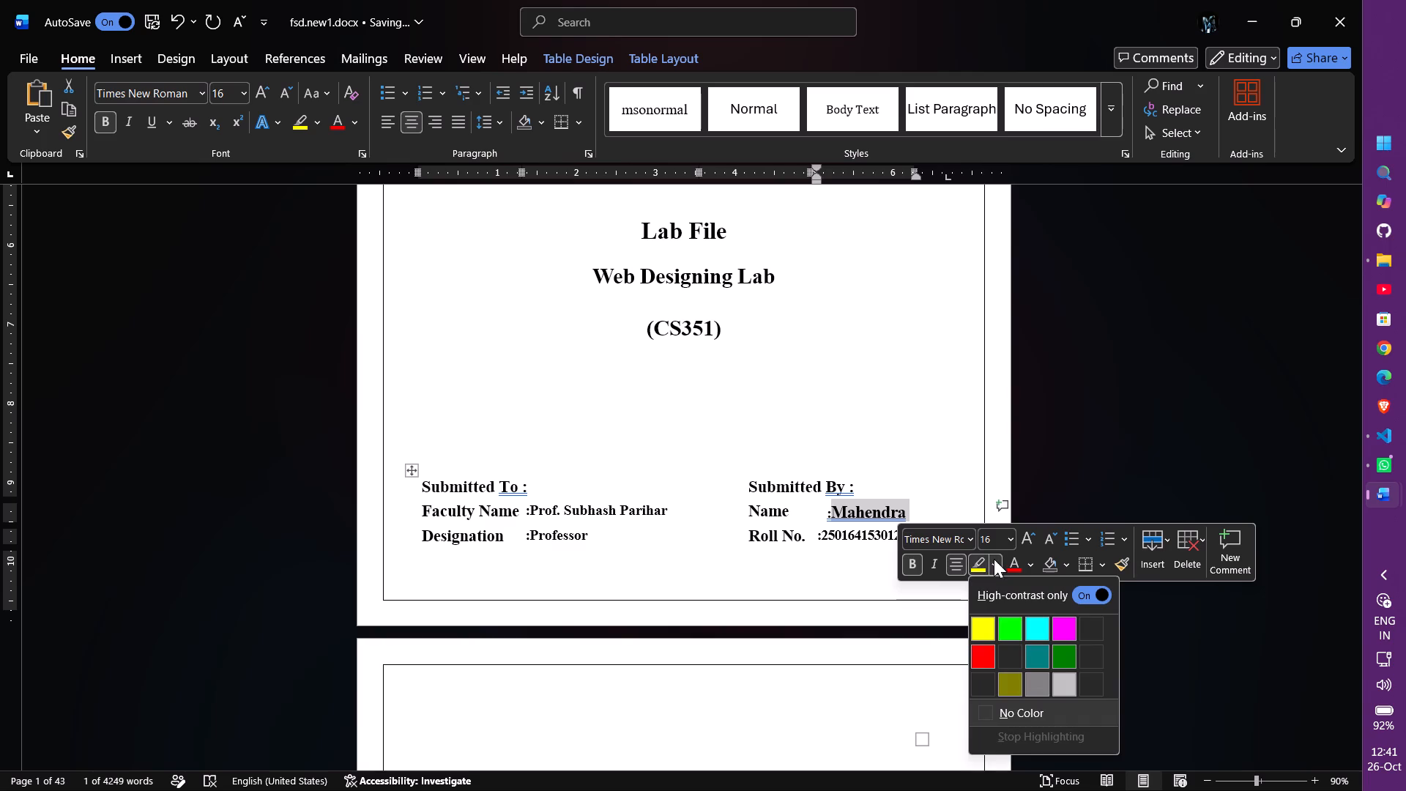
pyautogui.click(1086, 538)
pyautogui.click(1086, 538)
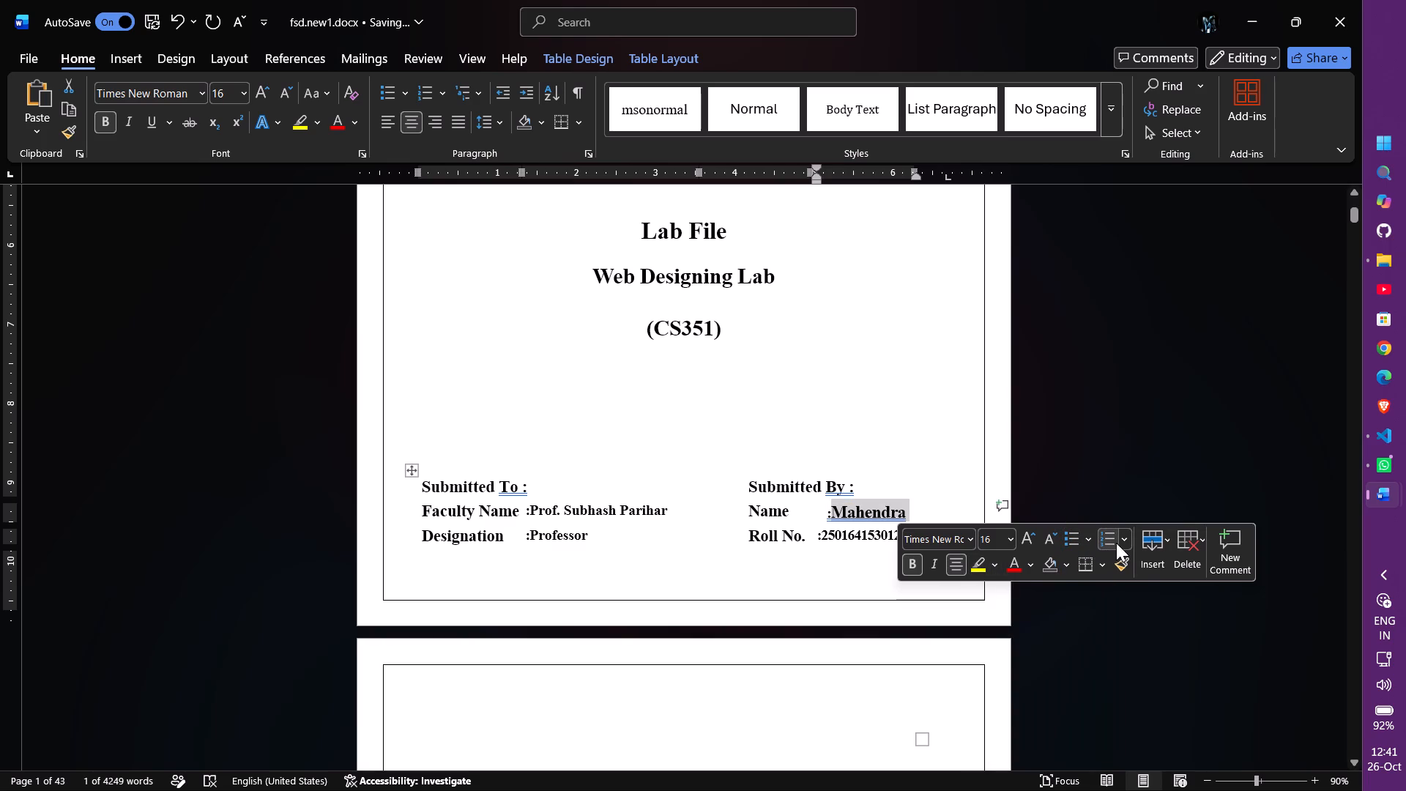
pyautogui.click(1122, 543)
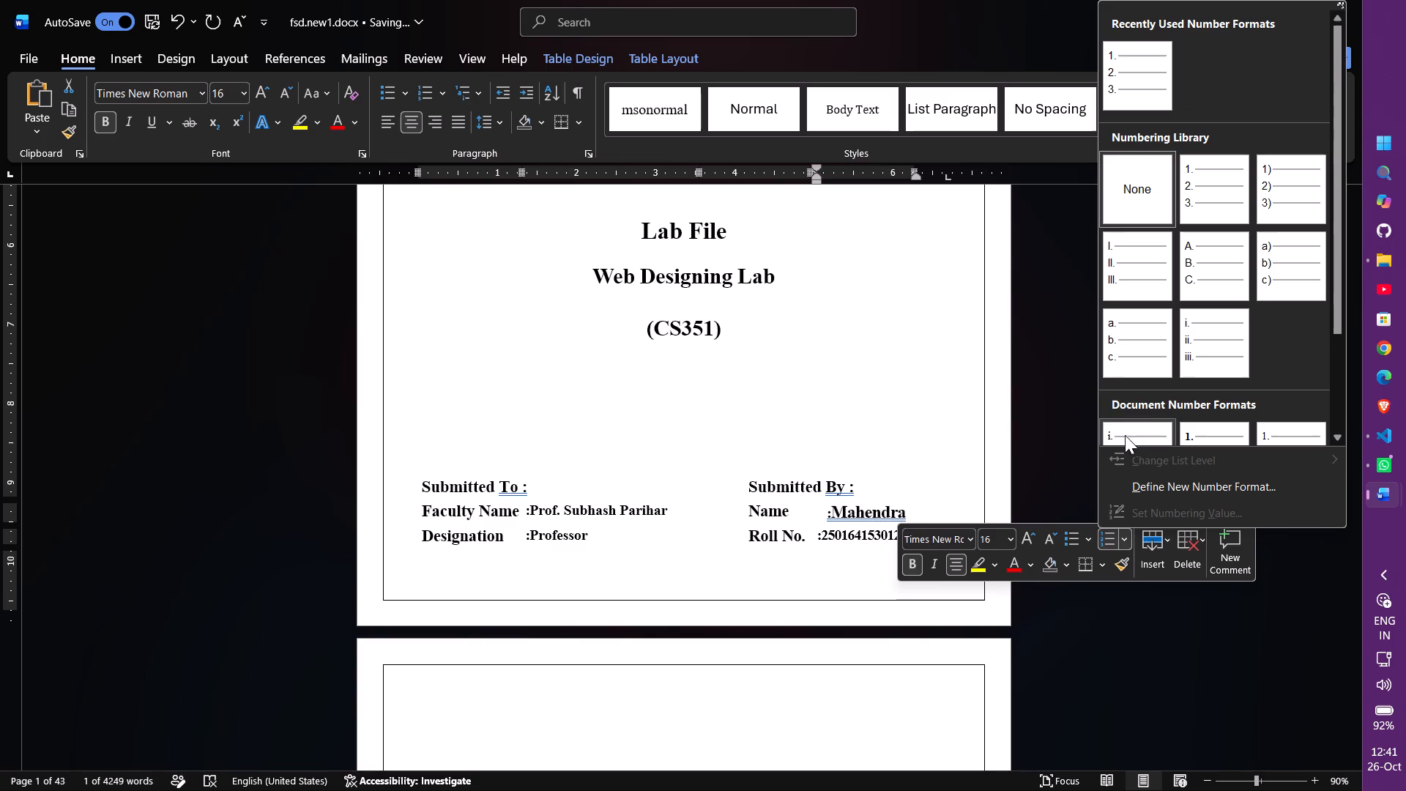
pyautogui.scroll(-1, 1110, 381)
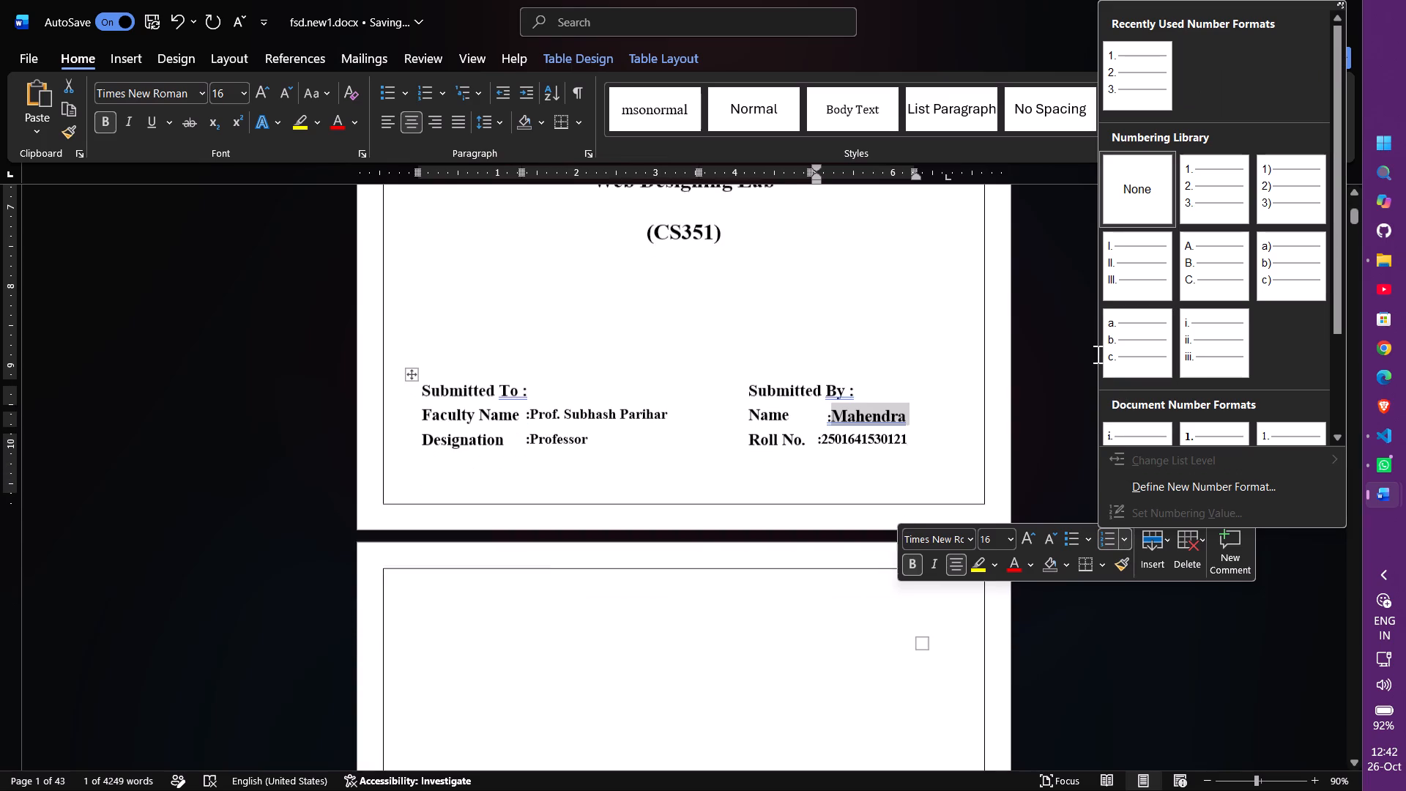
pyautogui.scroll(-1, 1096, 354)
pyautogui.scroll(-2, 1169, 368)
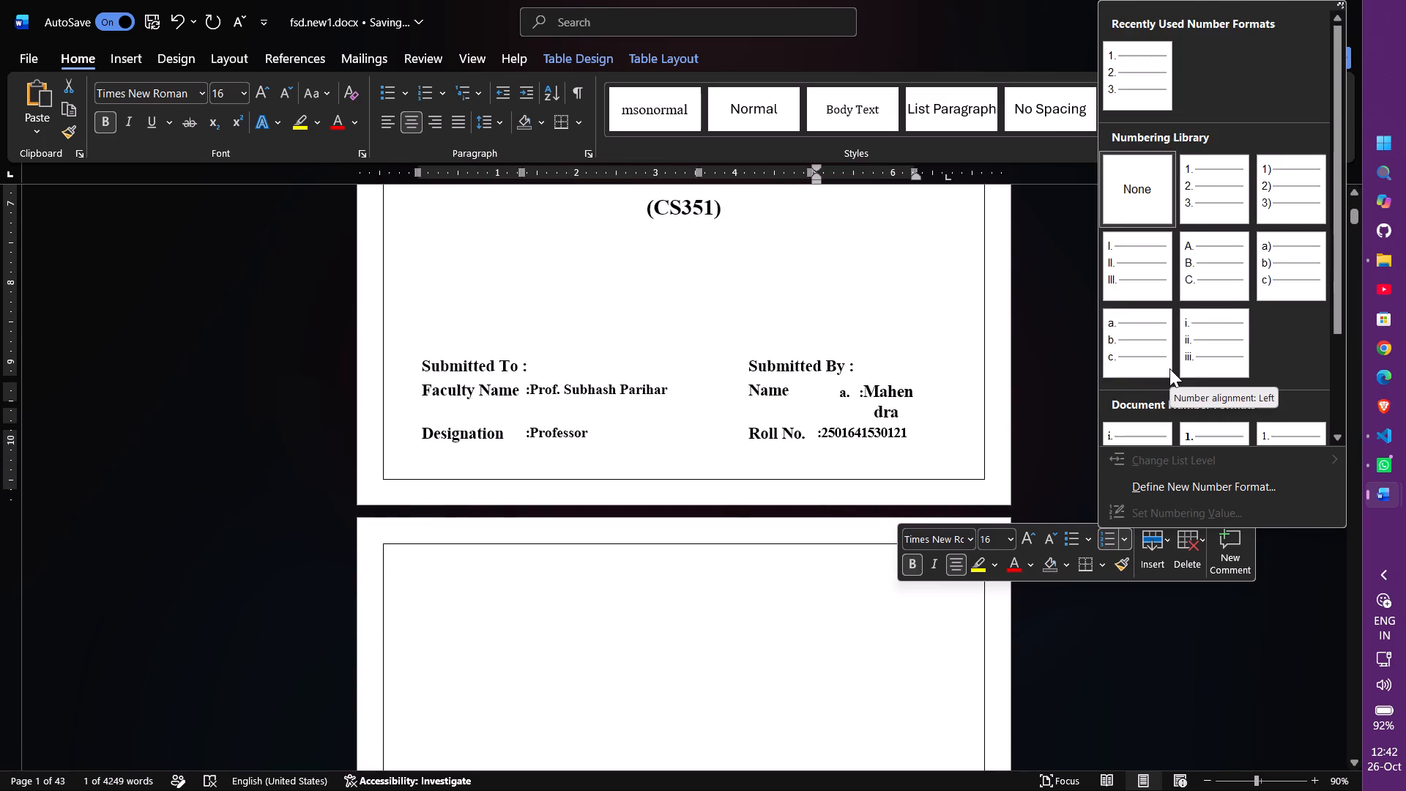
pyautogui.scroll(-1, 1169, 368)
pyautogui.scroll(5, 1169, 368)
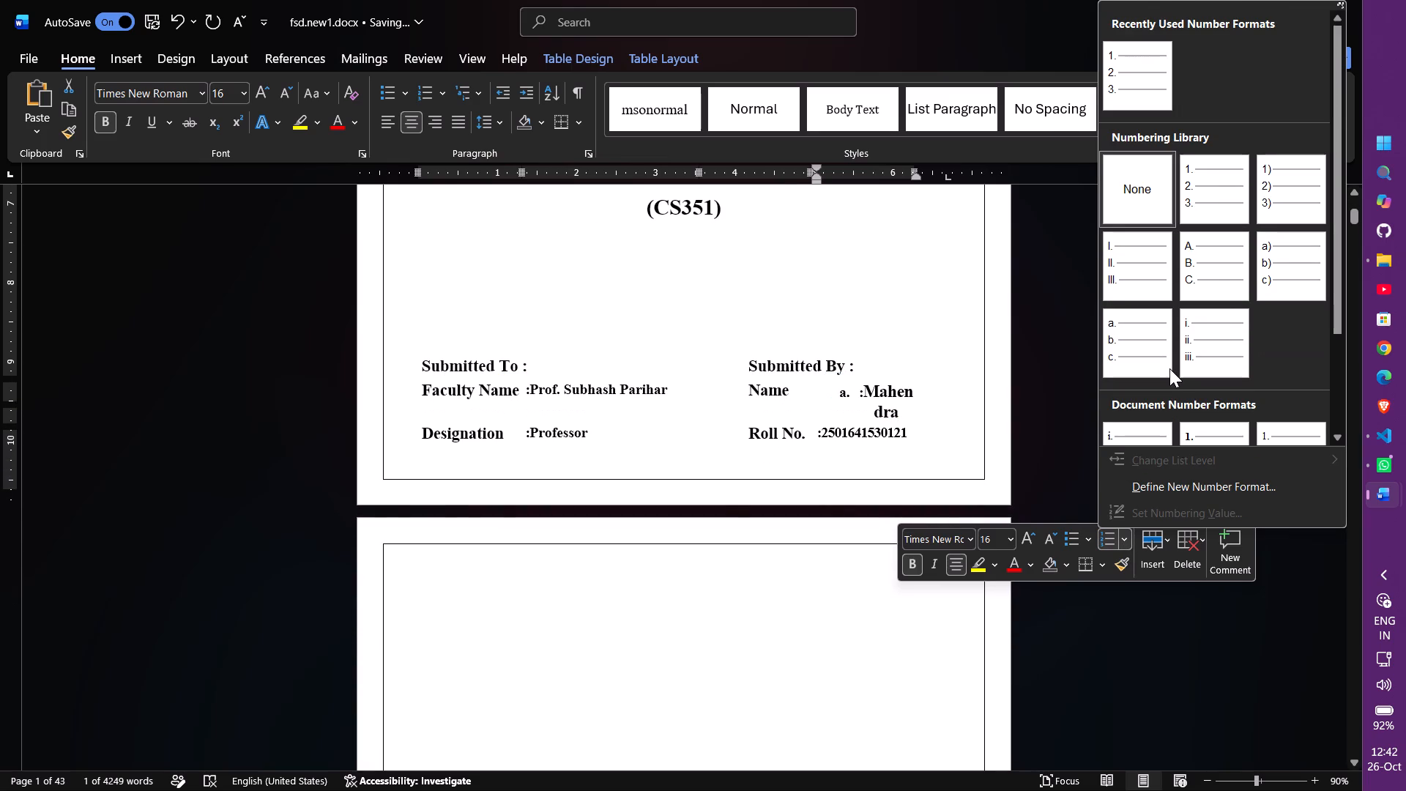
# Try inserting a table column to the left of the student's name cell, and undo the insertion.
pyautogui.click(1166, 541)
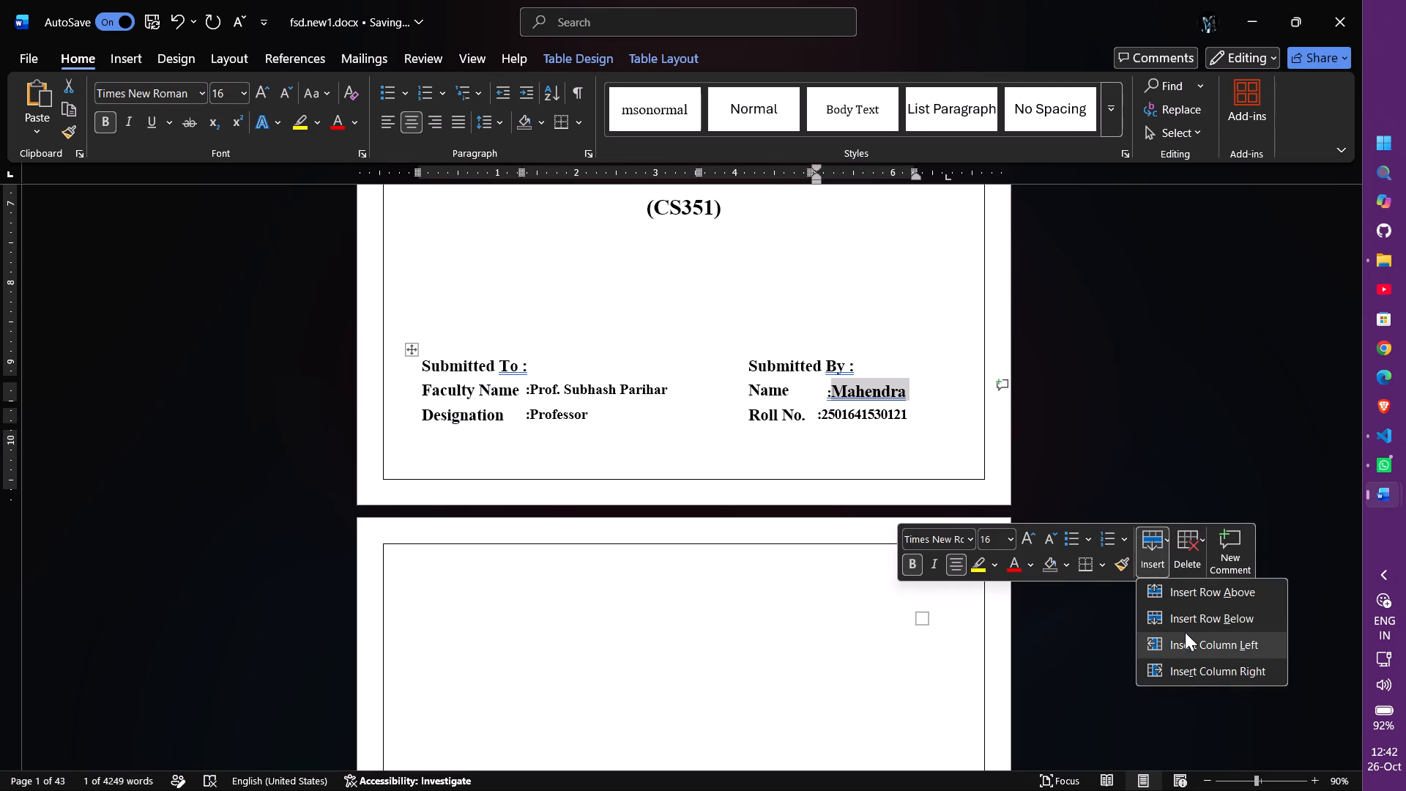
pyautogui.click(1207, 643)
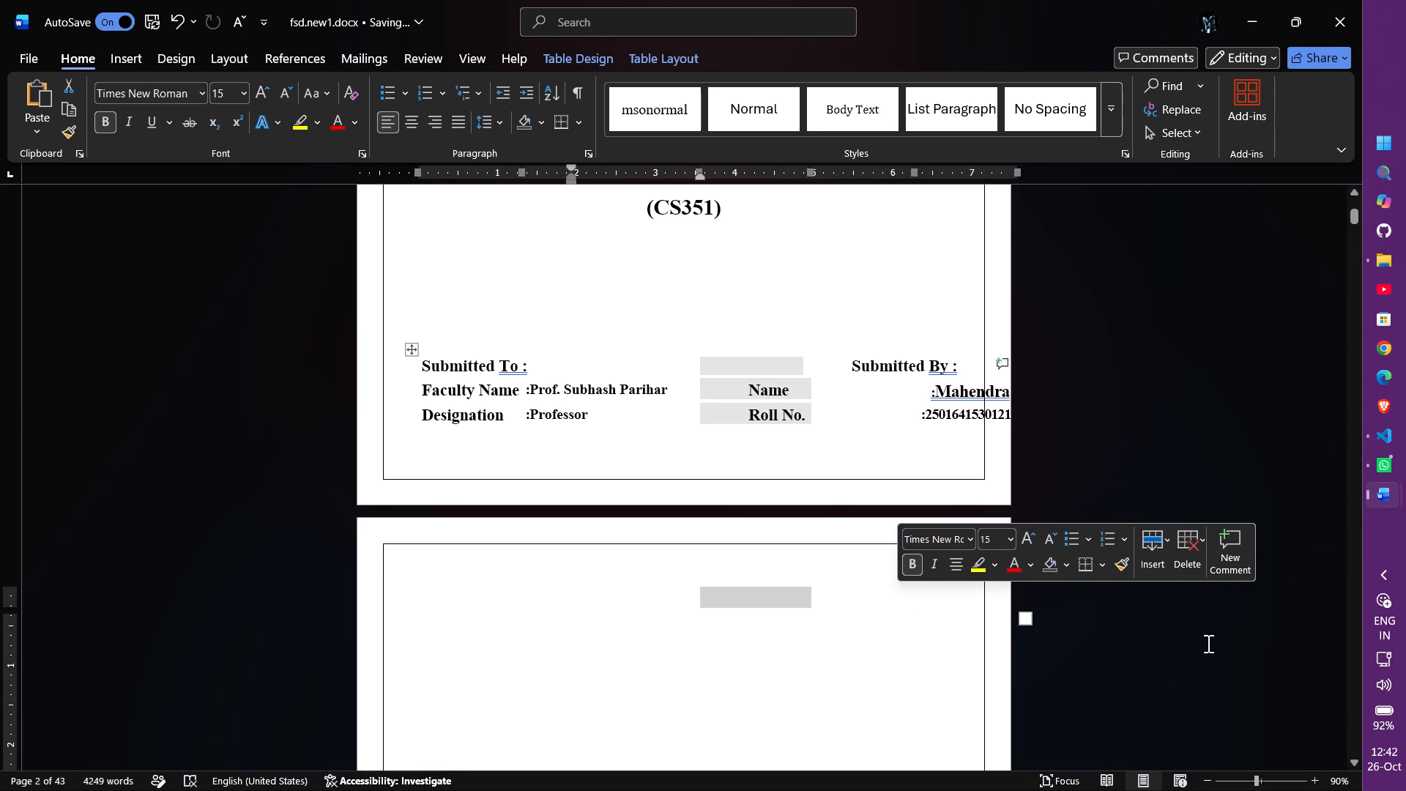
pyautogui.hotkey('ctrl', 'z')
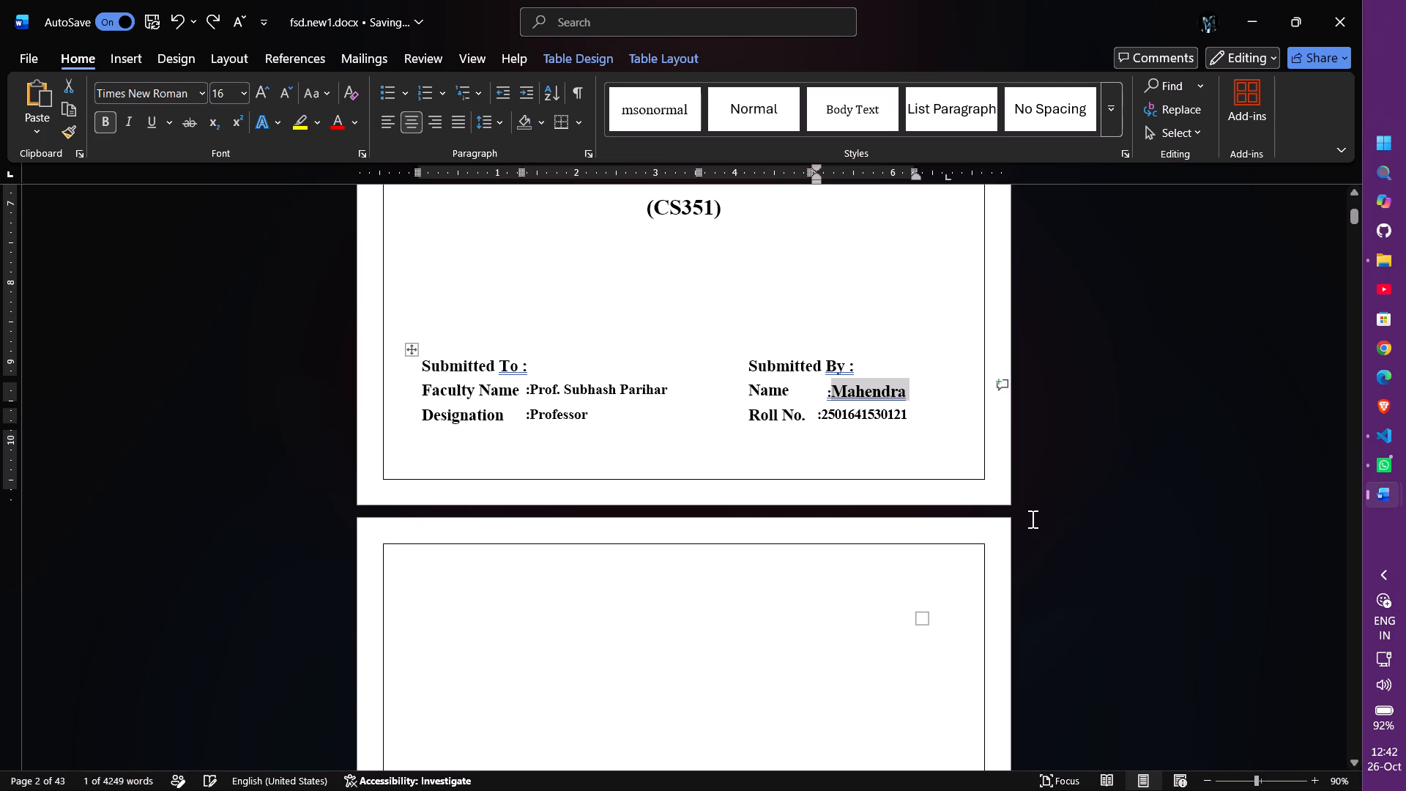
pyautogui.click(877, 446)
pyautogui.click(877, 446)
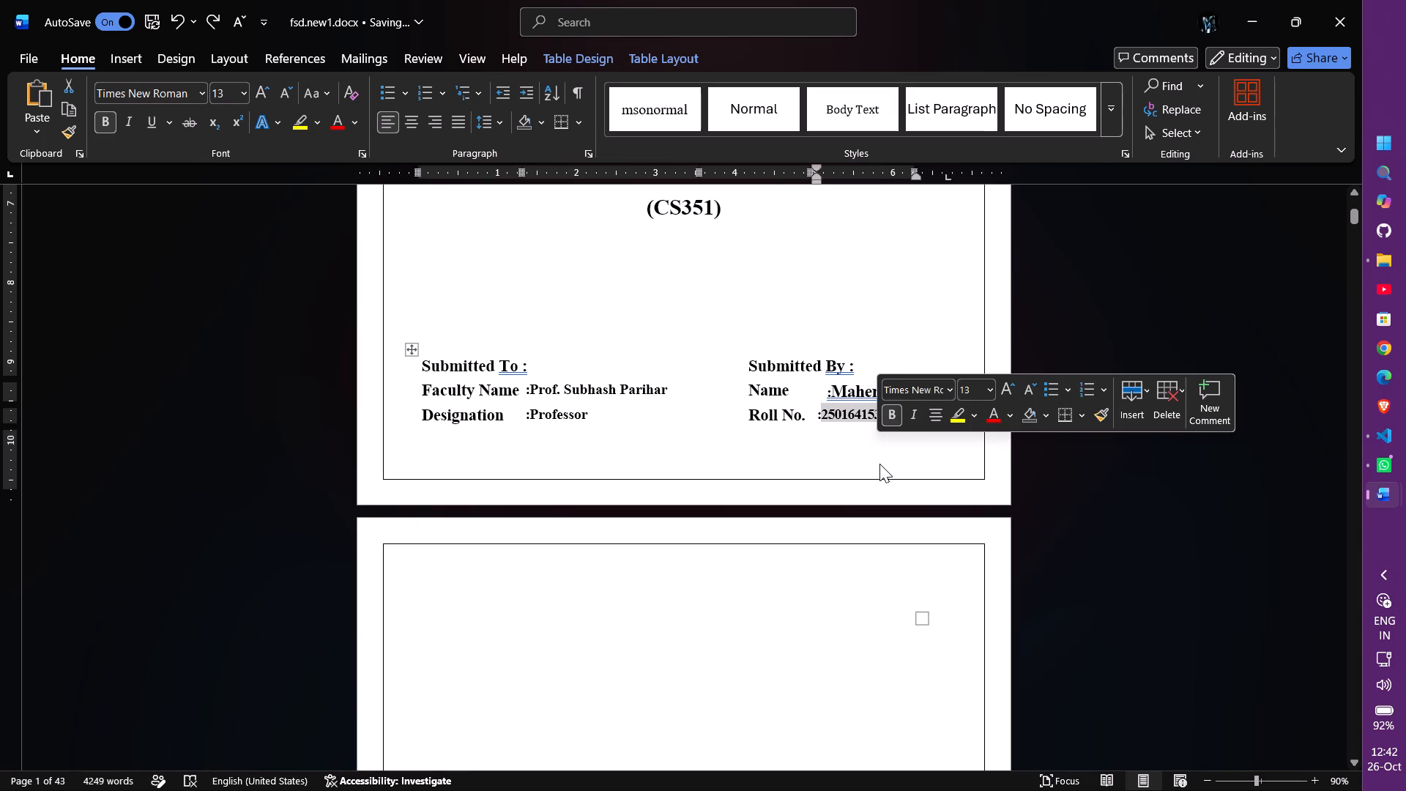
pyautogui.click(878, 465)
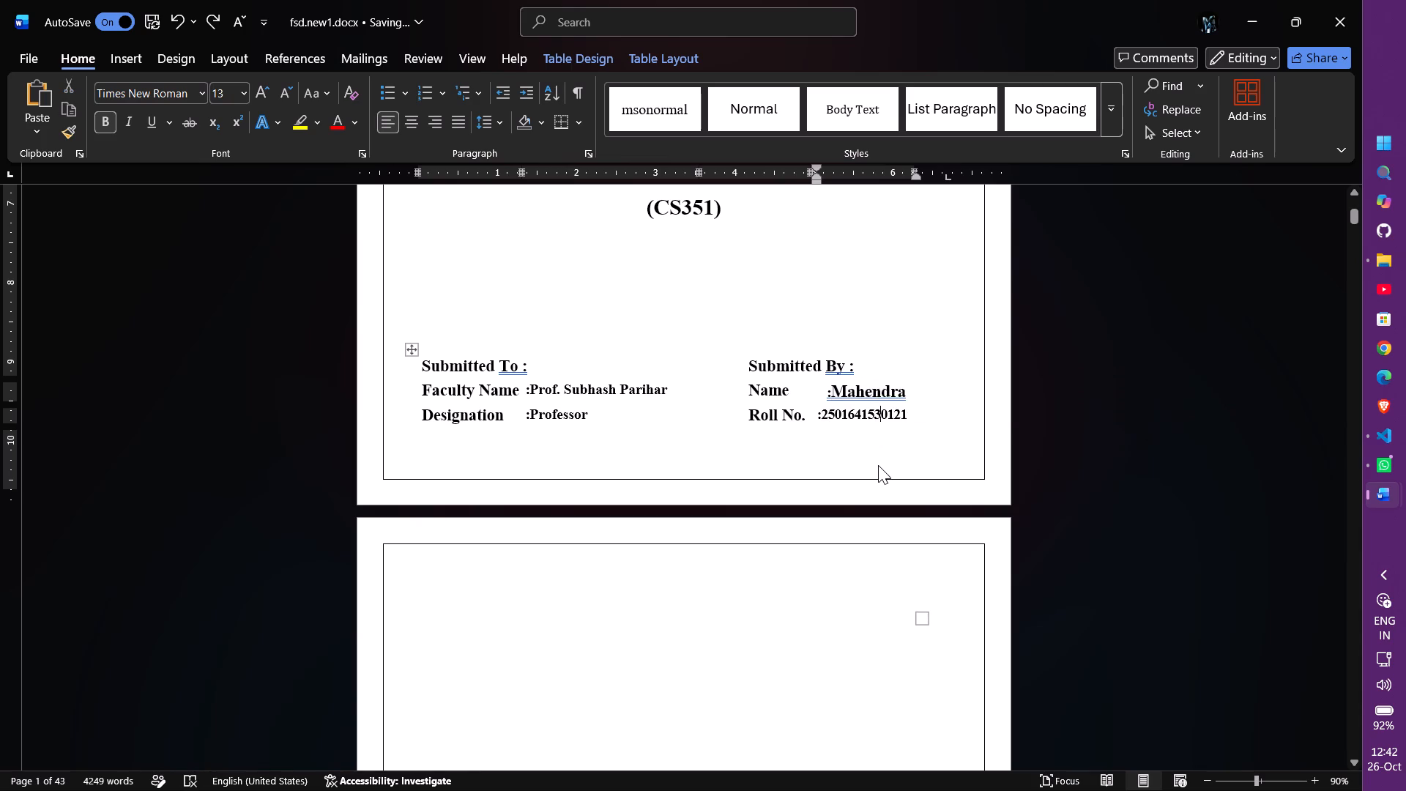
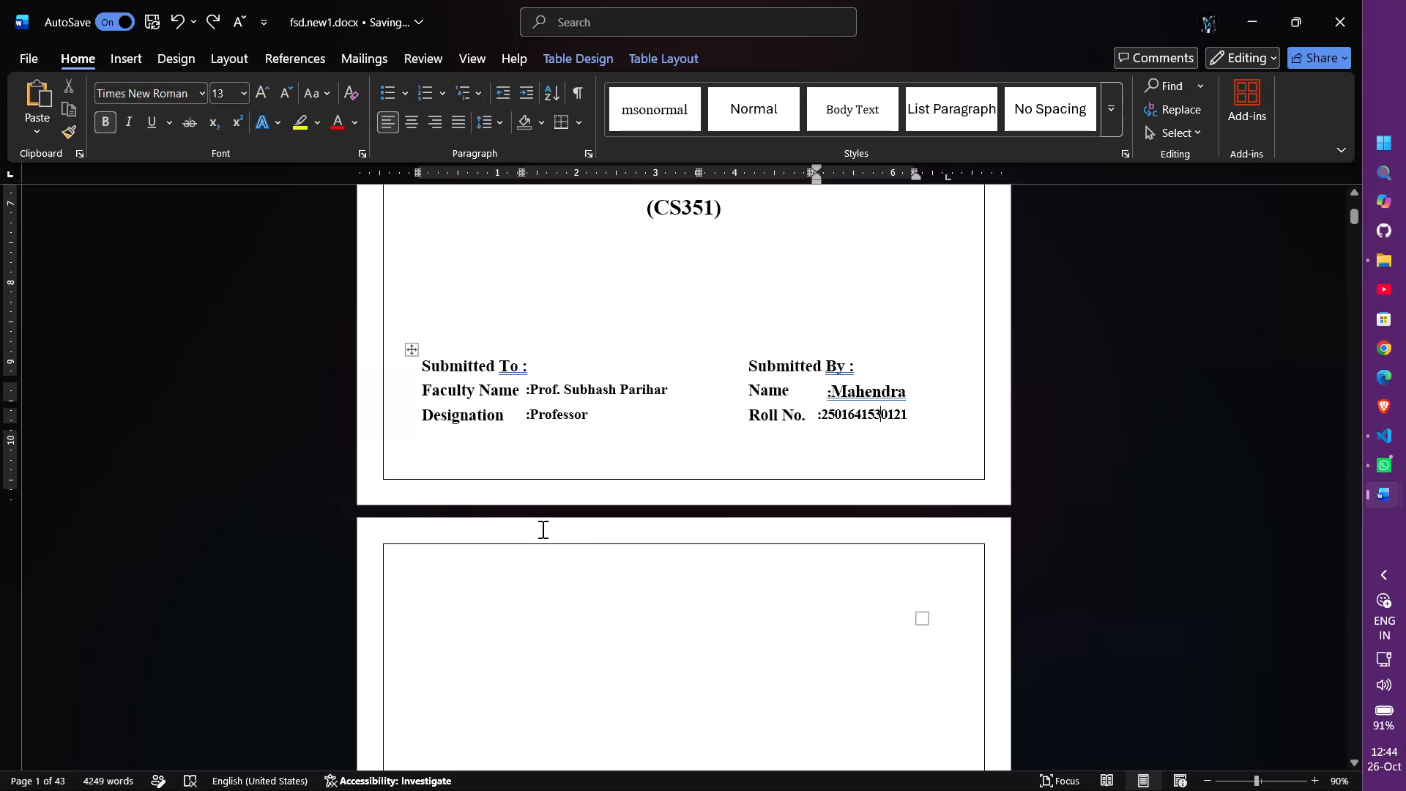
# Check the pages following the cover in fsd.new1.docx and close the document.
pyautogui.scroll(-1, 541, 529)
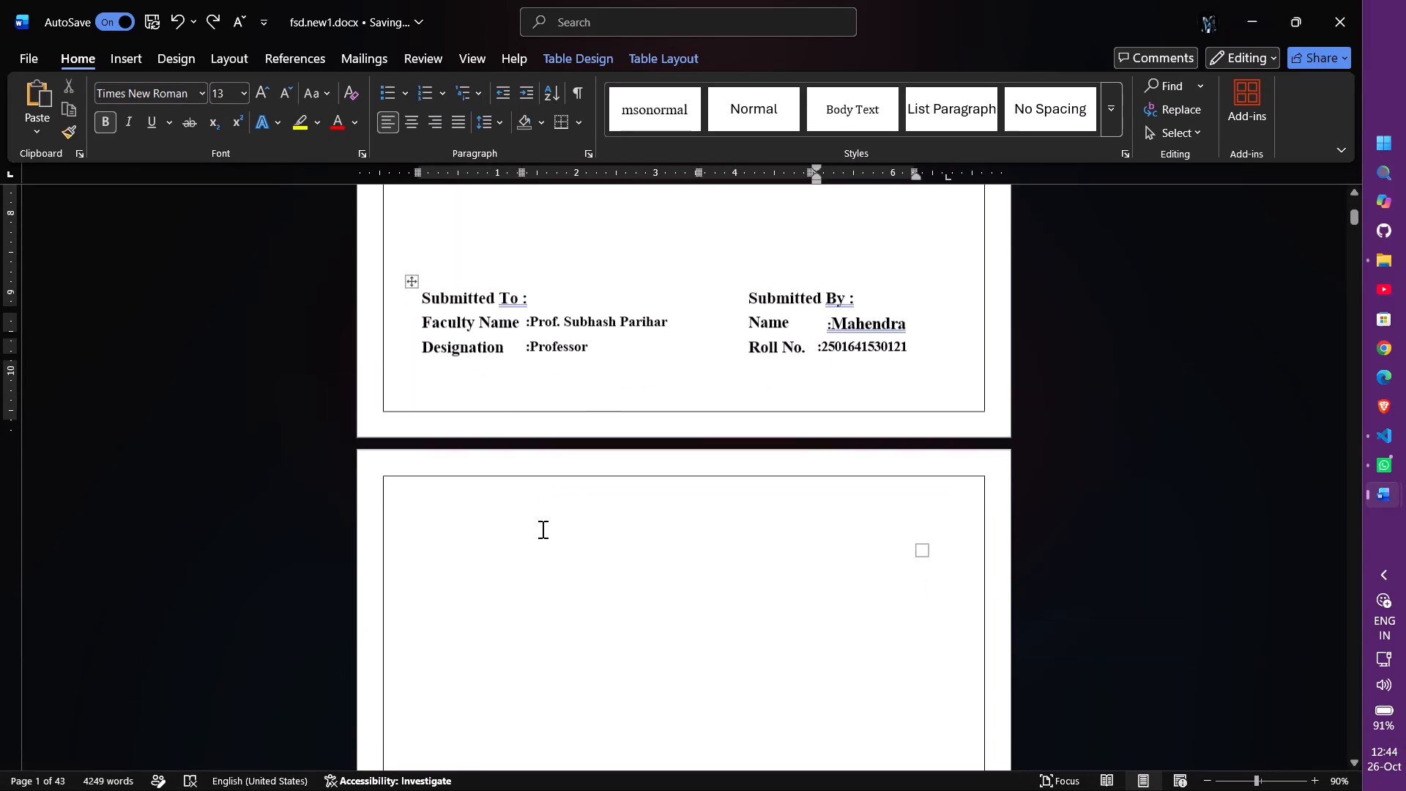
pyautogui.scroll(-6, 609, 519)
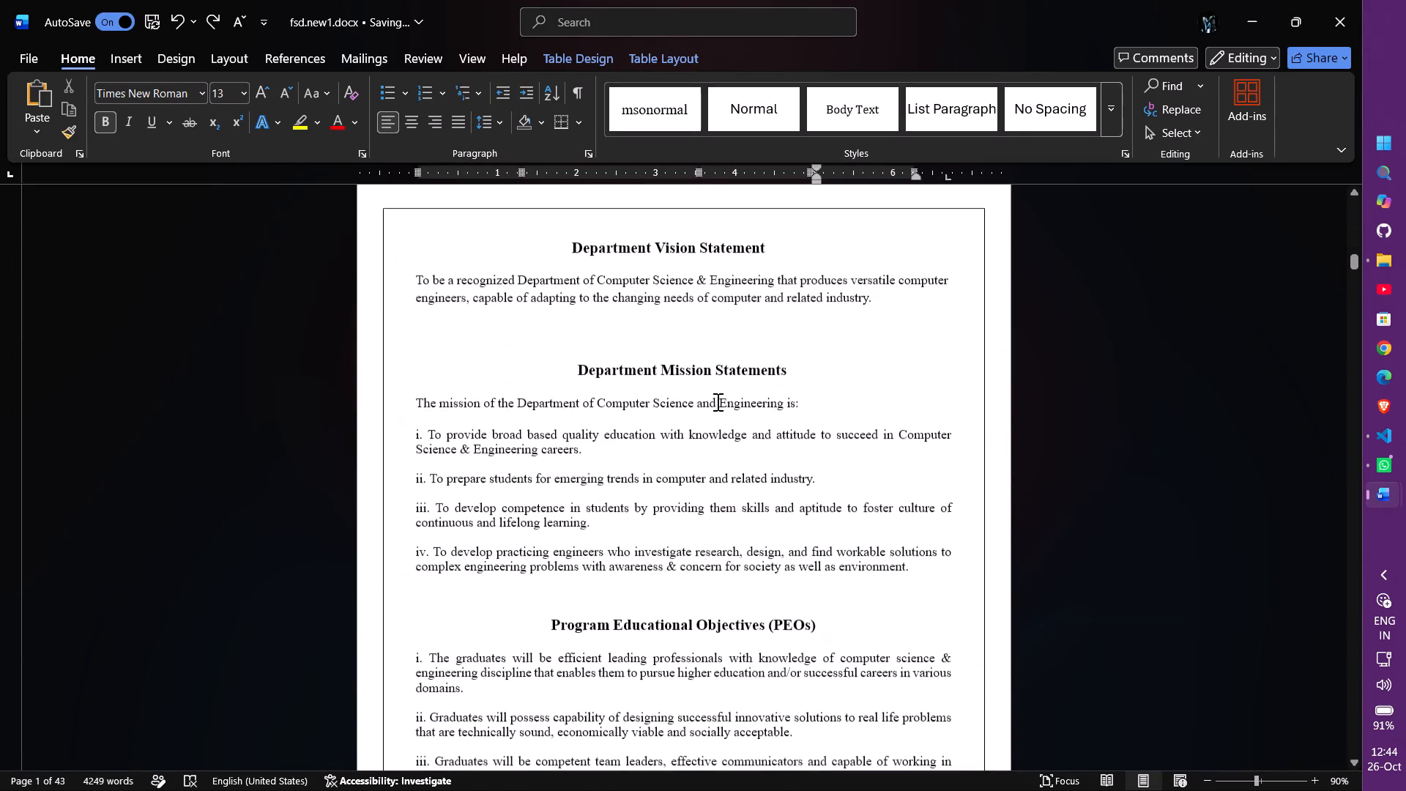
pyautogui.click(1358, 10)
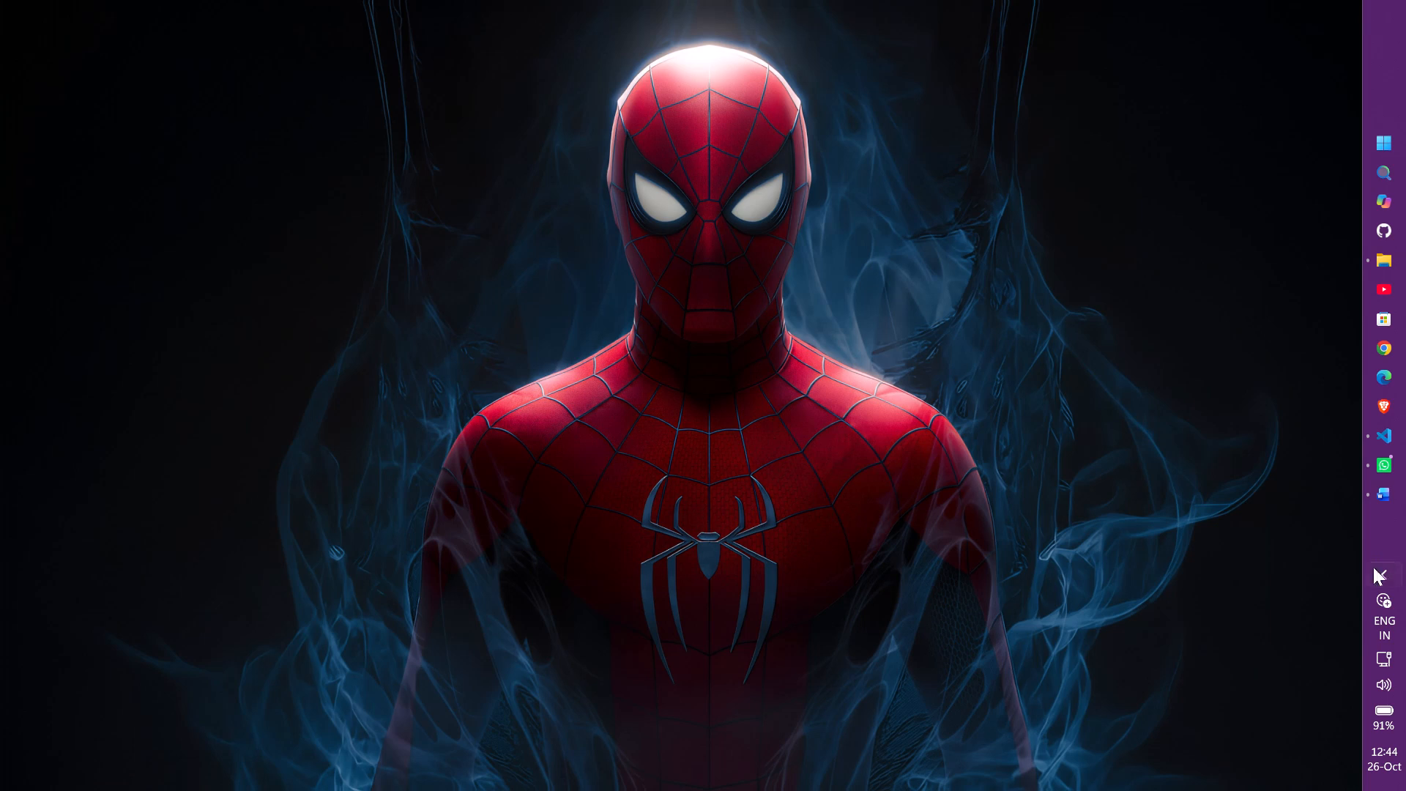
# Switch to the other open document, fsd.new.docx, and review its experiment index and first experiment's code pages.
pyautogui.click(1383, 482)
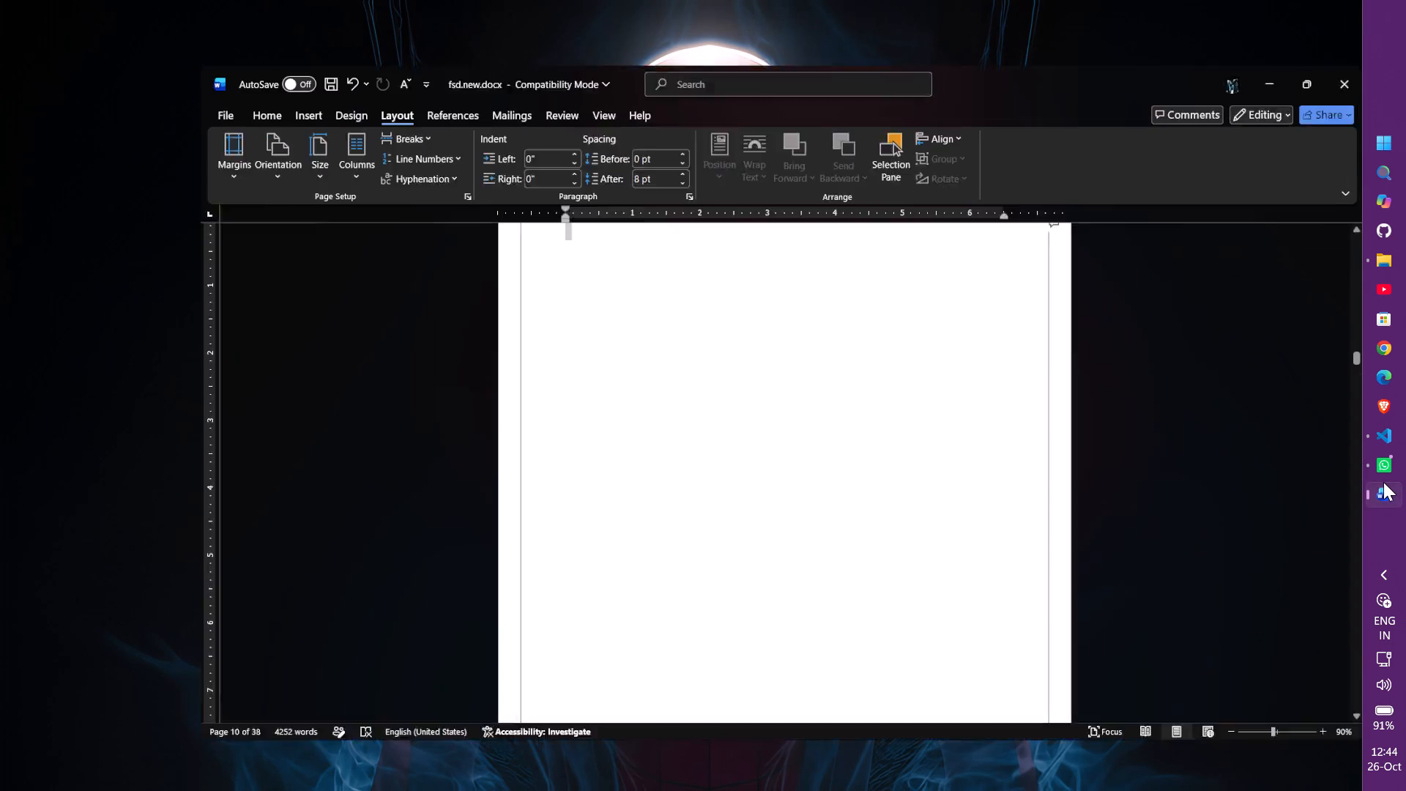
pyautogui.scroll(7, 834, 453)
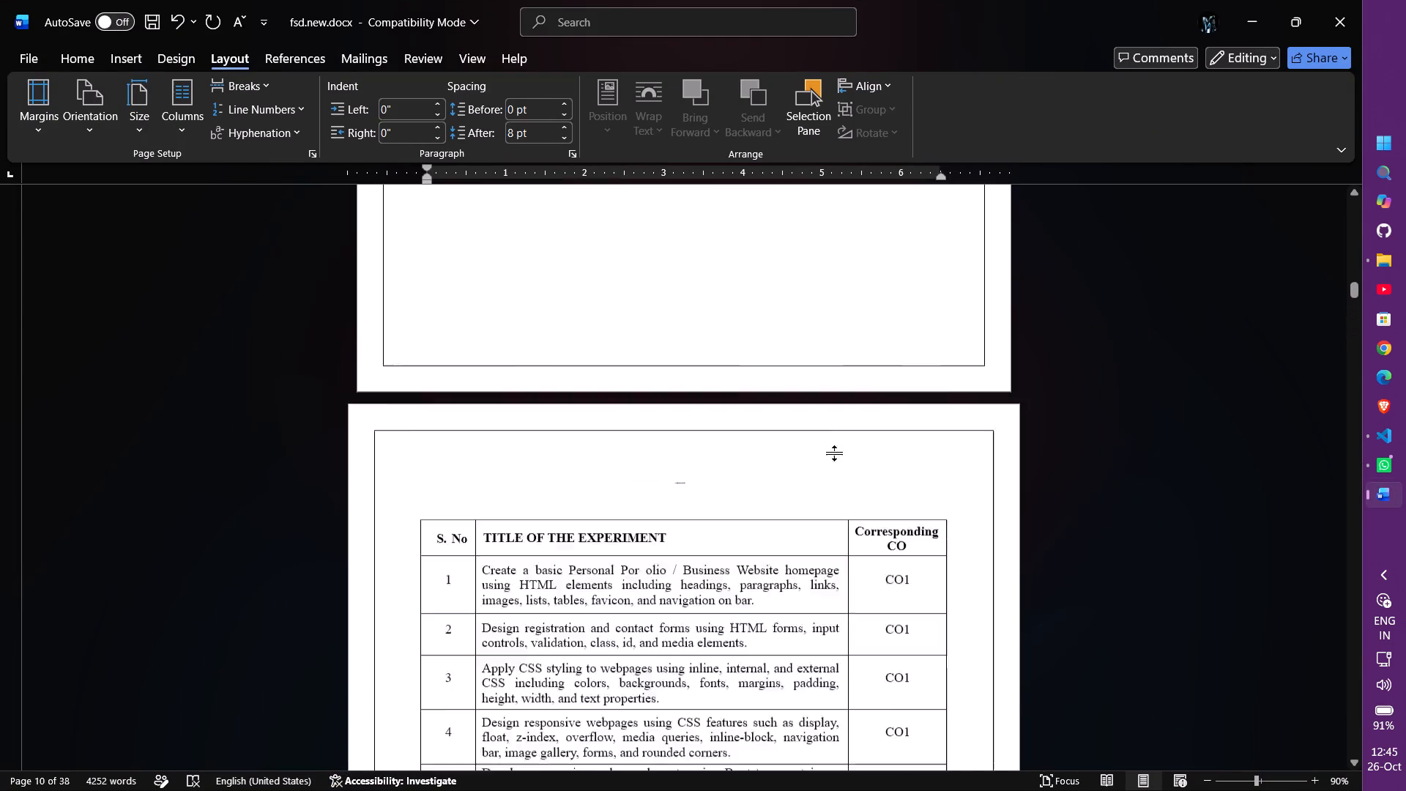
pyautogui.scroll(-8, 834, 453)
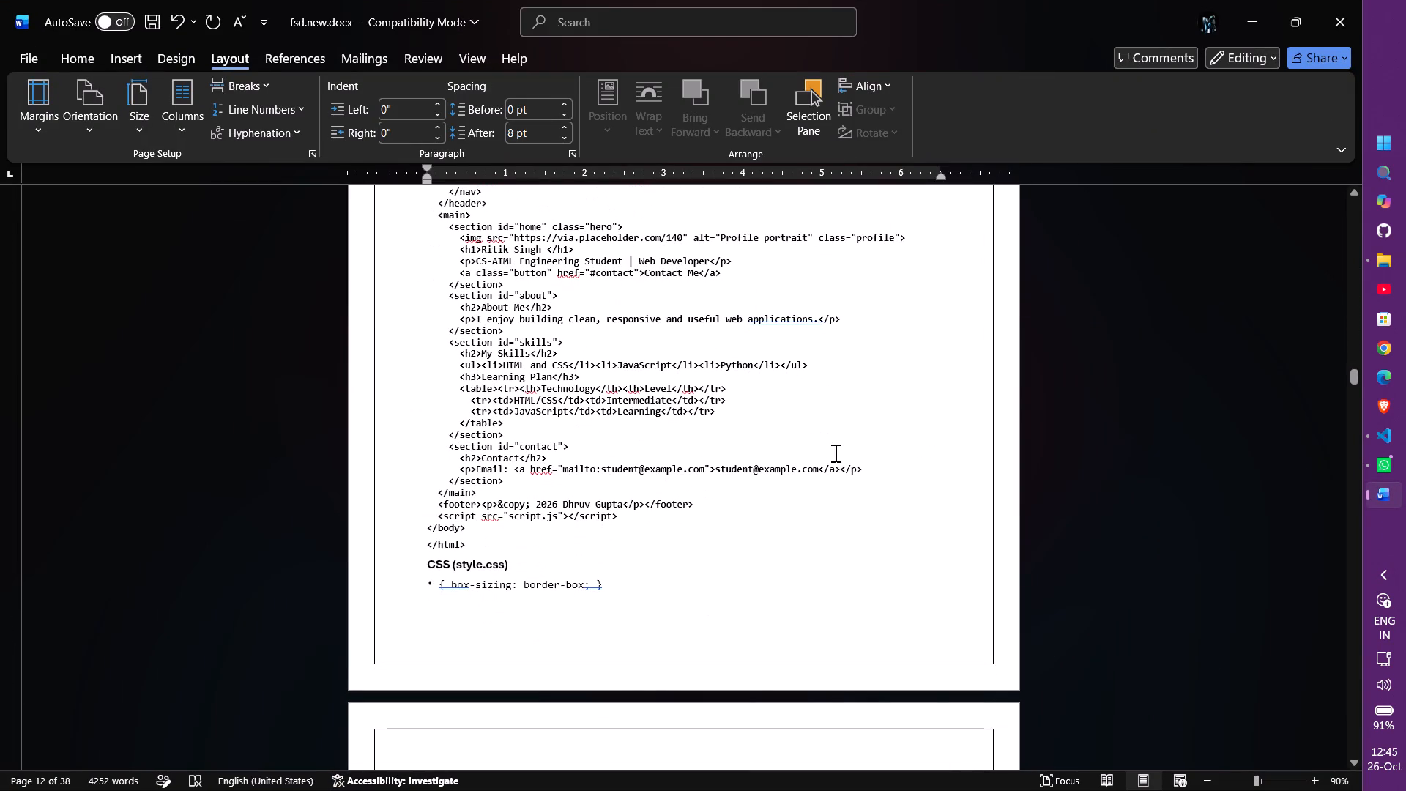
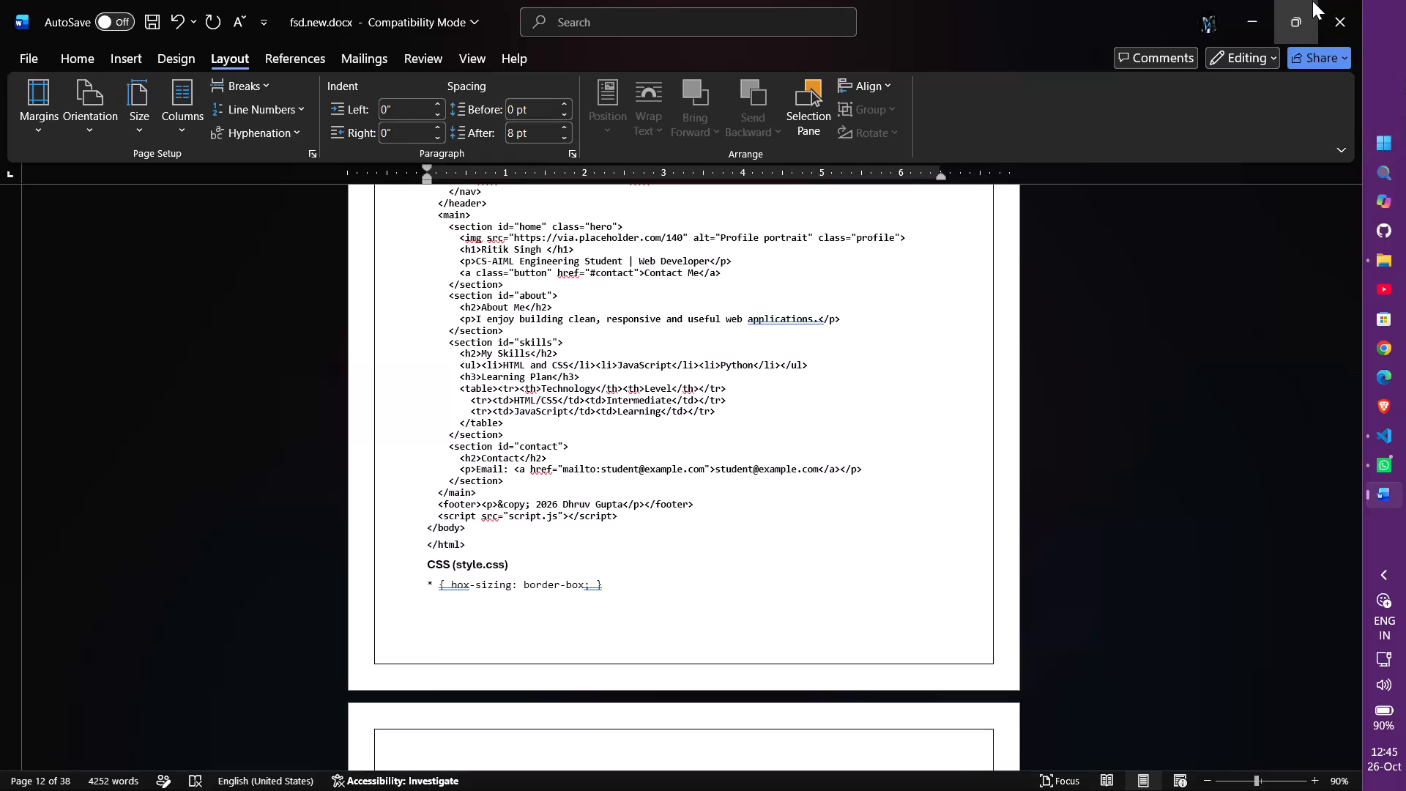
# Close fsd.new.docx without saving its changes, dismissing the cloud location tip.
pyautogui.click(1327, 3)
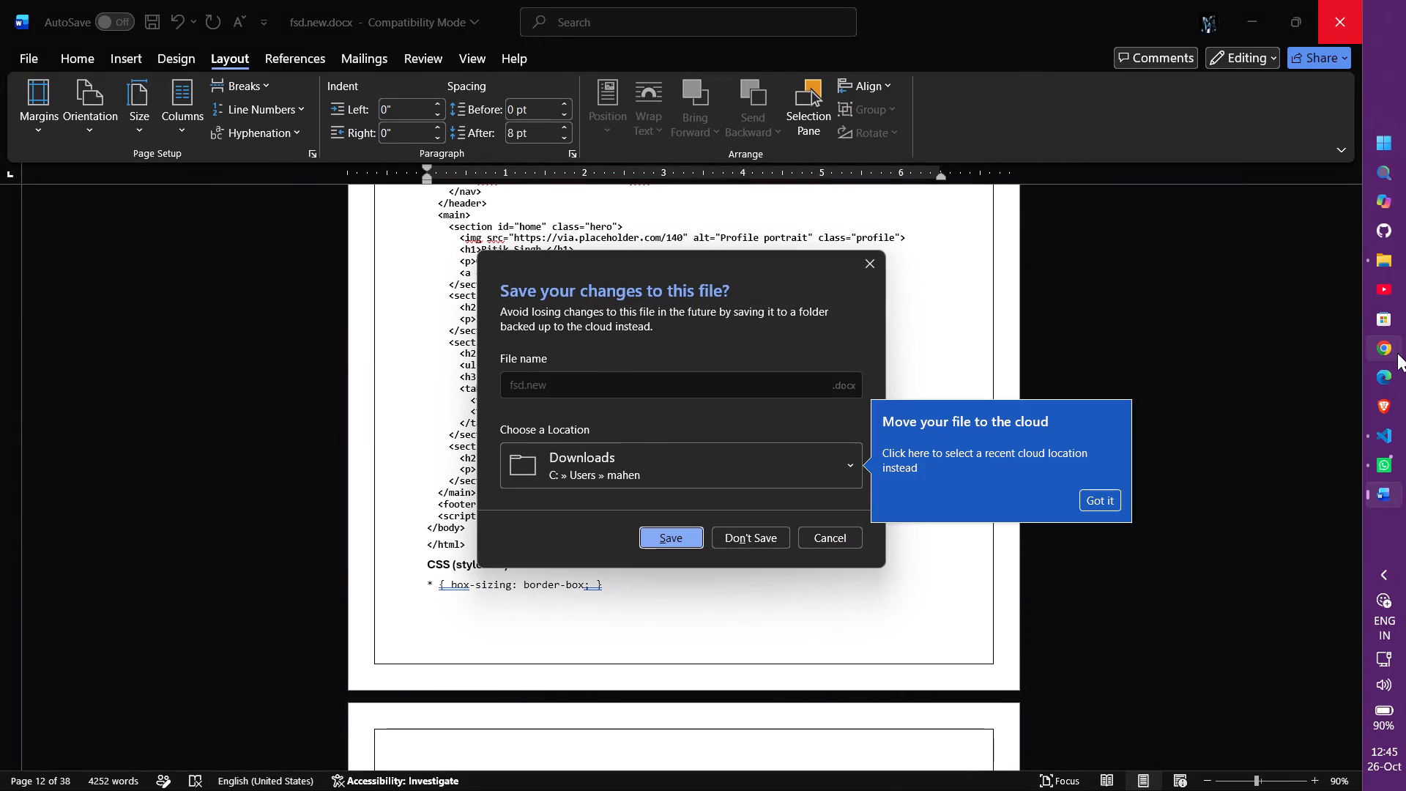
pyautogui.click(1109, 506)
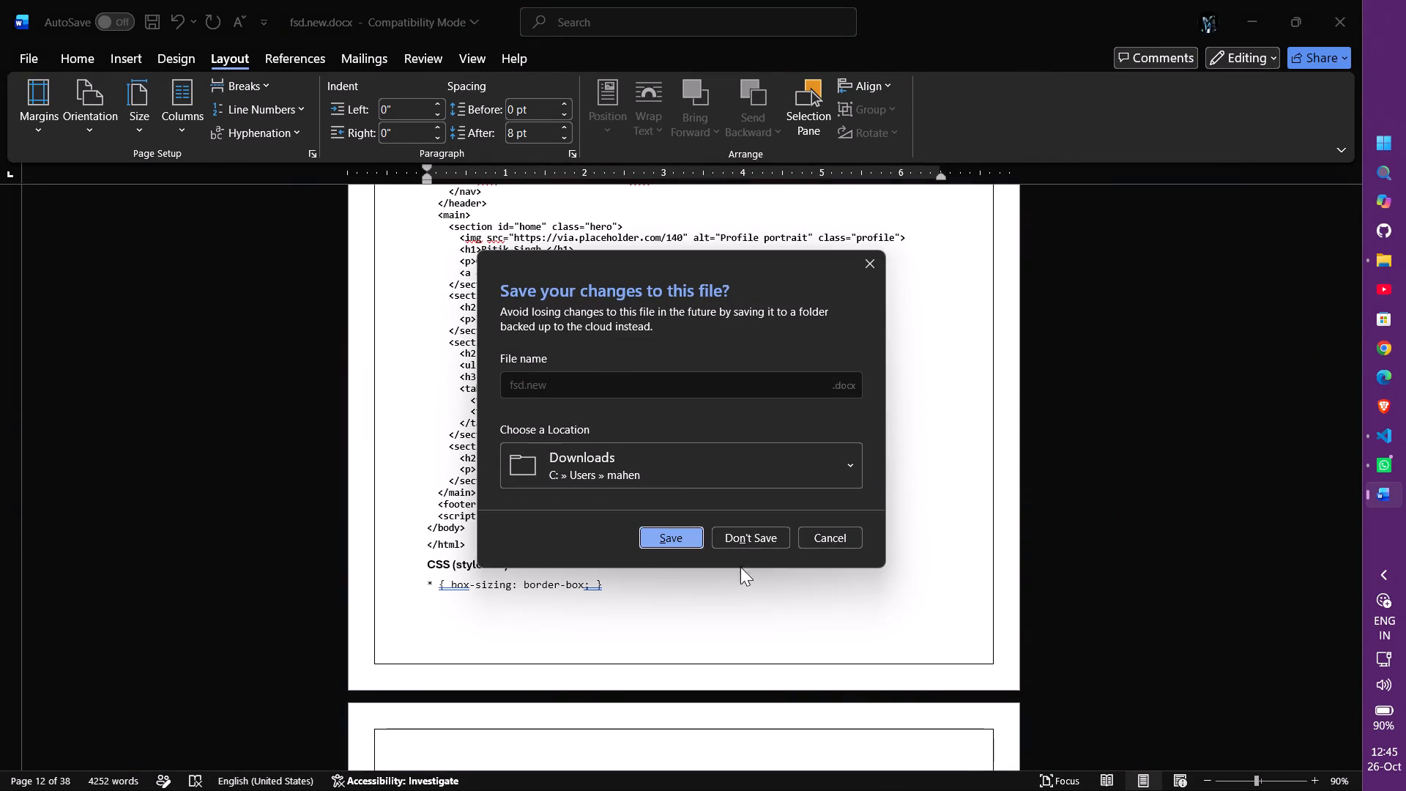
pyautogui.click(745, 536)
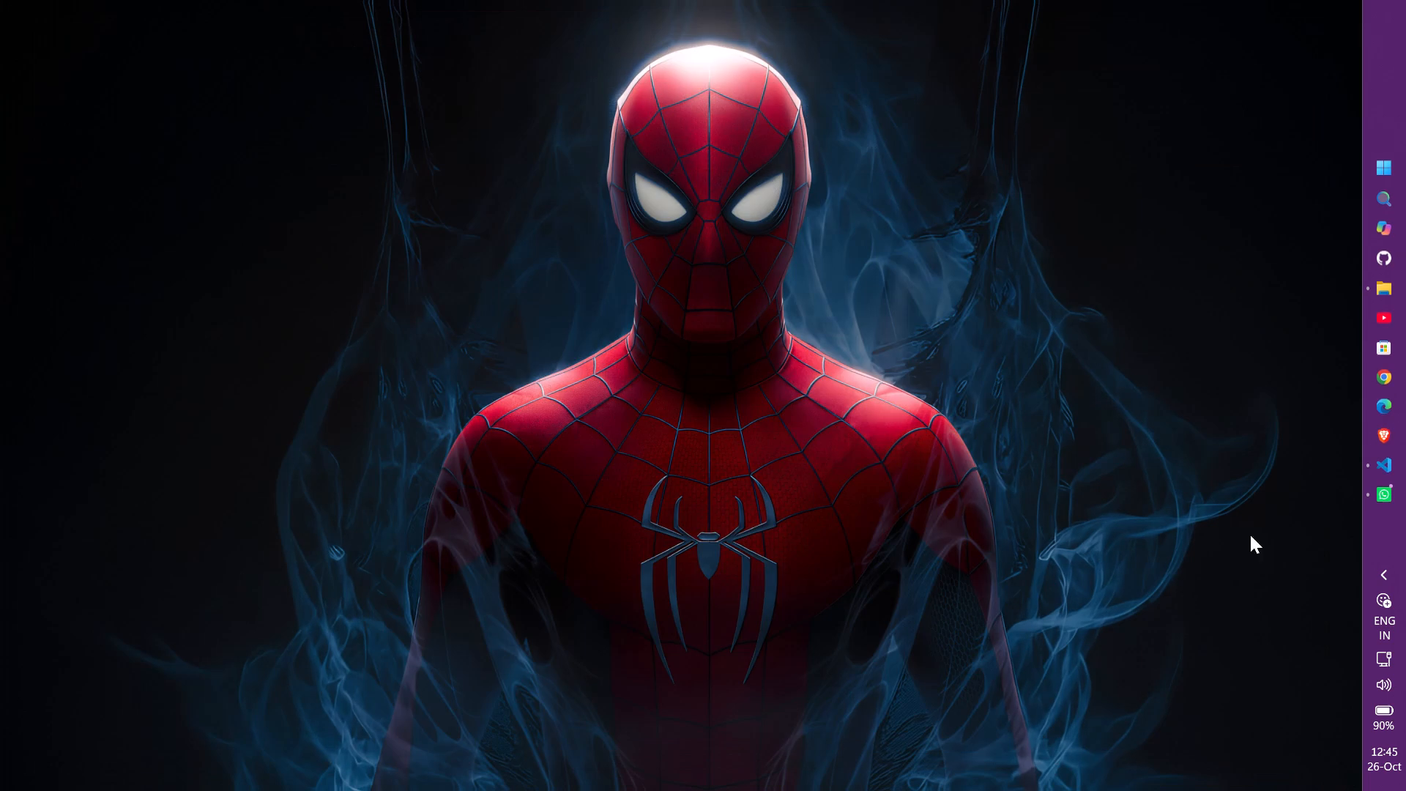
# Switch to Google Chrome and start entering the leetcode.com address.
pyautogui.click(1379, 386)
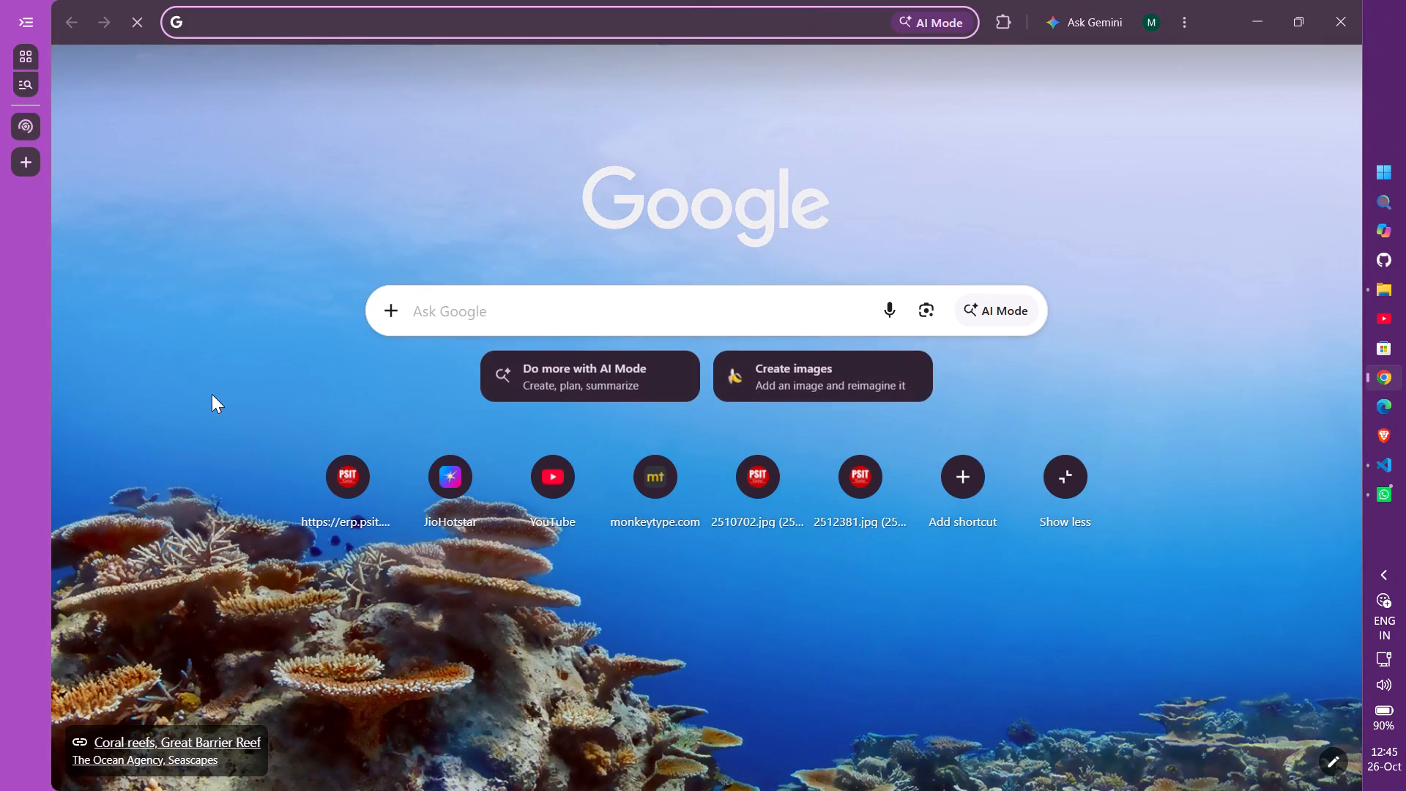
pyautogui.press('l')
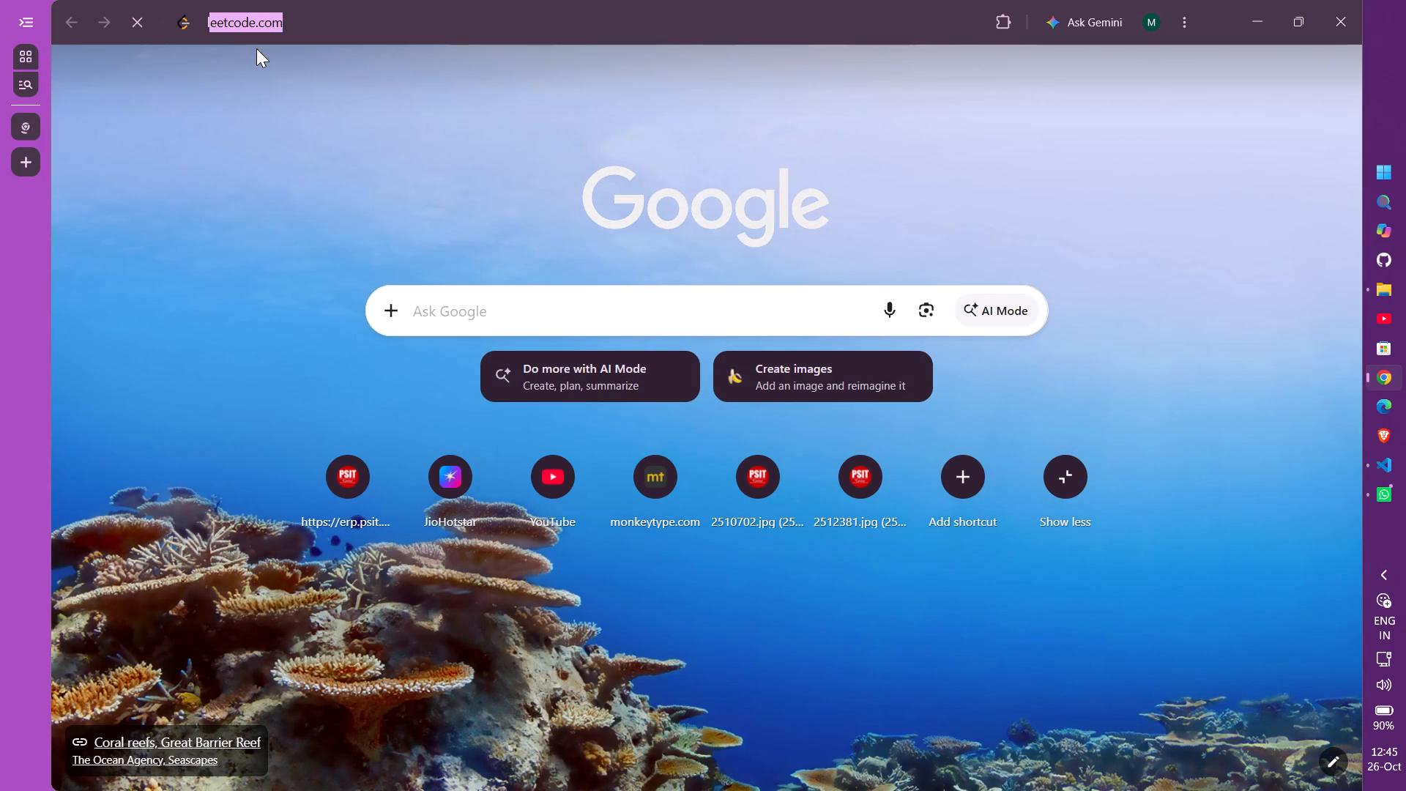
# Try to load leetcode.com in the browser.
pyautogui.press('Return')
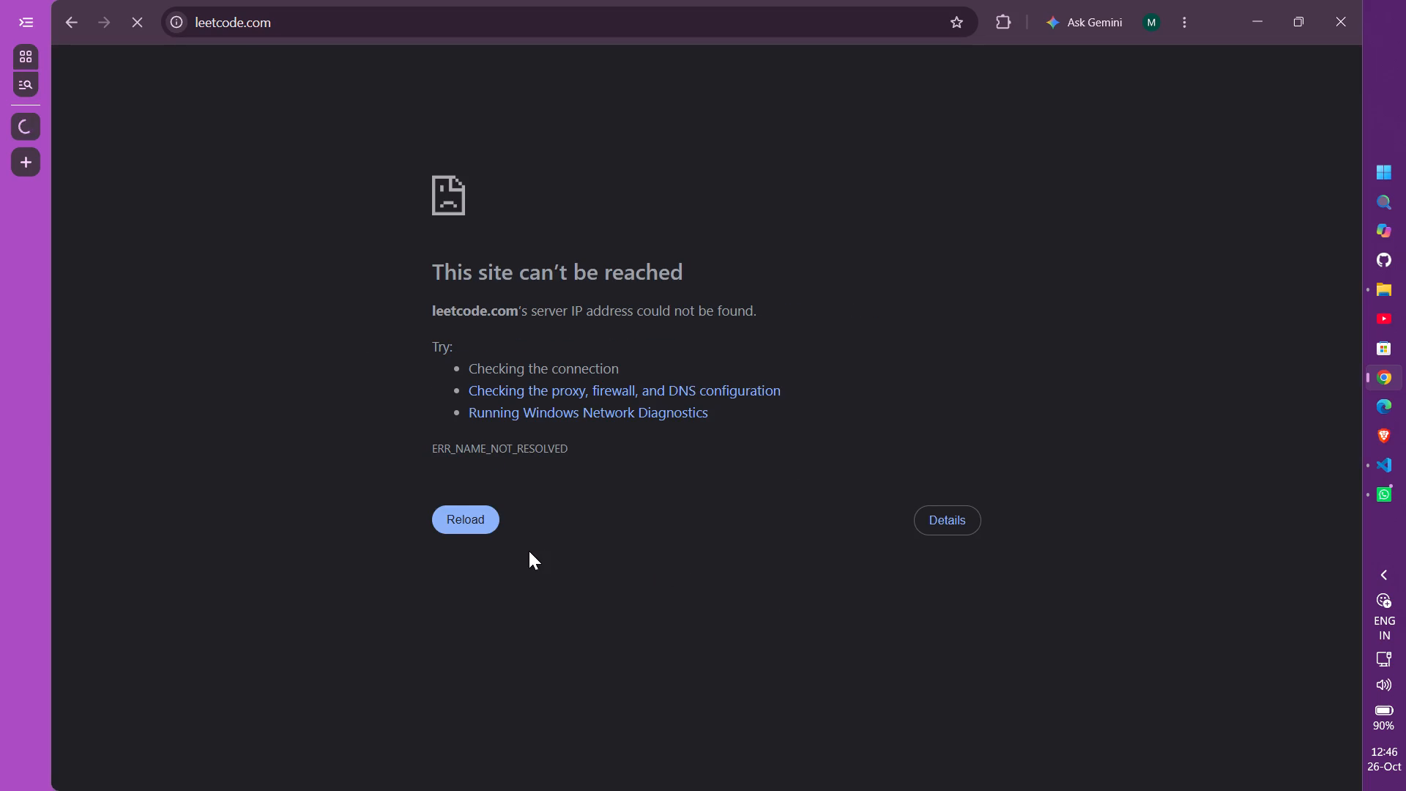